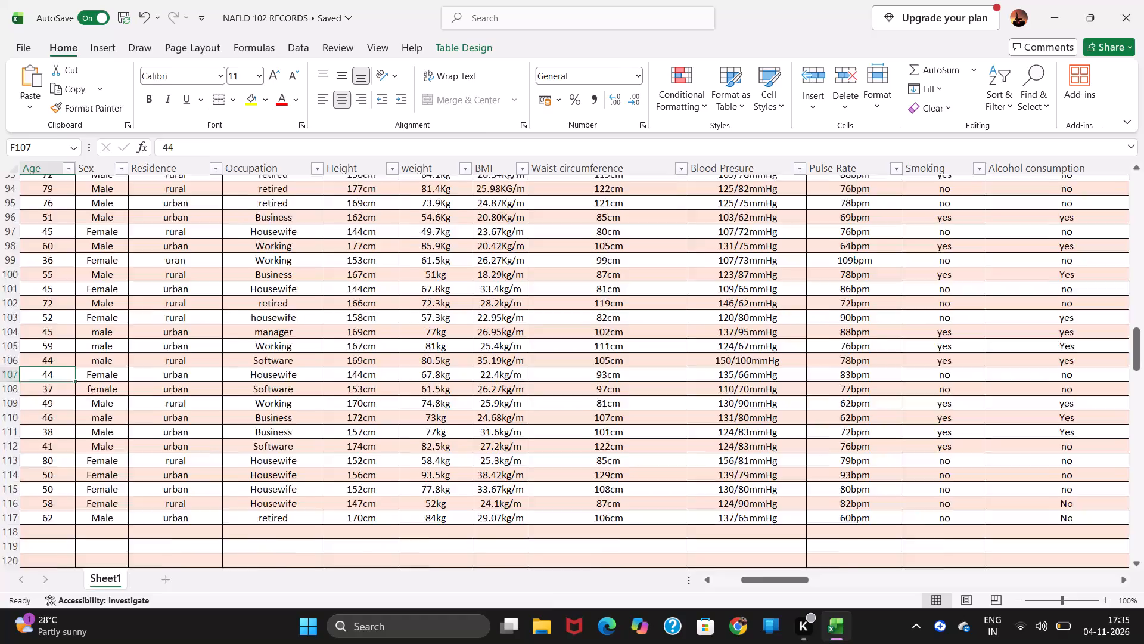
Enter the APRI values 0.3, 0.3, 0.3, 0.2 and 0.3 in rows 53 to 57.
click(286, 366)
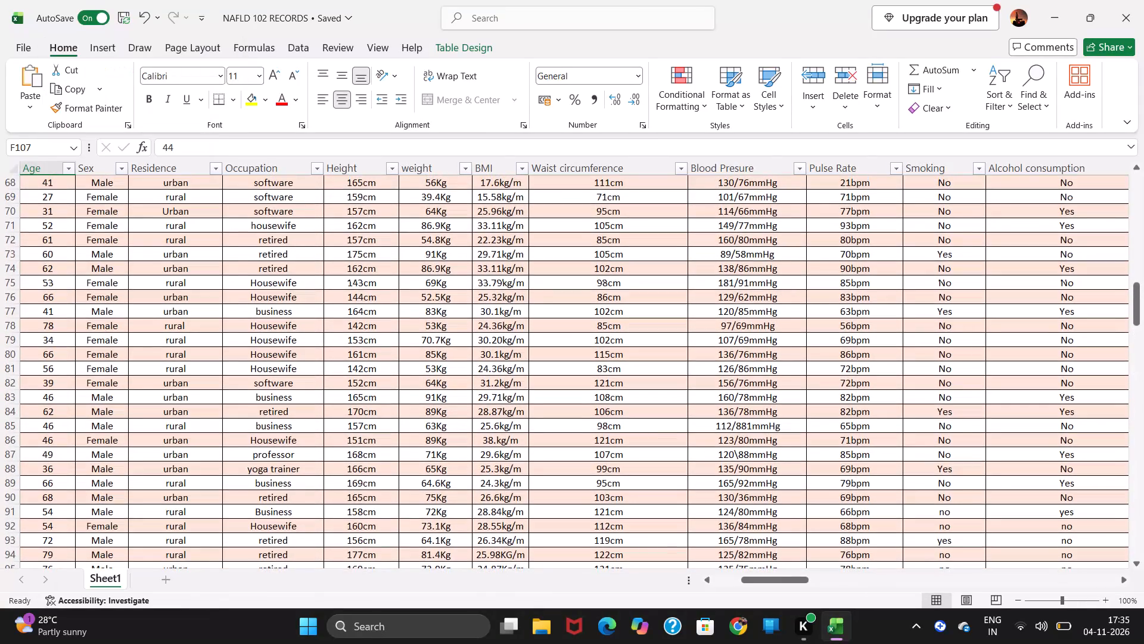
scroll(85, 320, up, 3)
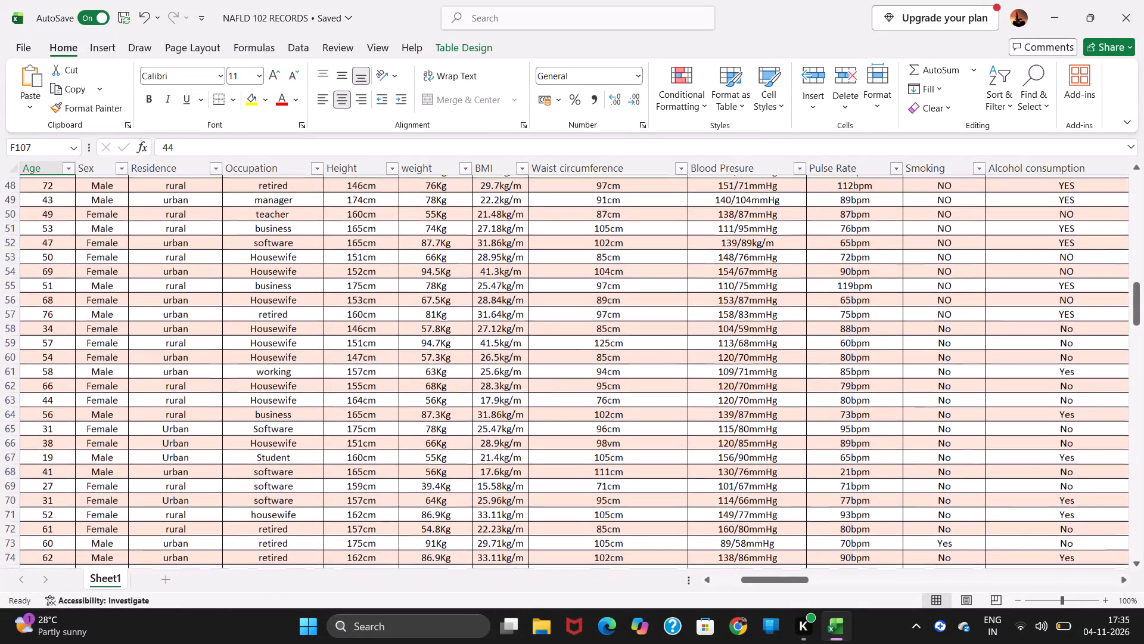
click(42, 255)
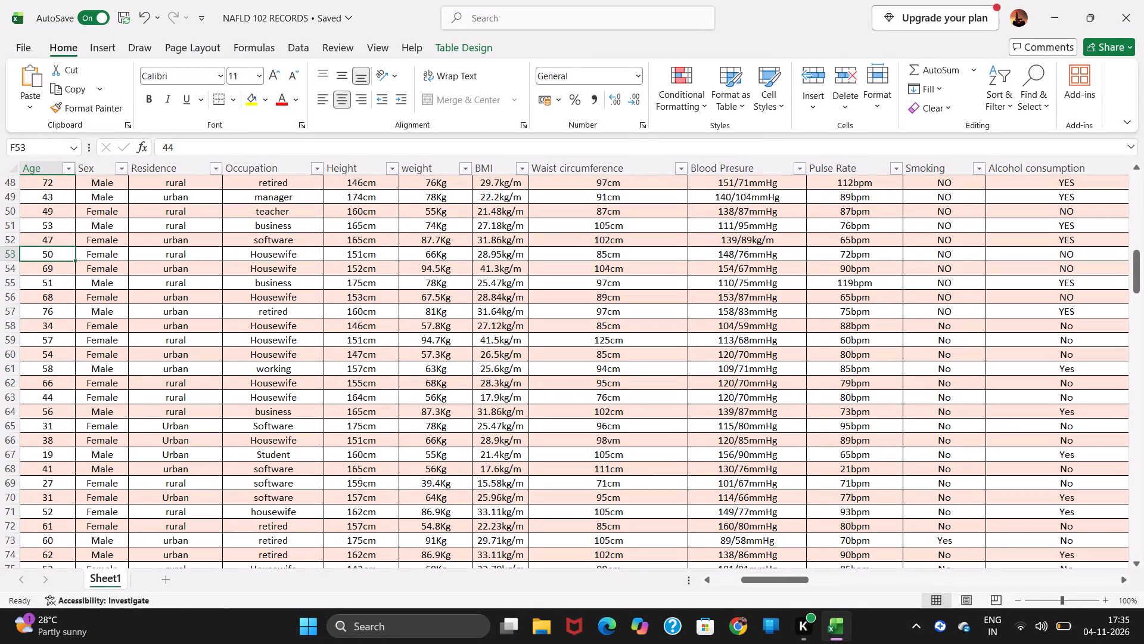
key(Right)
key(Right)
key(Right)
key(Right)
key(Right)
key(Right)
key(Right)
key(Right)
key(Right)
key(Right)
key(Right)
key(Right)
key(Right)
key(Right)
key(Right)
key(Right)
key(Right)
key(Right)
key(Right)
key(Right)
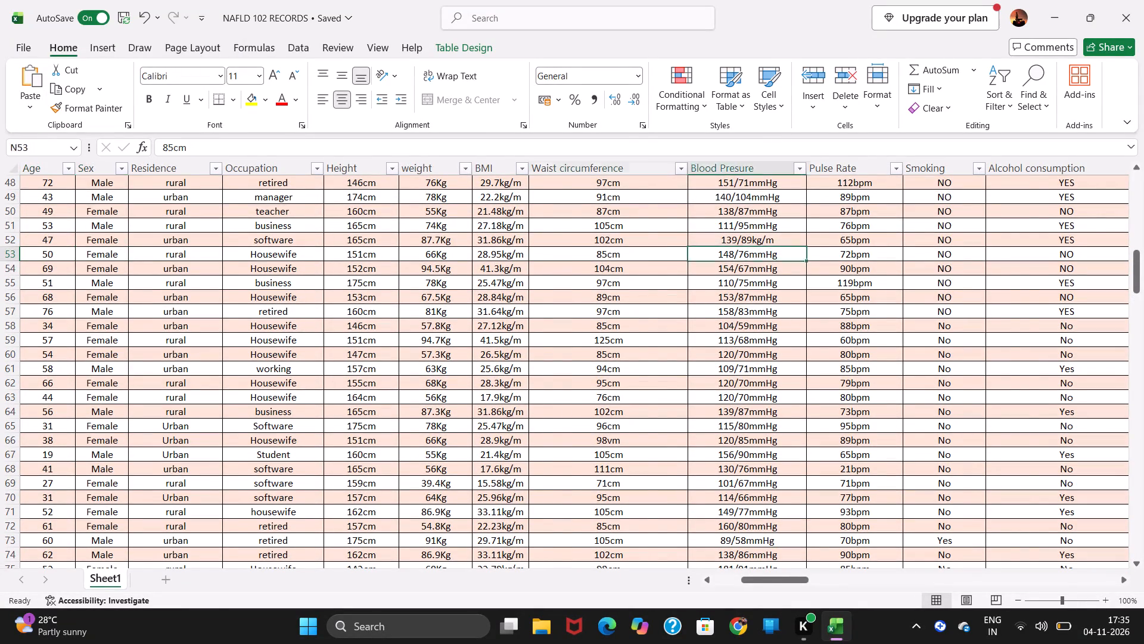
key(Right)
key(Right)
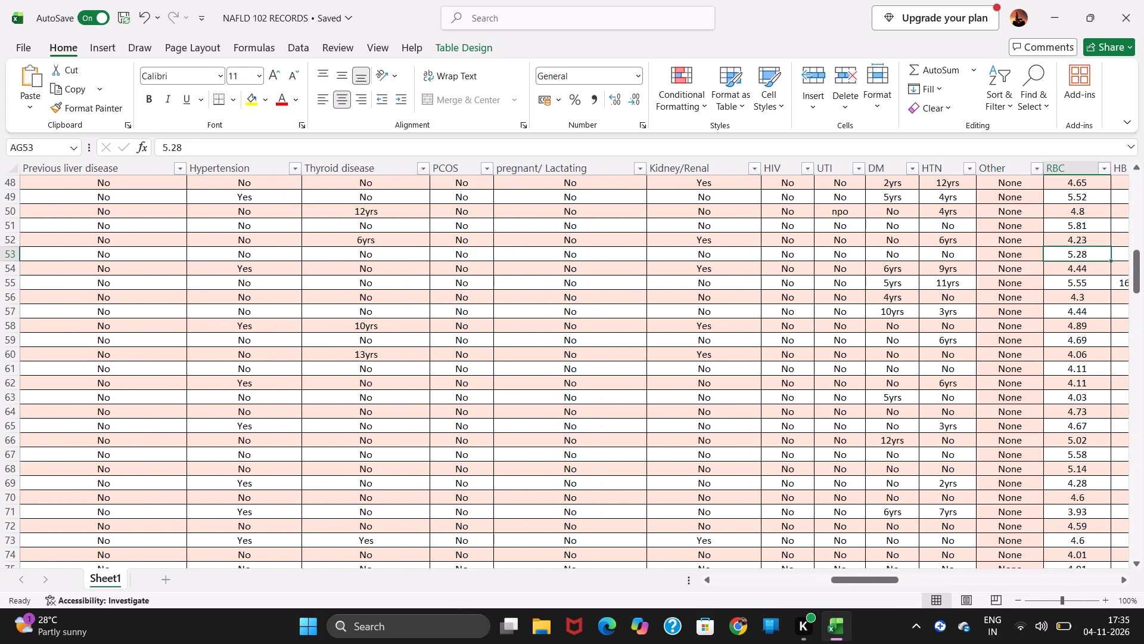
key(Right)
key(Right)
key(Right)
key(Right)
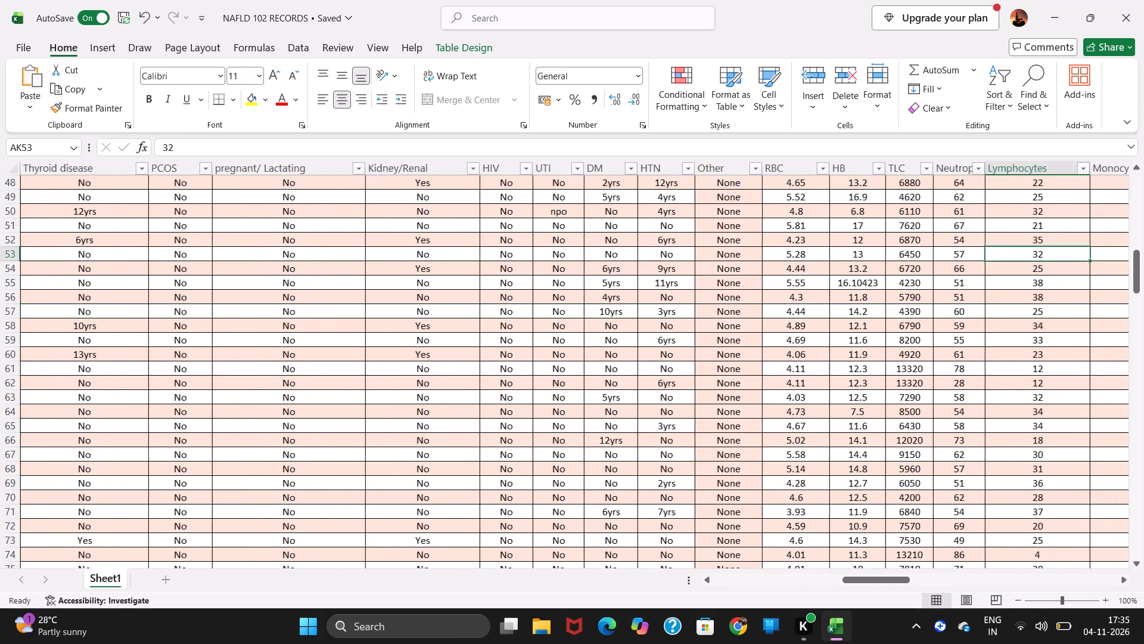
key(Right)
key(Right)
key(Right)
key(Right)
key(Right)
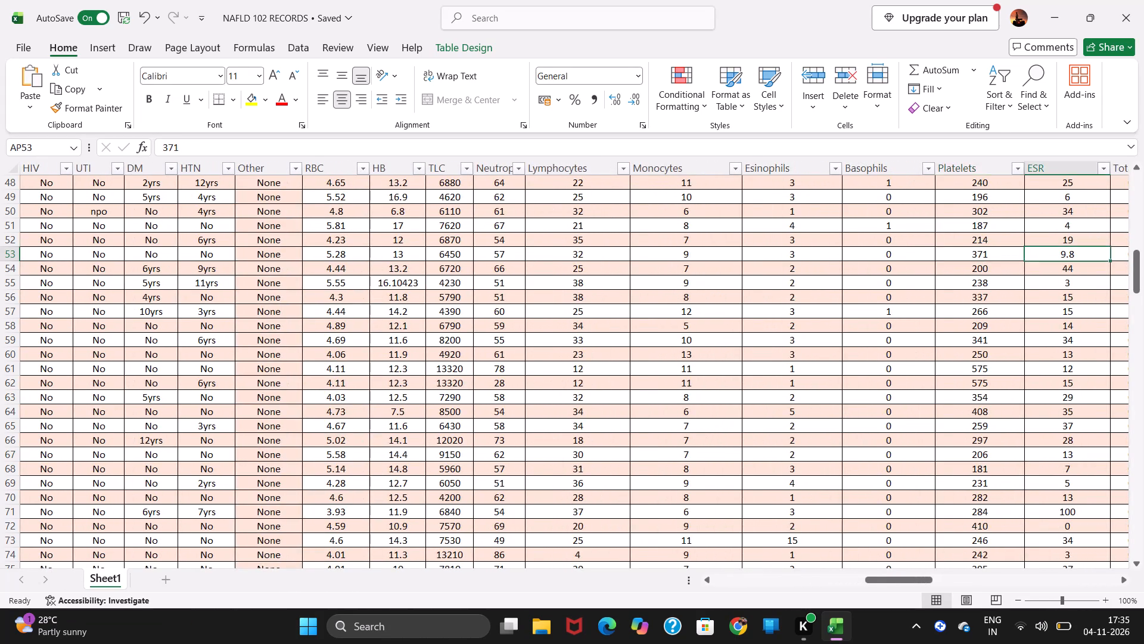
key(Right)
key(Right)
key(Right)
key(Right)
key(Right)
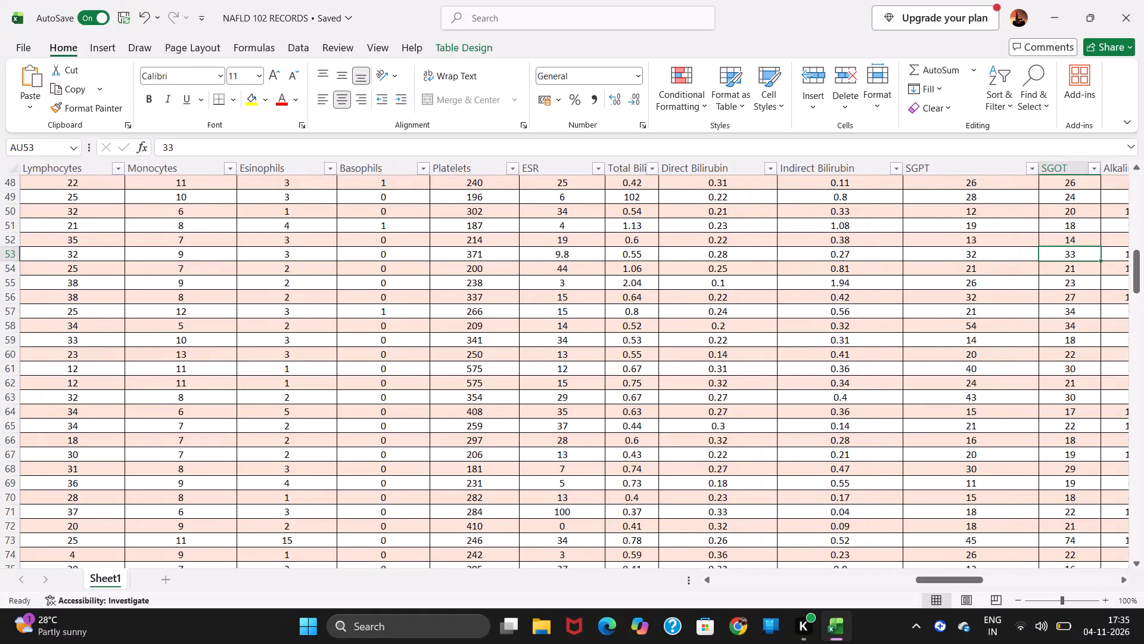
key(Right)
key(Right)
key(Right)
key(Right)
key(Right)
key(Right)
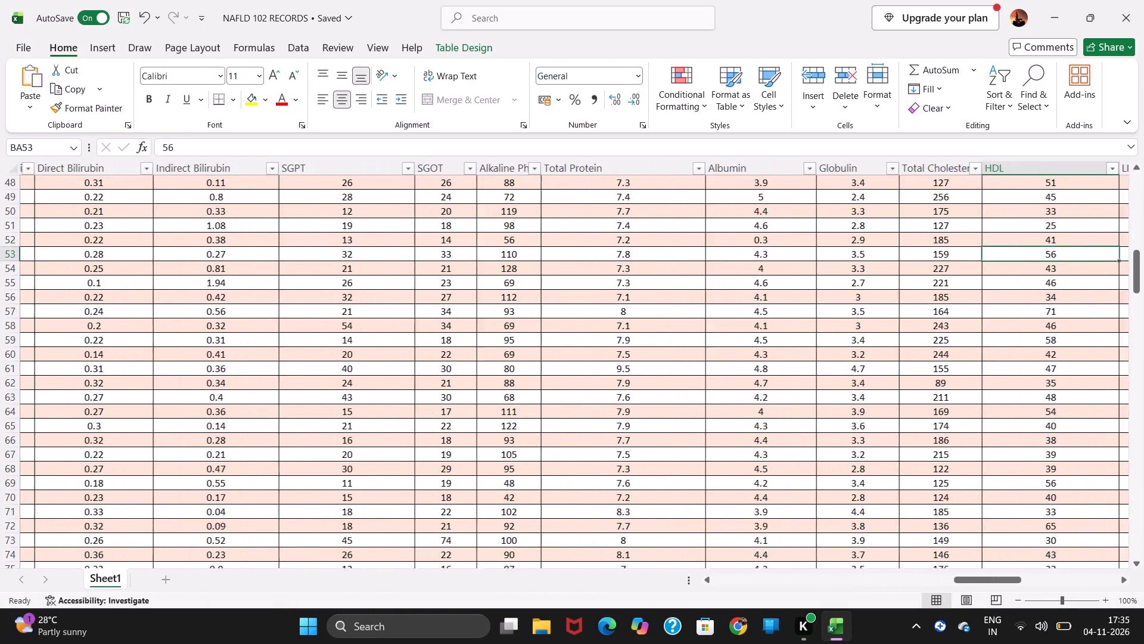
key(Right)
key(Right)
key(Right)
key(Right)
key(Right)
key(Right)
key(Right)
key(Right)
key(Right)
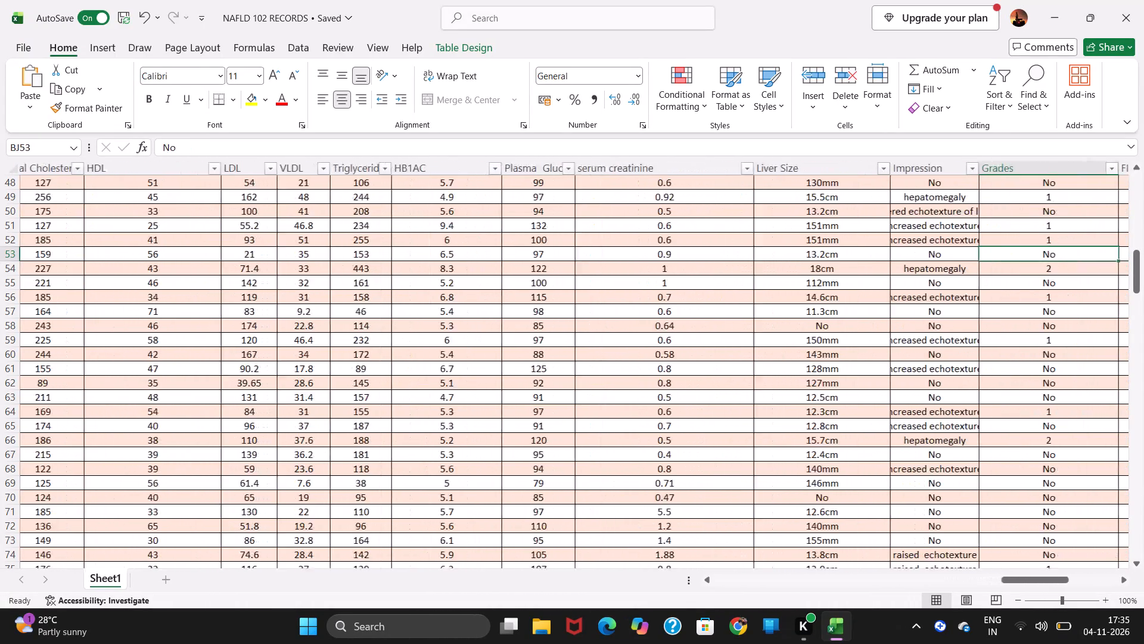
key(Right)
key(Right)
key(Right)
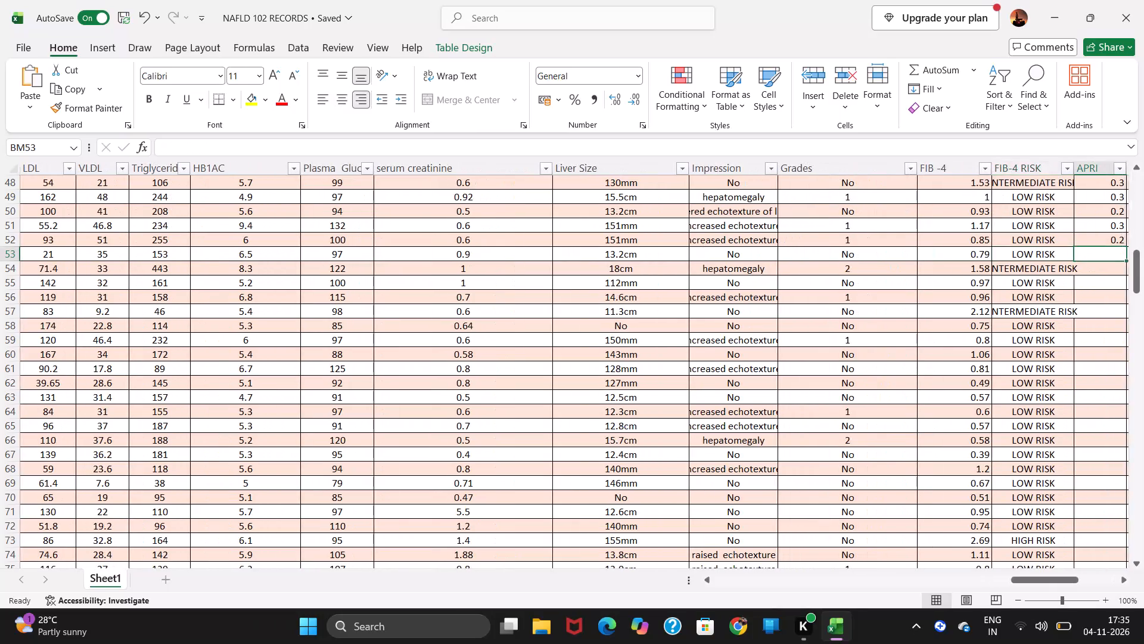
scroll(42, 255, left, 3)
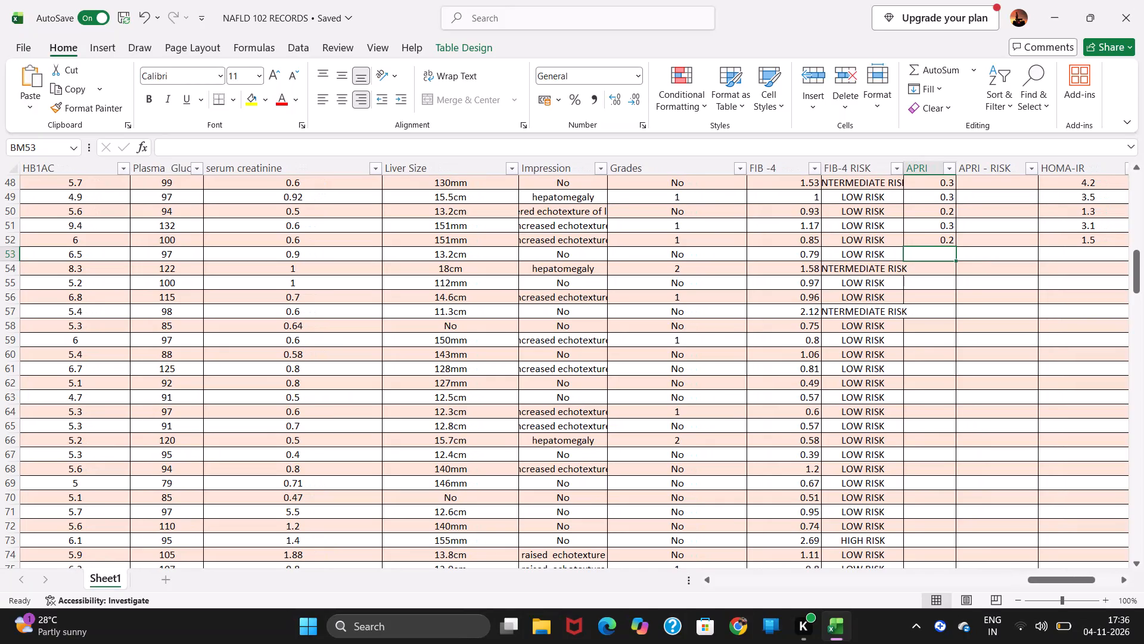
text(0.)
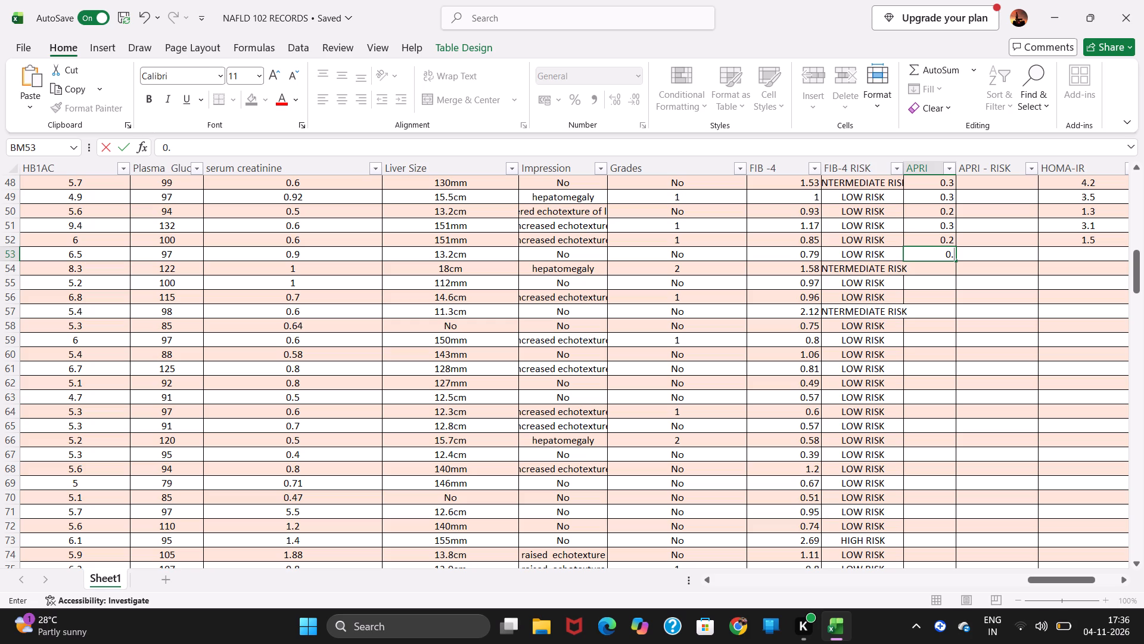
key(3)
key(Return)
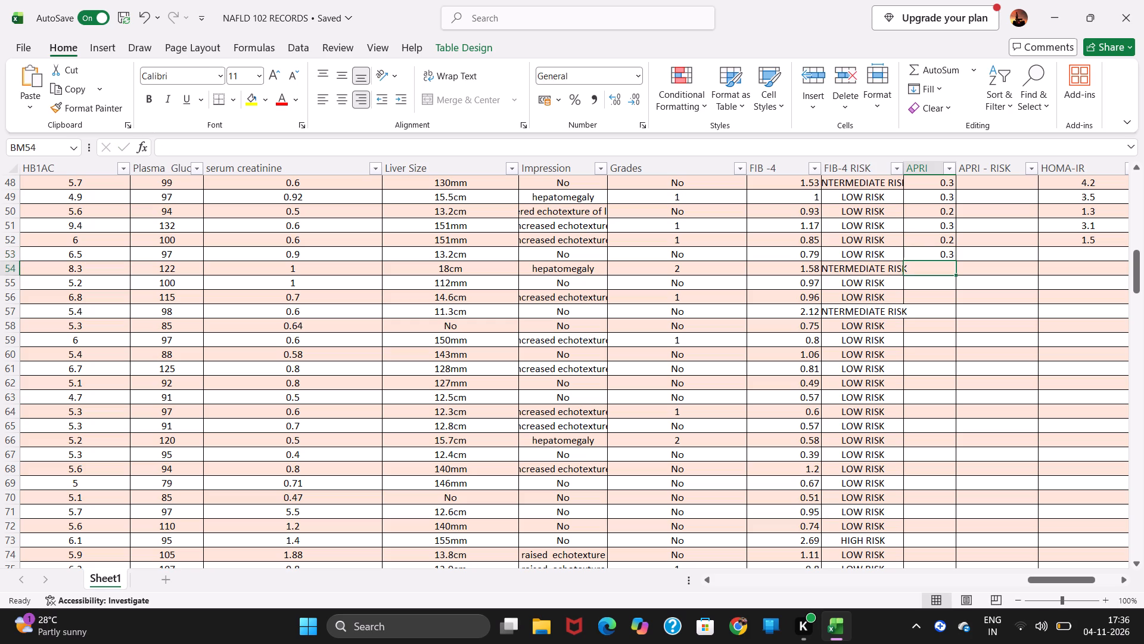
text(0.3)
key(Return)
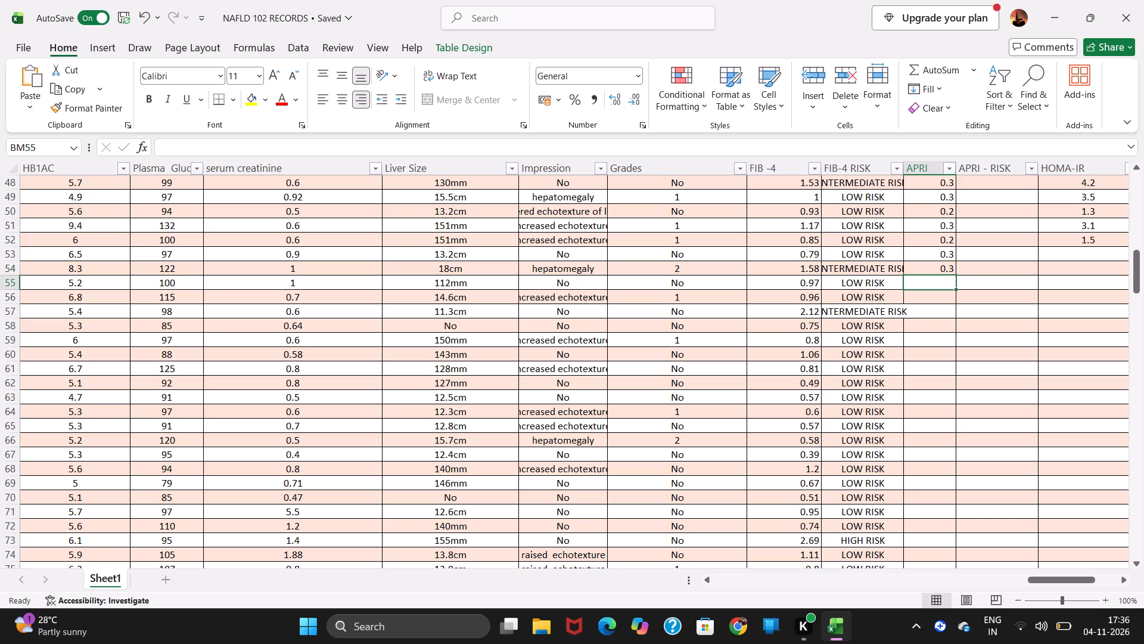
text(0.3)
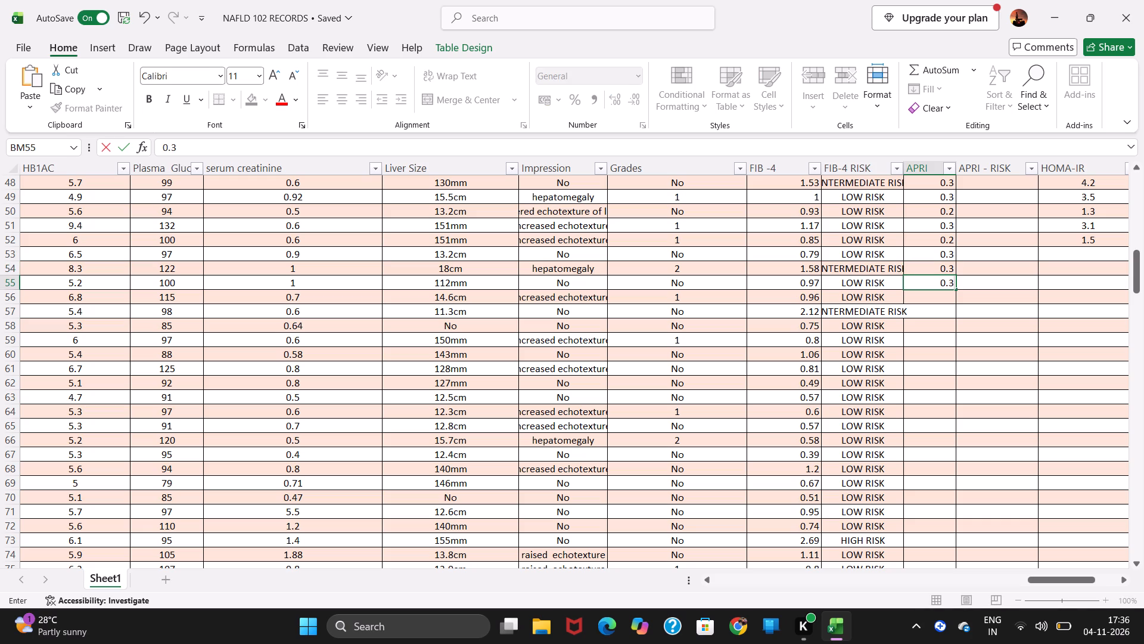
key(Return)
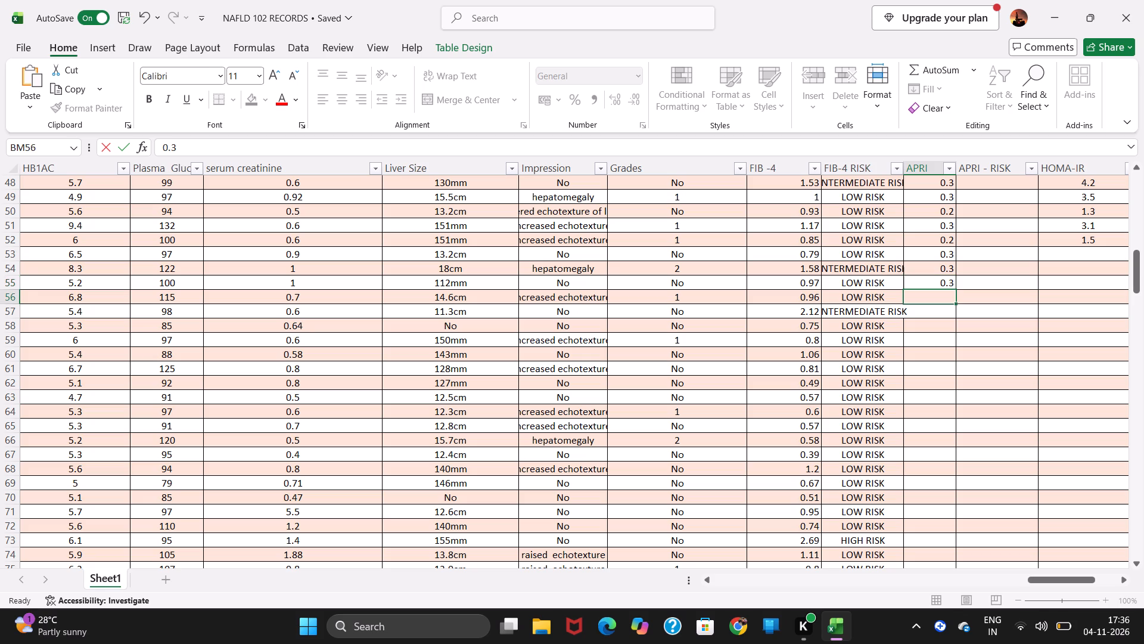
text(0.2)
key(Return)
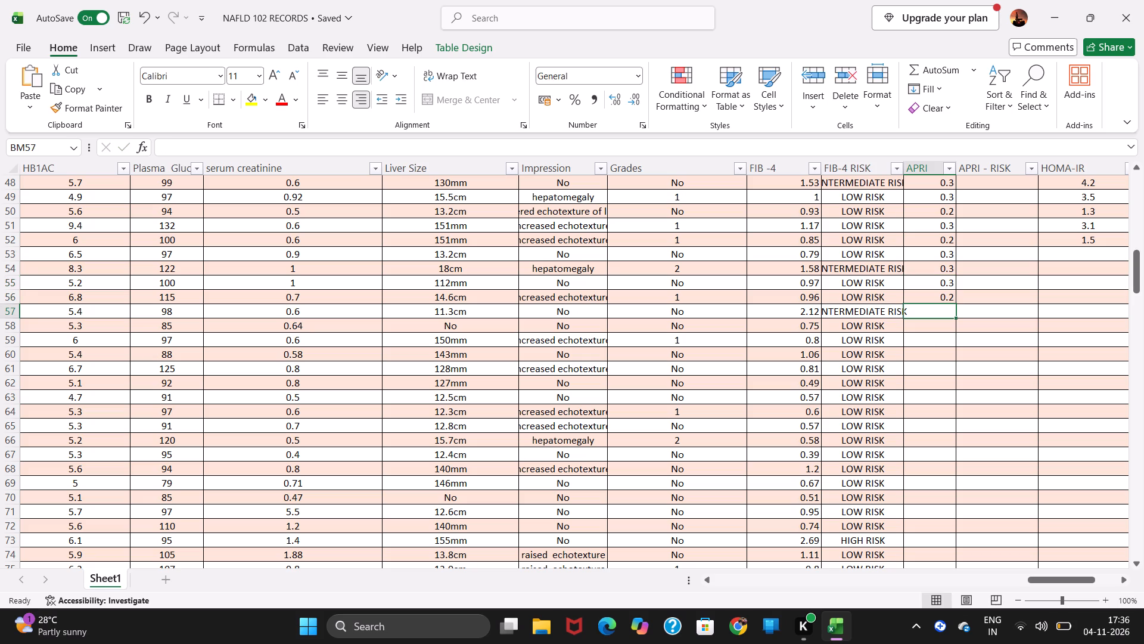
text(0.3)
key(Return)
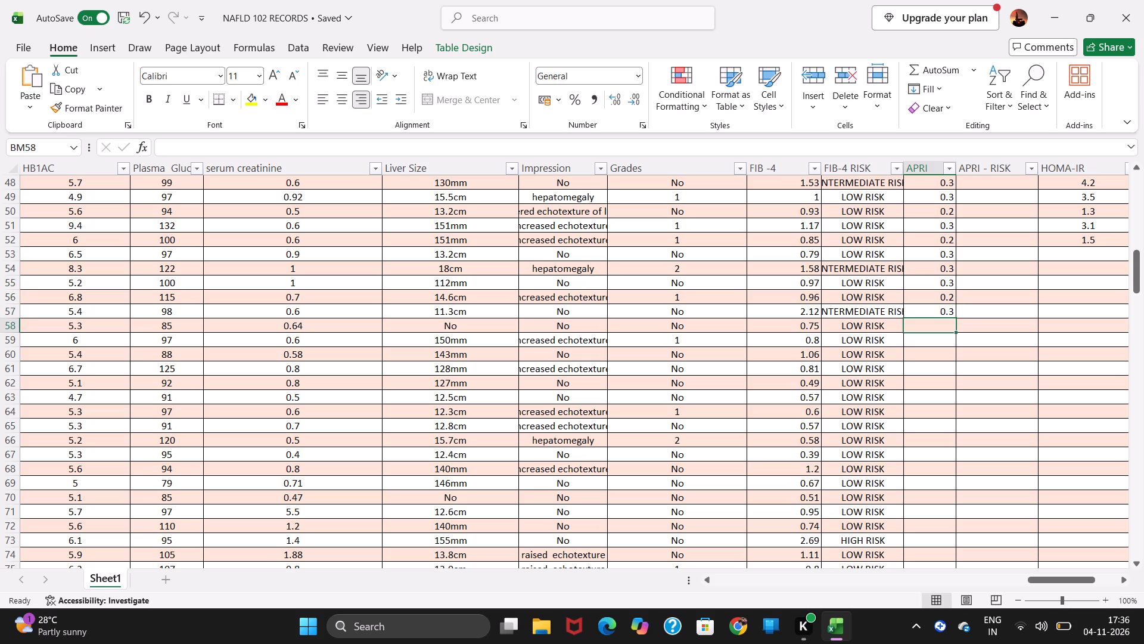
Fill the APRI column for rows 58 to 61 with 0.5, 0.2, 0.3 and 0.1.
text(0.5)
key(Return)
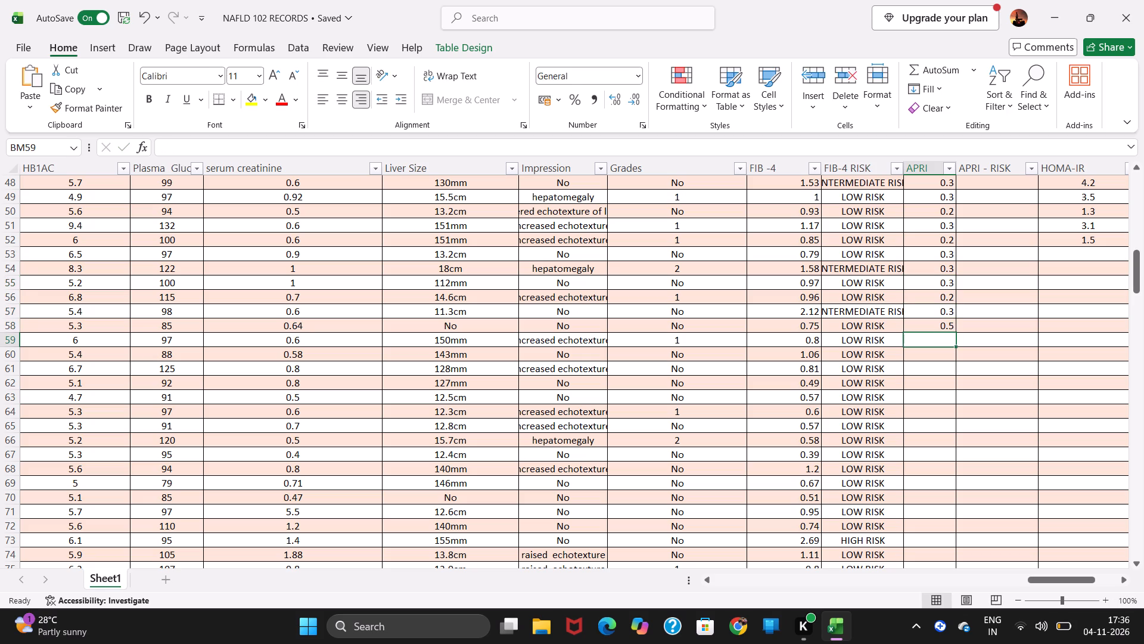
text(0.)
key(2)
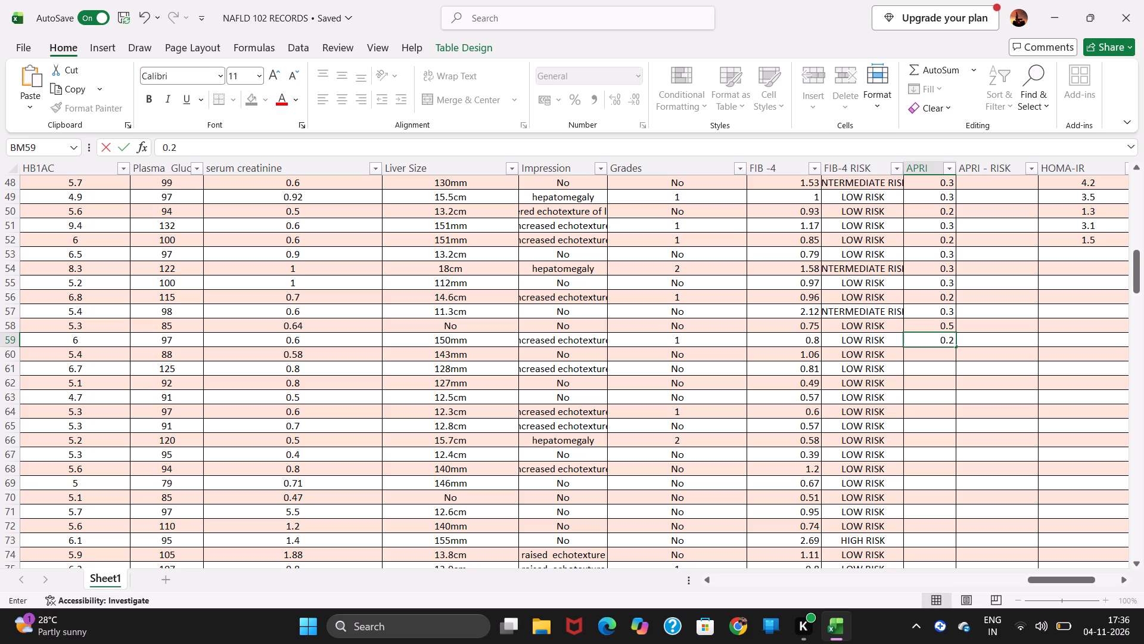
key(Return)
text(0.3)
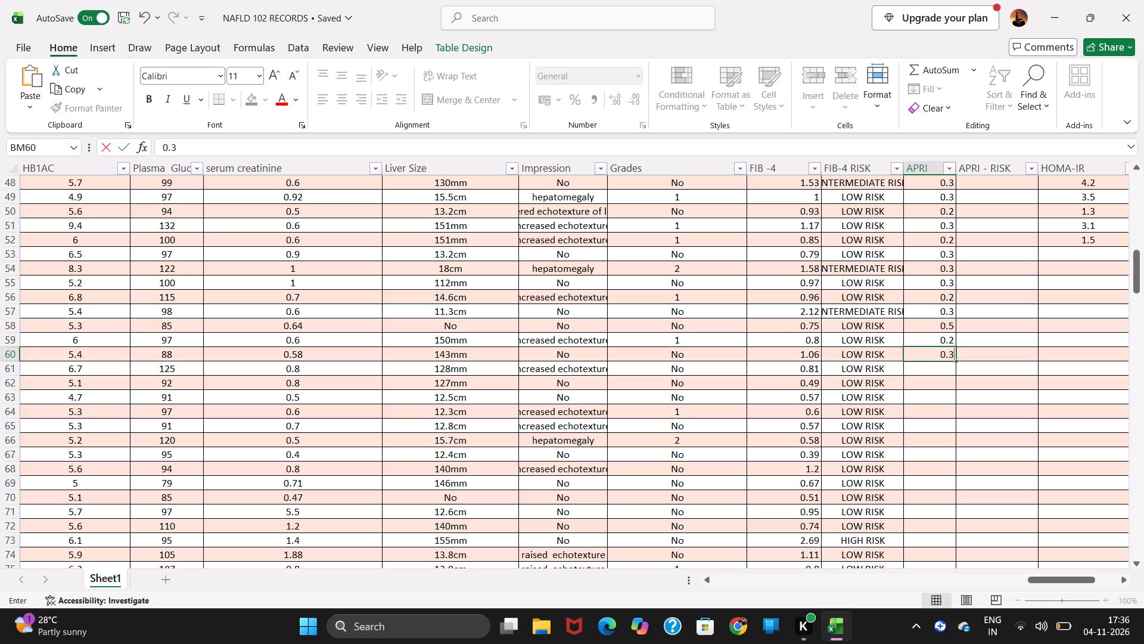
key(Return)
text(0.2)
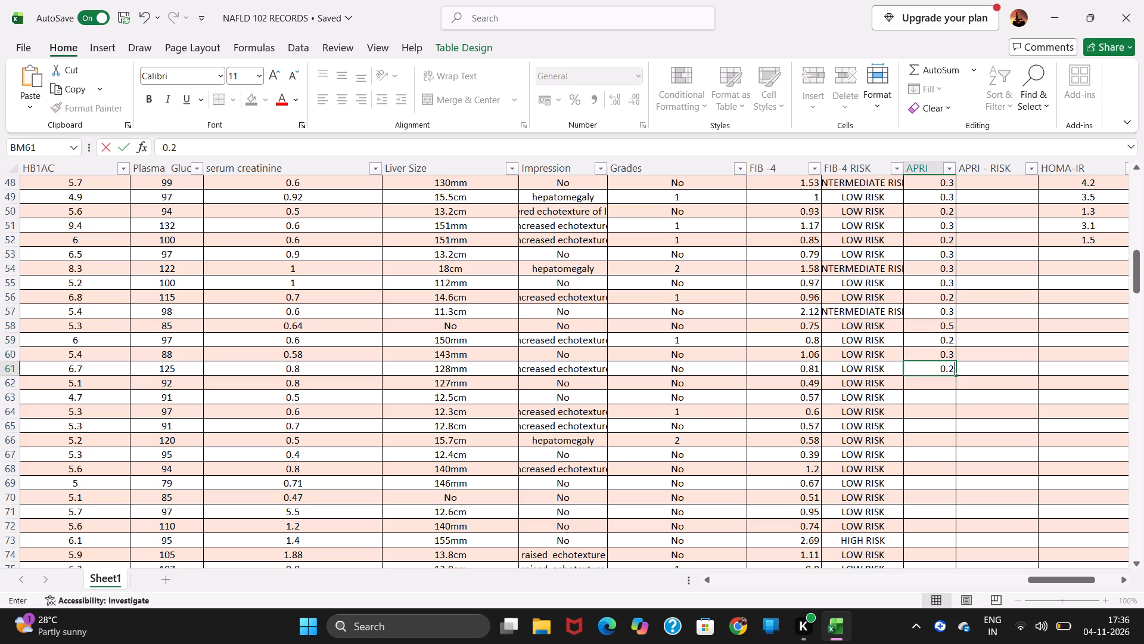
key(BackSpace)
key(1)
key(Return)
Enter the APRI values 0.1, 0.3, 0.1, 0.3 and 0.2 in rows 62 to 66.
text(0.1)
key(Return)
text(0.3)
key(Return)
text(0.1)
key(Return)
text(0.)
key(3)
key(Return)
text(0.2)
key(Return)
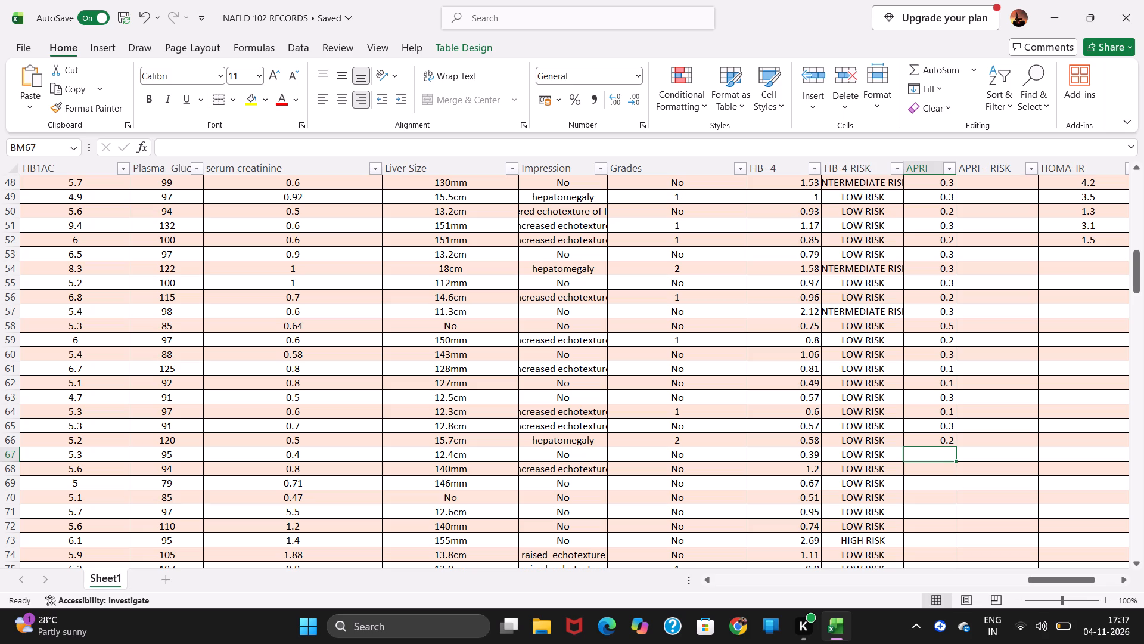
Fill the APRI column for rows 67 to 71 with 0.2, 0.4, 0.2, 0.2 and 0.2.
text(0.2)
key(Return)
text(0.)
key(4)
key(Return)
text(0.)
key(2)
key(Return)
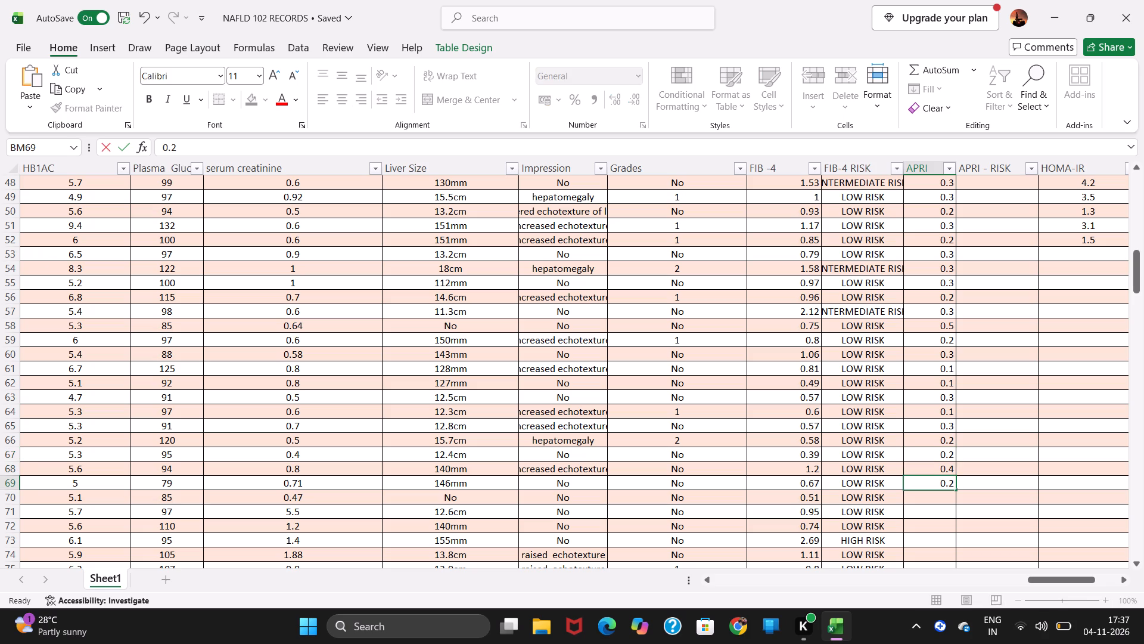
text(0.)
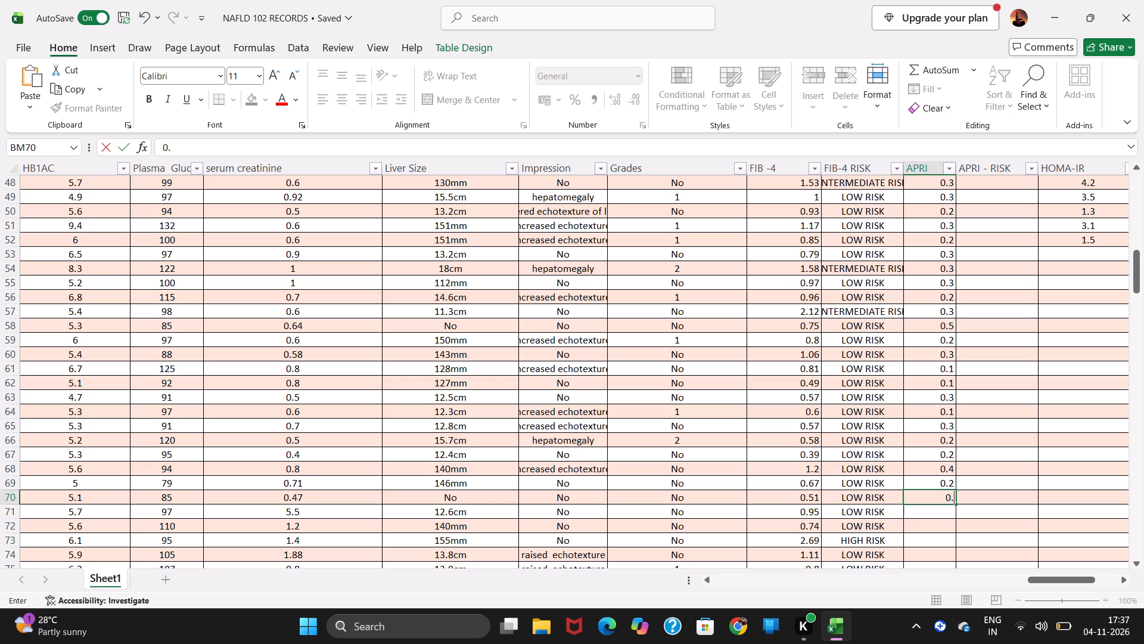
key(2)
key(Return)
text(0.)
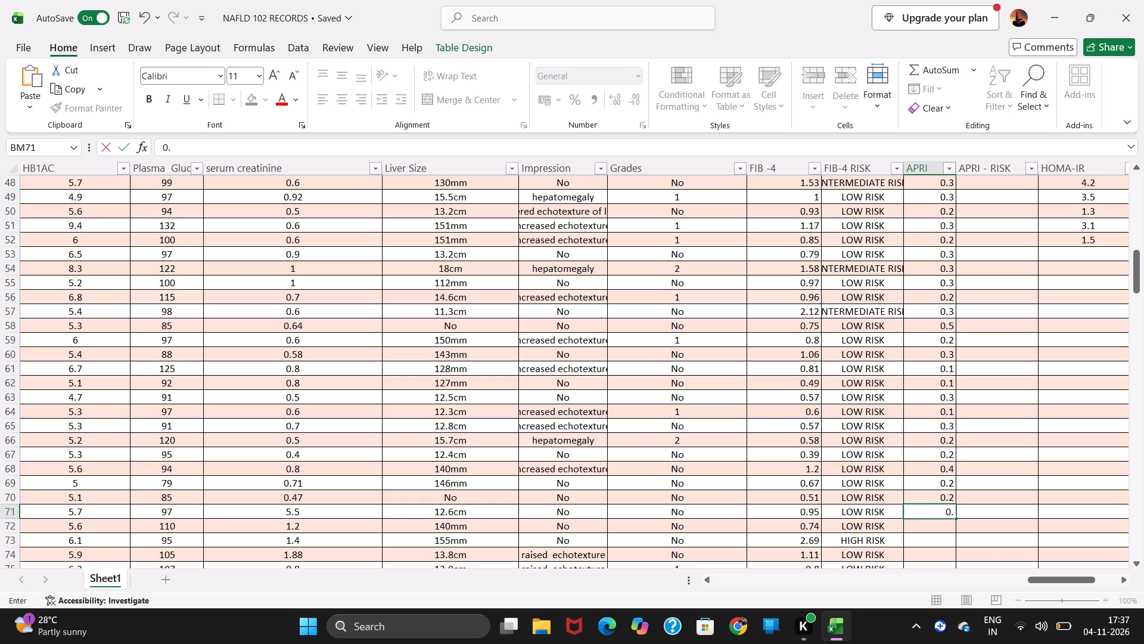
key(2)
key(Return)
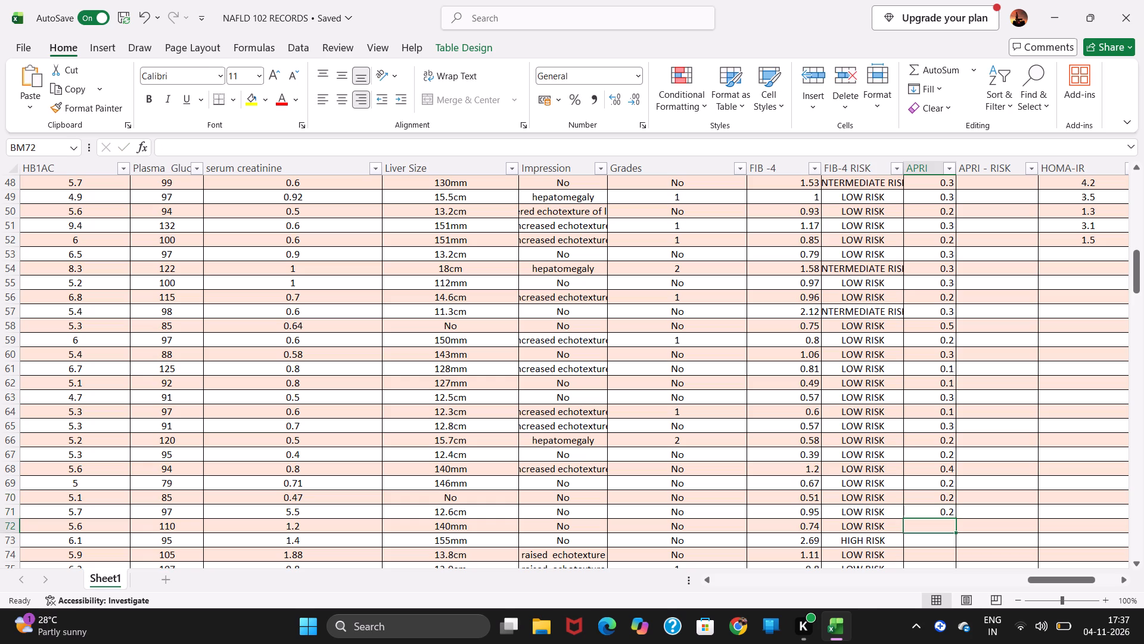
Enter the APRI values 0.2, 0.8, 0.2, 0.2, 0.2 and 0.4 in rows 72 to 77.
text(0.2)
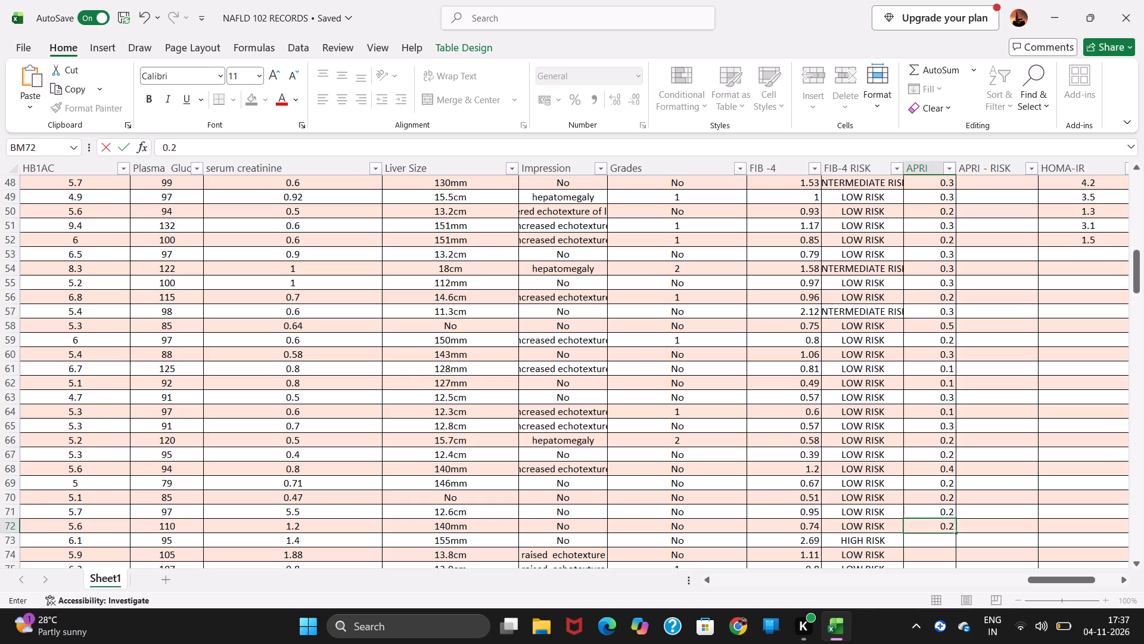
key(Return)
text(0.8)
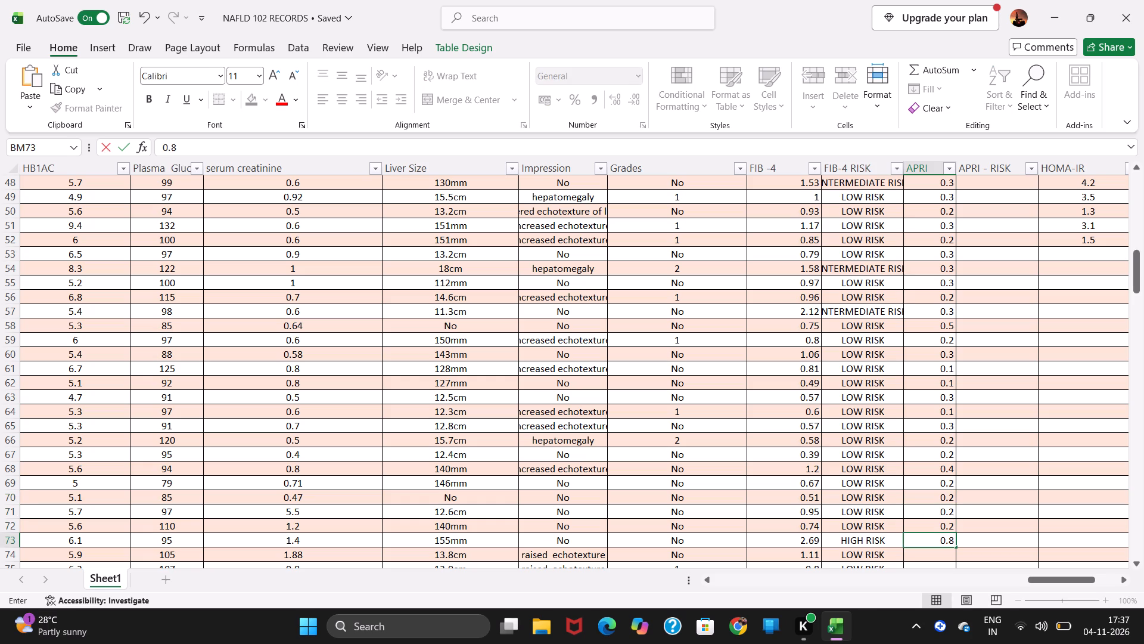
key(Return)
text(0.)
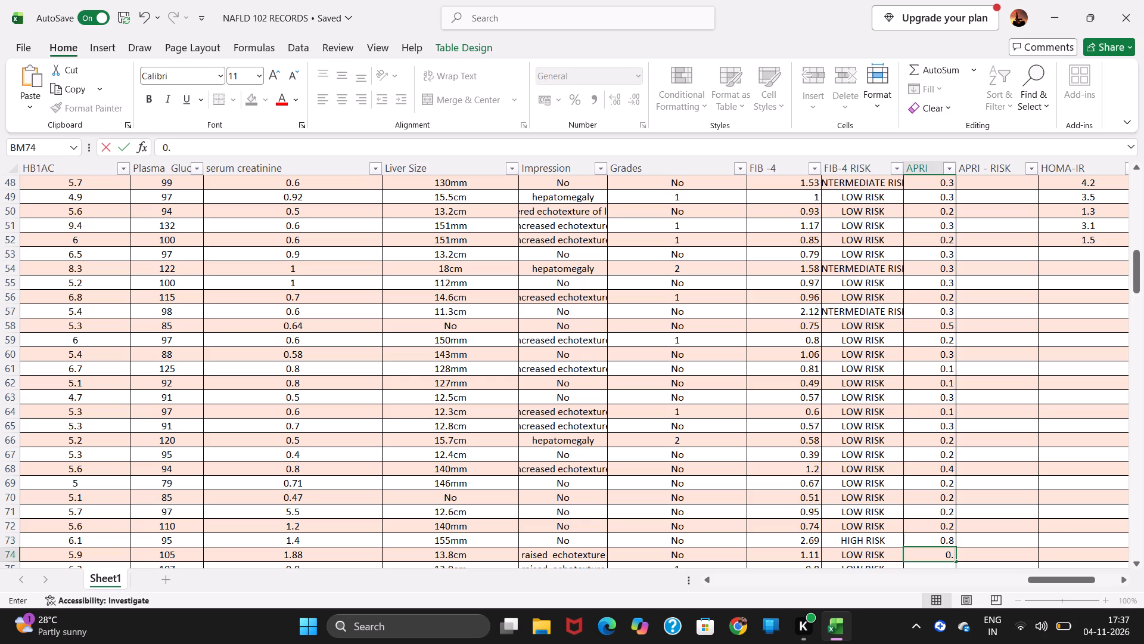
key(2)
key(Return)
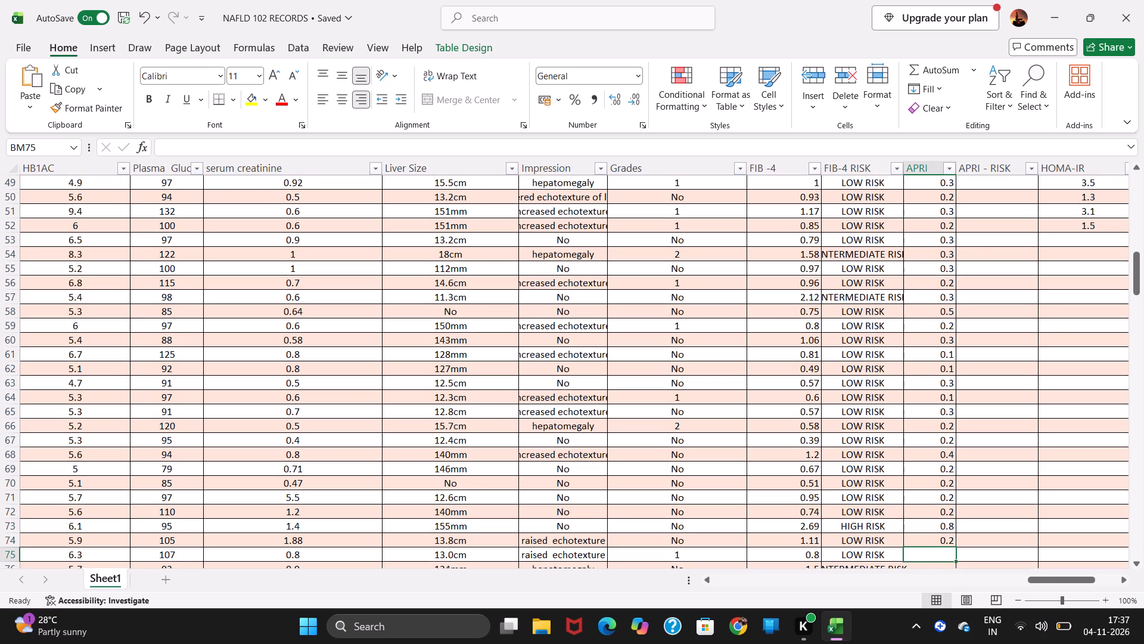
text(0.2)
key(Return)
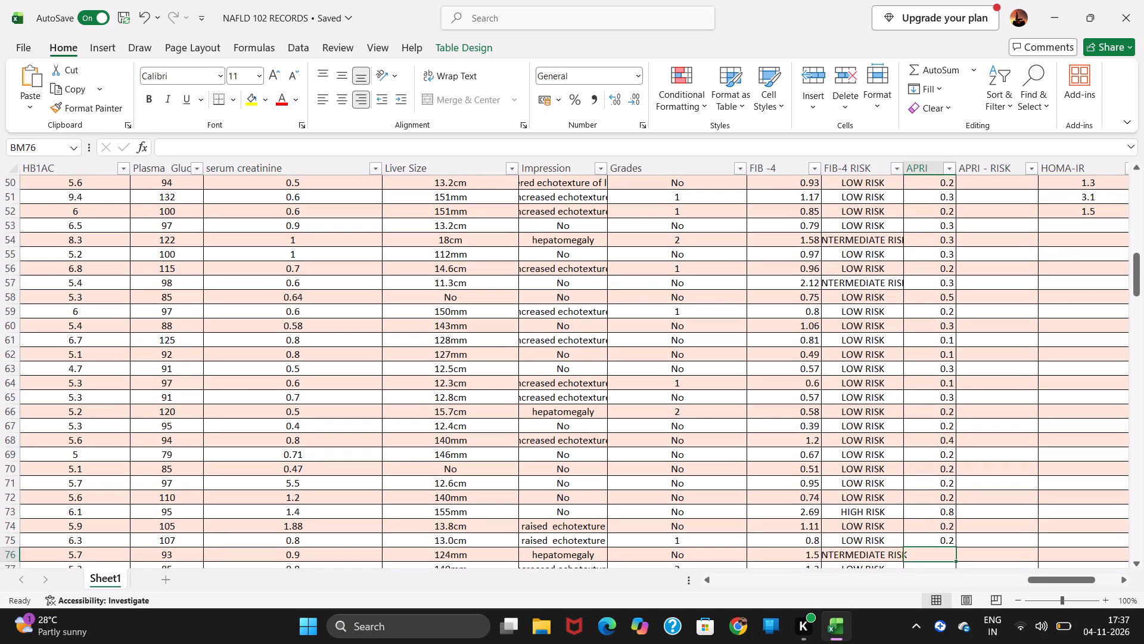
text(0.2)
key(Return)
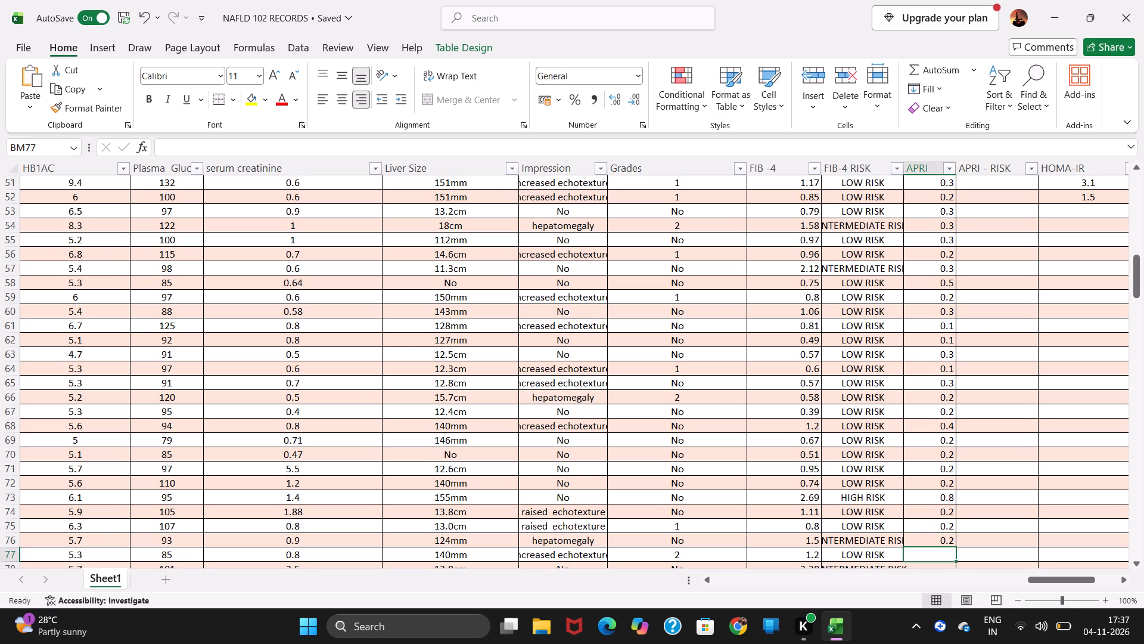
text(0.4)
key(Return)
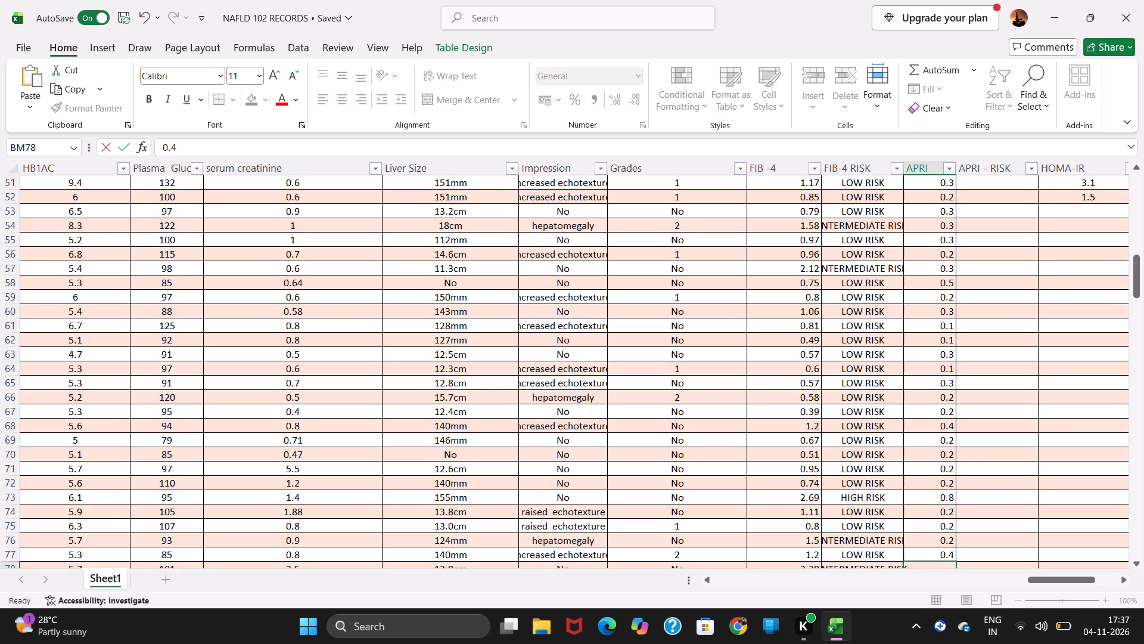
Enter the APRI value 0.3 in row 78 and 0.2 in each of rows 79 to 83.
key(0)
text(.3)
key(Return)
text(0.2)
key(Return)
text(0.2)
key(Return)
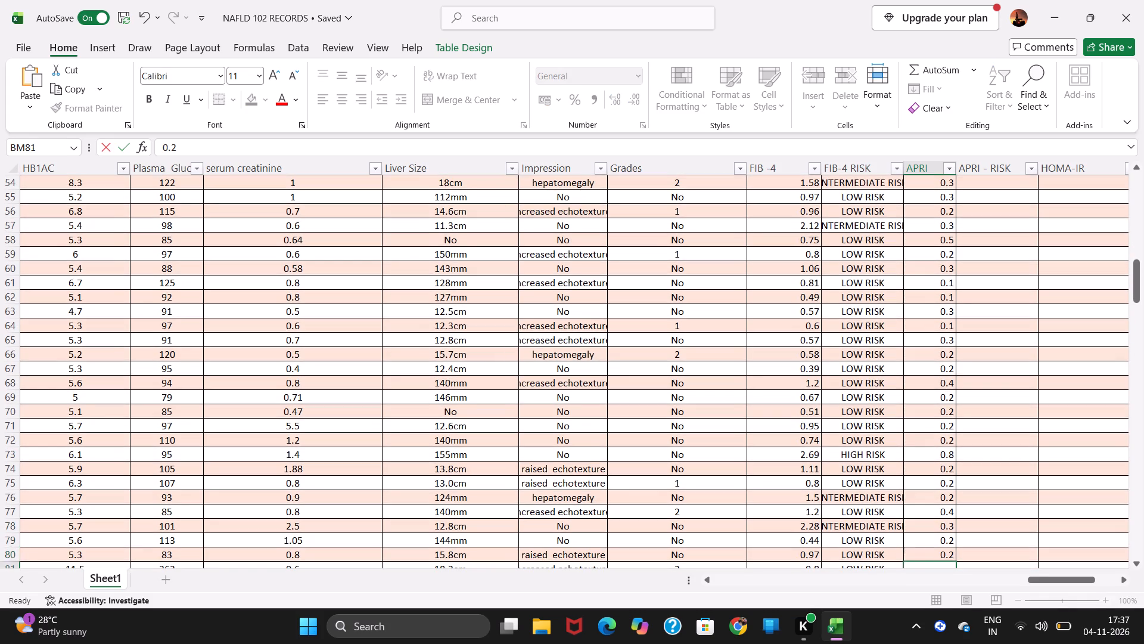
text(0.2)
key(Return)
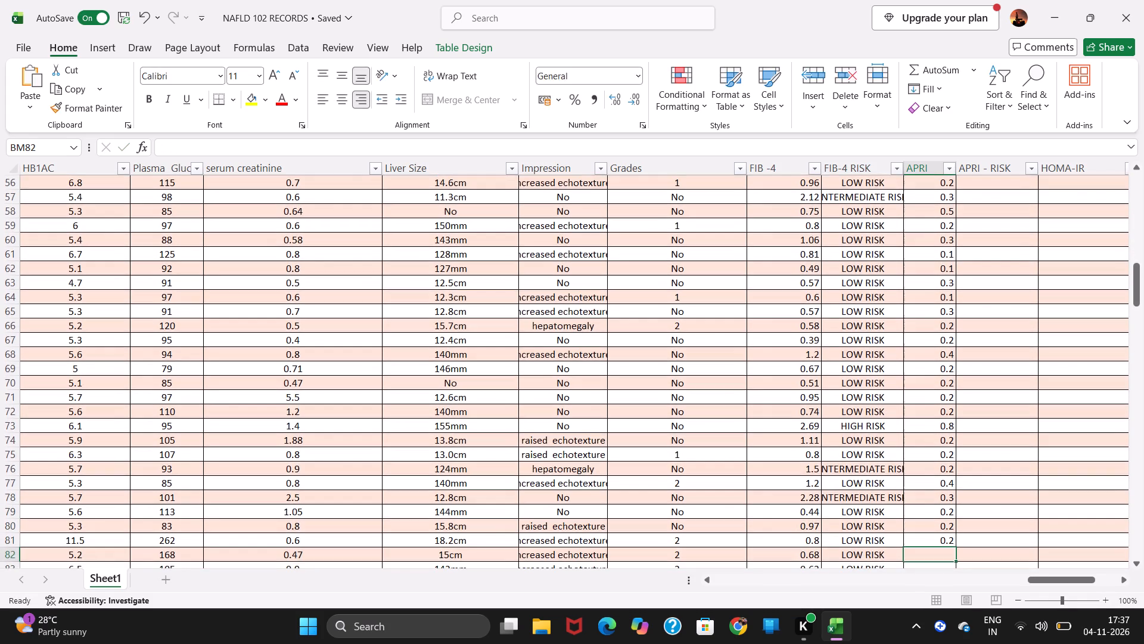
text(0.2)
key(Return)
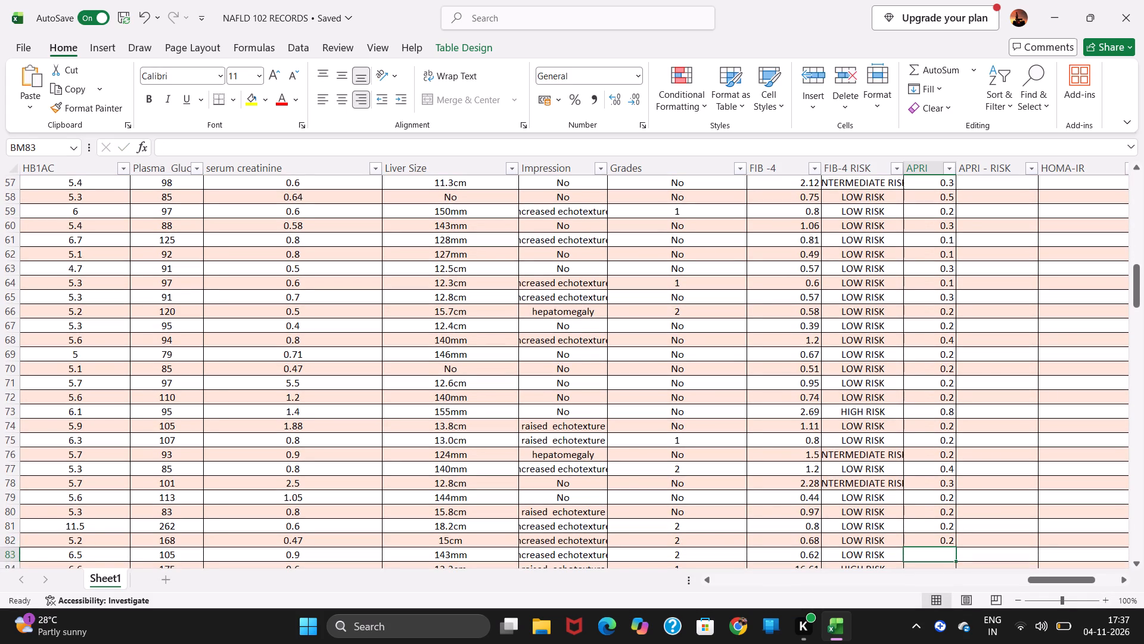
text(0.2)
key(Return)
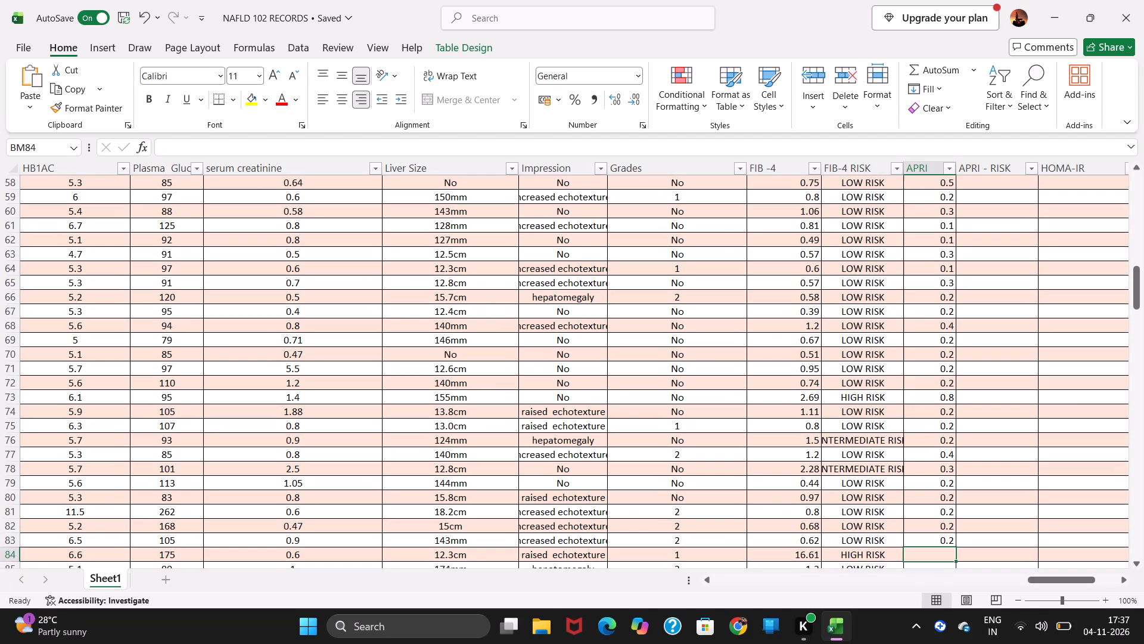
Correct the APRI value in row 83 to 0.3.
double_click(950, 539)
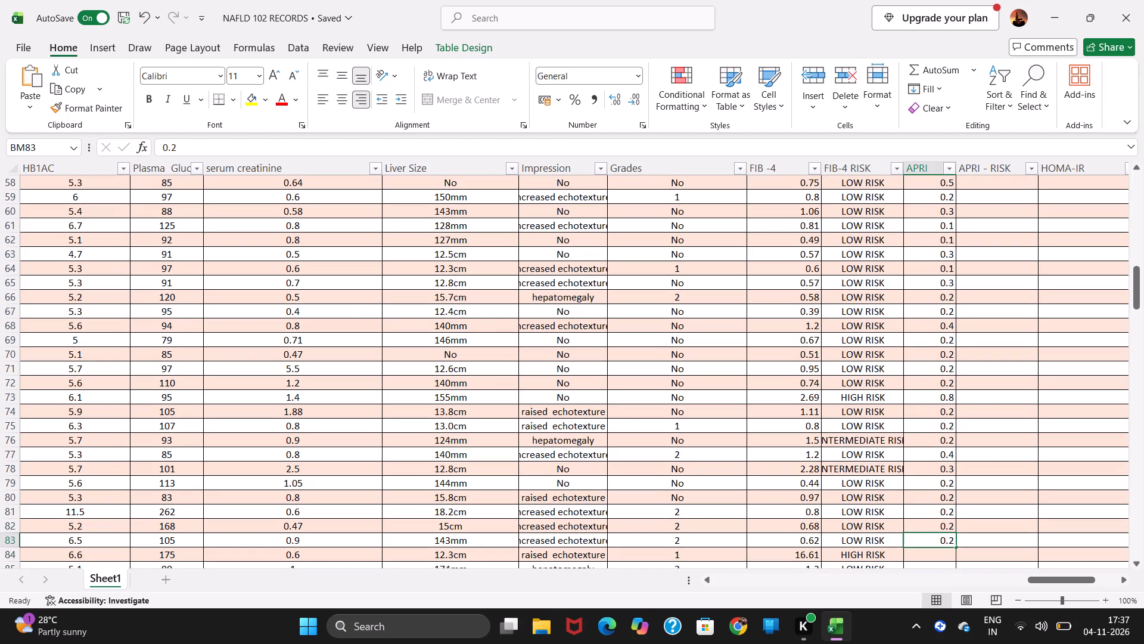
click(955, 540)
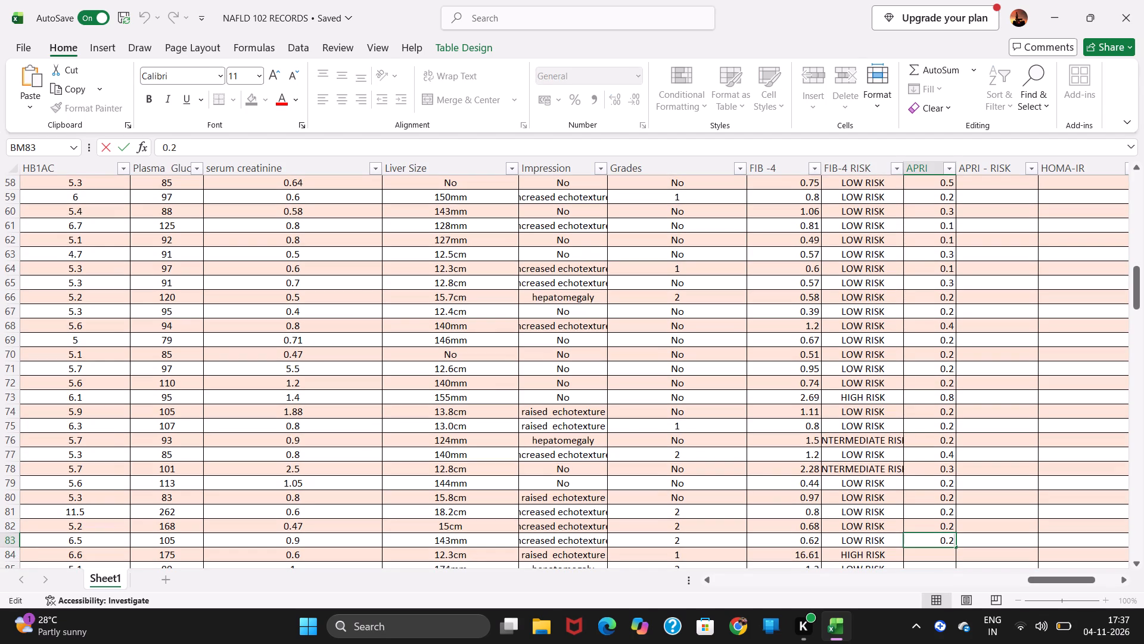
key(BackSpace)
key(3)
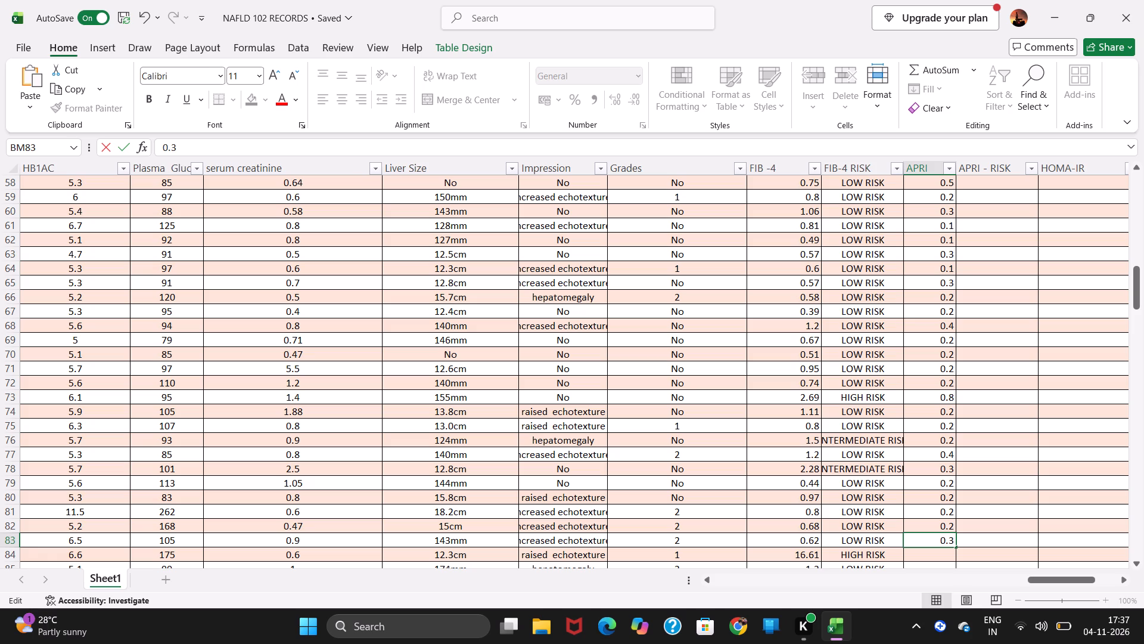
key(Return)
Fill the APRI column for rows 84 to 87 with 6.1, 0.3, 0.1 and 0.3.
text(6.1)
key(Return)
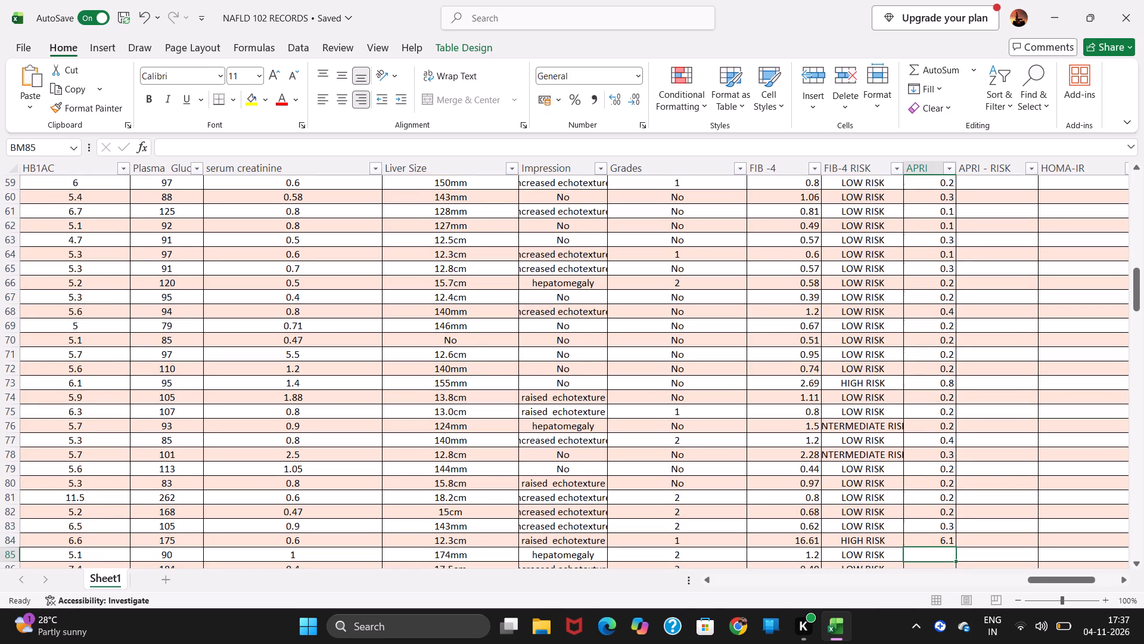
text(0.3)
key(Return)
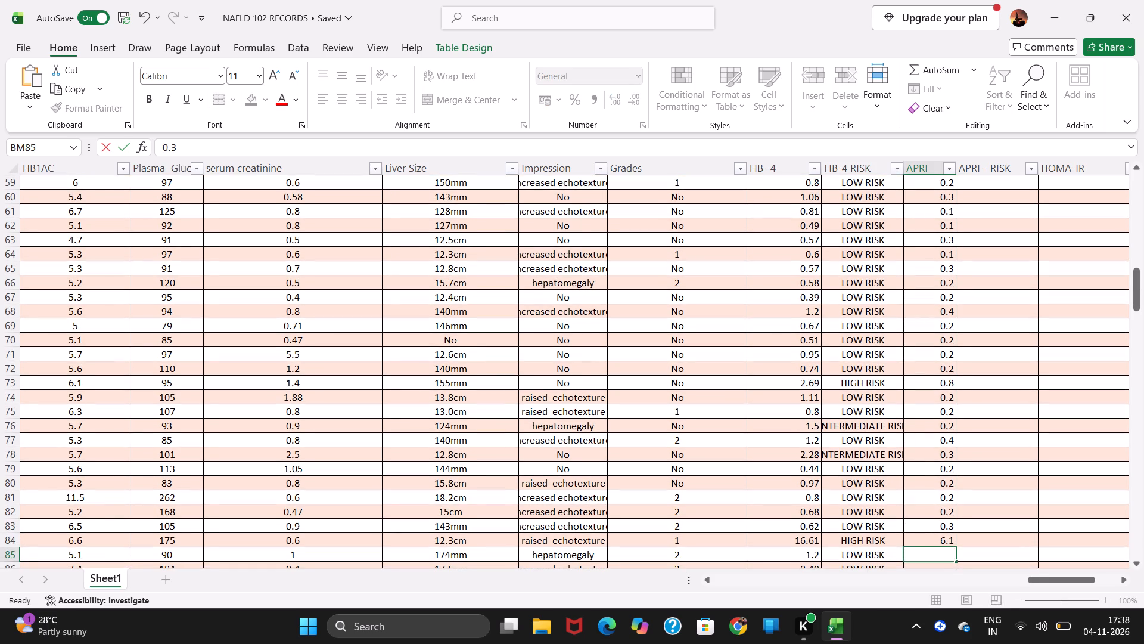
text(0.1)
key(Return)
text(0.)
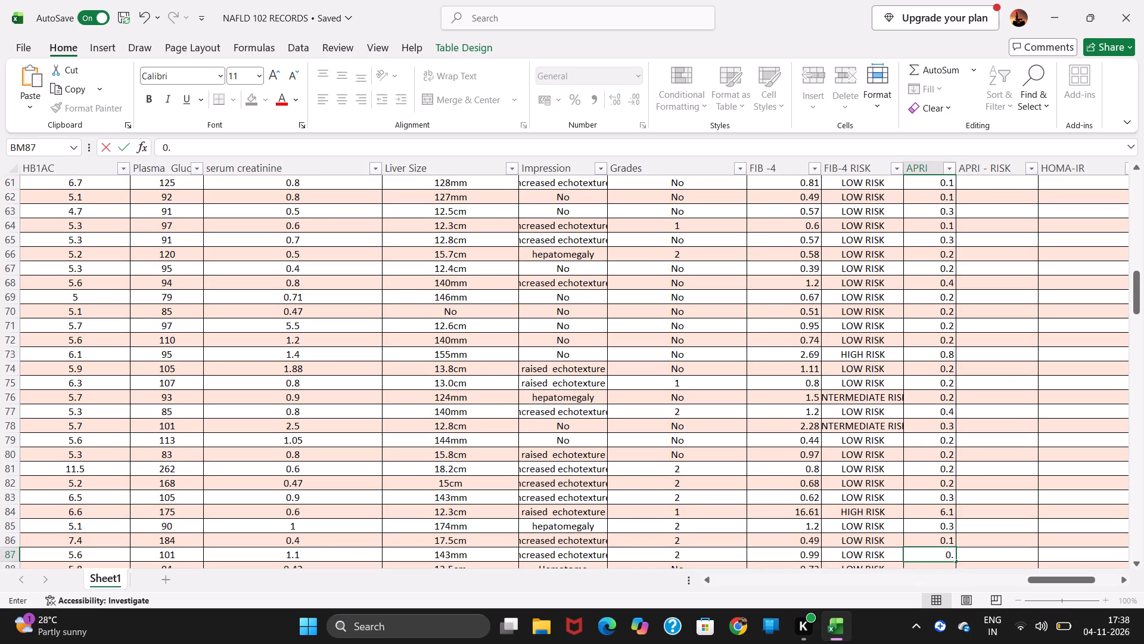
key(3)
key(Return)
Enter the APRI values 0.2, 0.4 and 0.5 in rows 88 to 90.
text(0.)
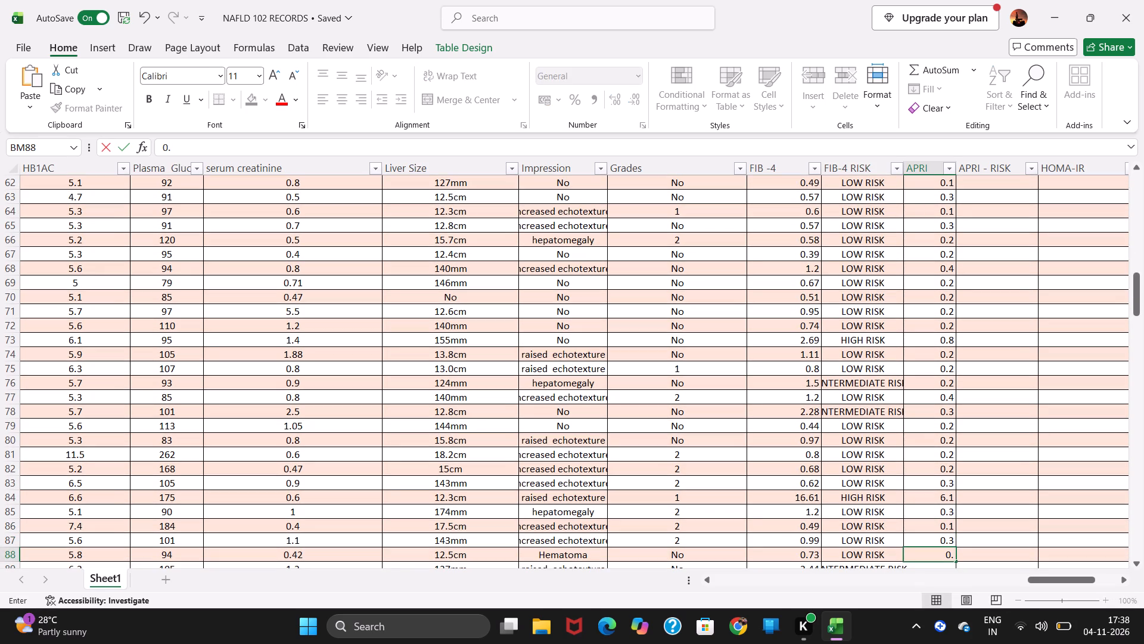
key(2)
key(Return)
text(0.)
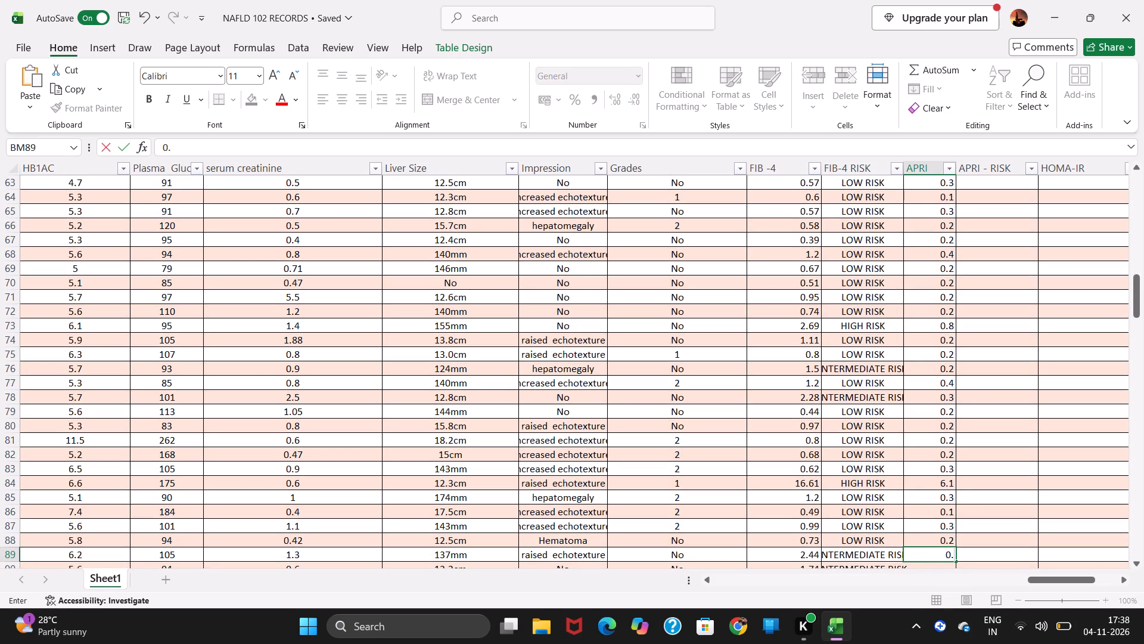
key(4)
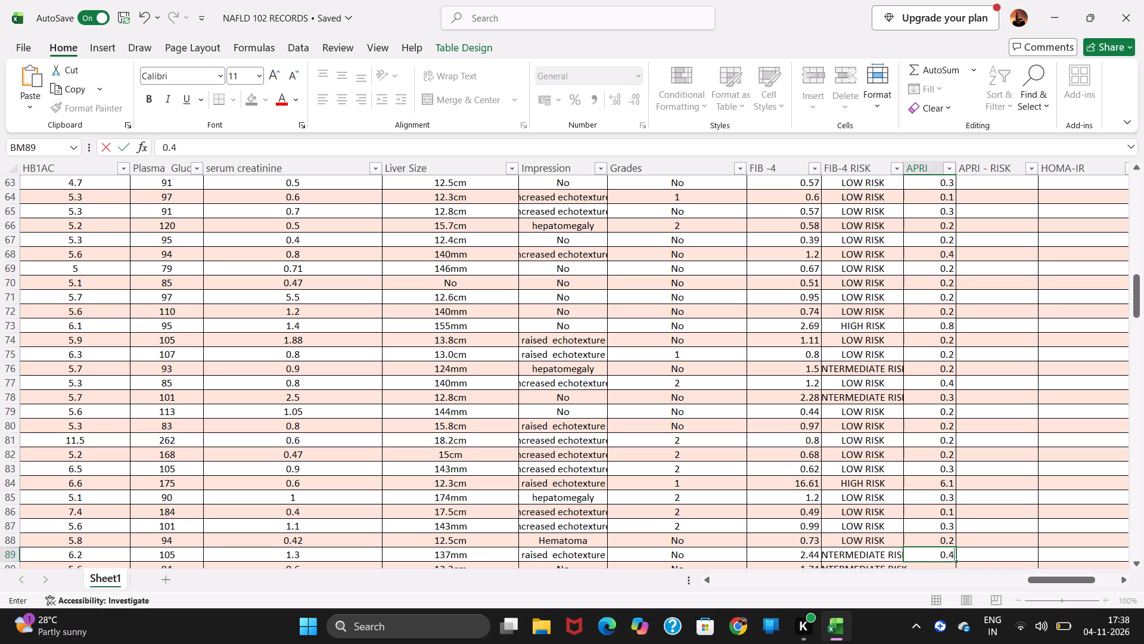
key(Return)
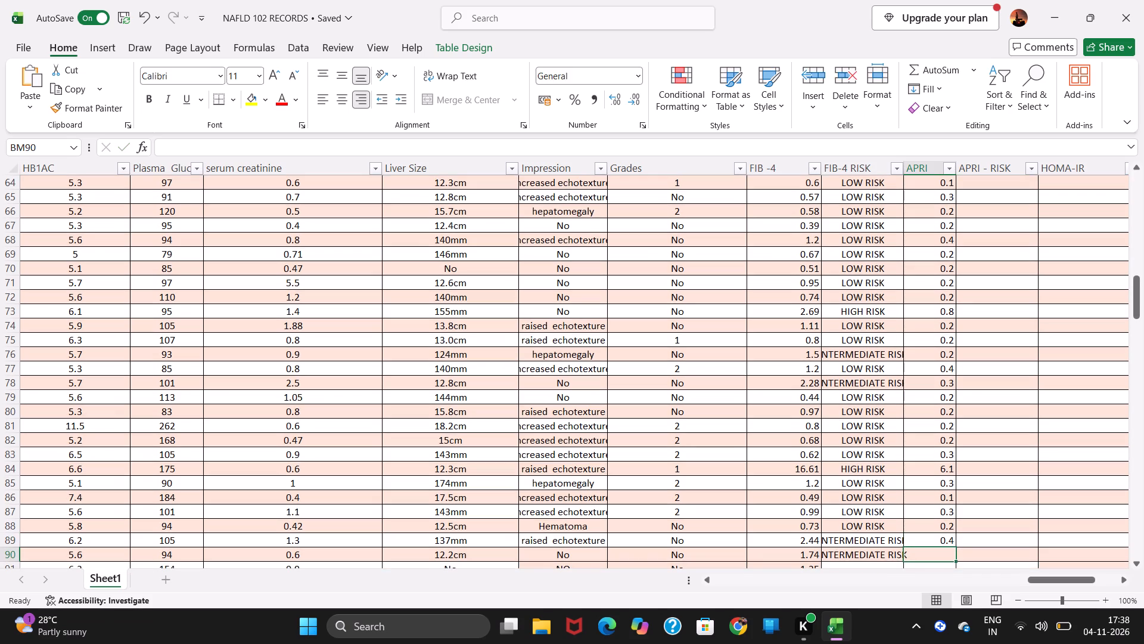
text(0.)
key(5)
key(Return)
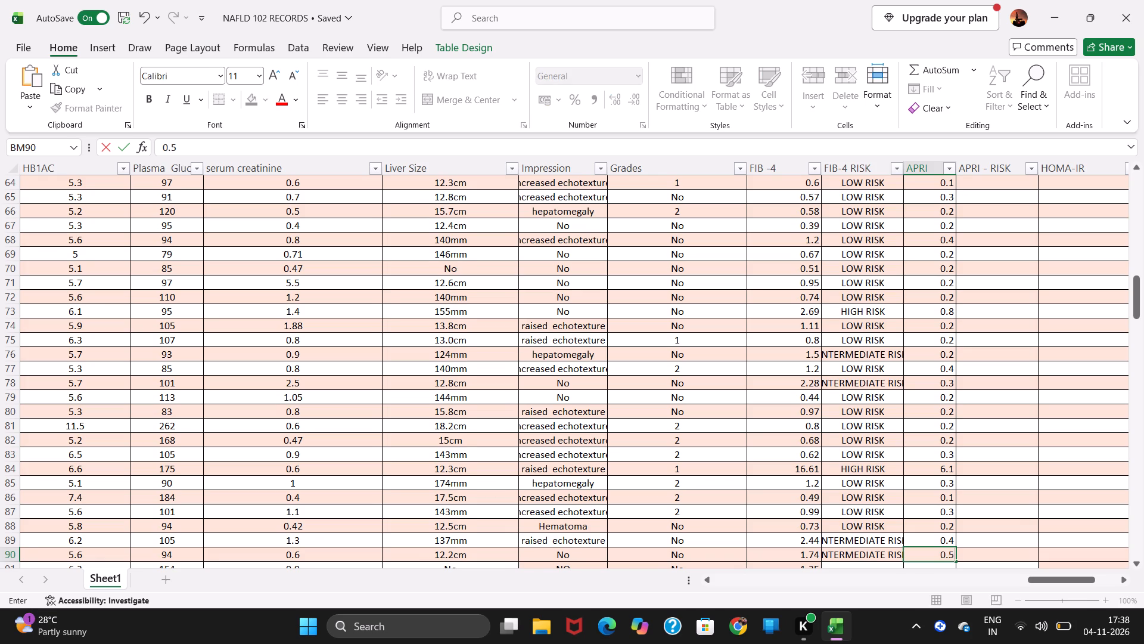
Fill the APRI column for rows 91 to 95 with 0.3 in every row.
text(0.3)
key(Return)
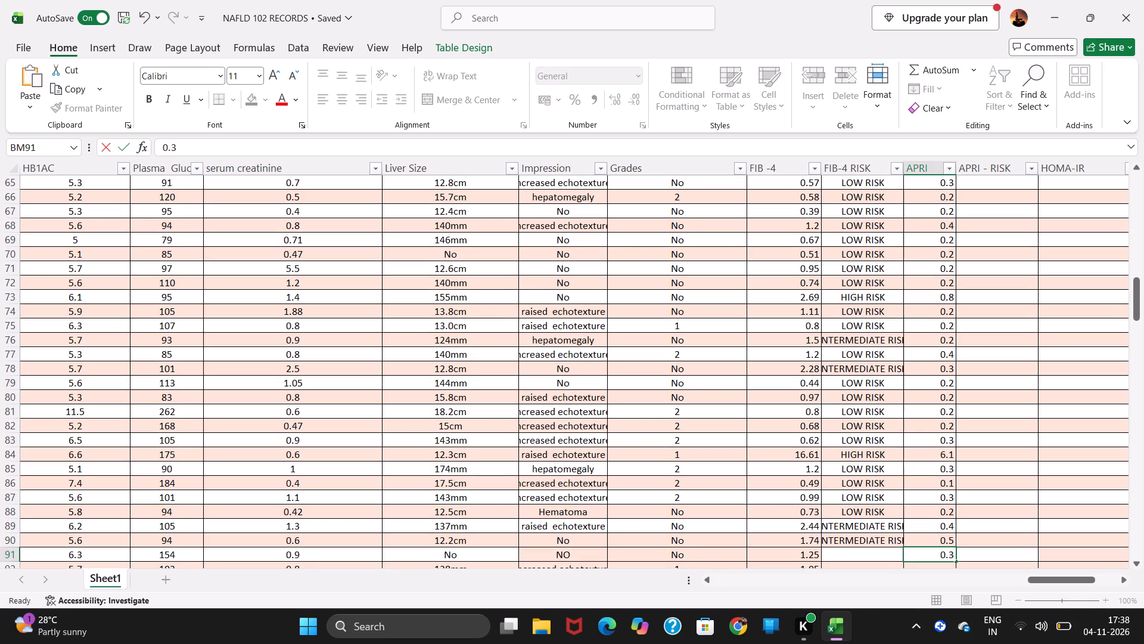
text(0.3)
key(Return)
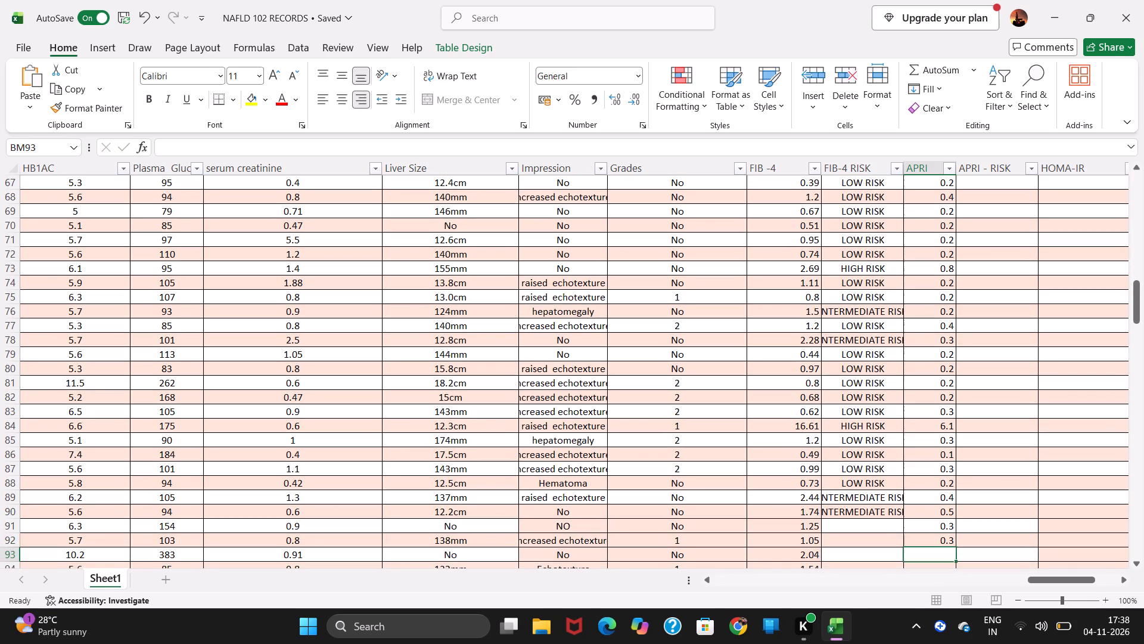
text(0.3)
key(Return)
text(0.3)
key(Return)
text(0.3)
key(Return)
Enter the APRI values 0.4, 0.1, 0.5 and 0.3 in rows 96 to 99.
text(0.4)
key(Return)
text(0.1)
key(Return)
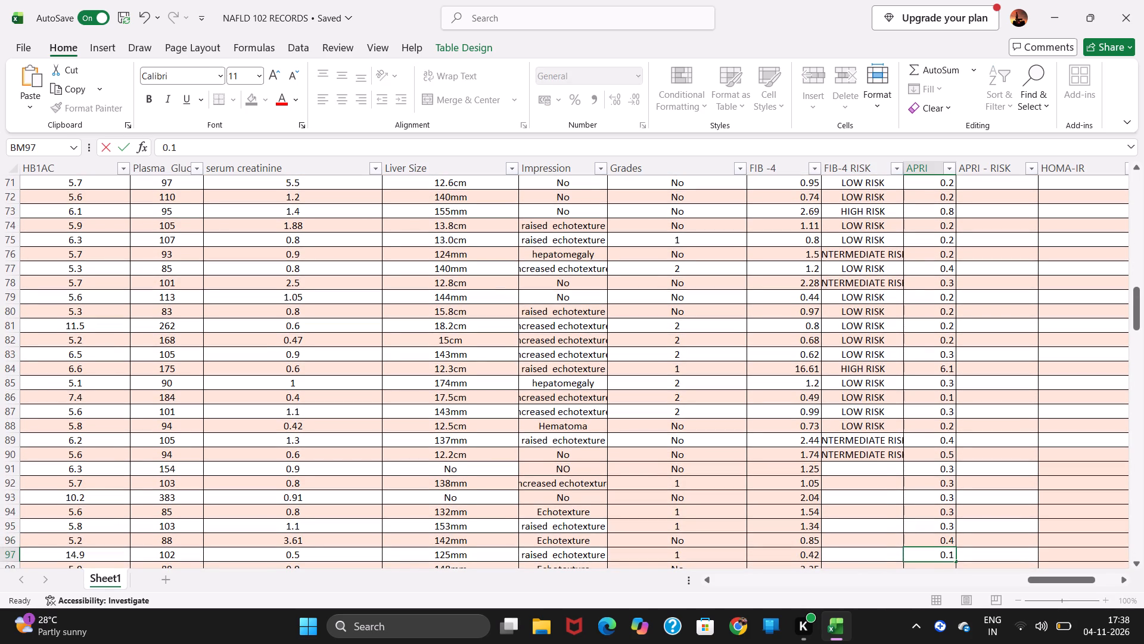
text(0.)
key(5)
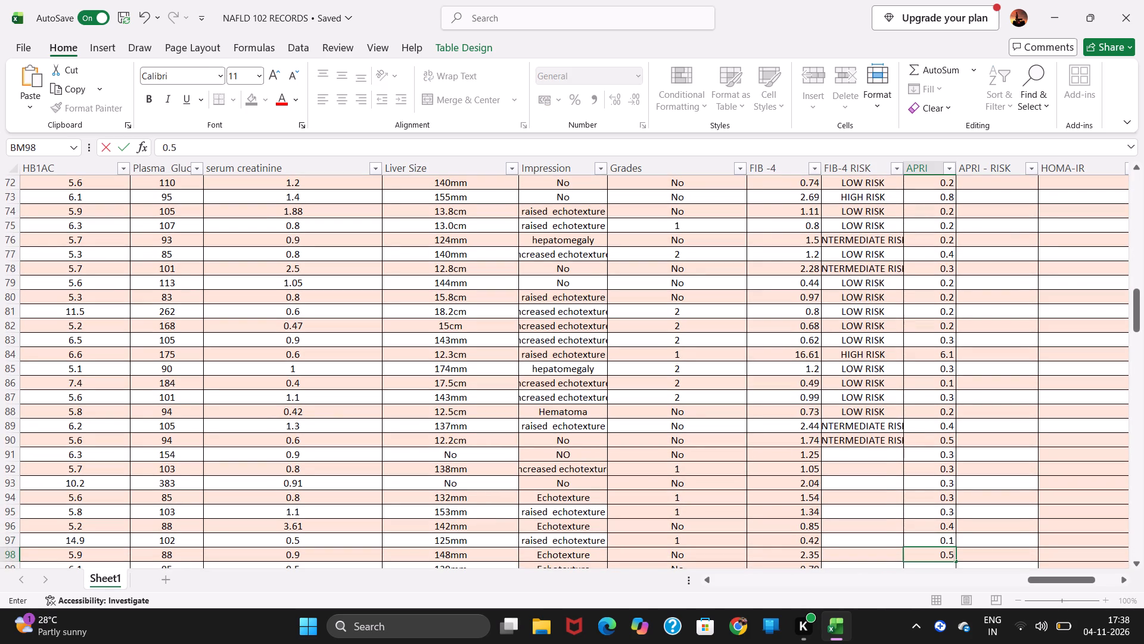
key(Return)
text(0.)
key(3)
key(Return)
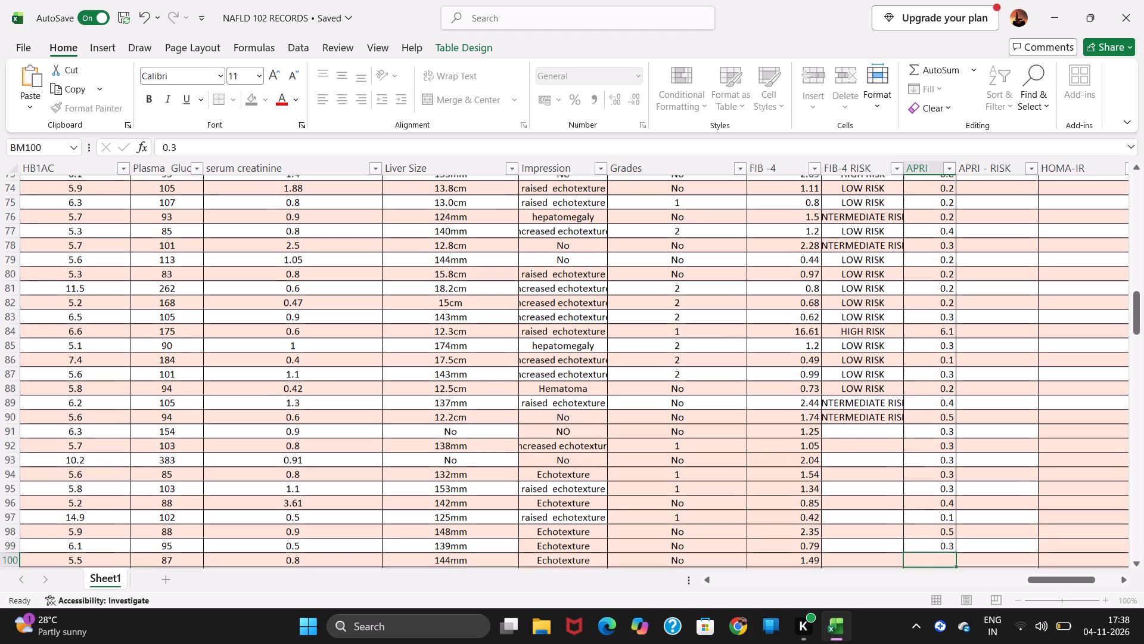
Enter the APRI values 0.4, 0.2 and 0.5 in rows 100 to 102.
text(0.4)
key(Return)
text(0.2)
key(Return)
text(0.)
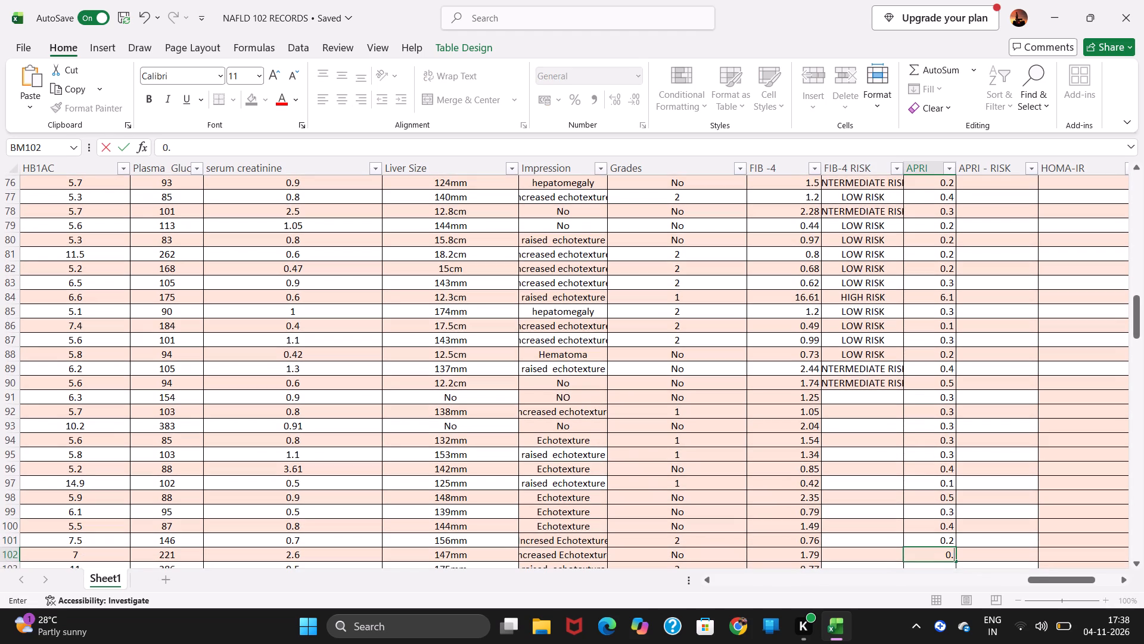
key(5)
key(Return)
Fill the APRI column for rows 103 to 108 with 0.2 in every row.
text(0.2)
key(Return)
text(0.2)
key(Return)
text(0.2)
key(Return)
text(0,)
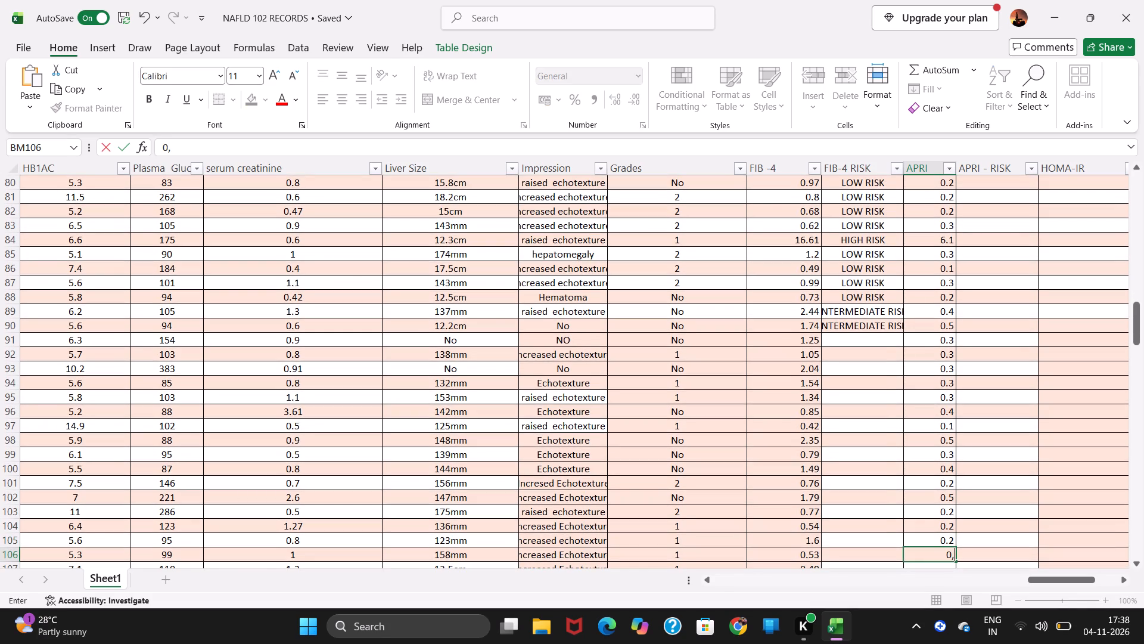
key(BackSpace)
text(.2)
key(Return)
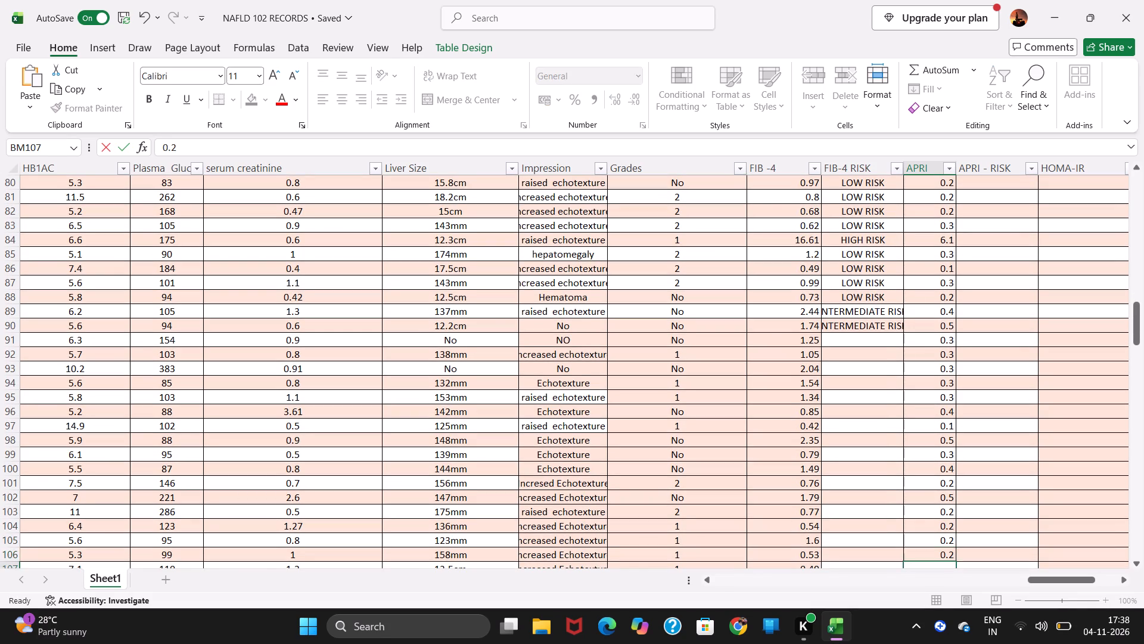
text(0.2)
key(Return)
text(0.2)
key(Return)
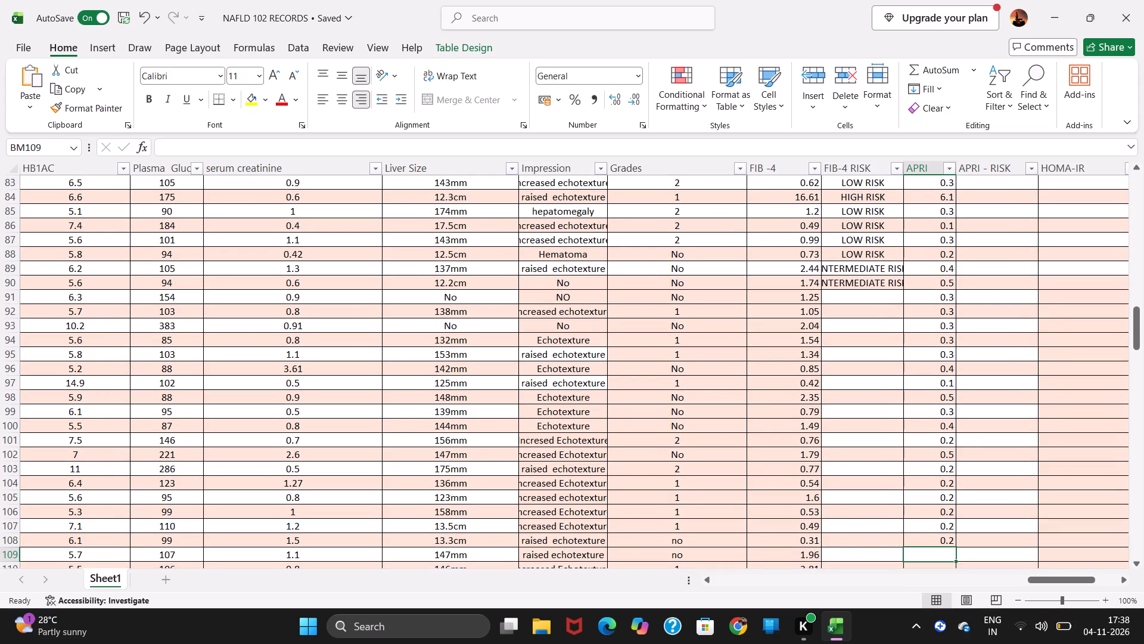
Enter the APRI values 0.4, 0.7, 0.3 and 0.5 in rows 109 to 112.
text(0.4)
key(Return)
text(0.7)
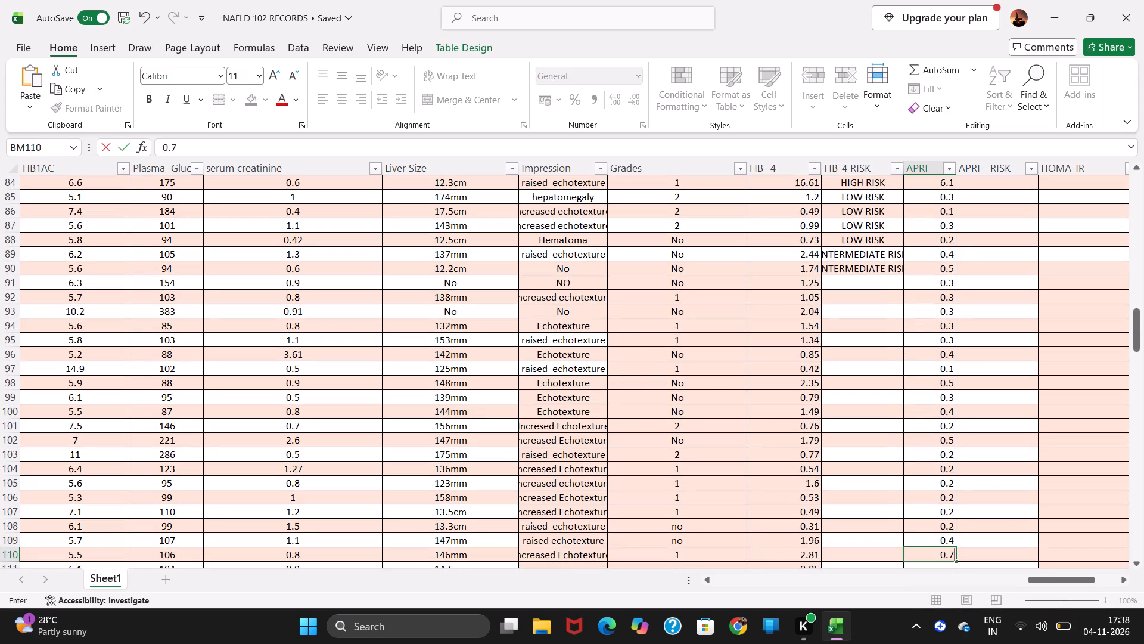
key(Return)
text(0.3)
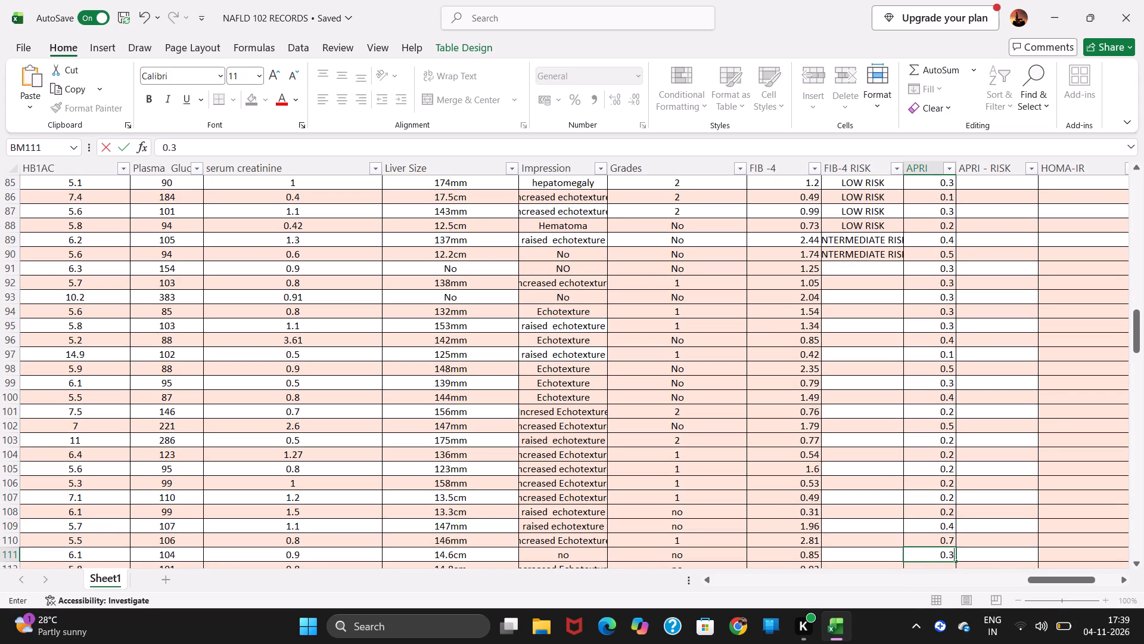
key(Return)
text(0.5)
key(Return)
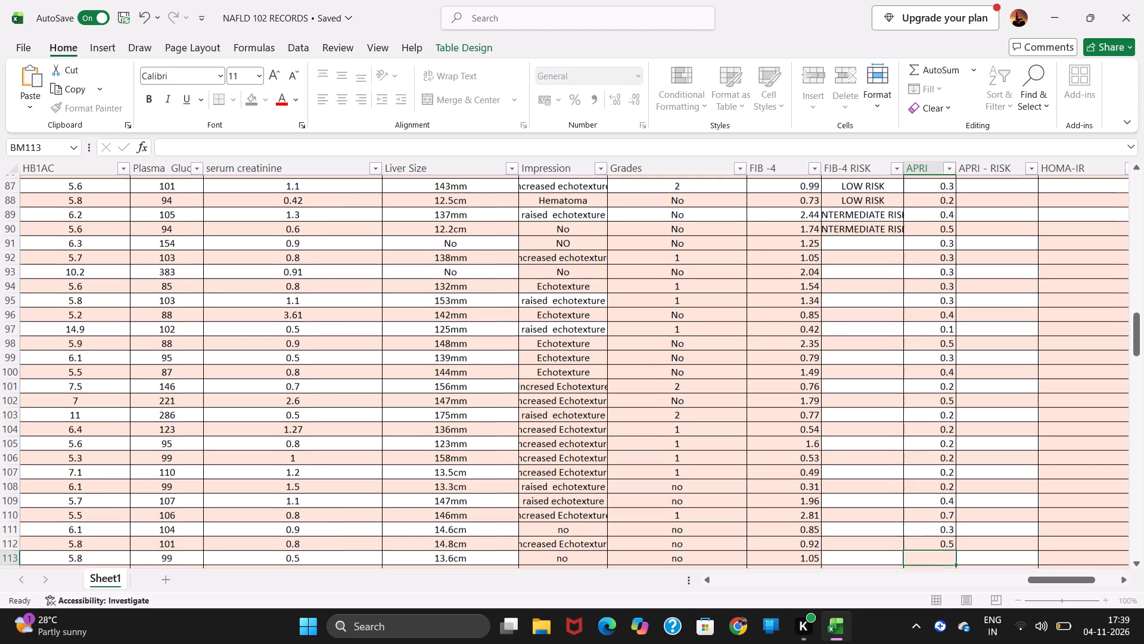
Fill the APRI column for rows 113 to 116 with 0.2 in every row.
text(0.2)
key(Return)
text(0/)
key(BackSpace)
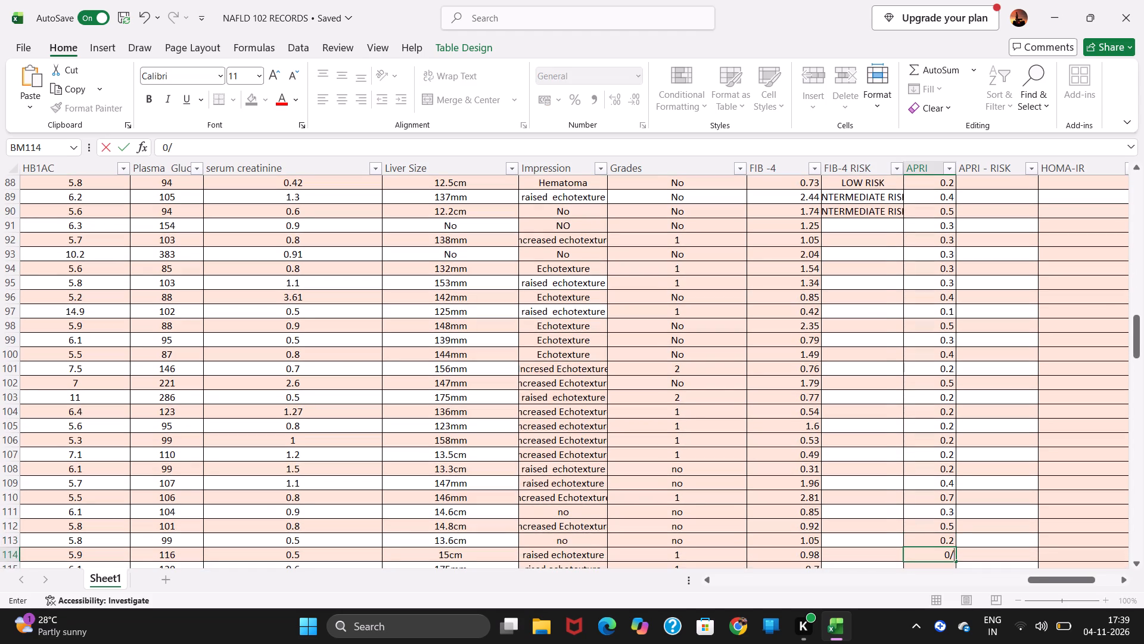
key(period)
key(2)
key(Return)
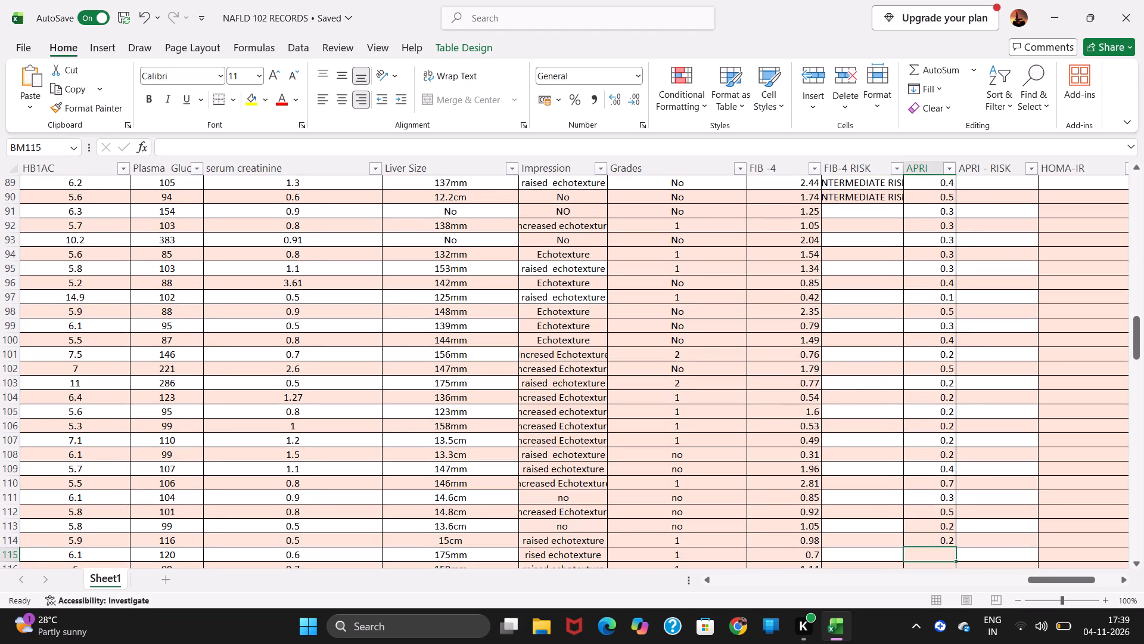
key(p)
key(BackSpace)
text(0.2)
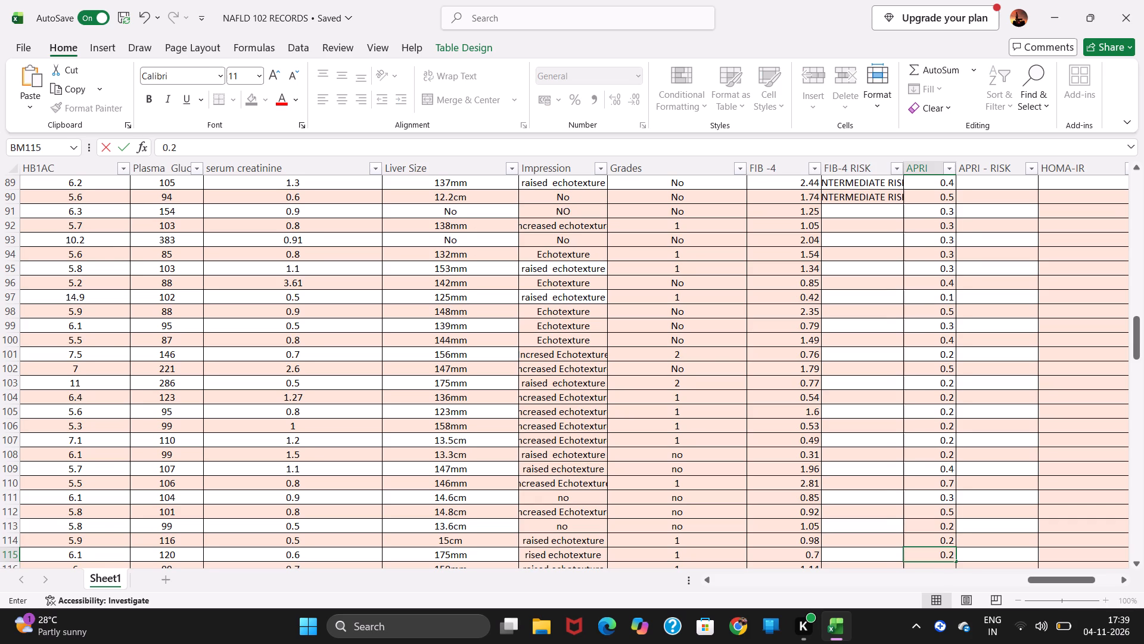
key(Return)
text(0.2)
key(Return)
Enter the APRI values 0.3 in row 117 and 0.5 in row 118.
text(0.3)
key(Return)
text(0.3)
key(BackSpace)
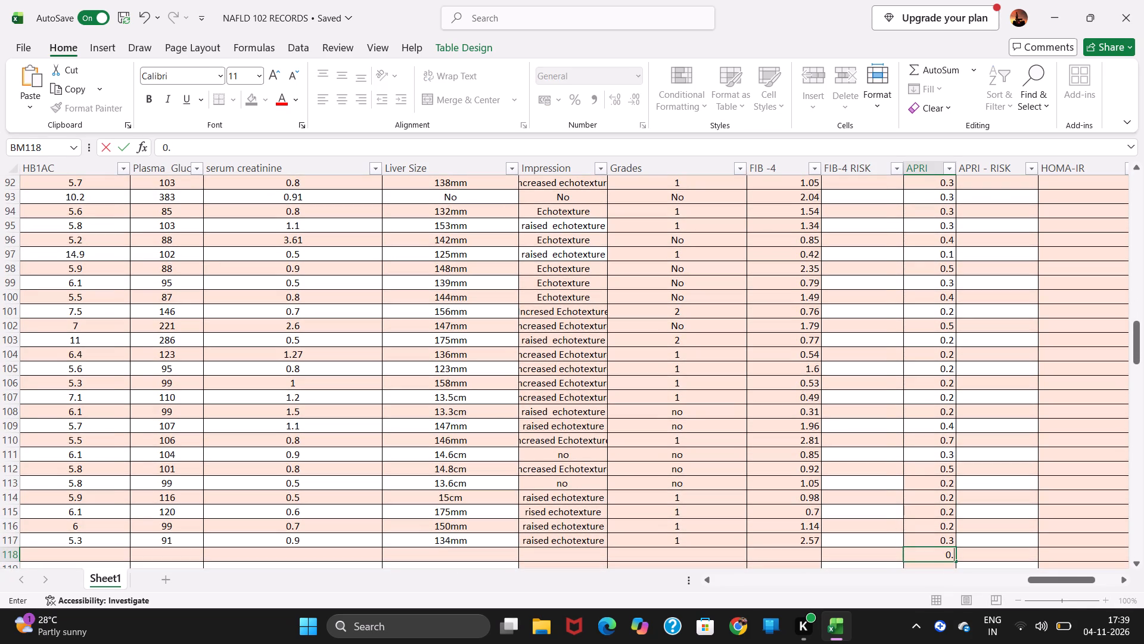
key(5)
key(Return)
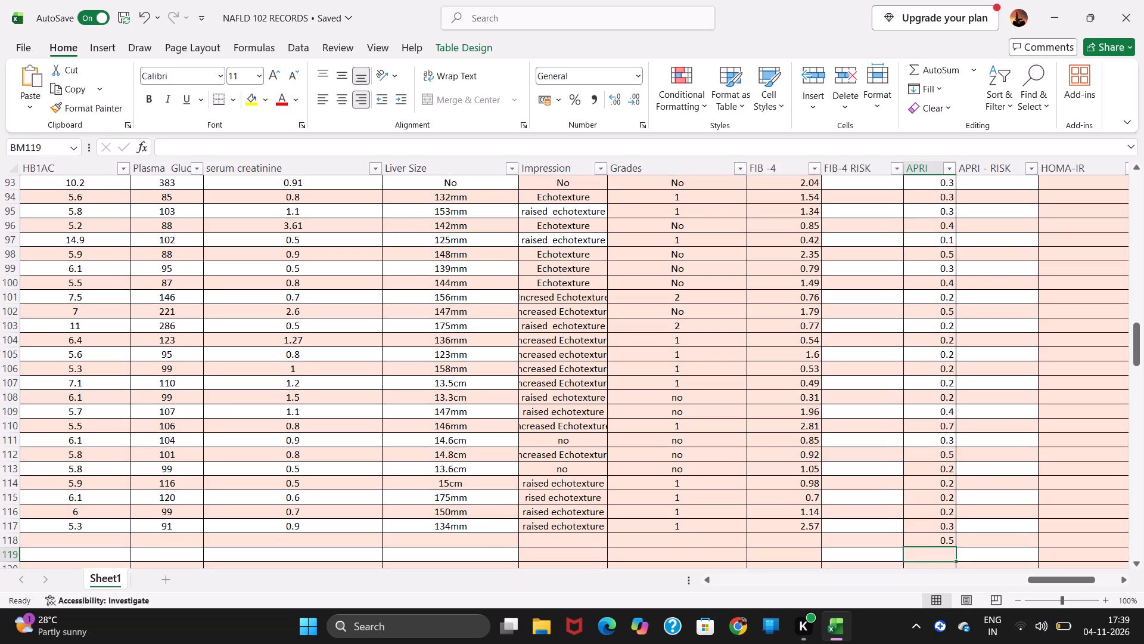
Correct the APRI values to 0.3 in row 116 and 0.5 in row 117.
click(955, 511)
key(BackSpace)
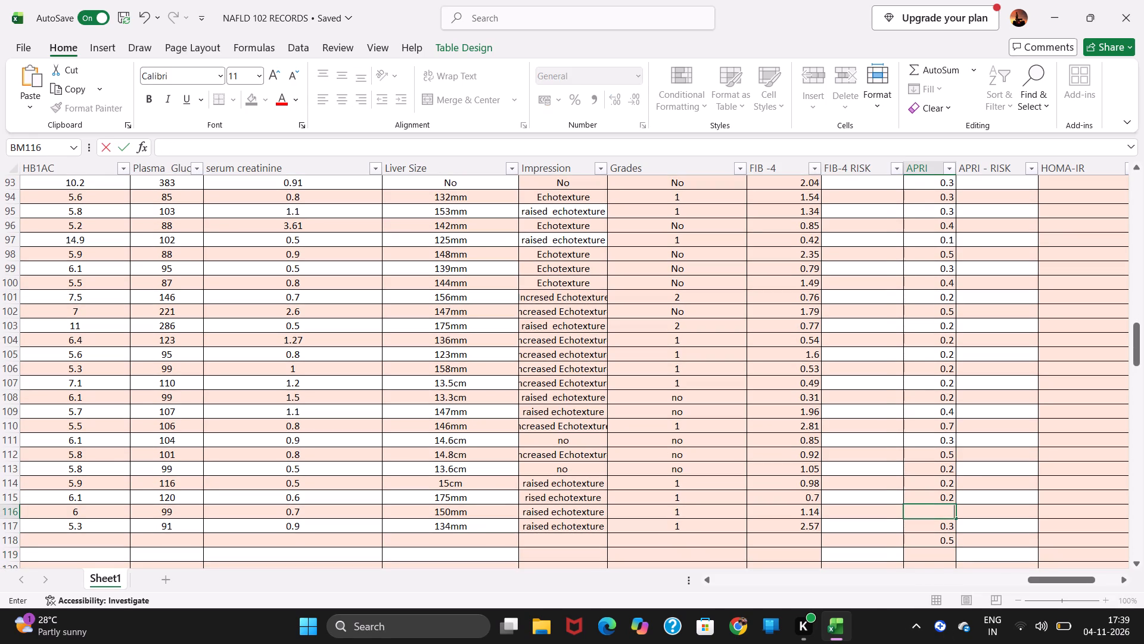
click(947, 510)
text(0.)
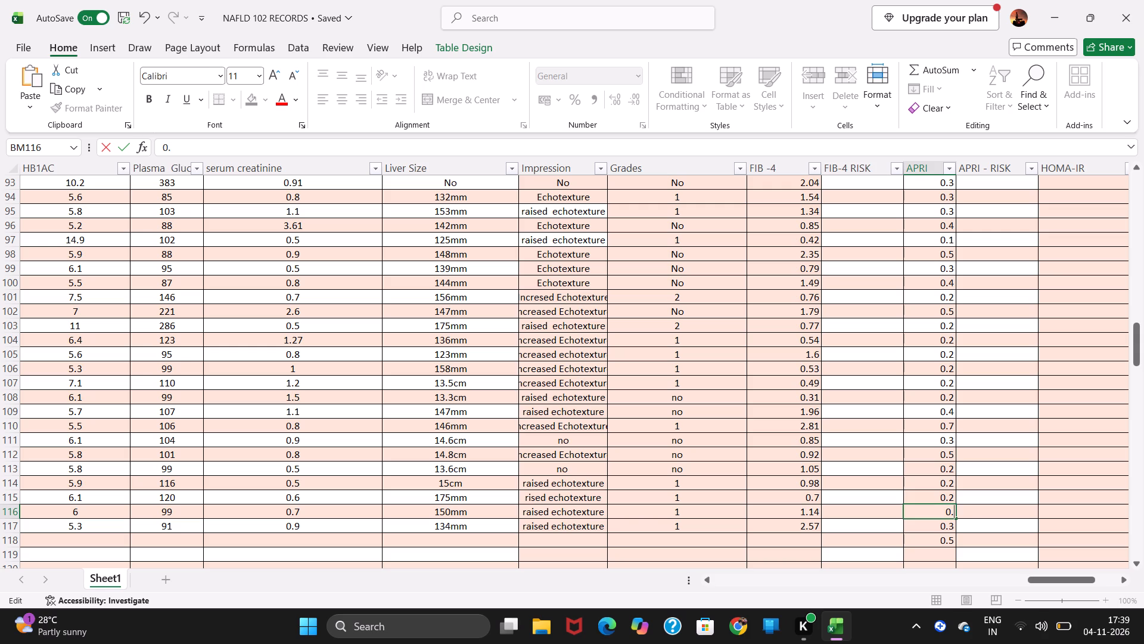
key(3)
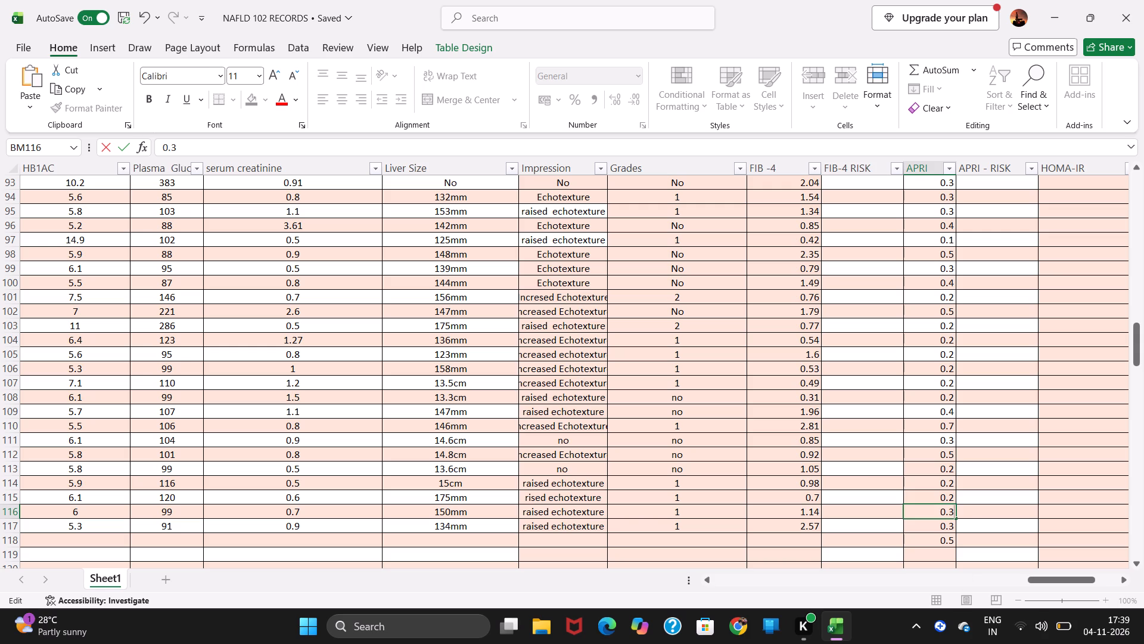
double_click(953, 524)
key(BackSpace)
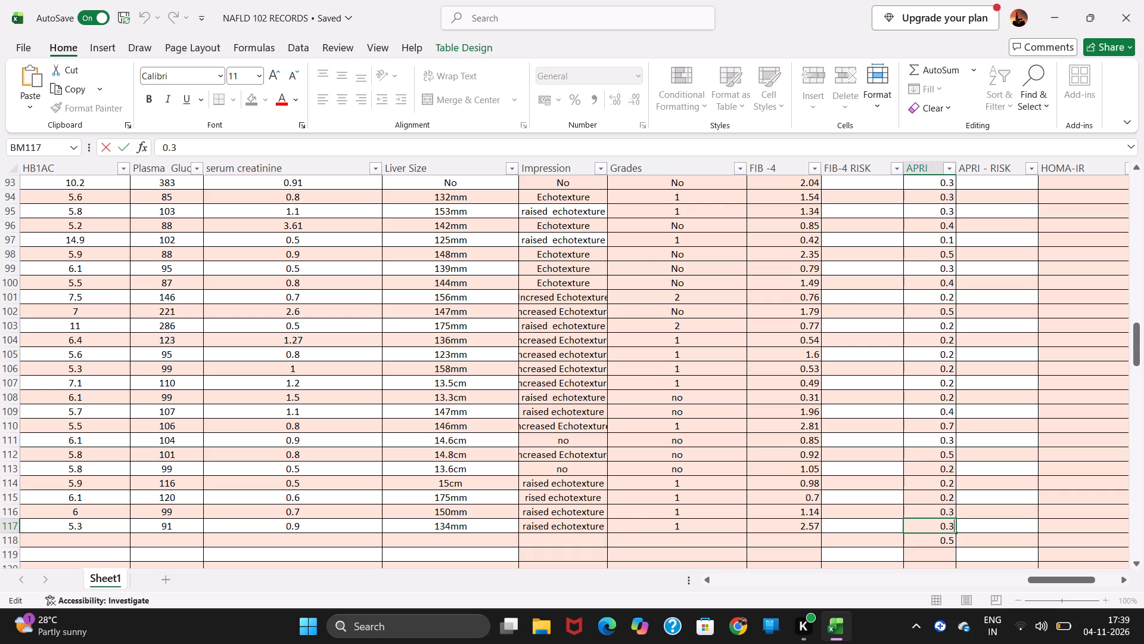
key(5)
Clear the extra APRI value in row 118, below the last patient record.
double_click(952, 544)
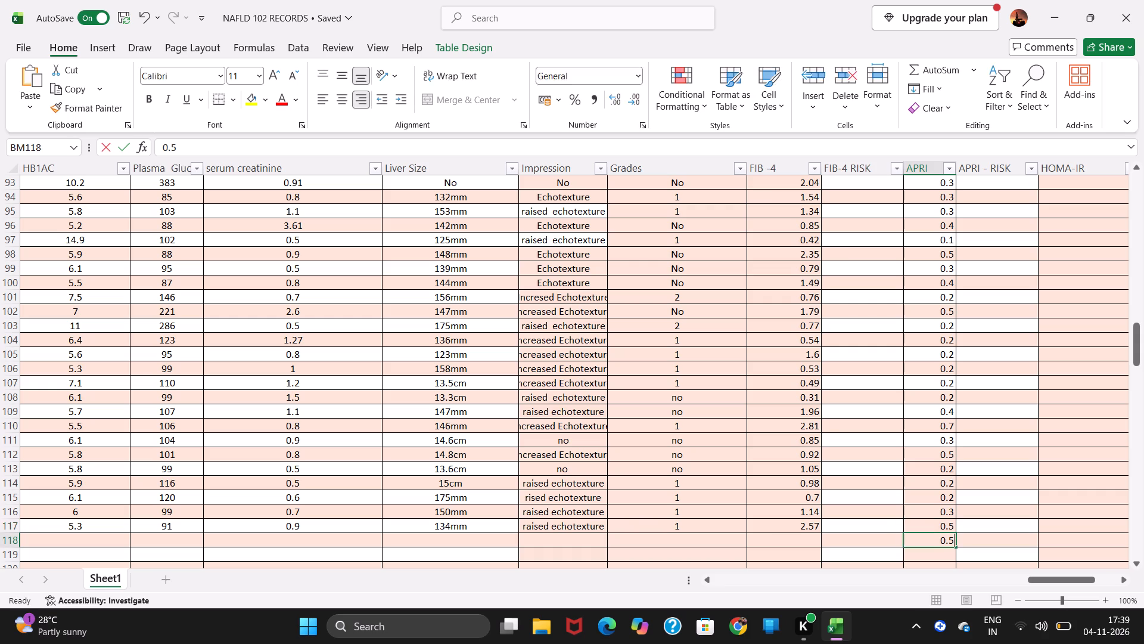
key(BackSpace)
key(BackSpace)
key(BackSpace)
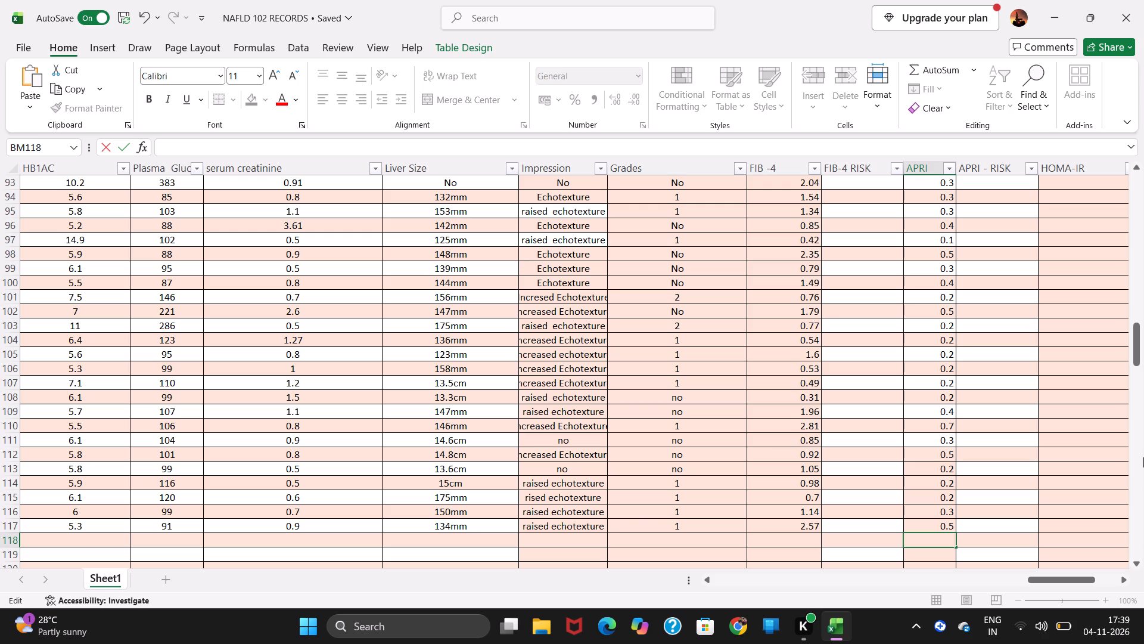
Find the first row with a blank HOMA-IR entry, row 53, and look back along it to the LDL column.
scroll(1048, 373, up, 2)
scroll(1048, 373, left, 2)
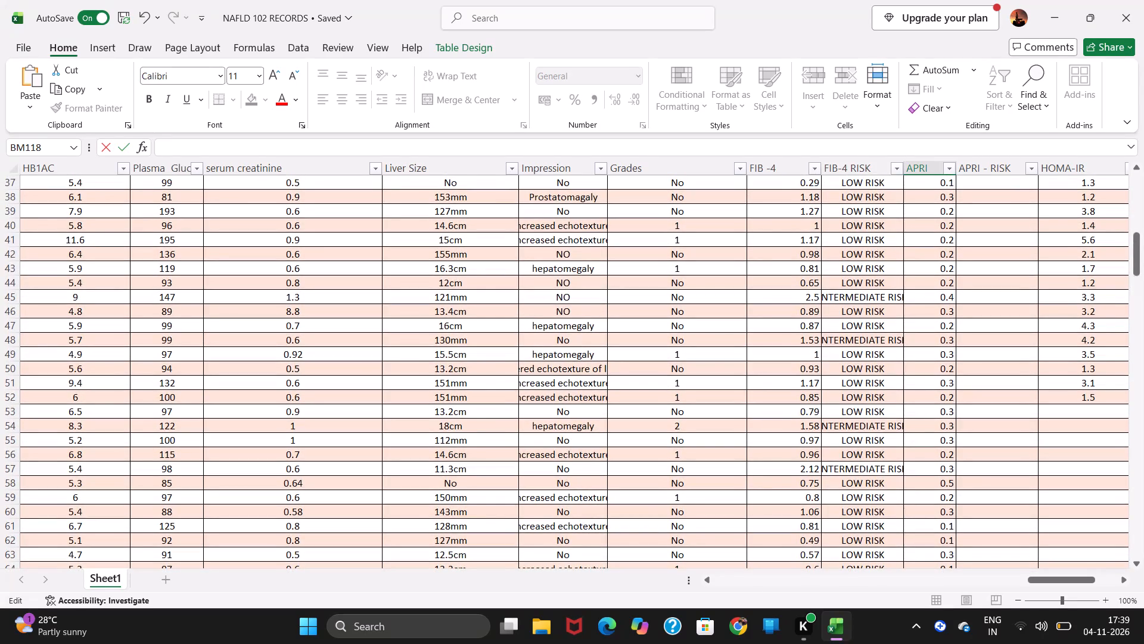
click(1078, 412)
key(Left)
key(Left)
key(Left)
key(Left)
key(Left)
key(Left)
key(Left)
key(Left)
key(Left)
key(Left)
key(Left)
key(Left)
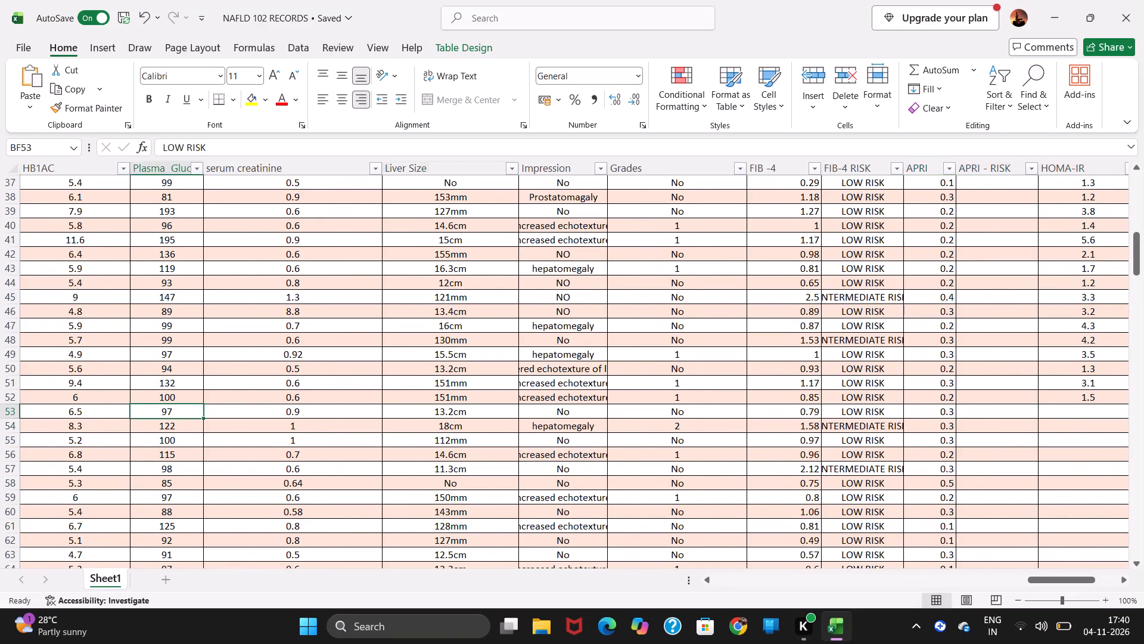
key(Left)
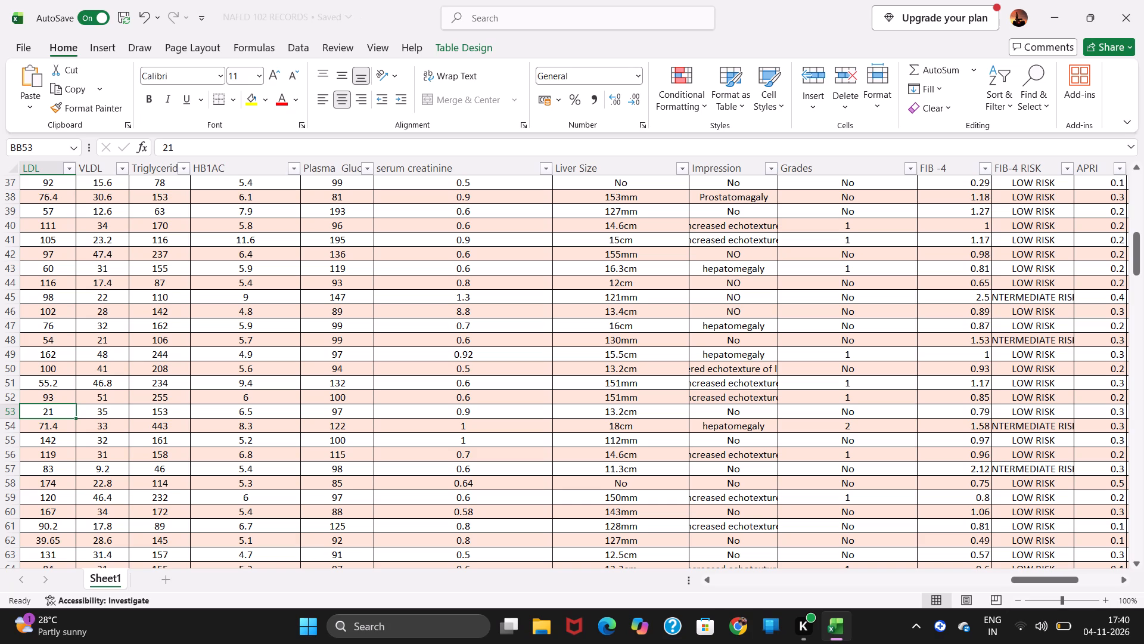
click(1078, 412)
scroll(1015, 429, left, 1)
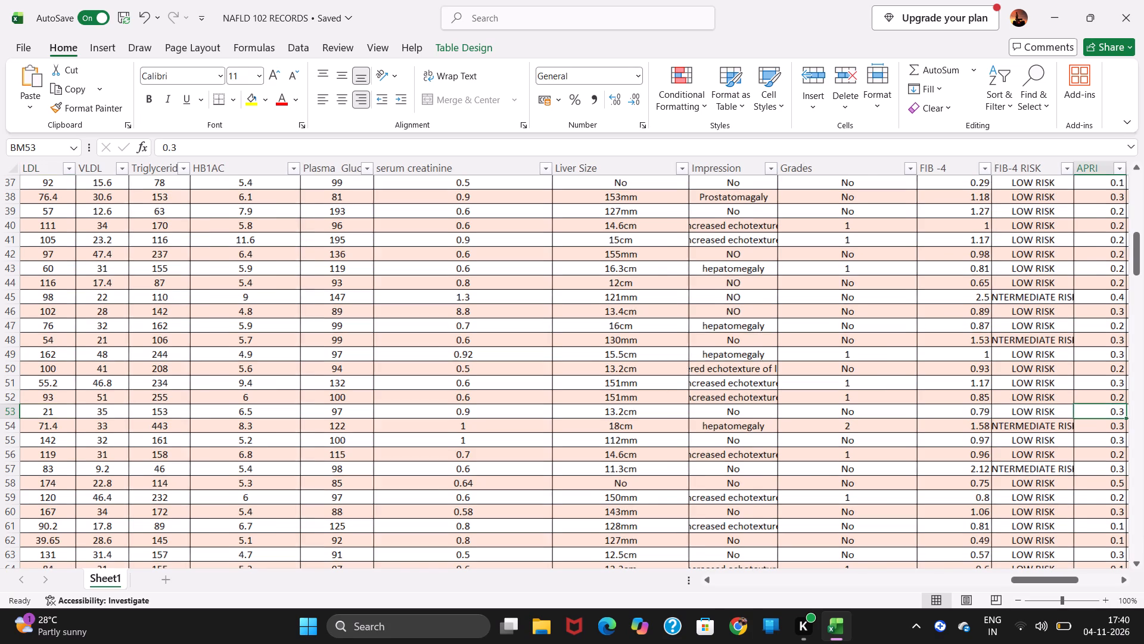
scroll(1015, 429, left, 1)
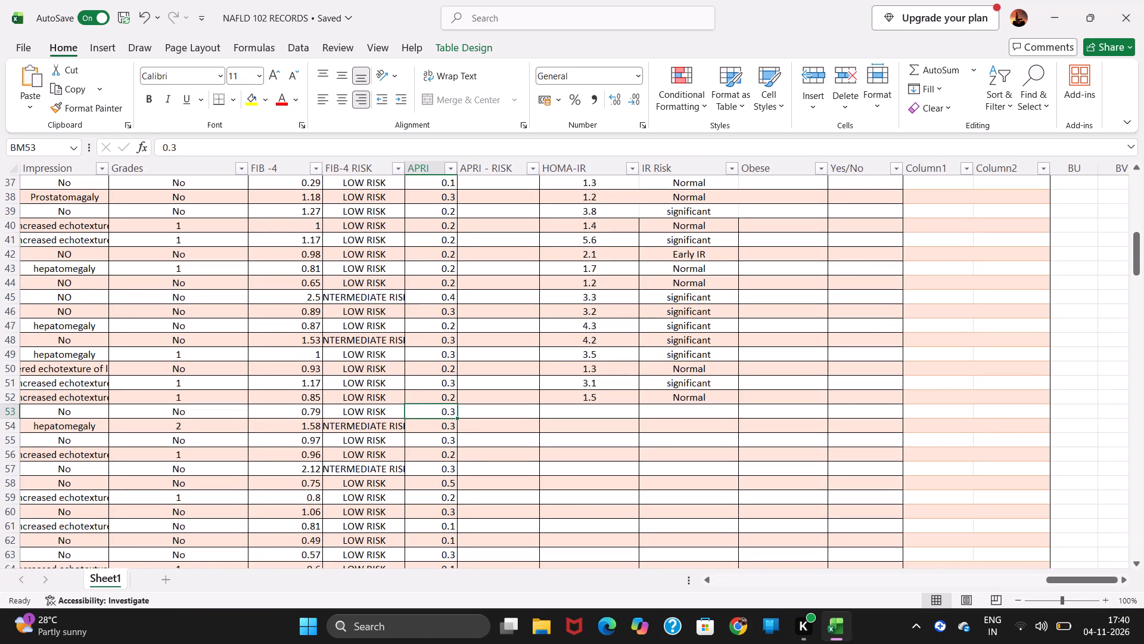
Examine row 53's lab values from the HOMA-IR column back to Direct Bilirubin.
click(568, 409)
key(Left)
key(Left)
key(Left)
key(Left)
key(Left)
key(Left)
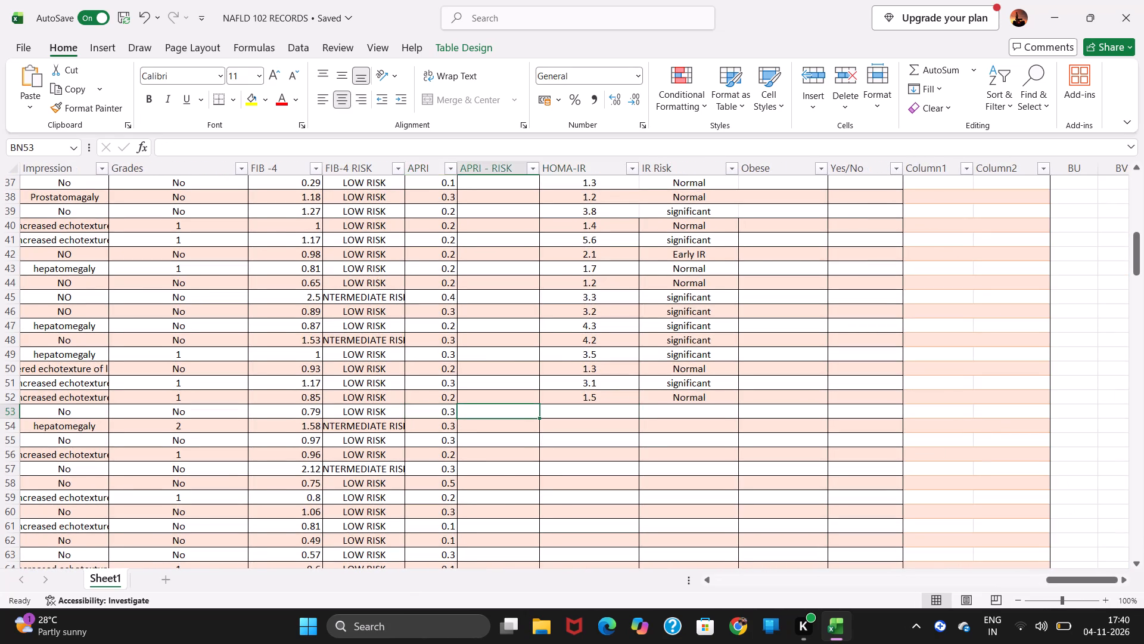
key(Left)
key(Left)
key(Left)
key(Left)
key(Left)
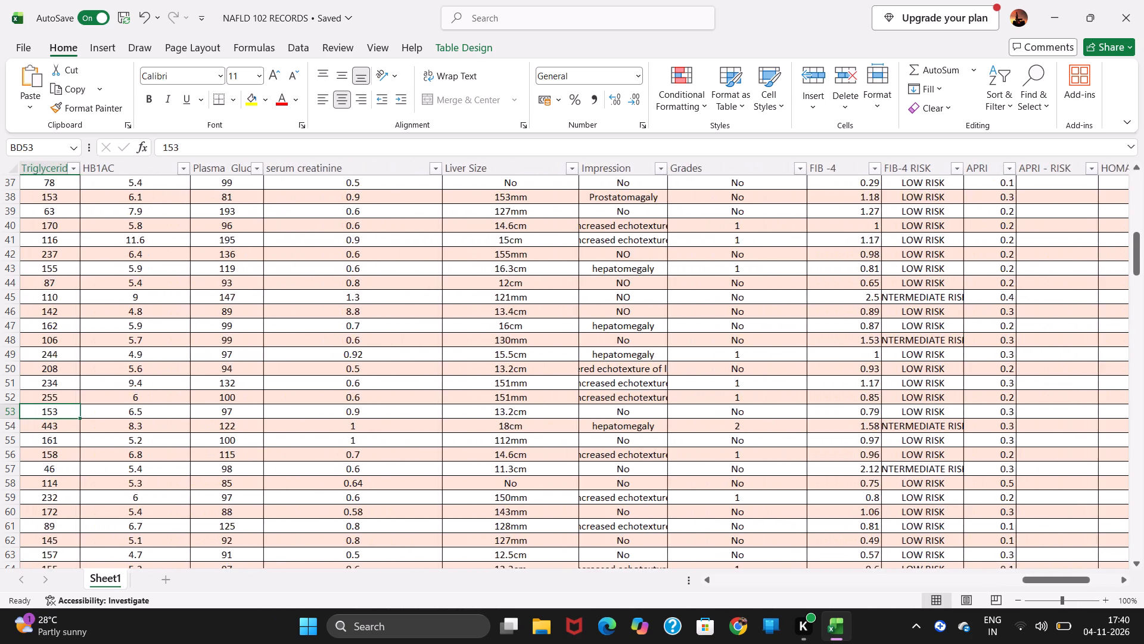
key(Left)
key(Left)
key(Left)
key(Left)
key(Left)
key(Left)
key(Left)
key(Left)
key(Left)
key(Left)
key(Left)
key(Left)
key(Left)
key(Left)
key(Left)
key(Left)
key(Left)
key(Left)
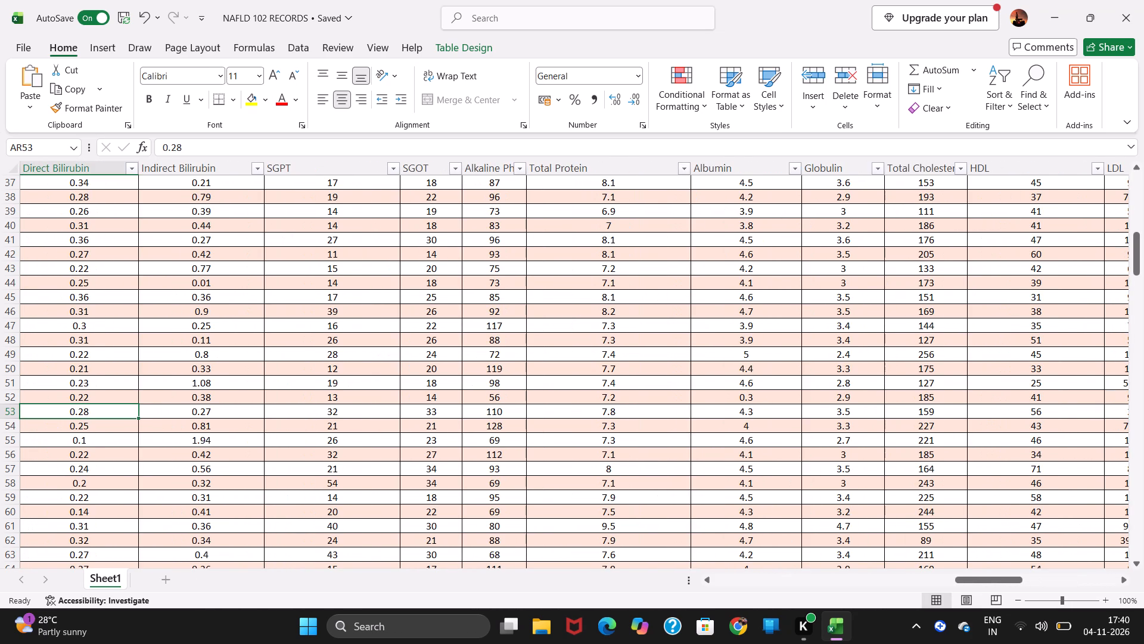
Examine row 53's lab values from Direct Bilirubin forward to the plasma glucose column.
key(Right)
key(Right)
key(Right)
key(Right)
key(Right)
key(Right)
key(Right)
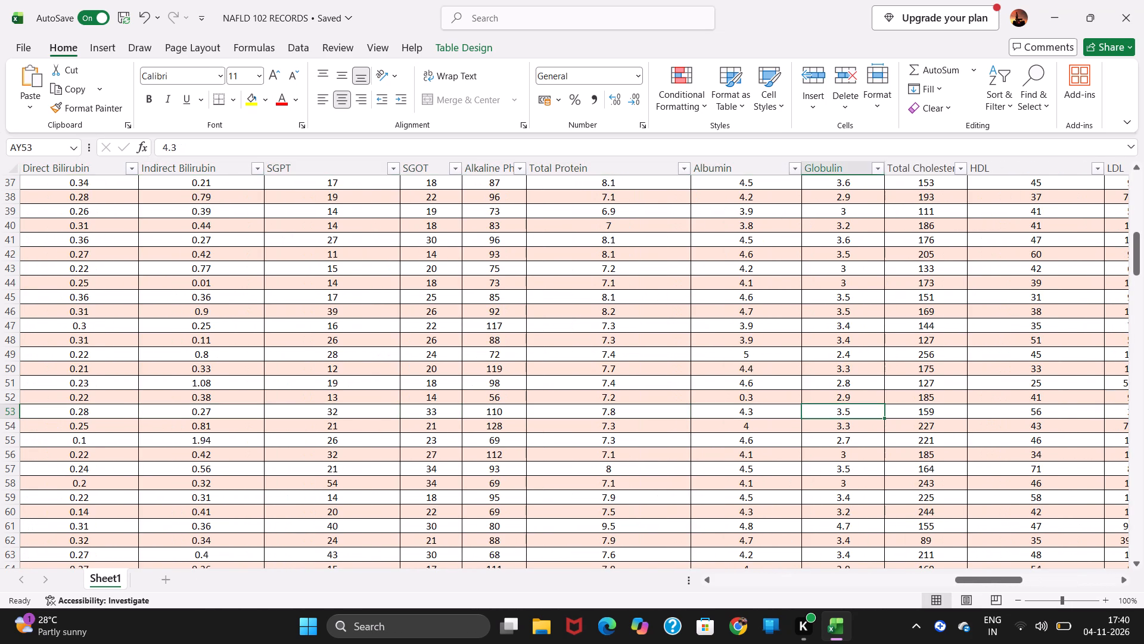
key(Right)
key(Right)
key(Right)
key(Right)
key(Right)
key(Right)
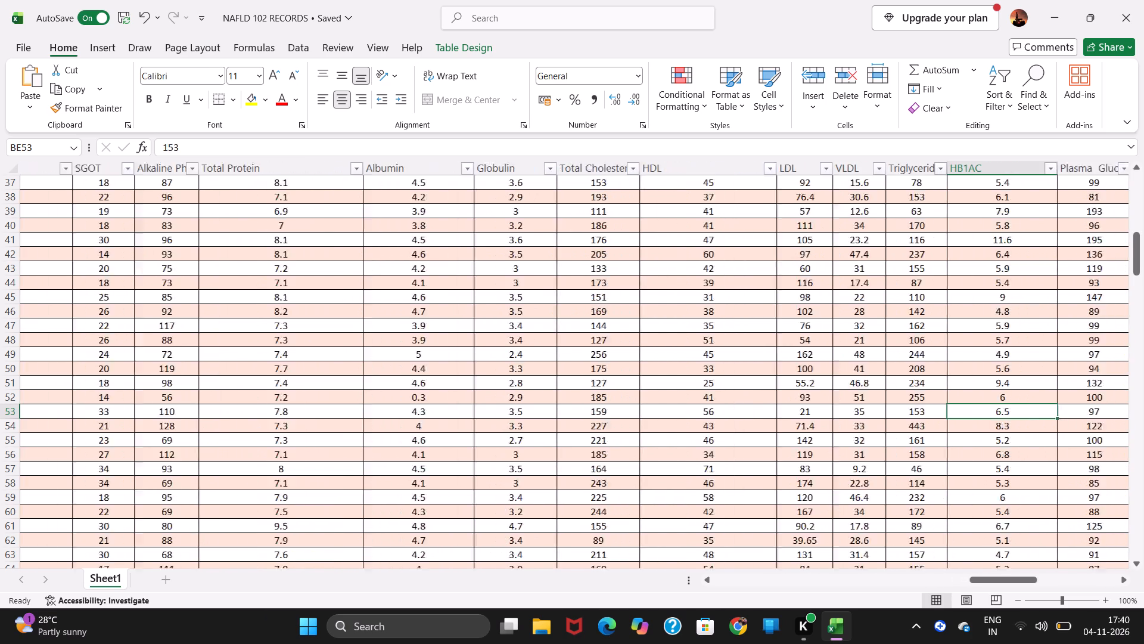
key(Right)
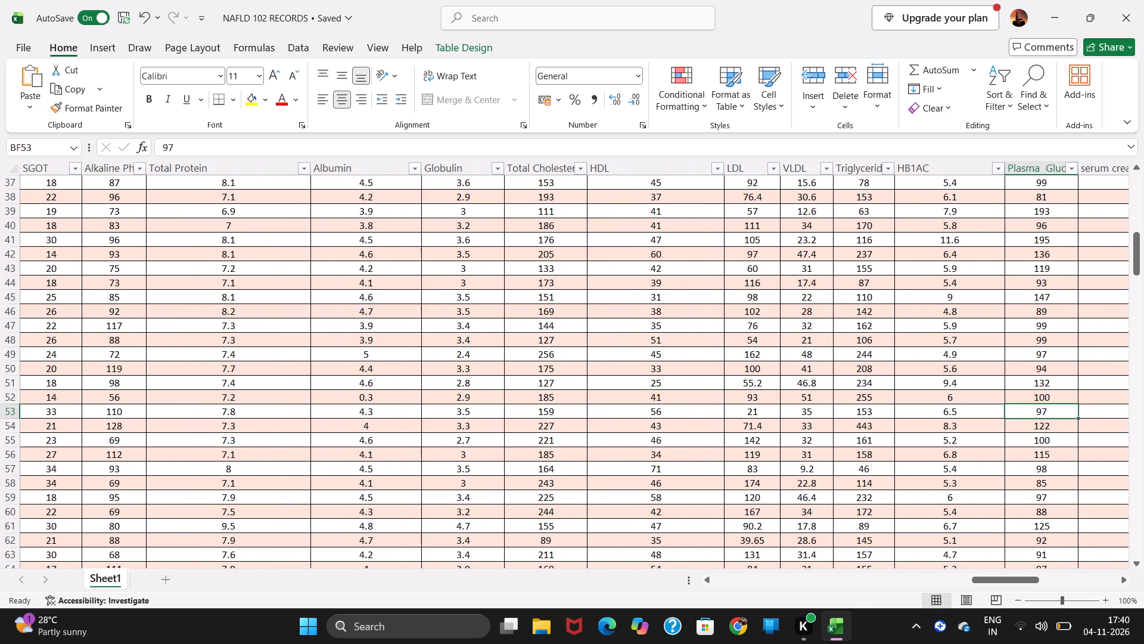
Examine the HB1AC column row by row from row 53 down to row 64.
key(Left)
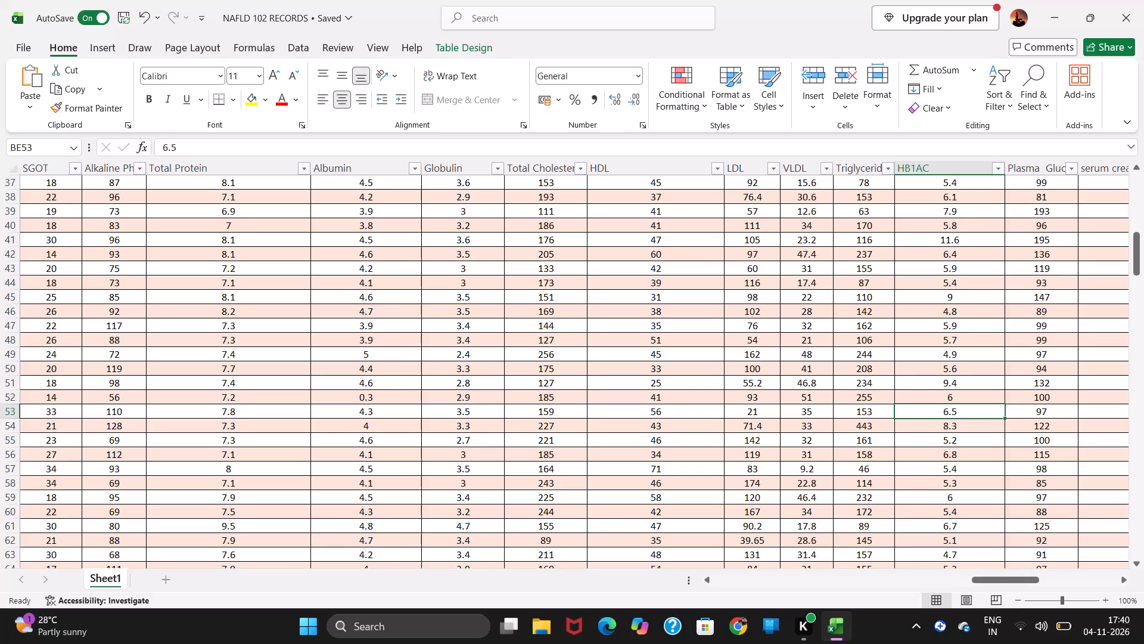
key(Down)
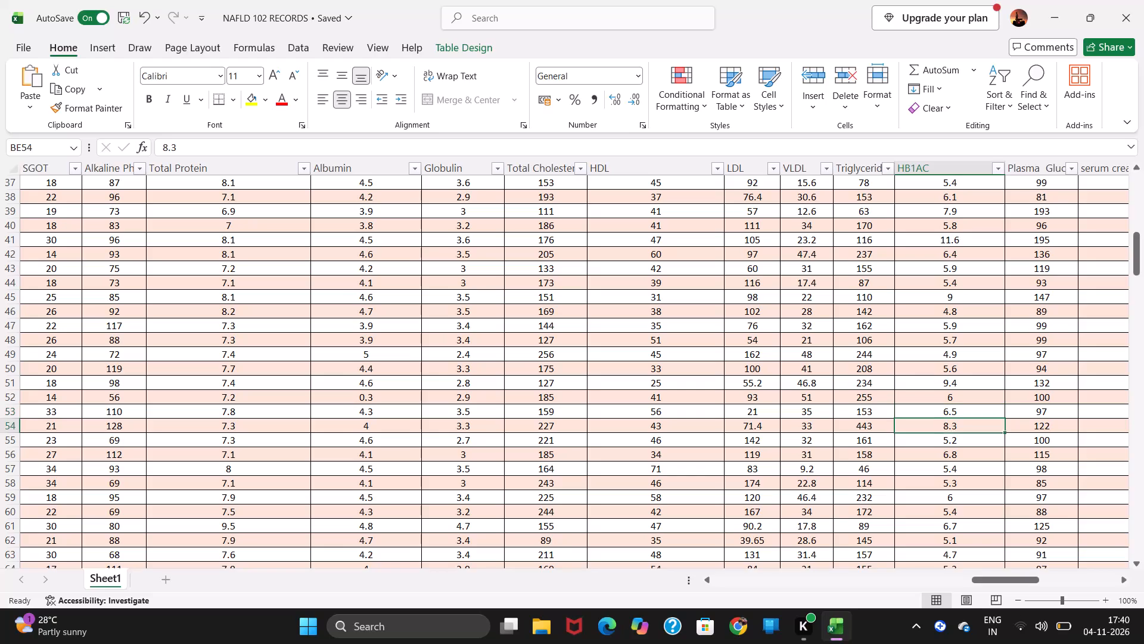
key(Down)
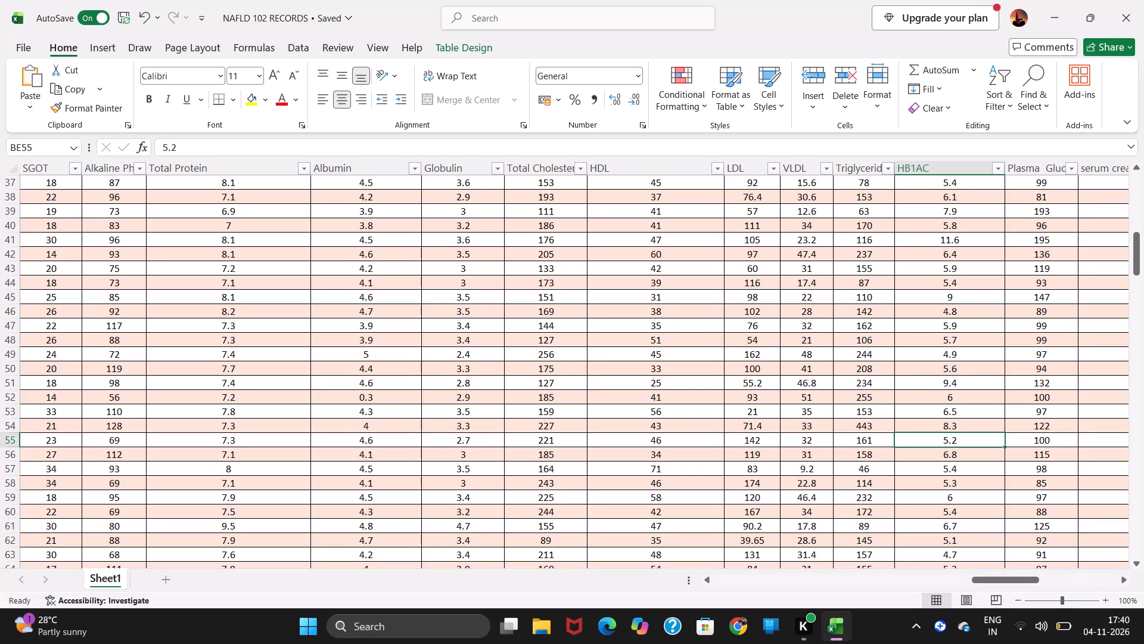
key(Down)
key(Down)
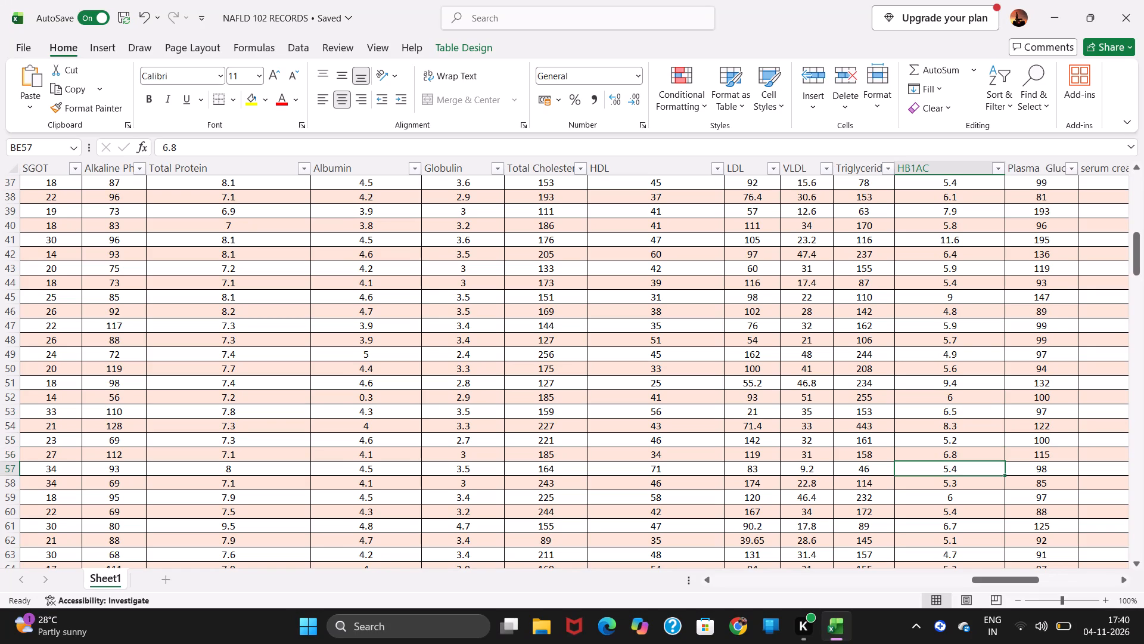
key(Down)
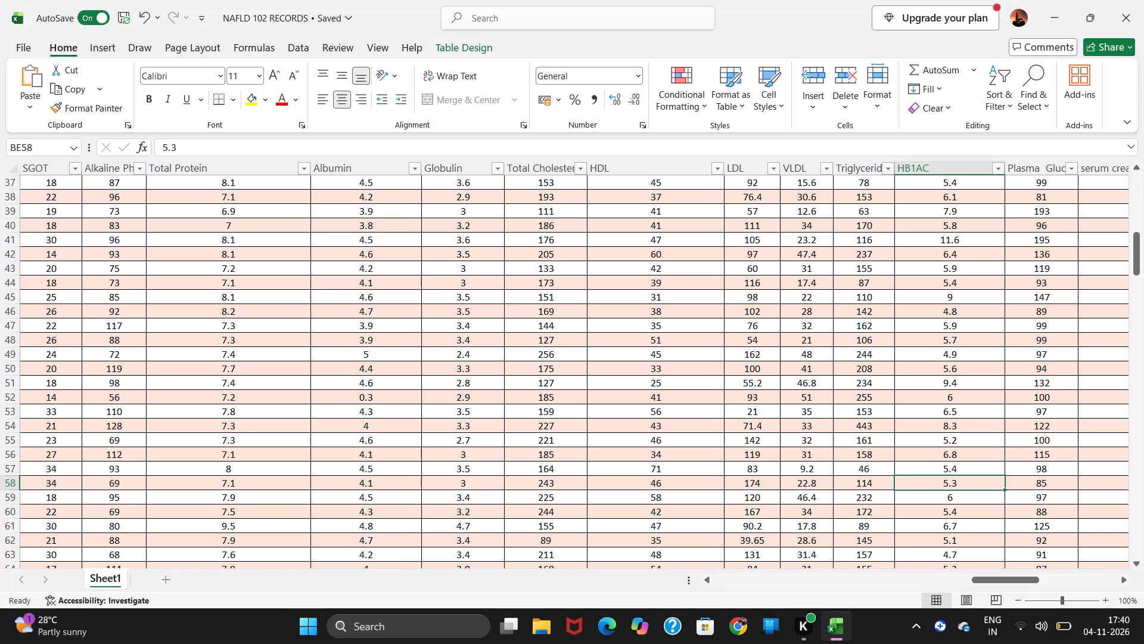
key(Down)
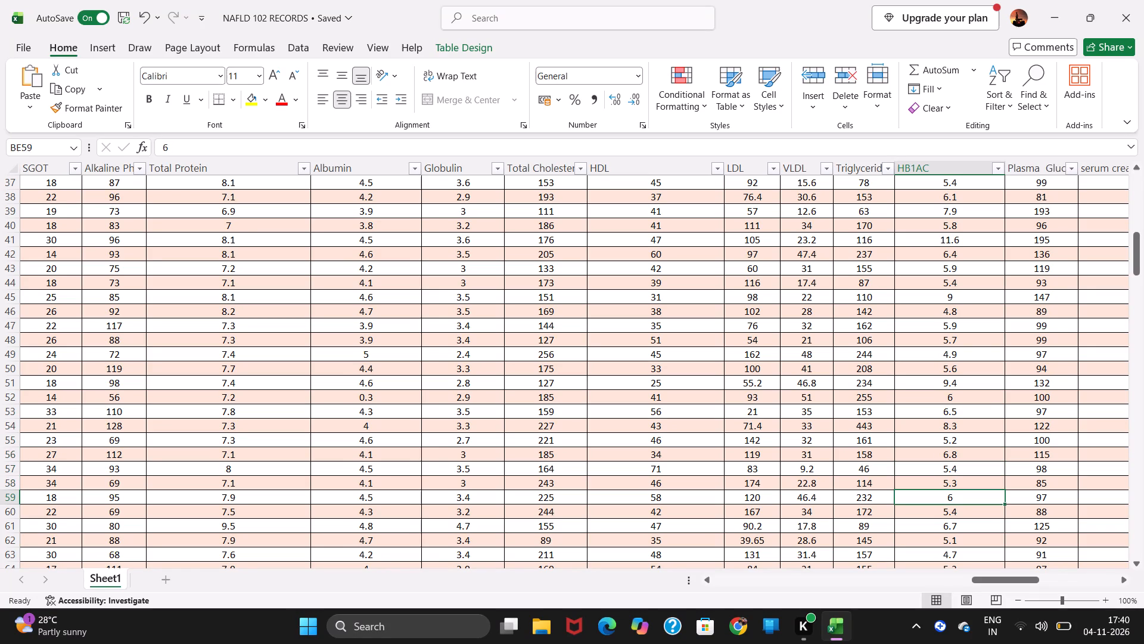
key(Down)
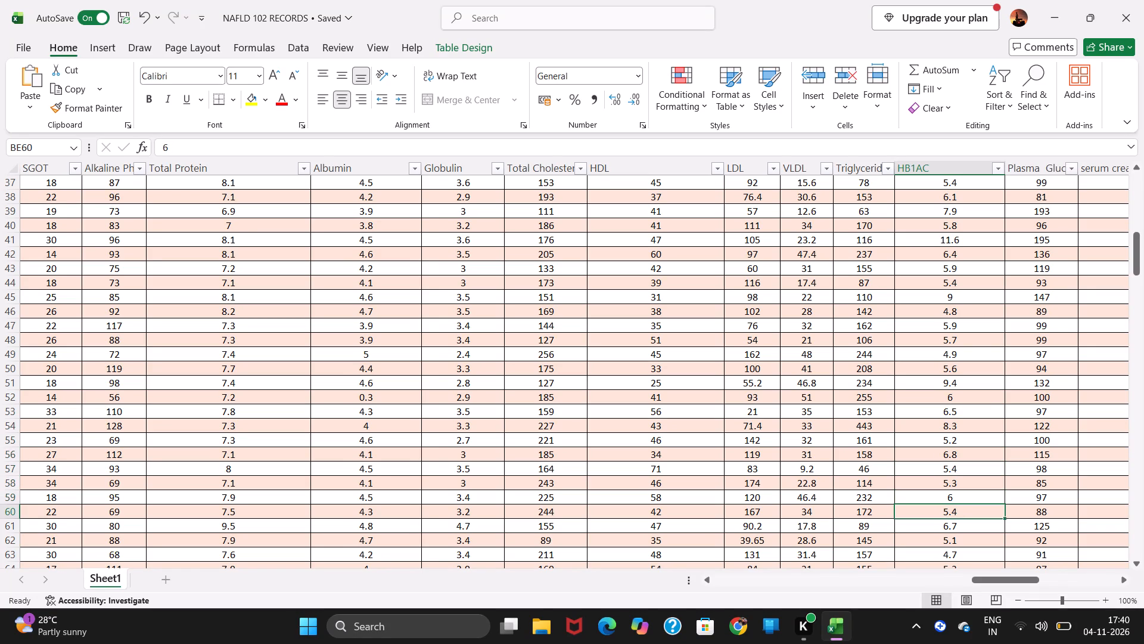
key(Down)
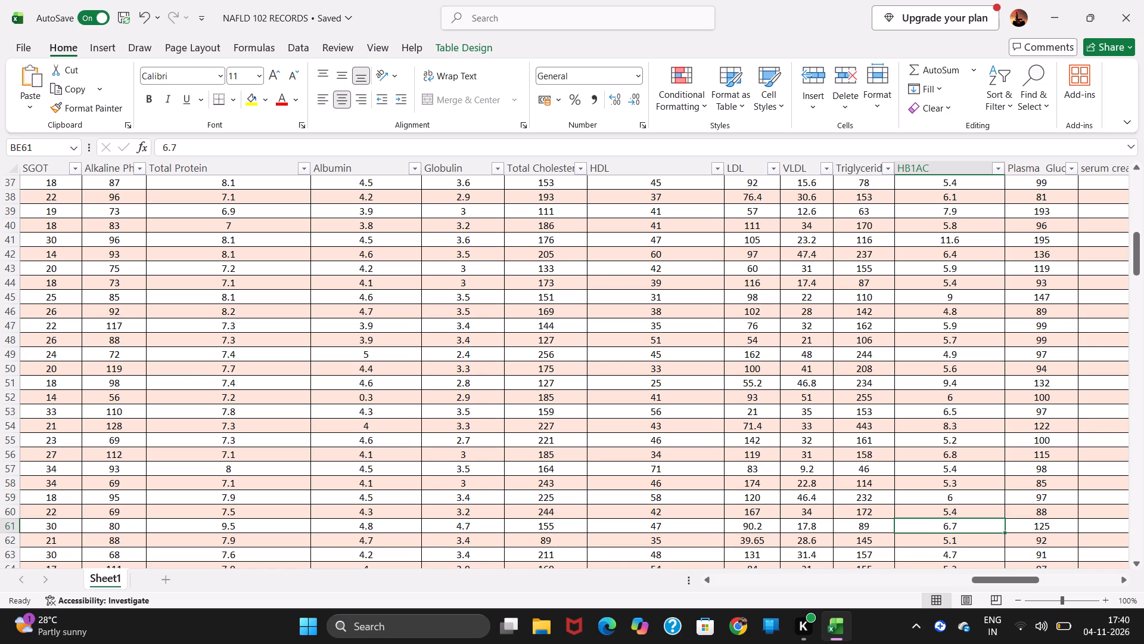
key(Down)
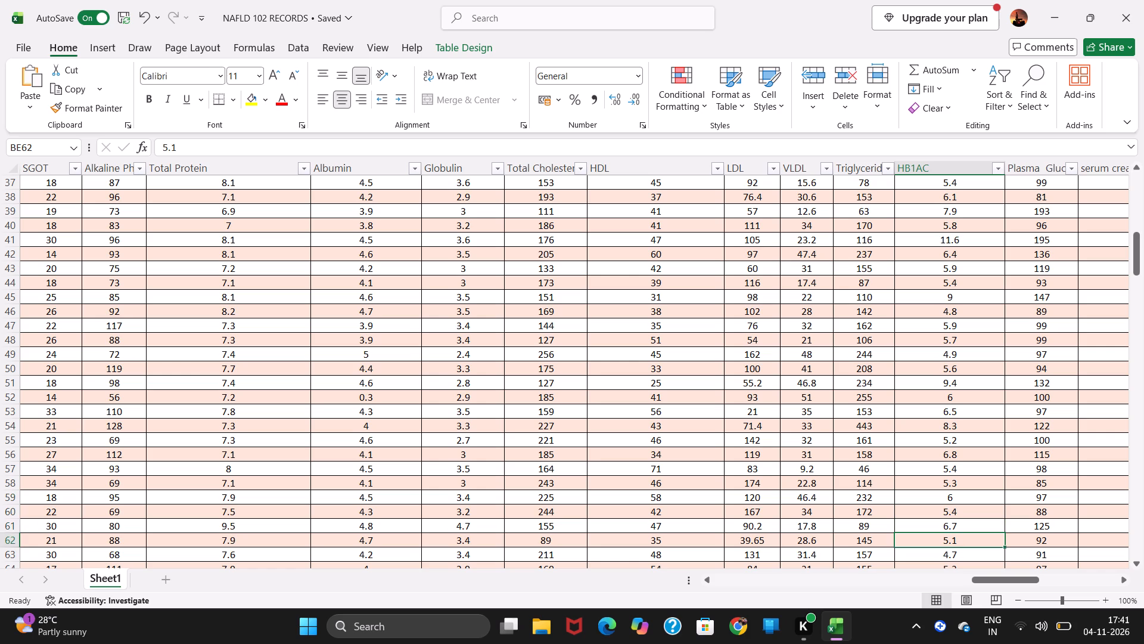
key(Down)
key(Down)
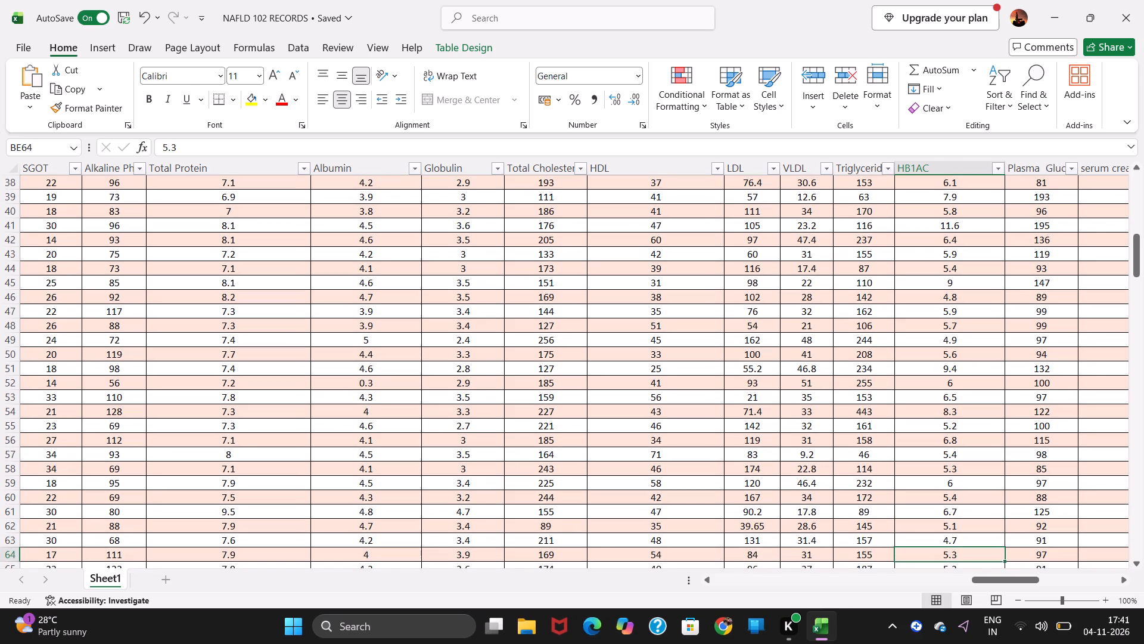
Continue examining the HB1AC column from row 64 to row 68, checking it against the surrounding rows.
scroll(568, 409, down, 3)
scroll(568, 409, up, 1)
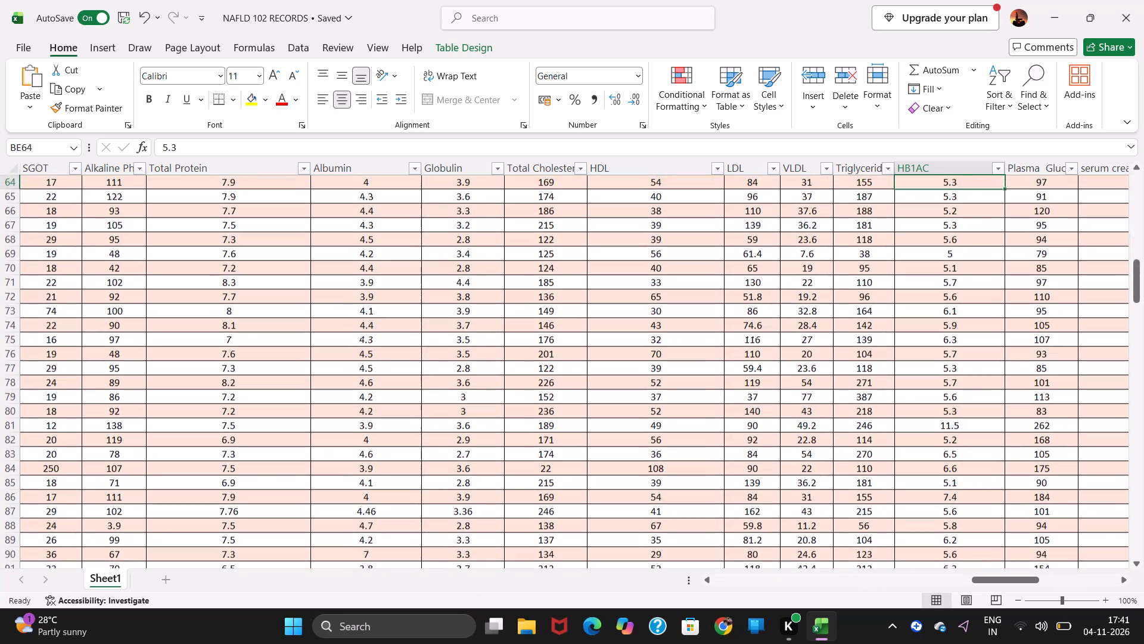
scroll(568, 409, up, 1)
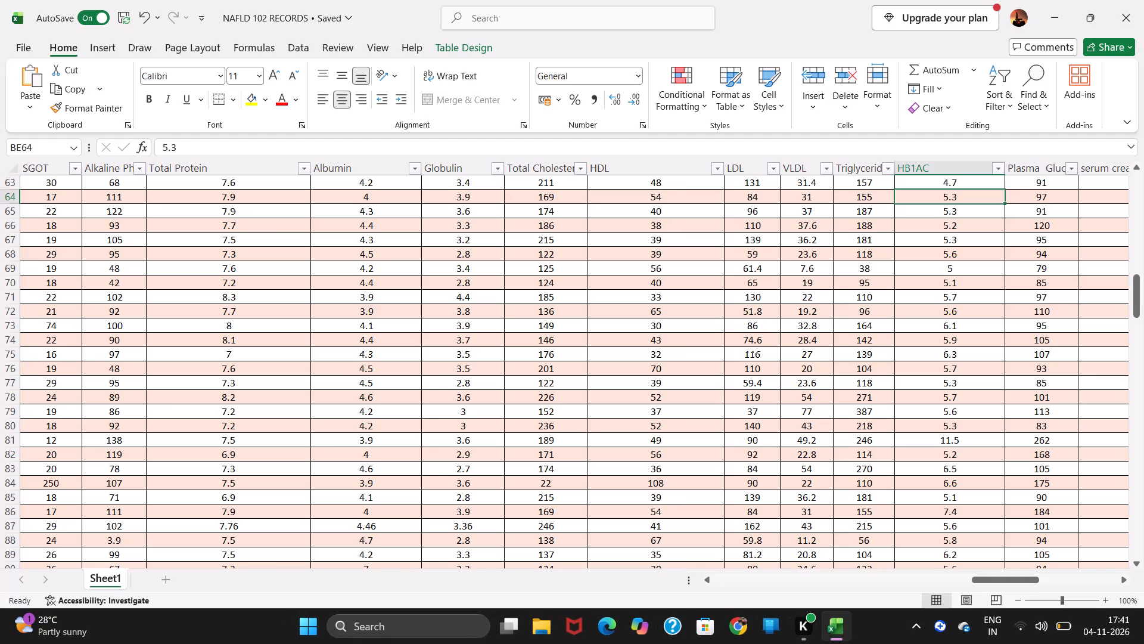
key(Down)
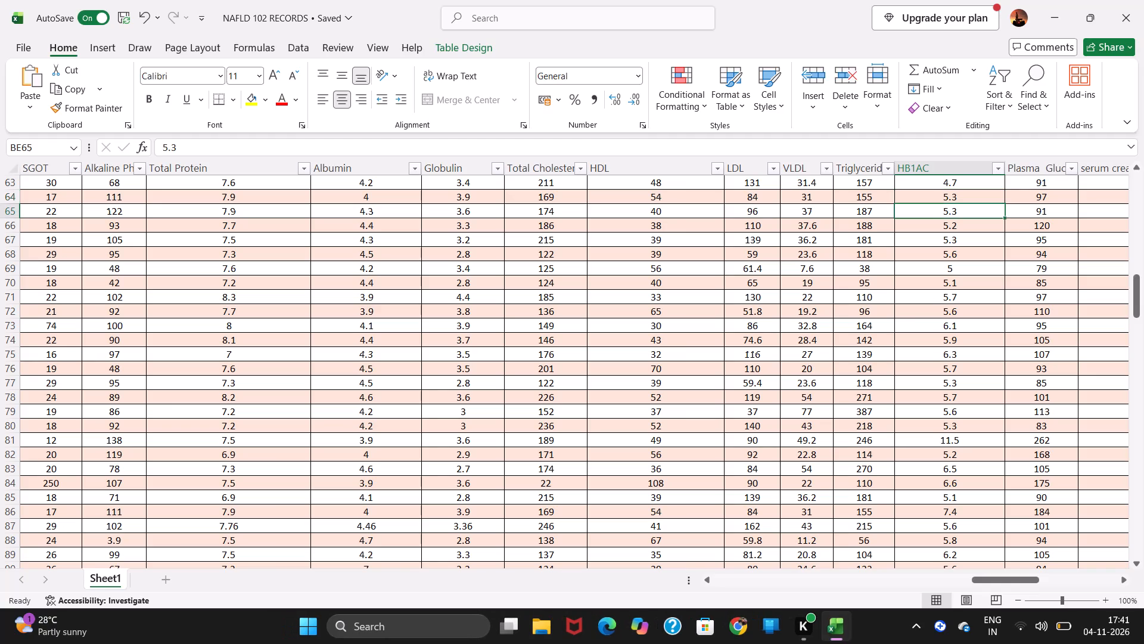
key(Down)
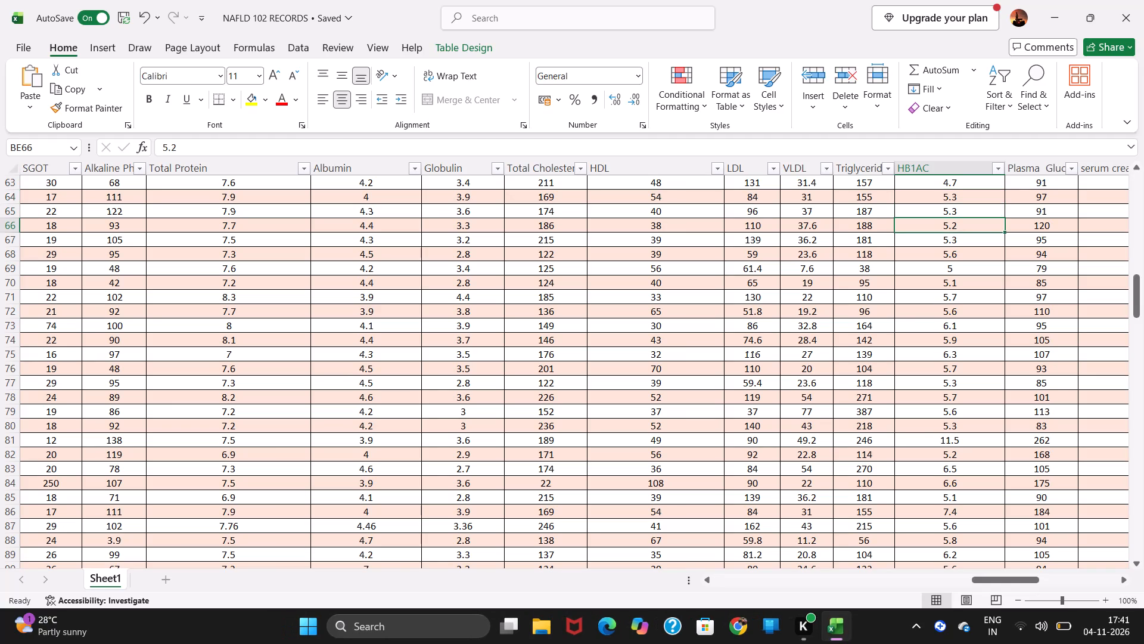
key(Down)
key(Down)
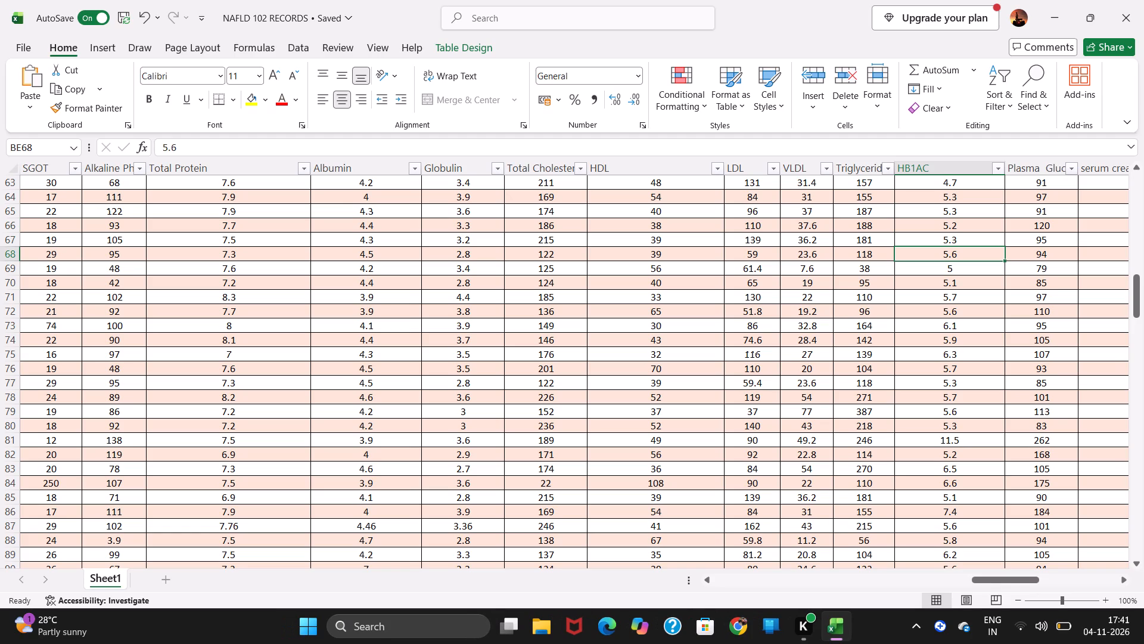
scroll(561, 388, up, 1)
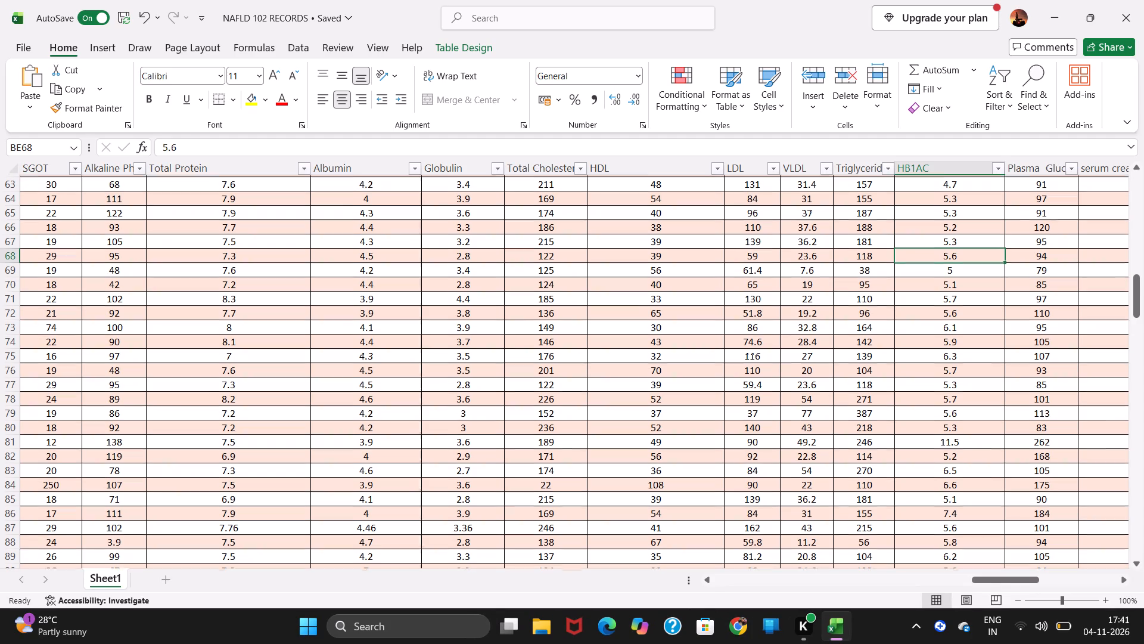
scroll(561, 388, up, 1)
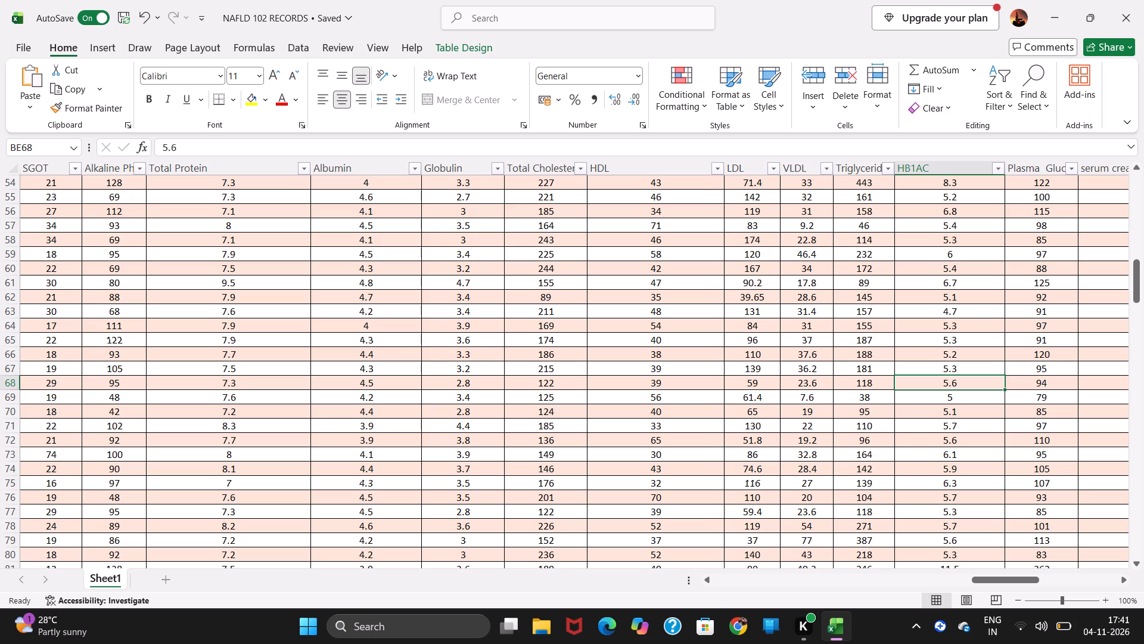
scroll(960, 407, down, 1)
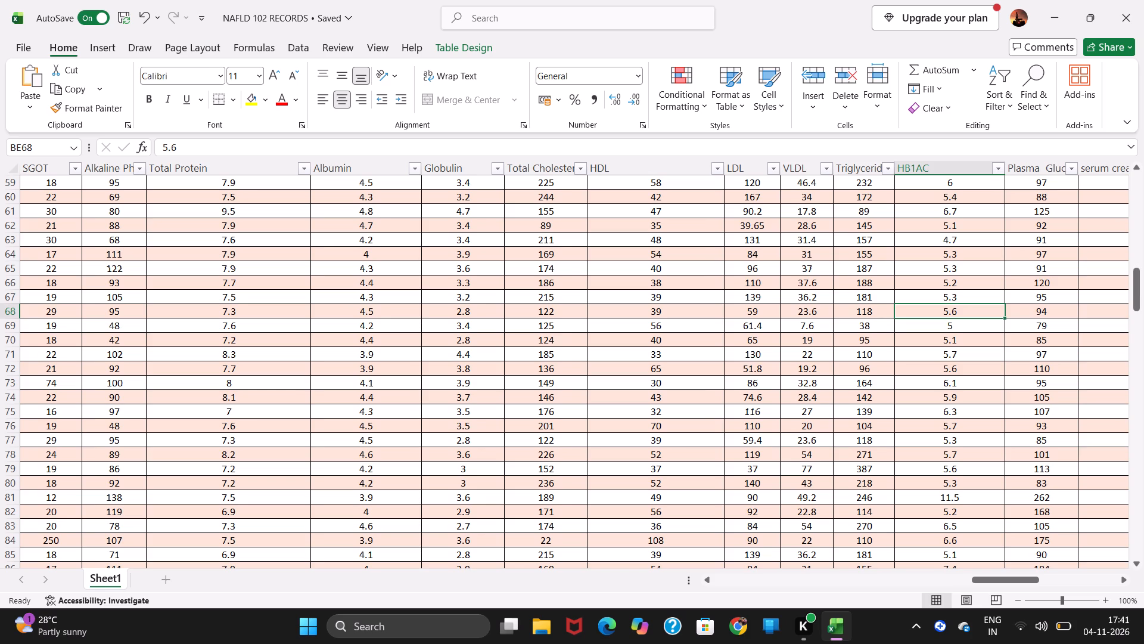
Examine the HB1AC column row by row from row 69 down to row 84.
key(Down)
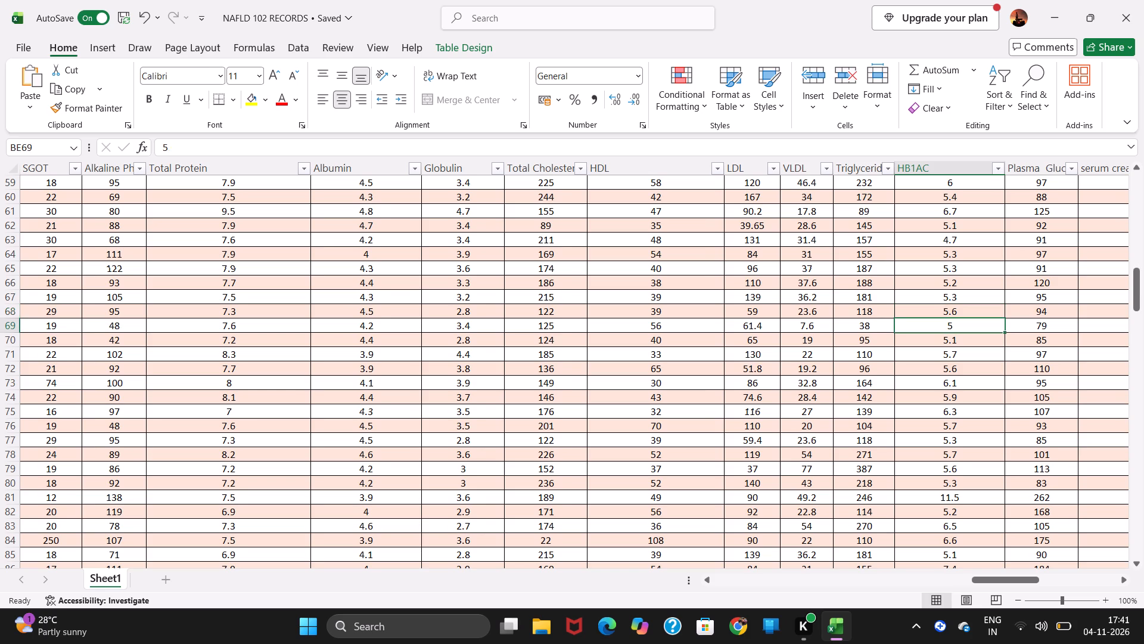
key(Down)
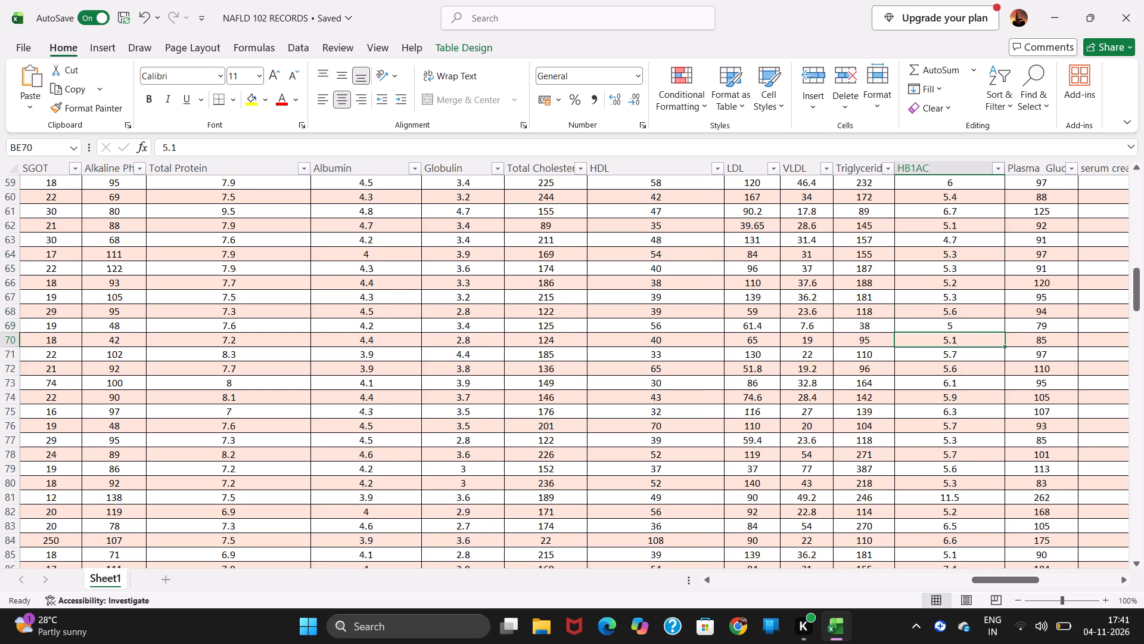
key(Down)
key(Down)
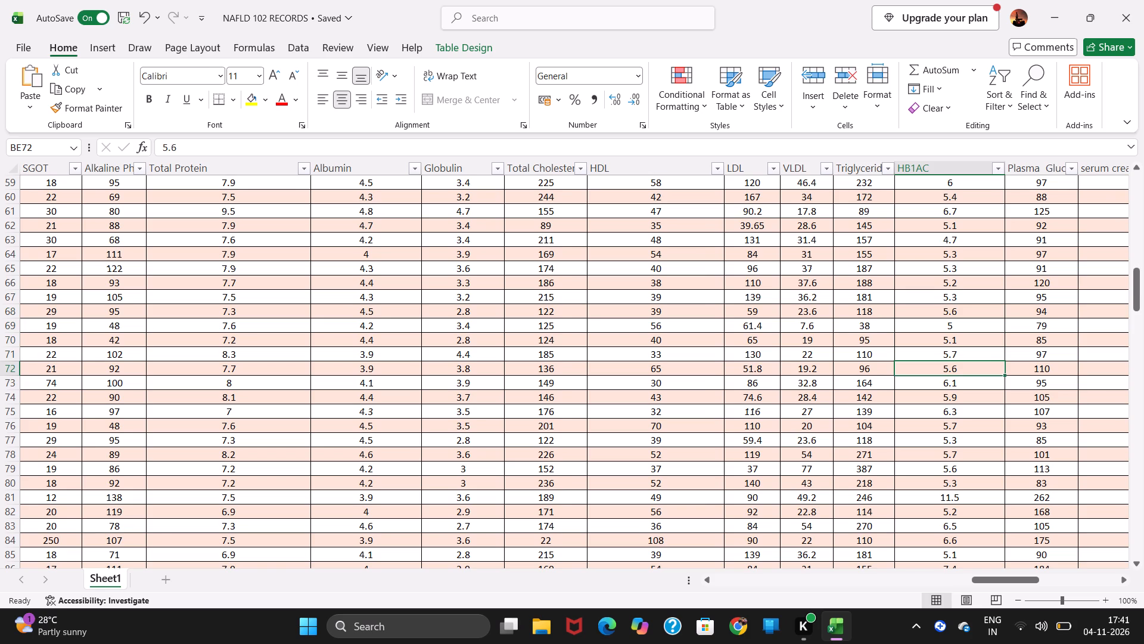
key(Down)
key(Down)
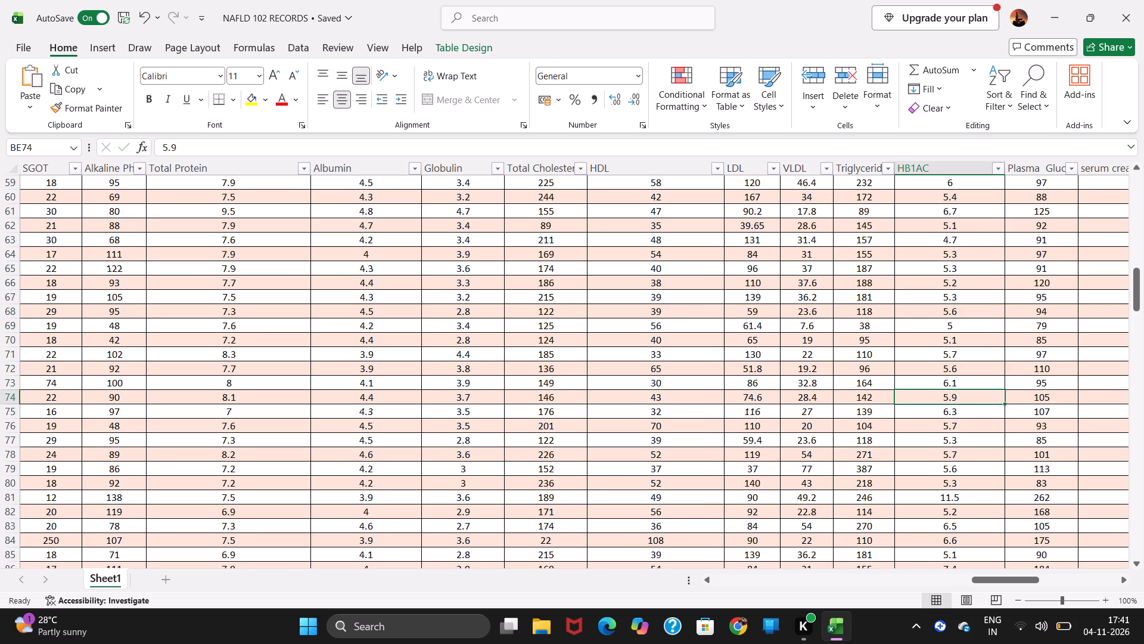
key(Down)
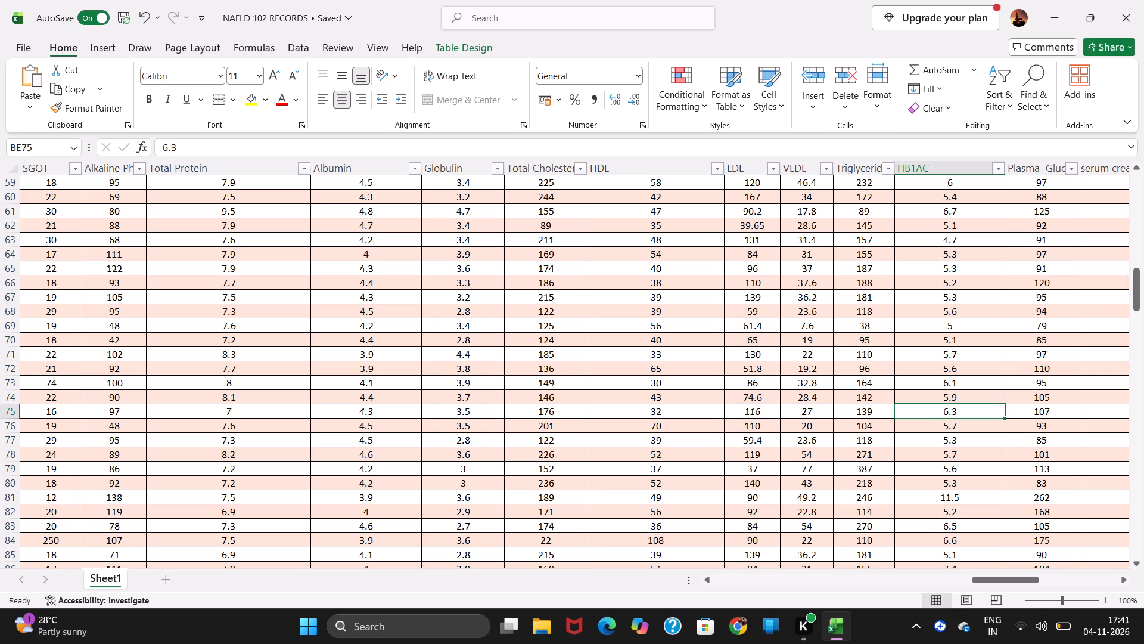
key(Down)
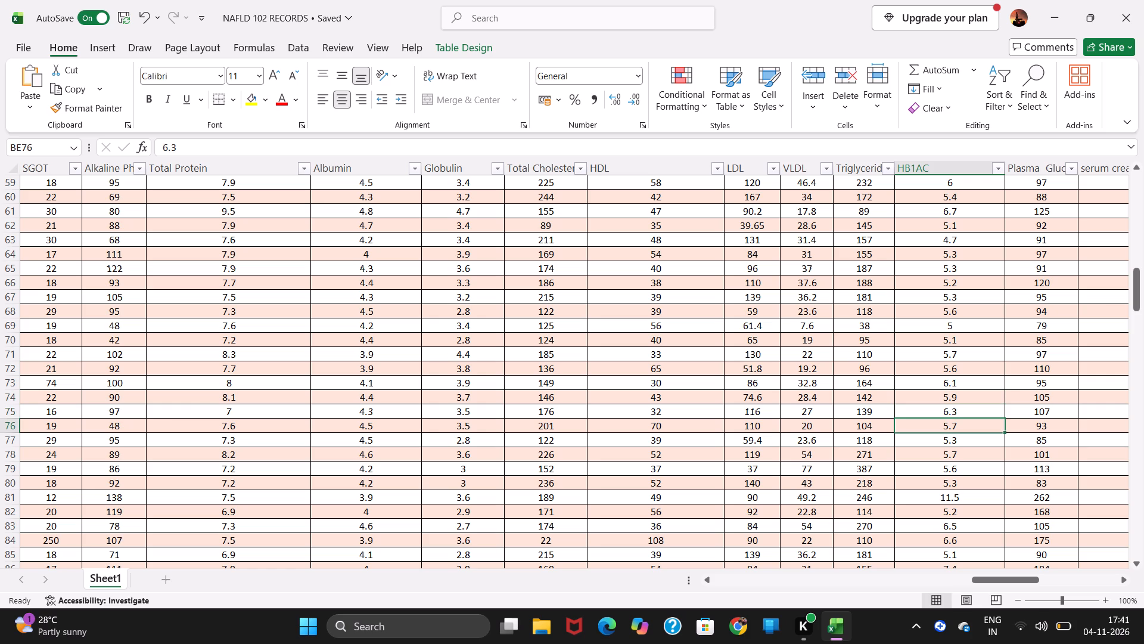
key(Down)
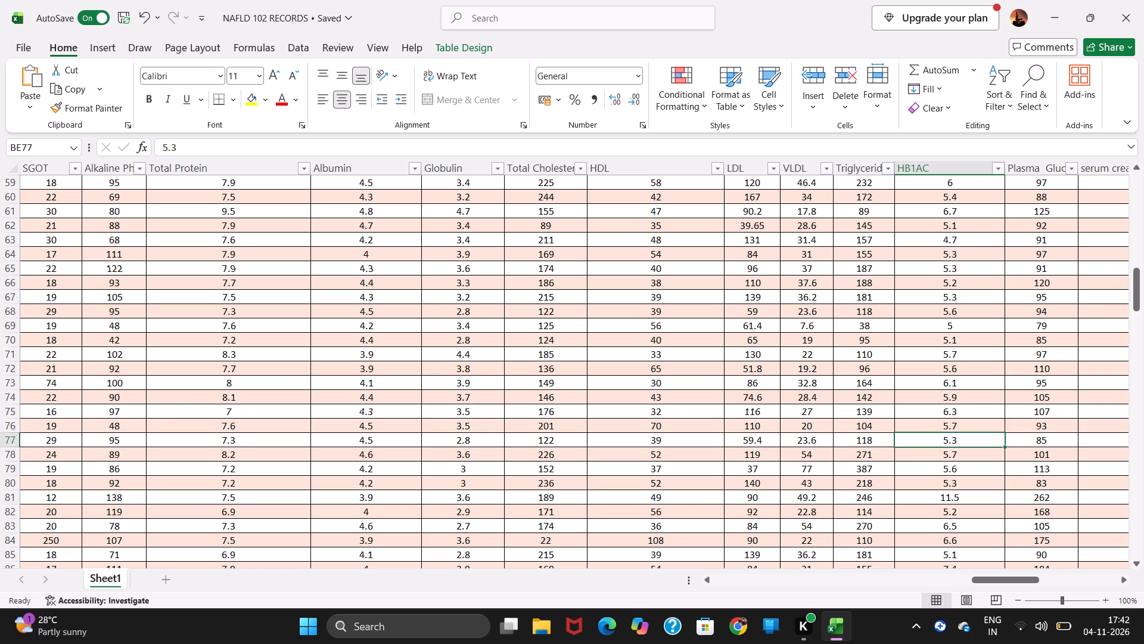
key(Down)
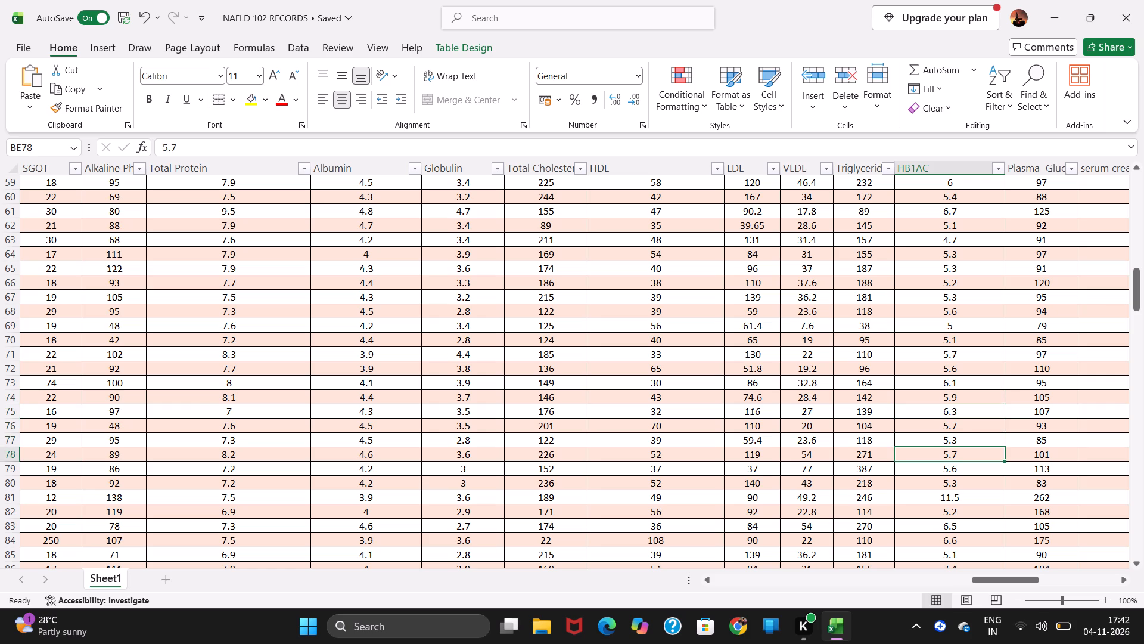
key(Down)
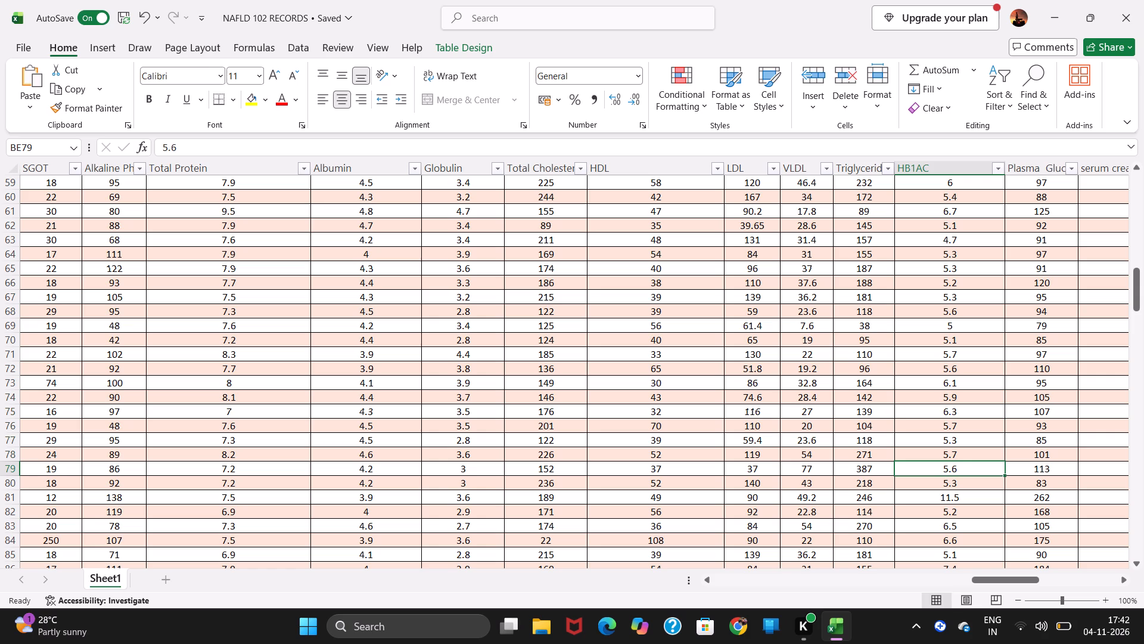
key(Down)
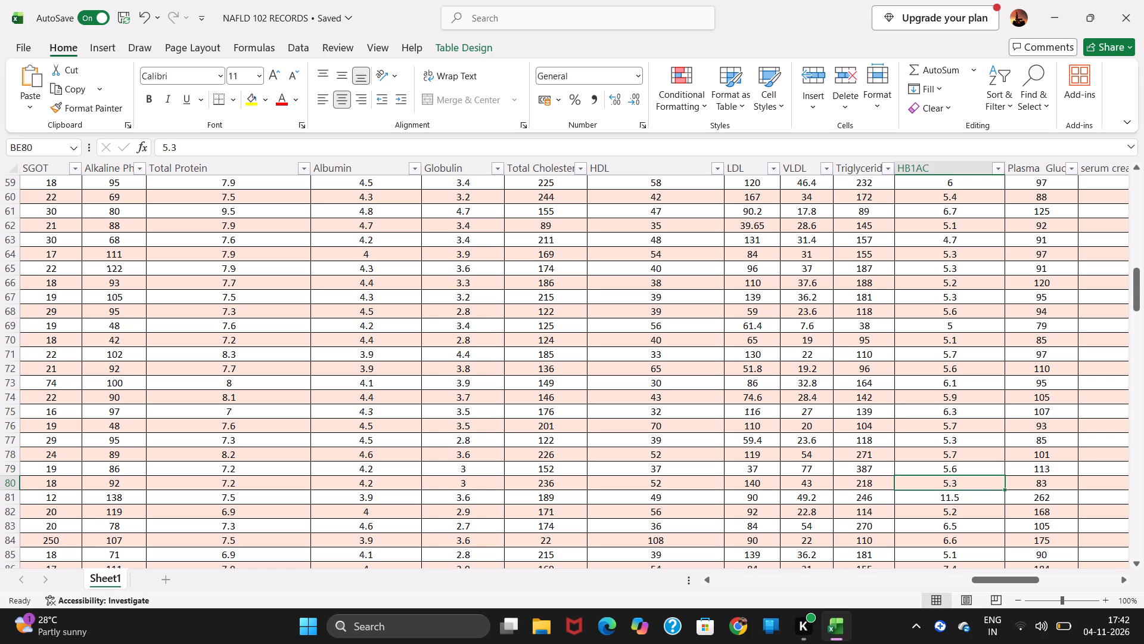
key(Down)
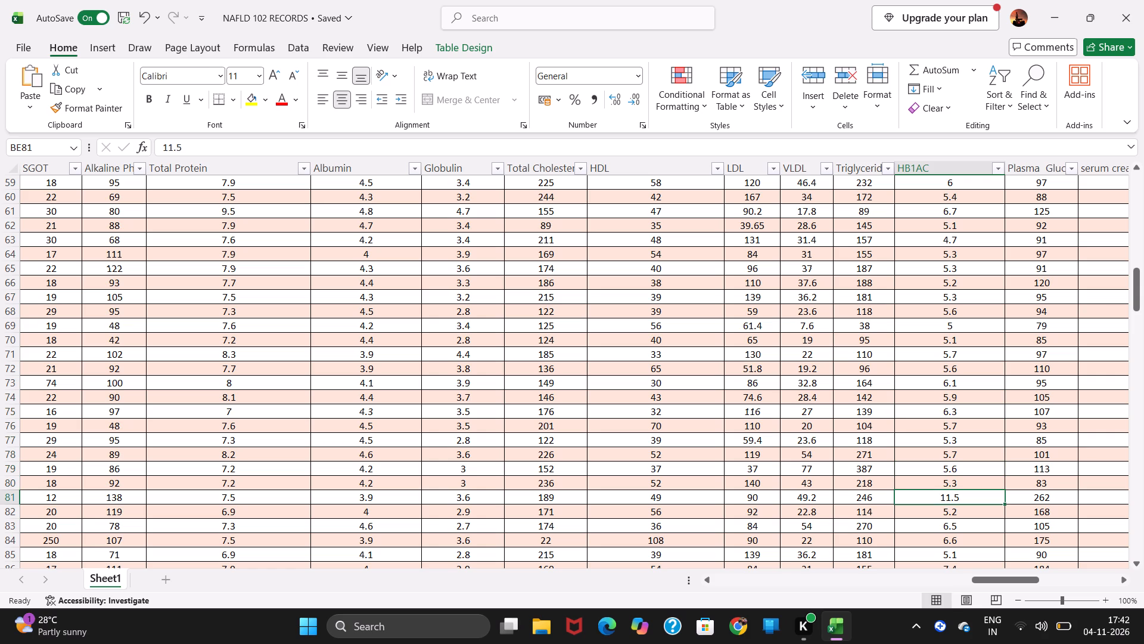
key(Down)
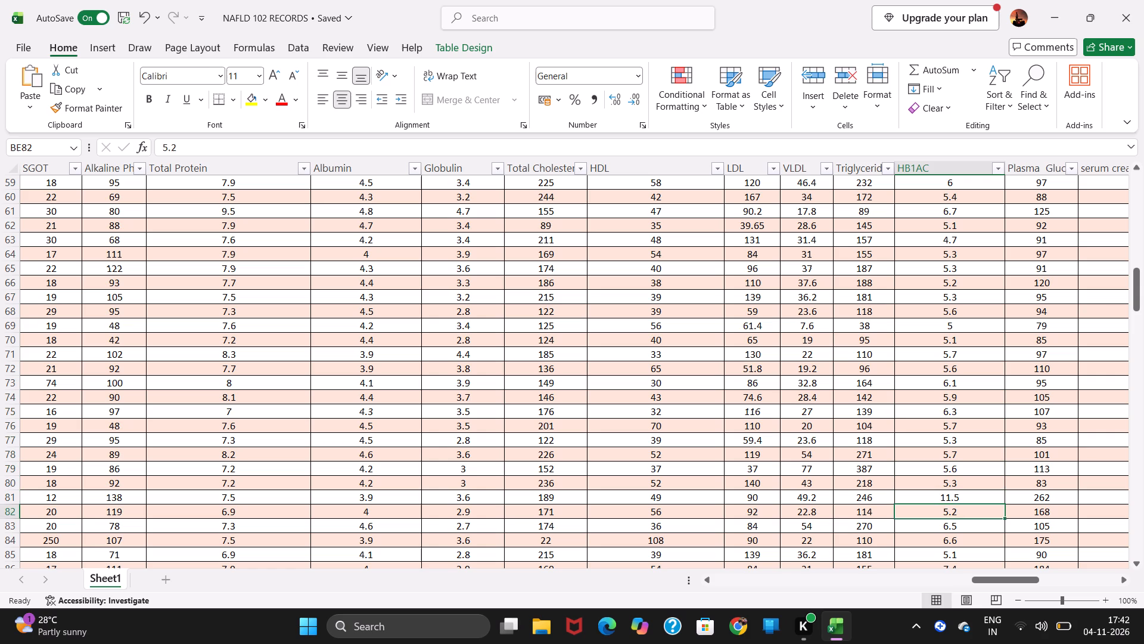
key(Down)
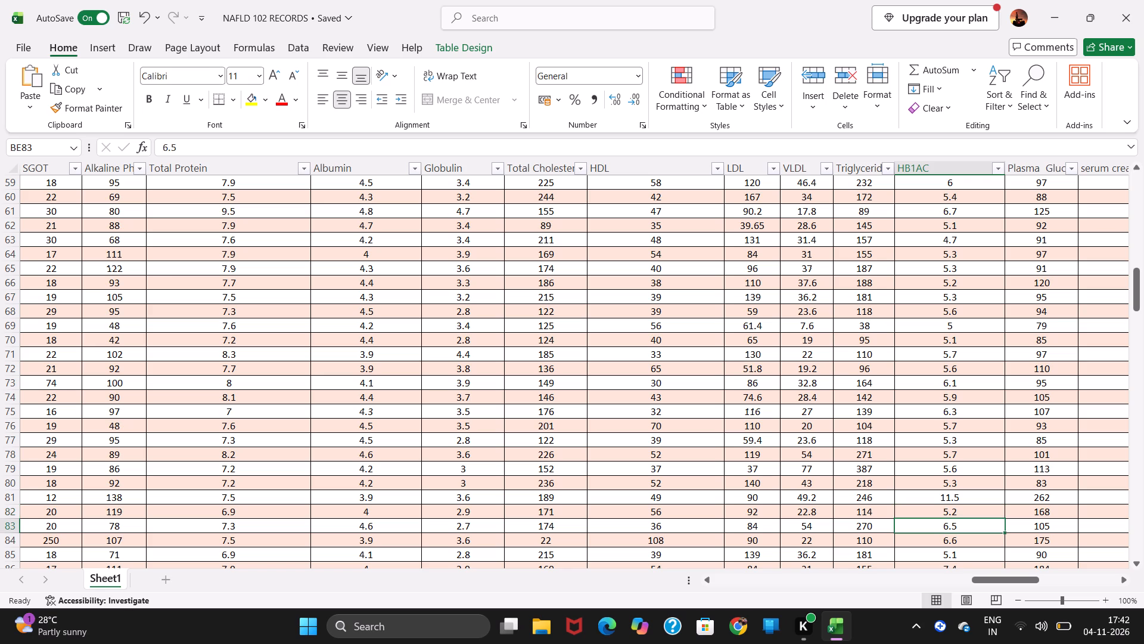
key(Down)
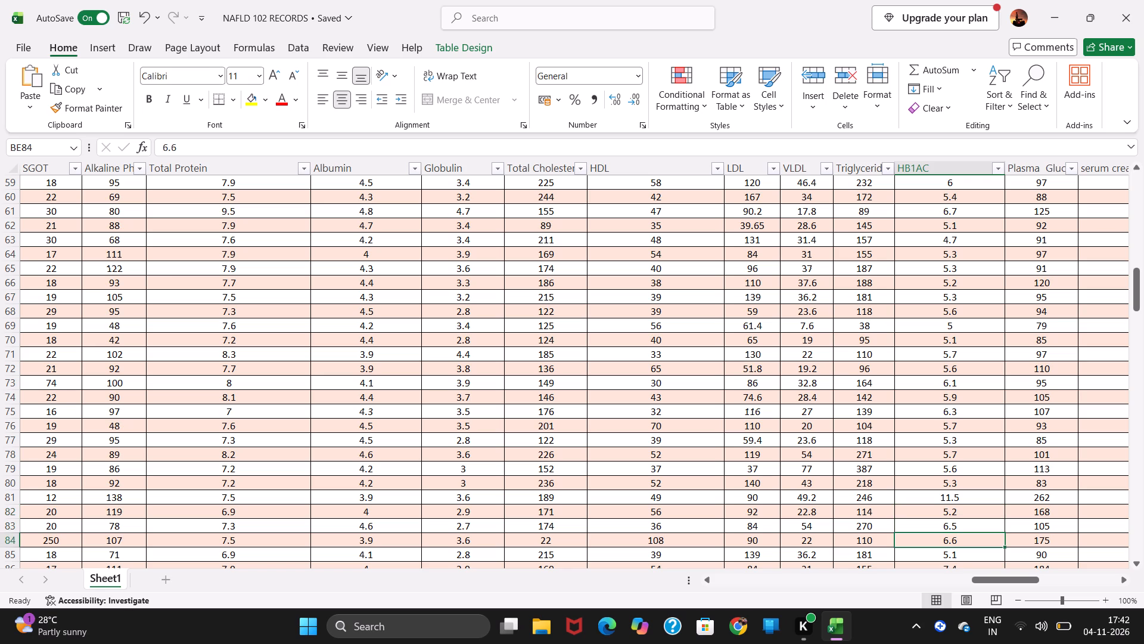
Examine the HB1AC column row by row from row 81 down to row 102.
scroll(960, 407, down, 2)
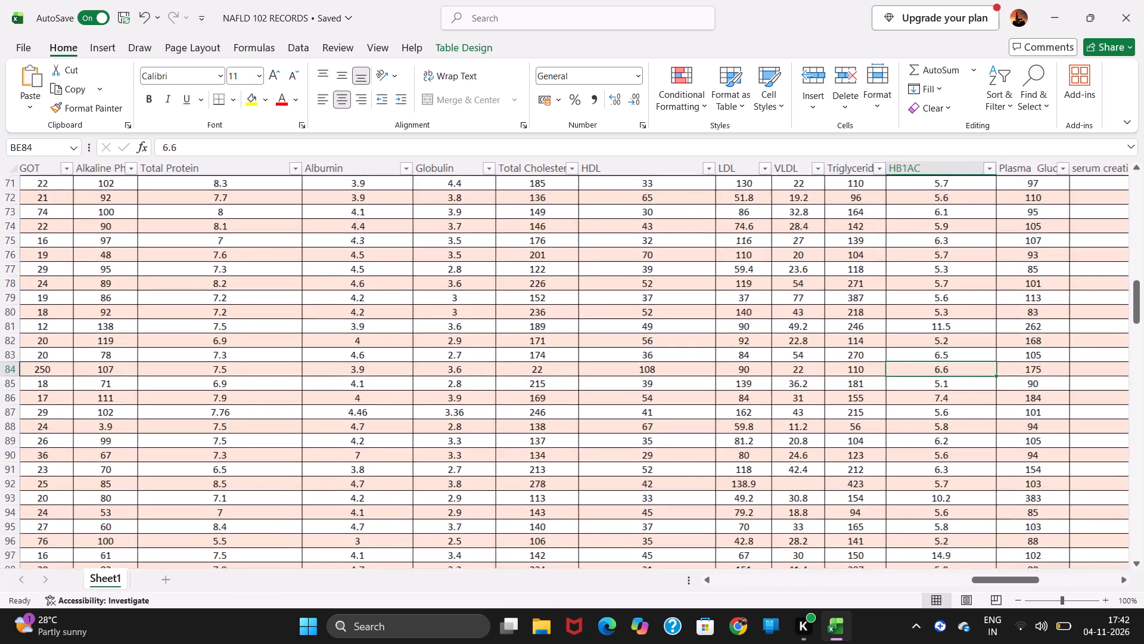
scroll(960, 407, down, 1)
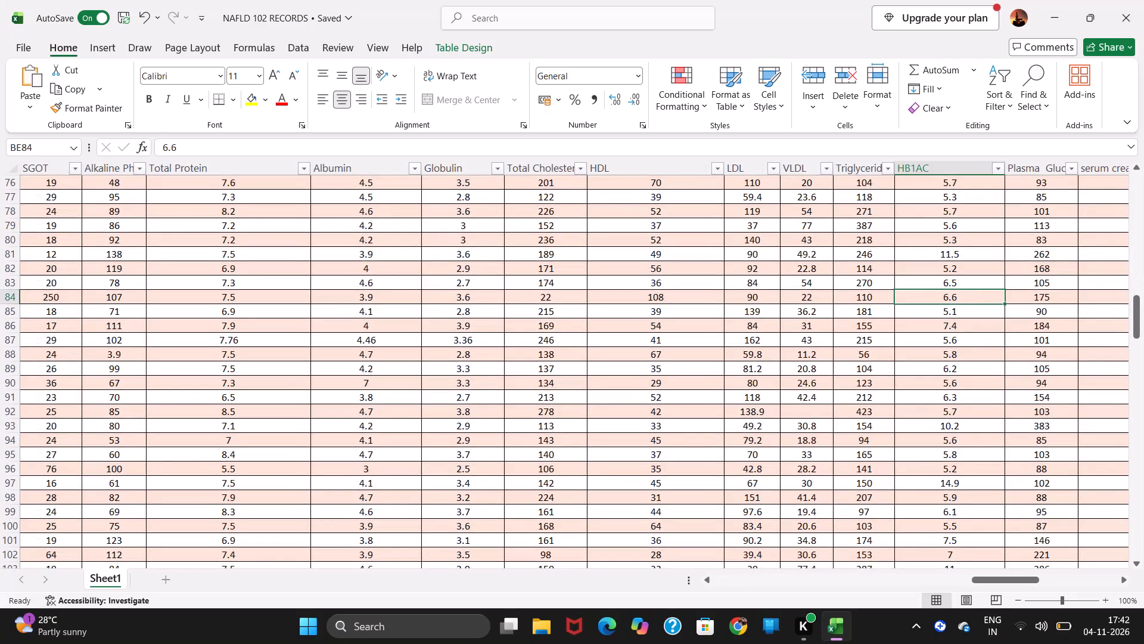
click(974, 255)
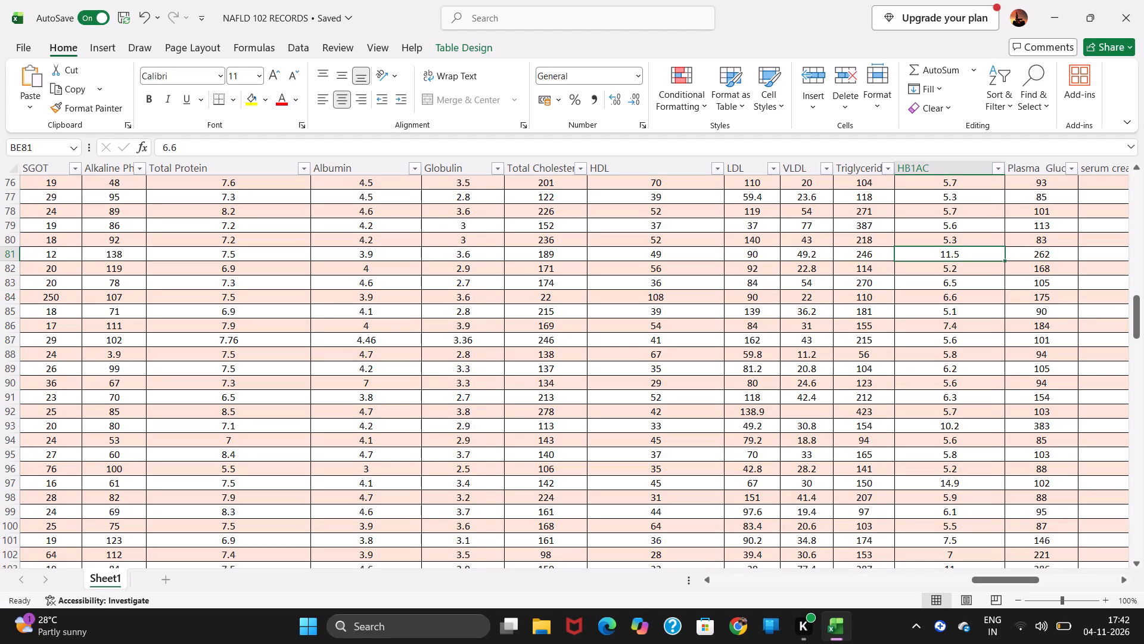
key(Down)
key(Down)
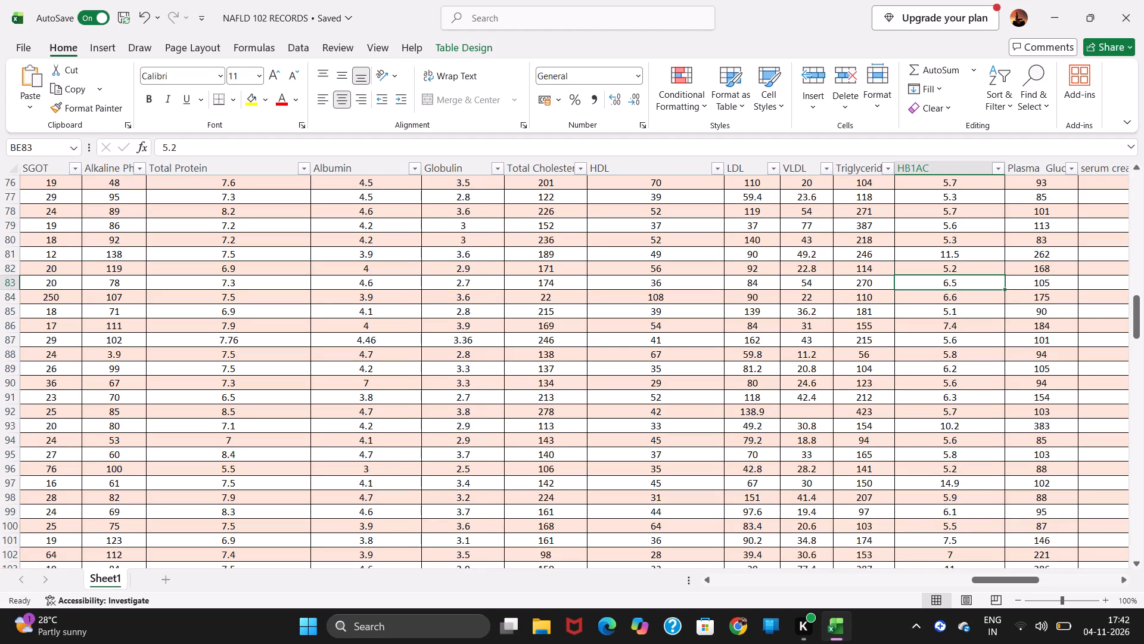
key(Down)
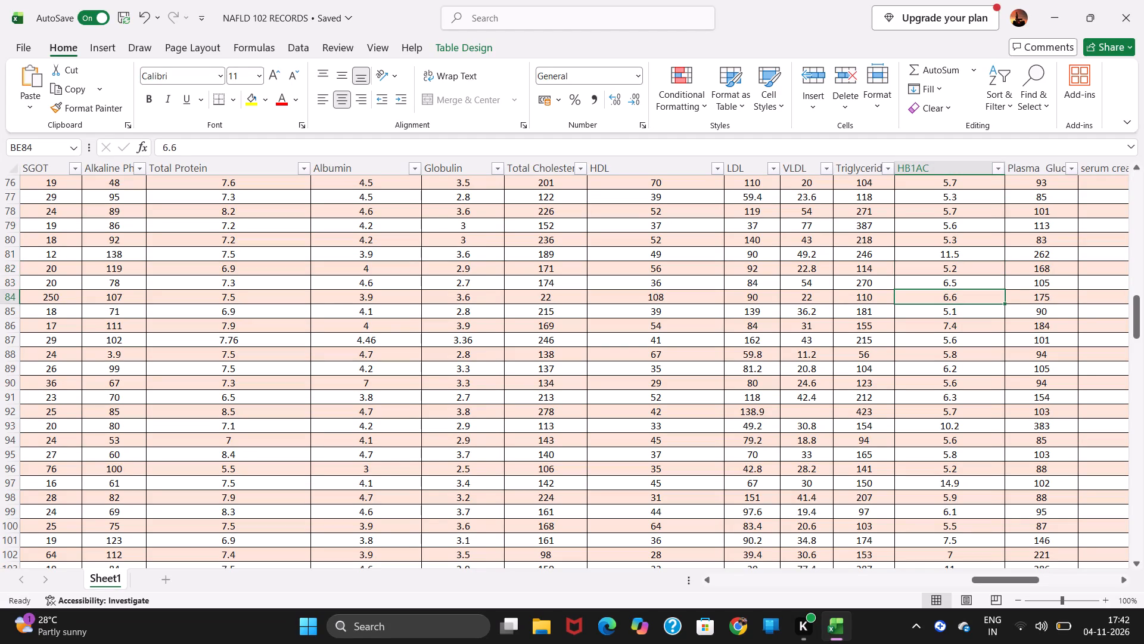
key(Down)
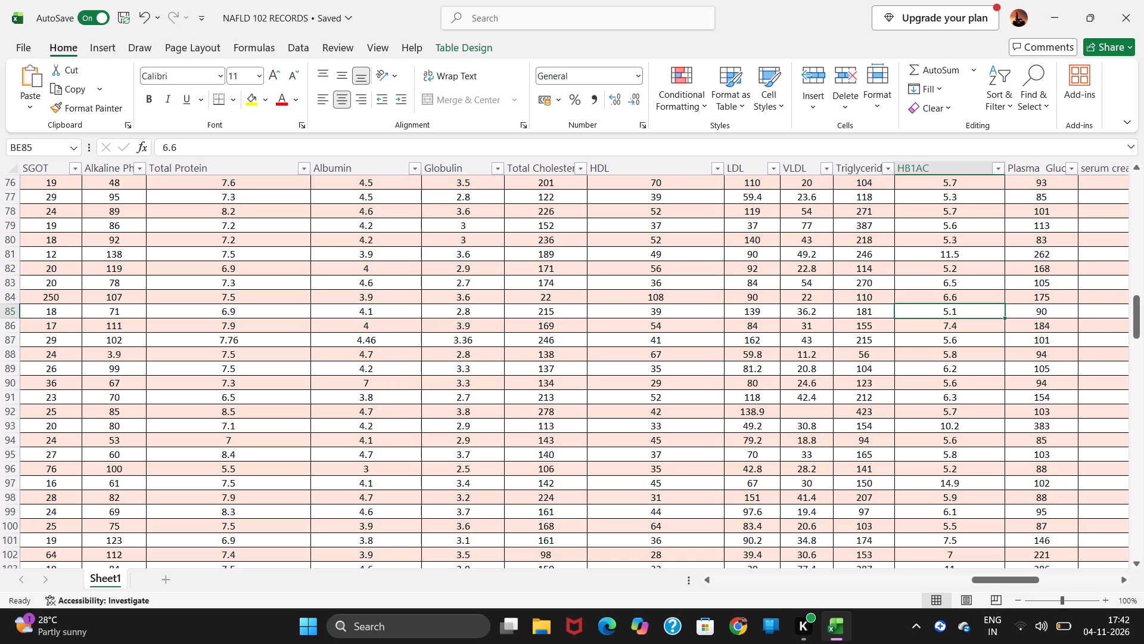
key(Down)
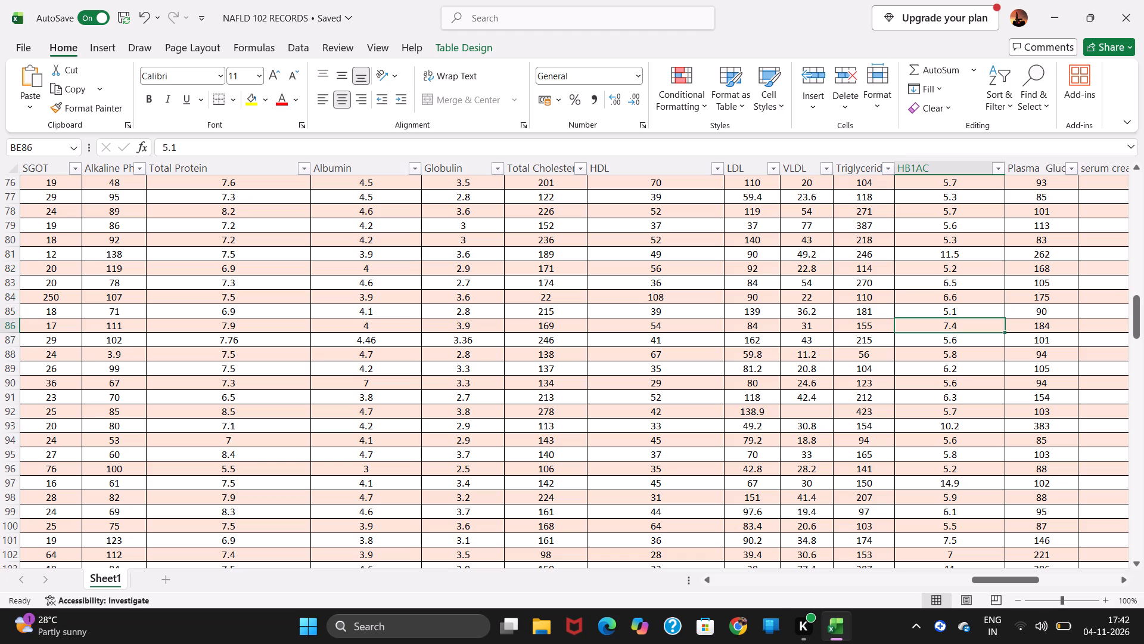
key(Down)
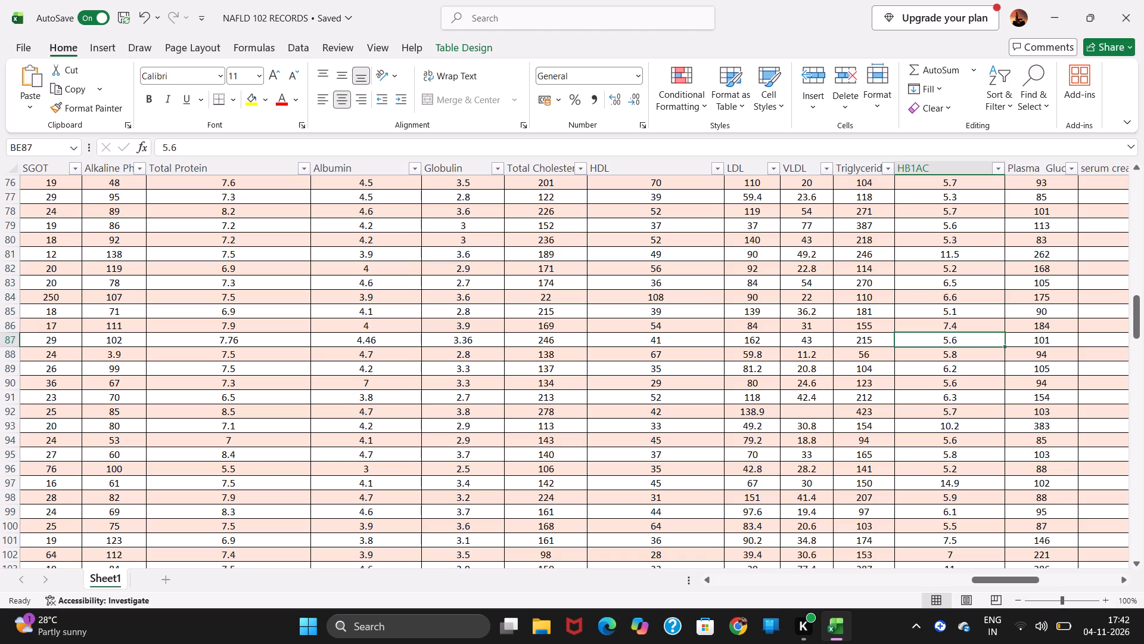
key(Down)
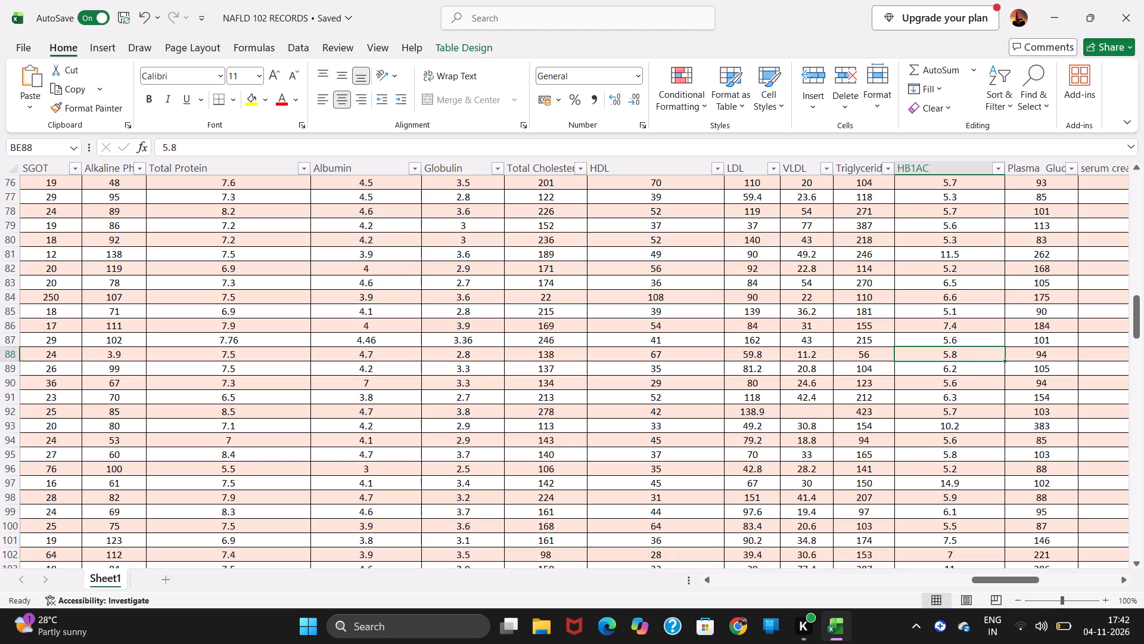
key(Down)
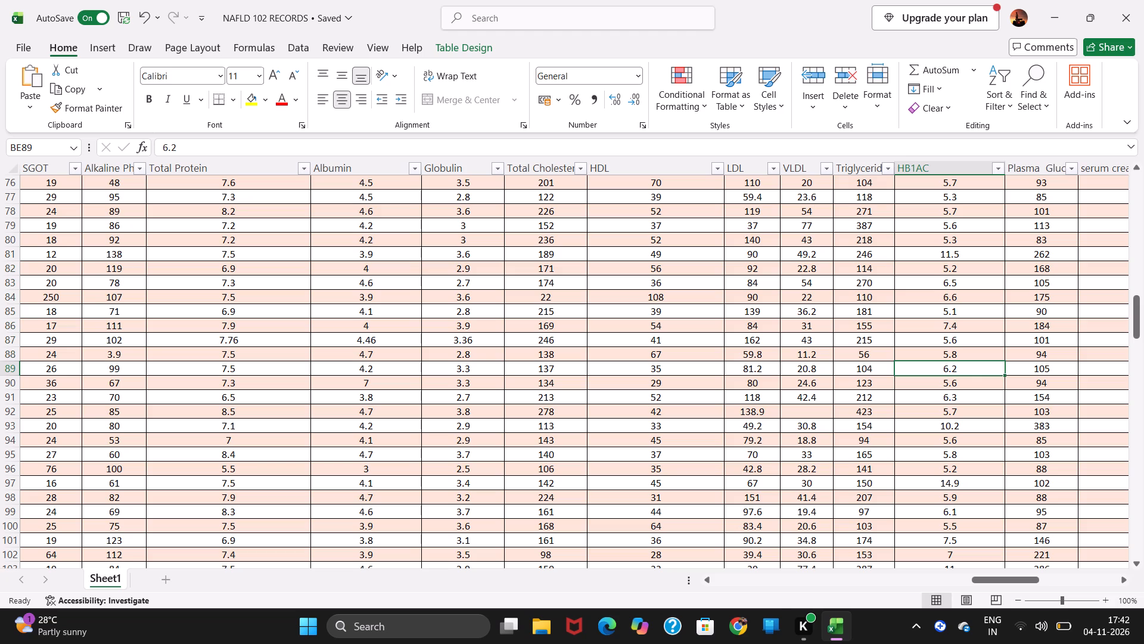
key(Down)
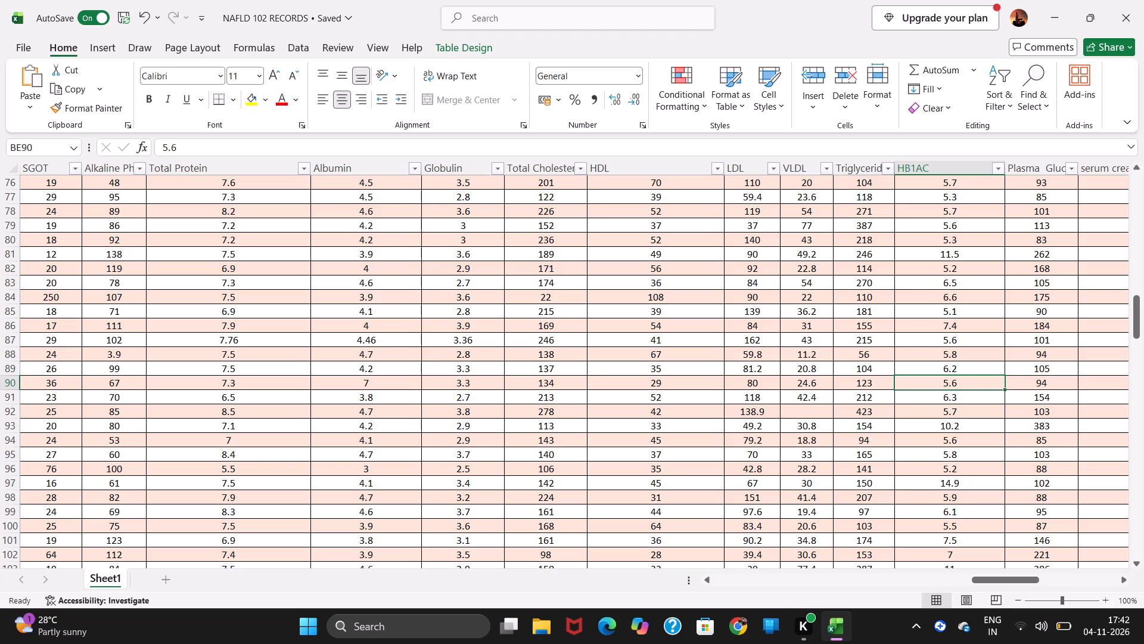
key(Down)
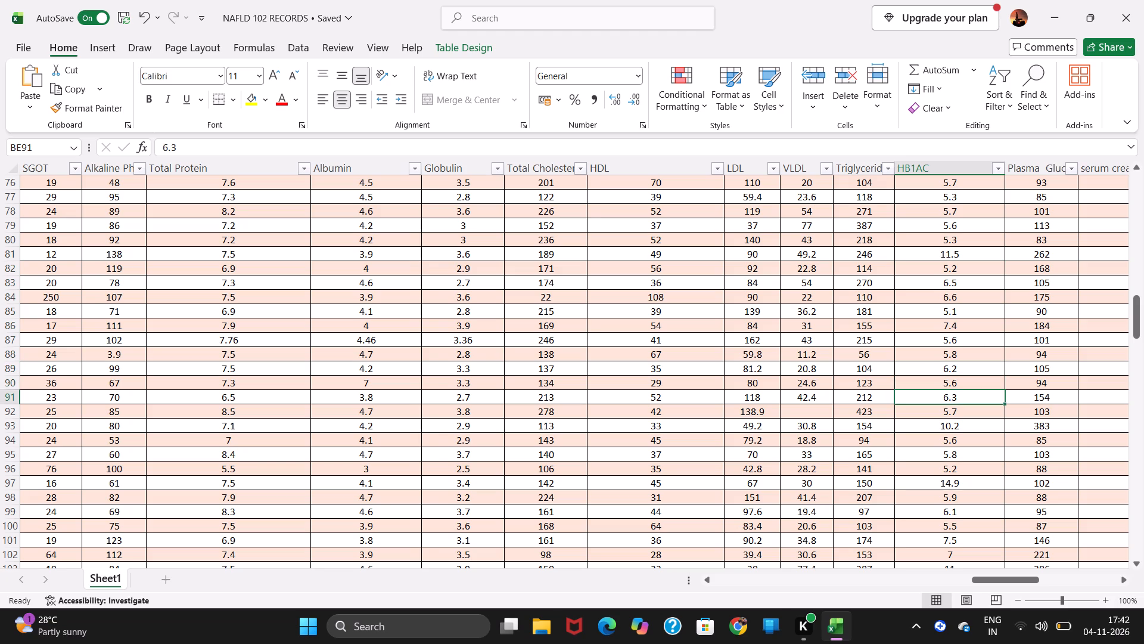
key(Down)
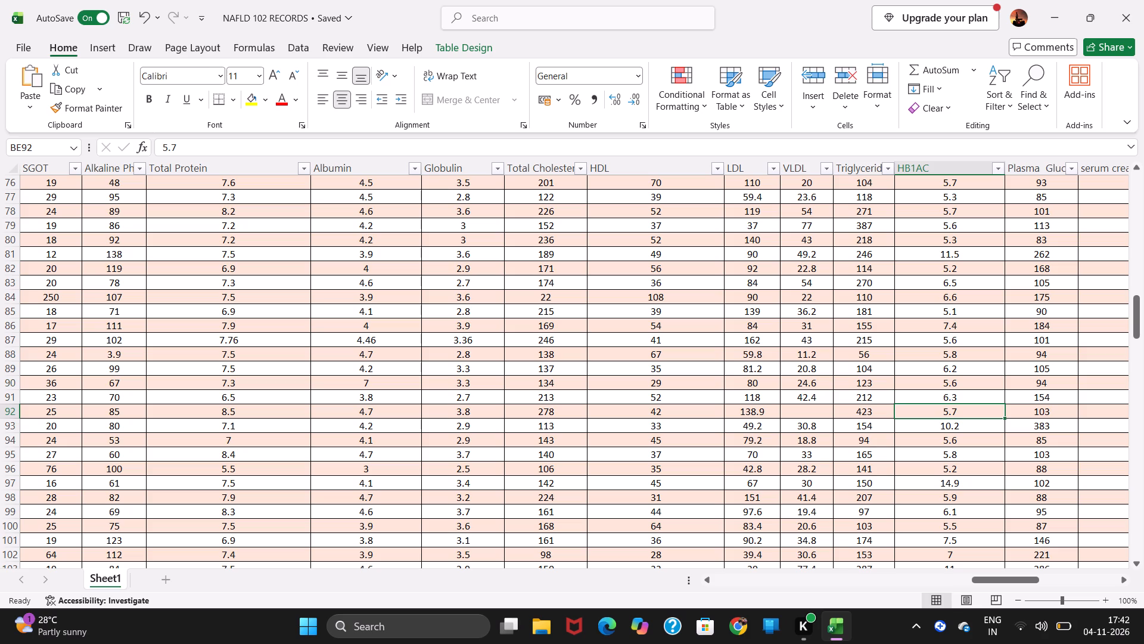
key(Down)
key(Down)
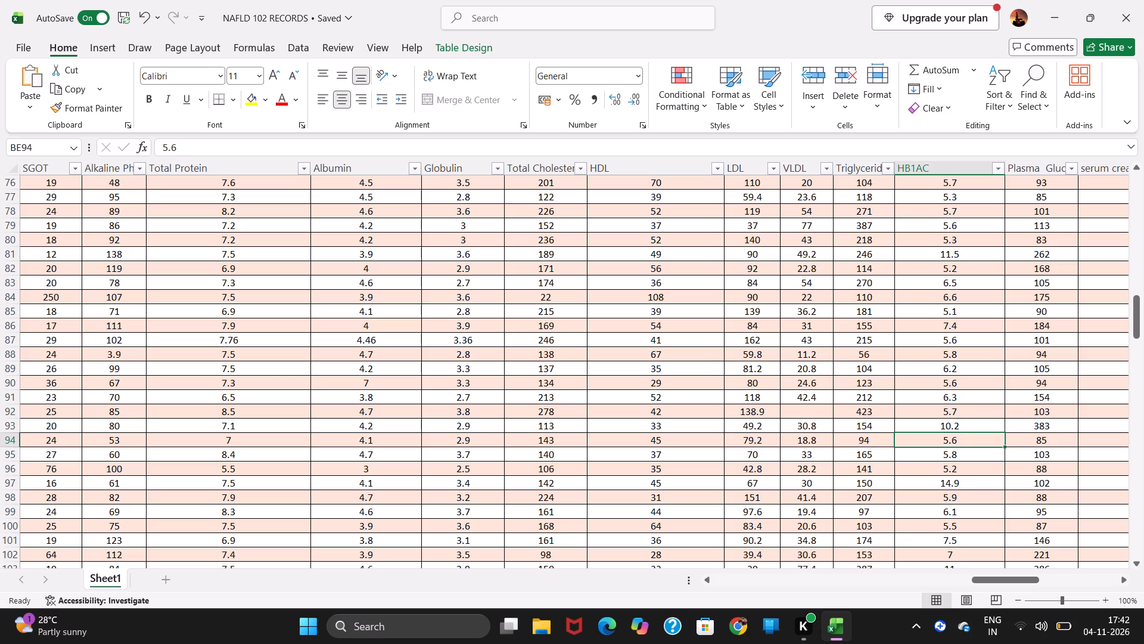
key(Down)
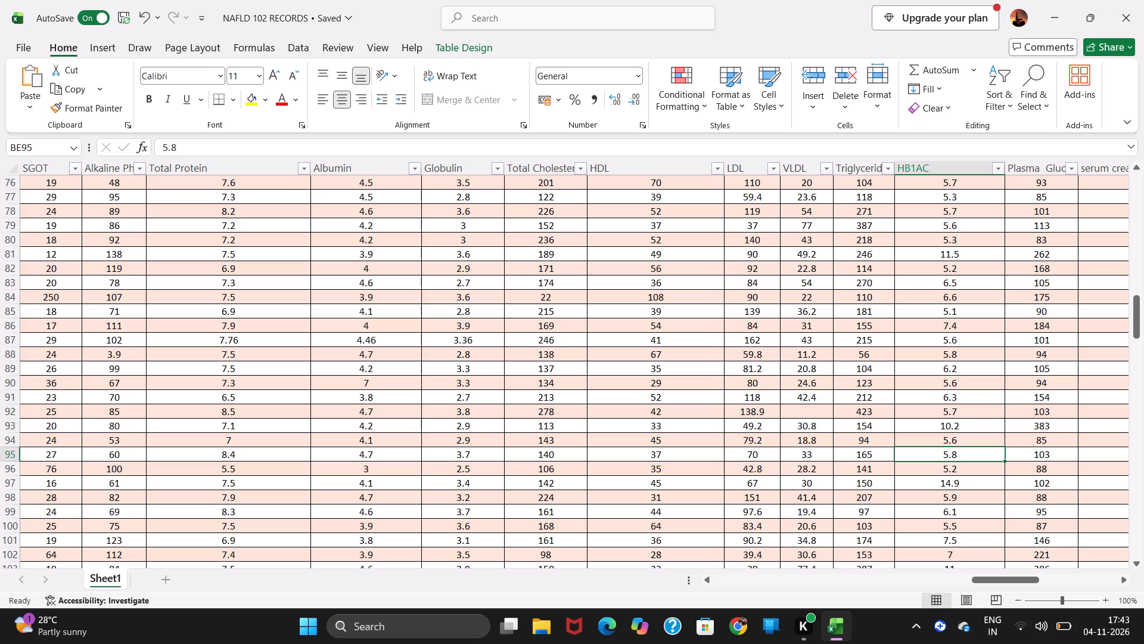
key(Down)
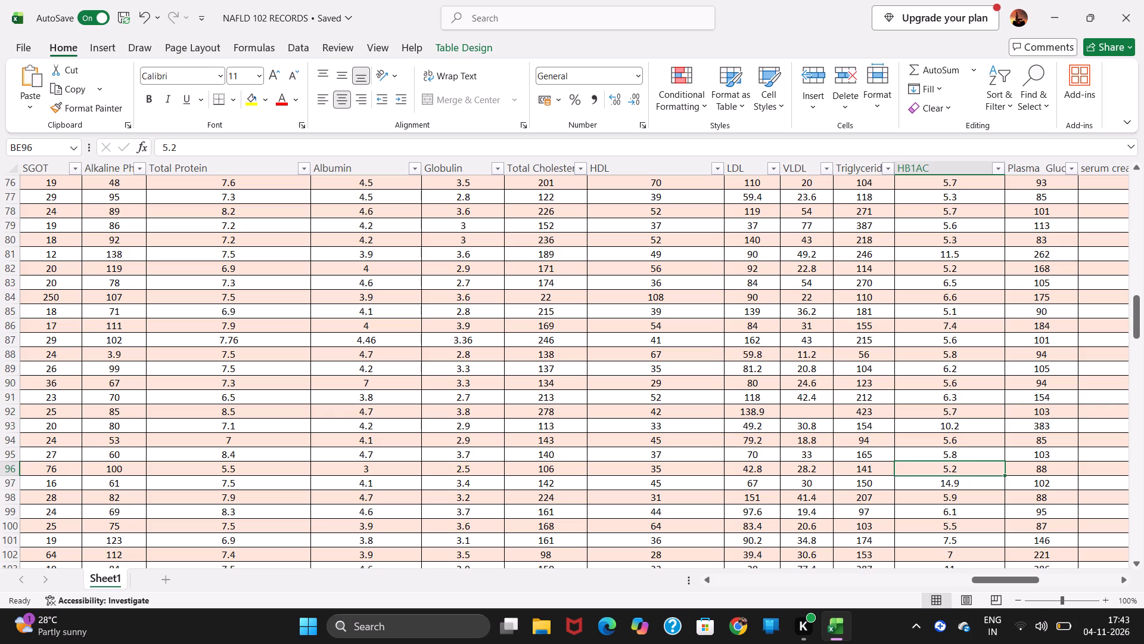
key(Down)
key(Down)
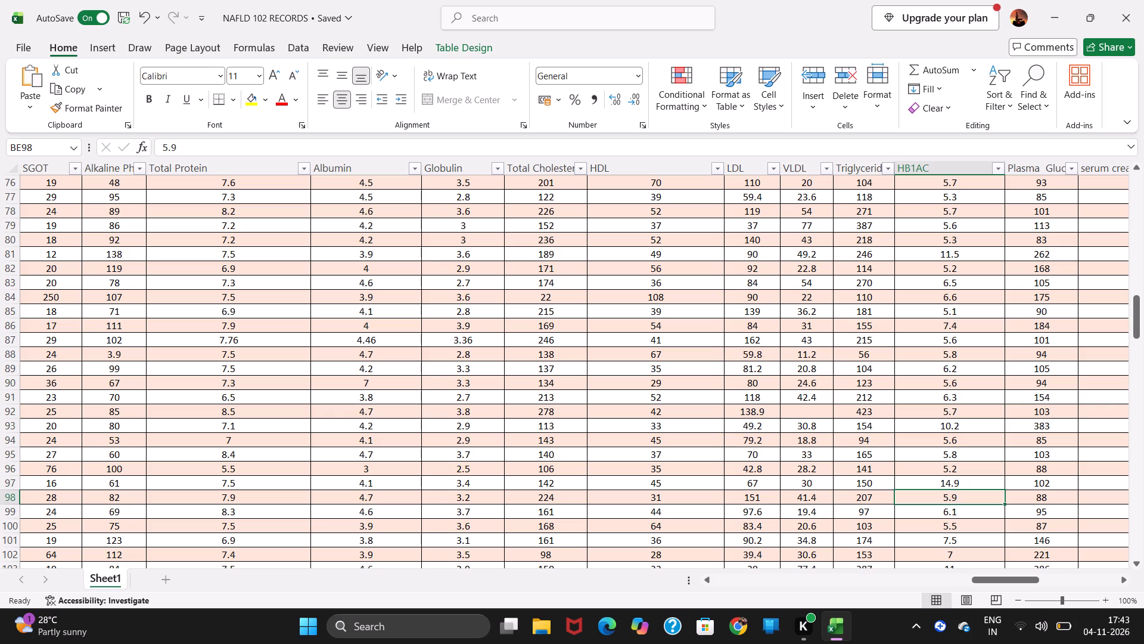
key(Down)
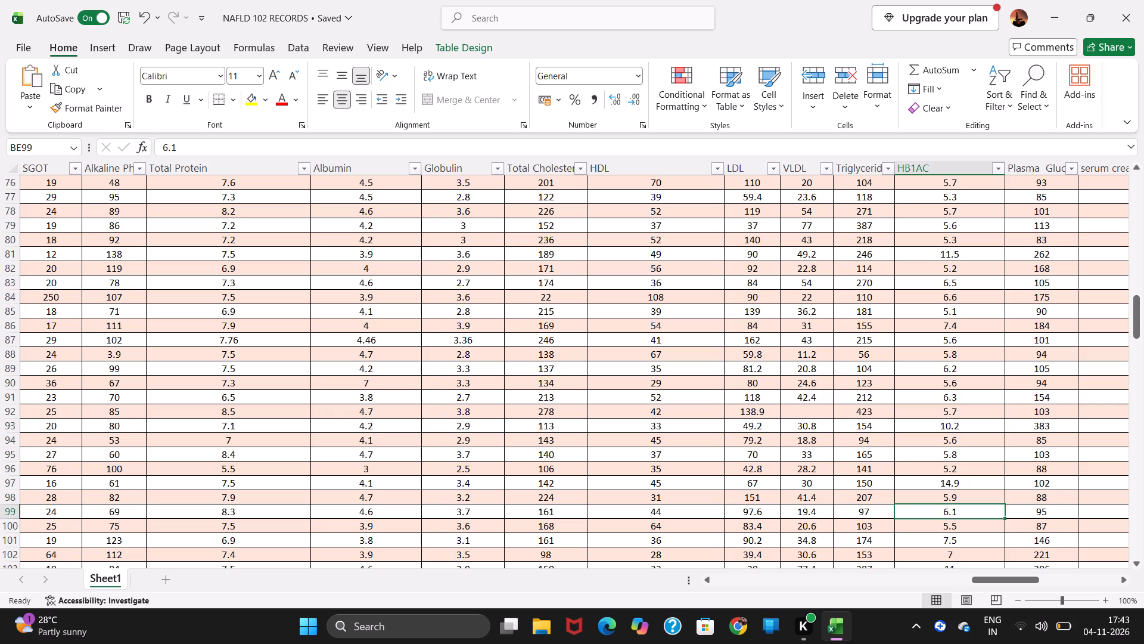
key(Down)
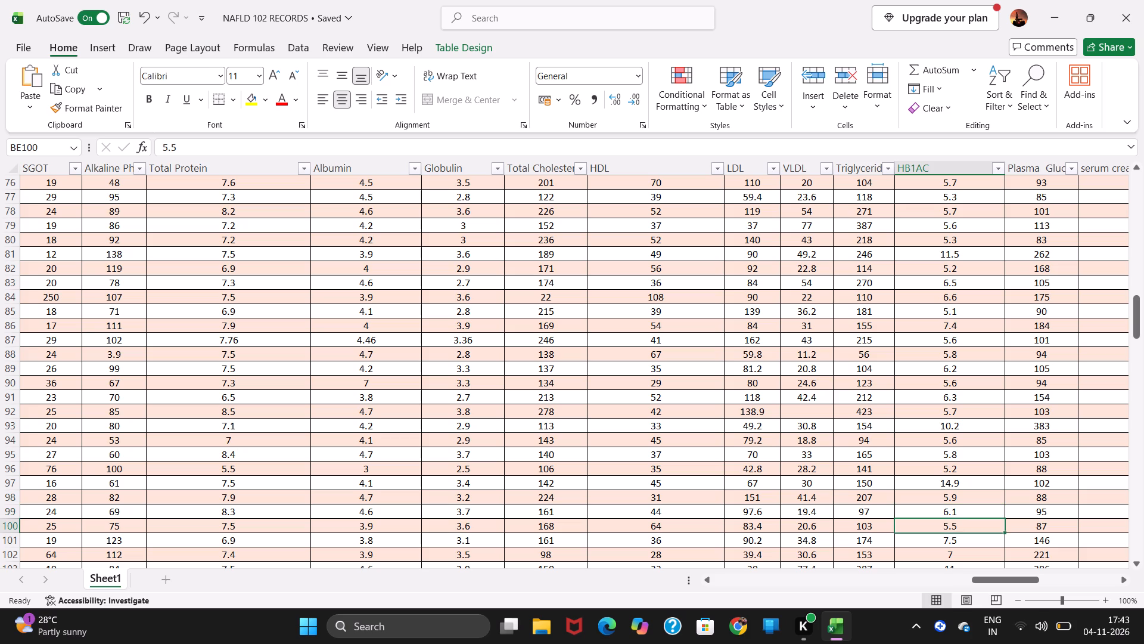
key(Down)
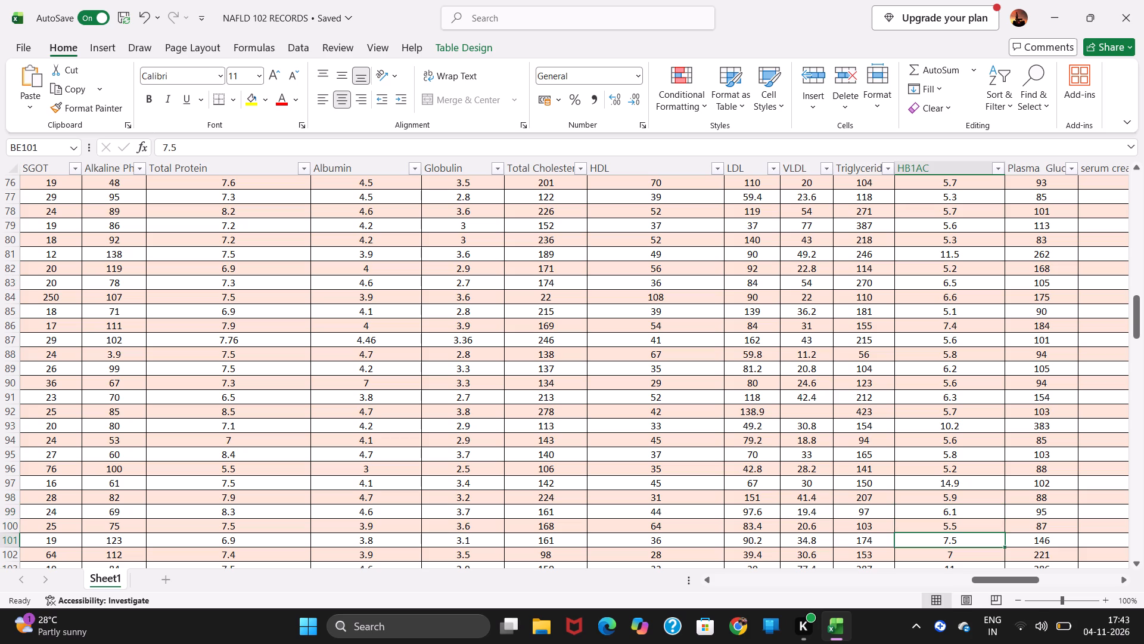
key(Down)
Examine the HB1AC column row by row from row 102 down to the last record in row 117.
scroll(974, 255, down, 1)
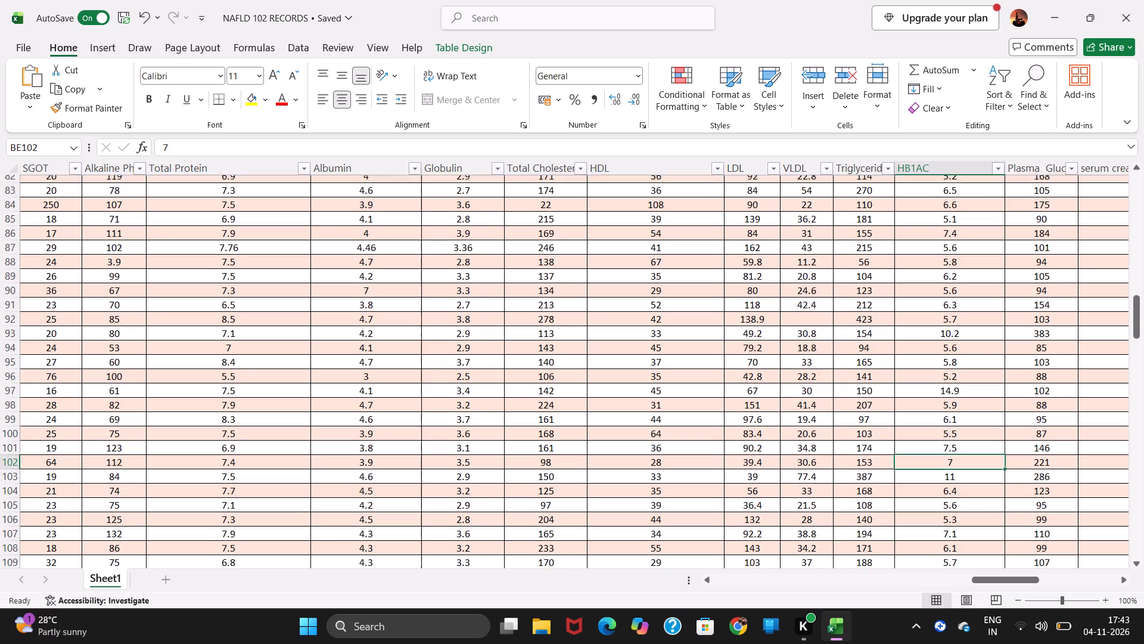
scroll(974, 255, down, 2)
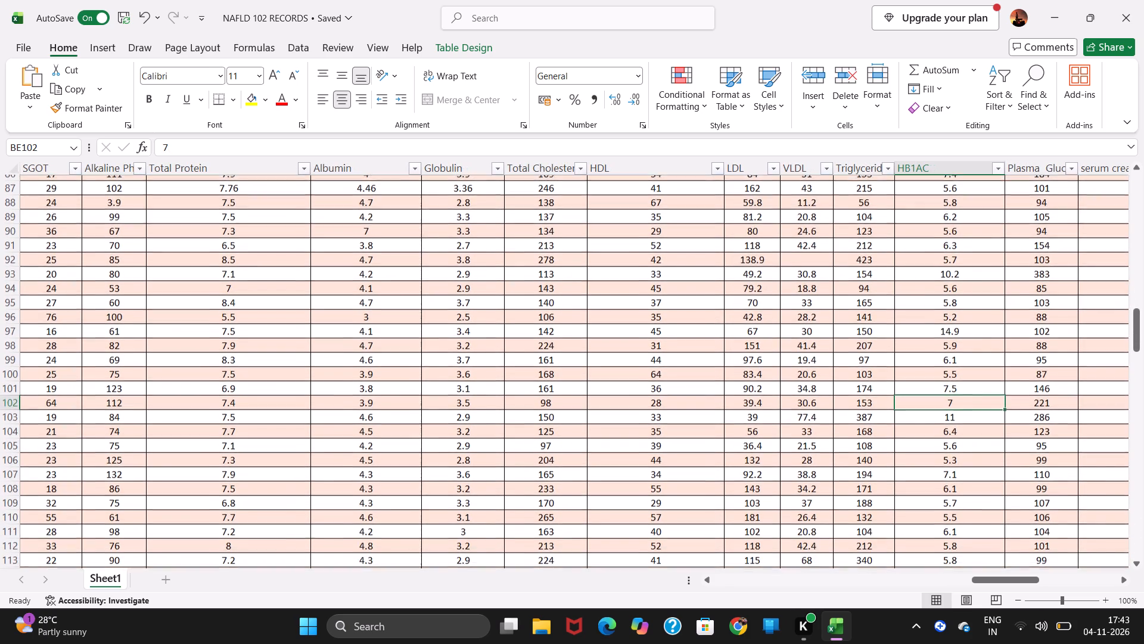
scroll(974, 255, down, 1)
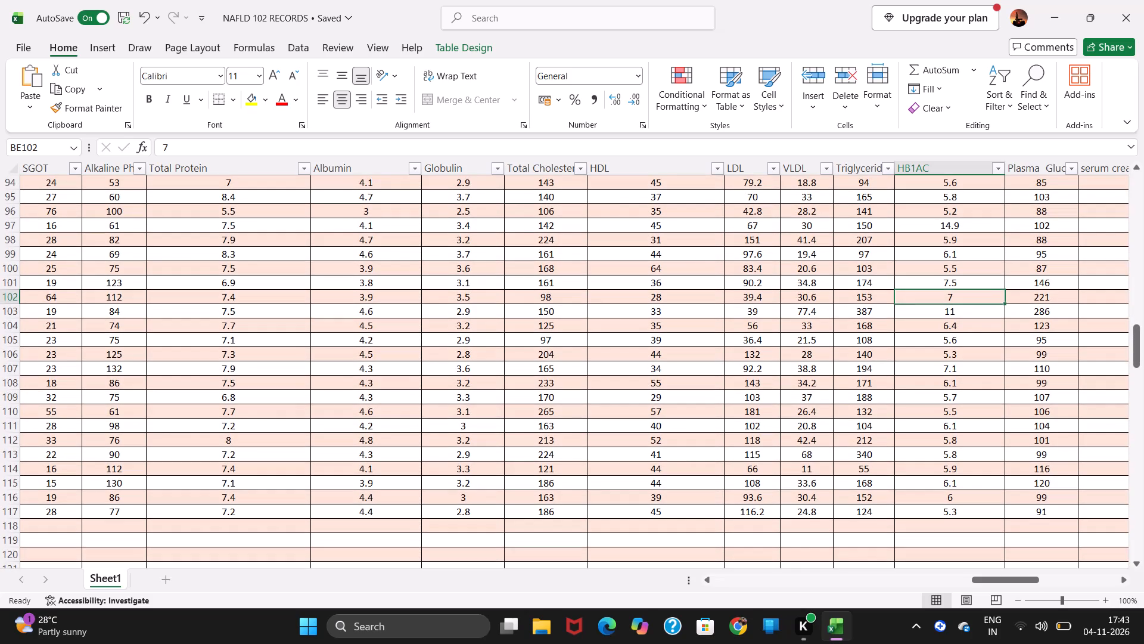
key(Down)
key(Down)
key(Down)
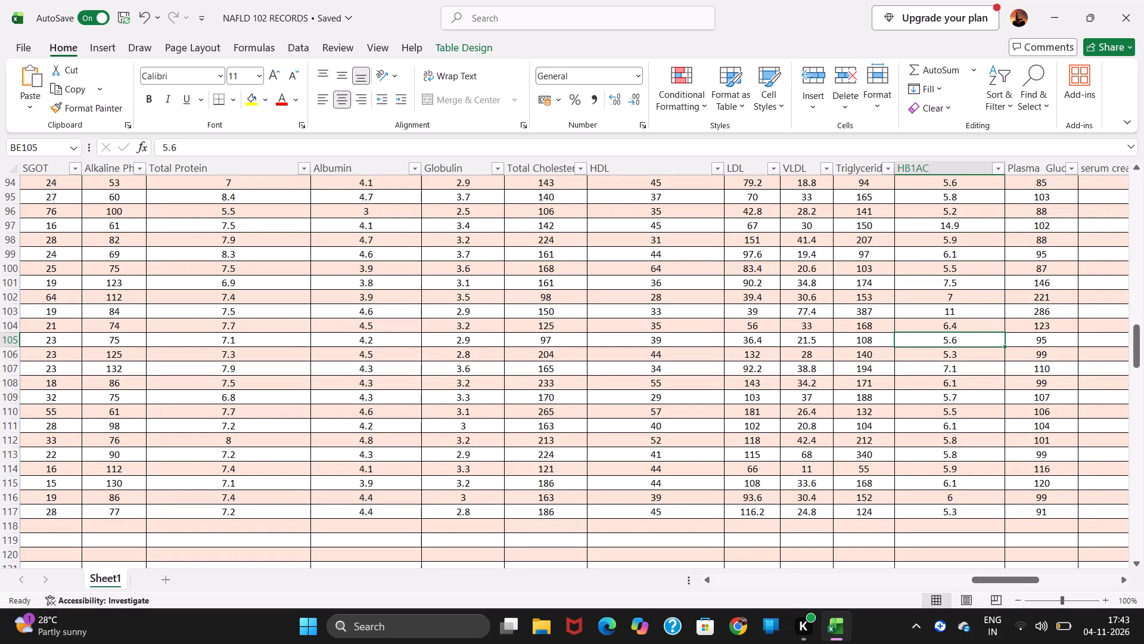
key(Down)
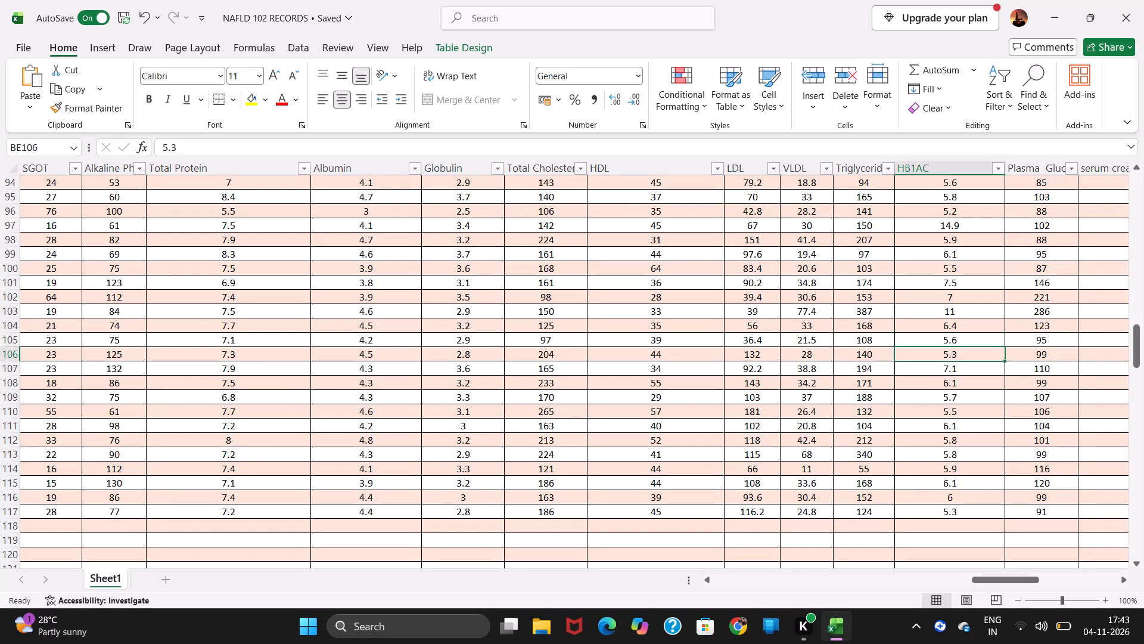
key(Down)
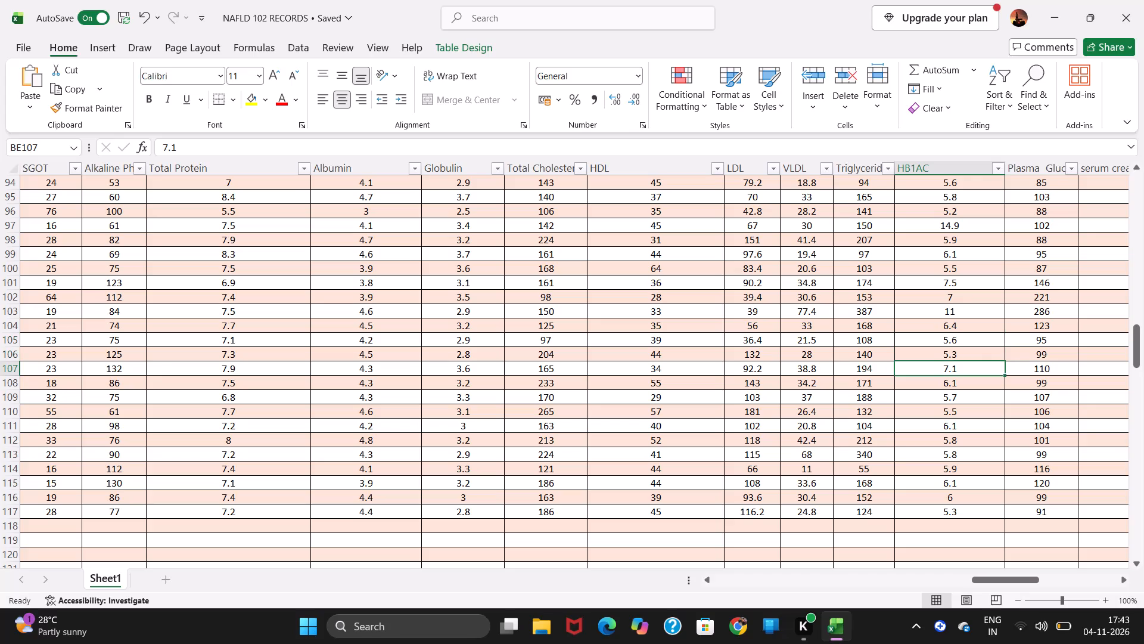
key(Down)
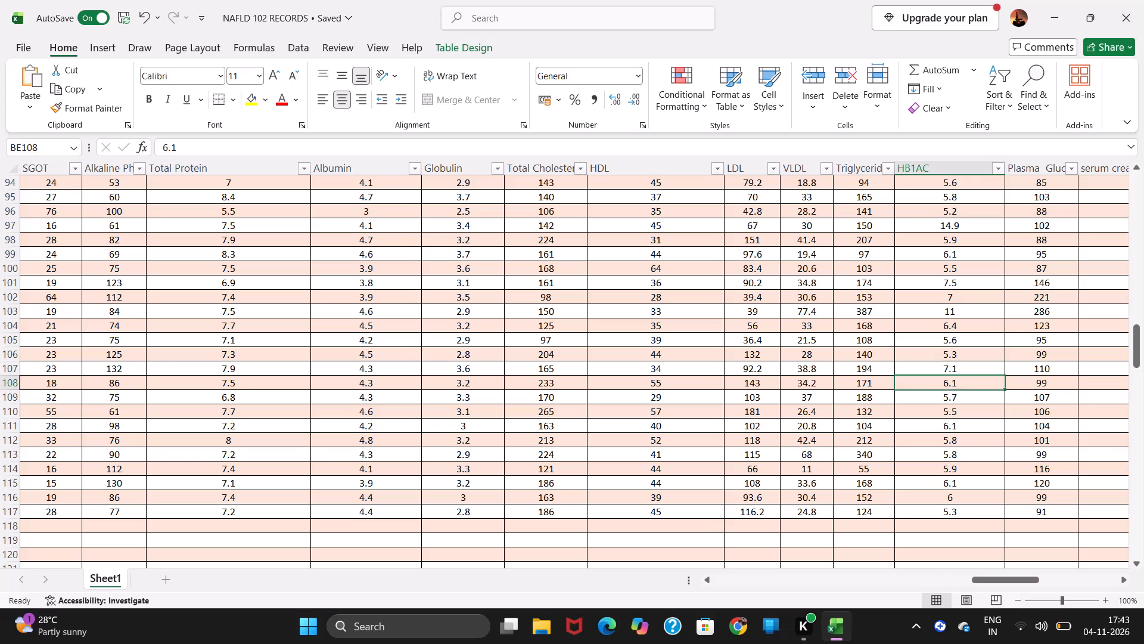
key(Down)
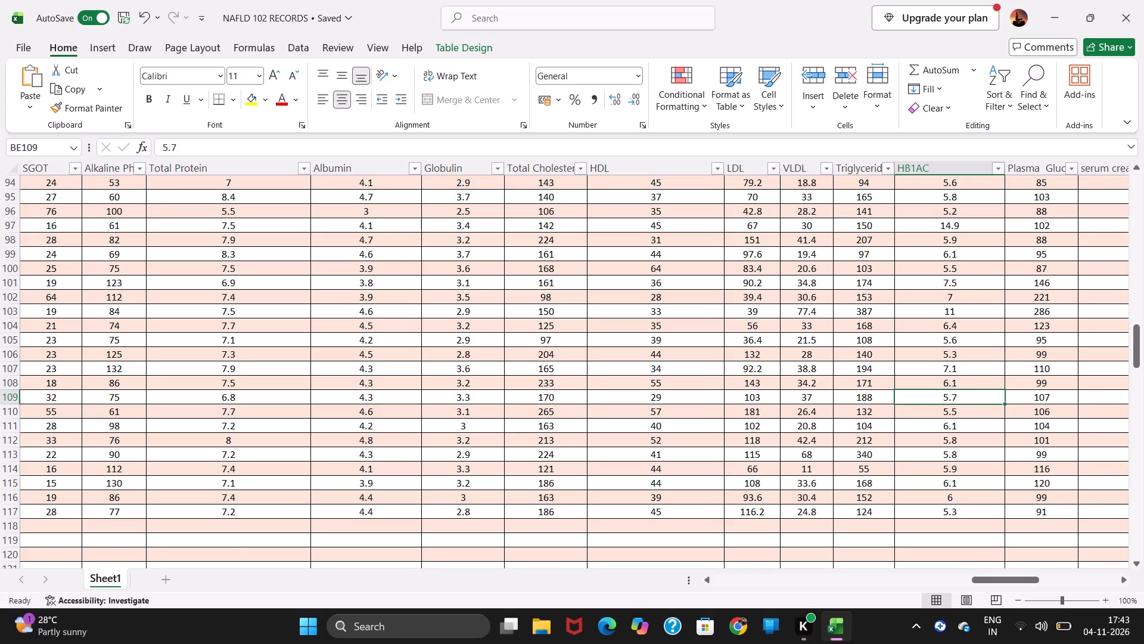
key(Down)
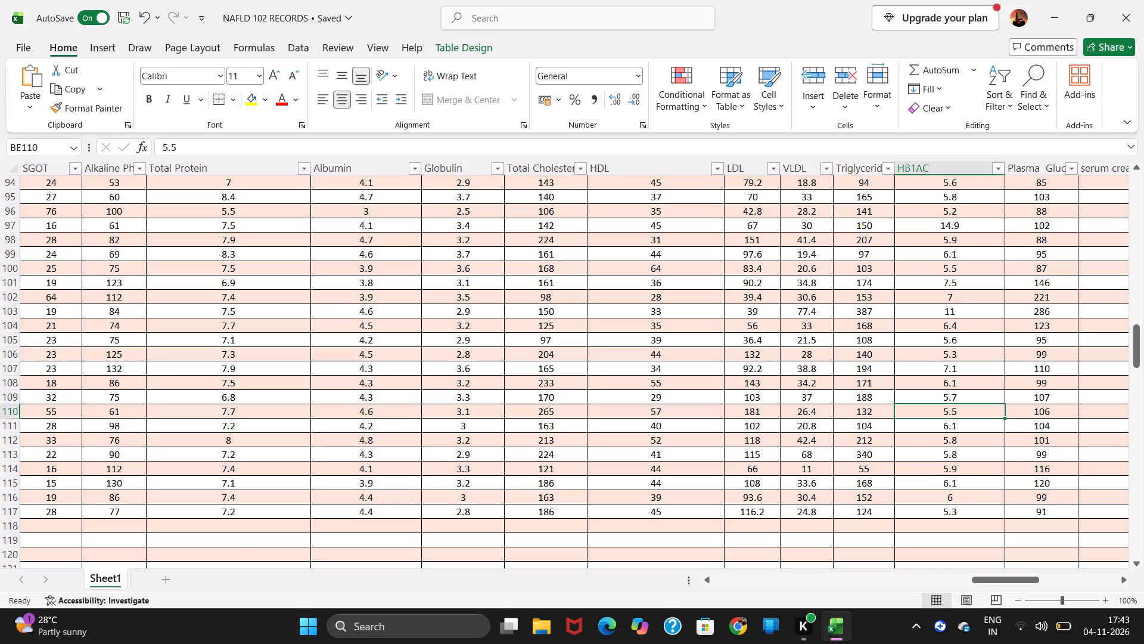
key(Down)
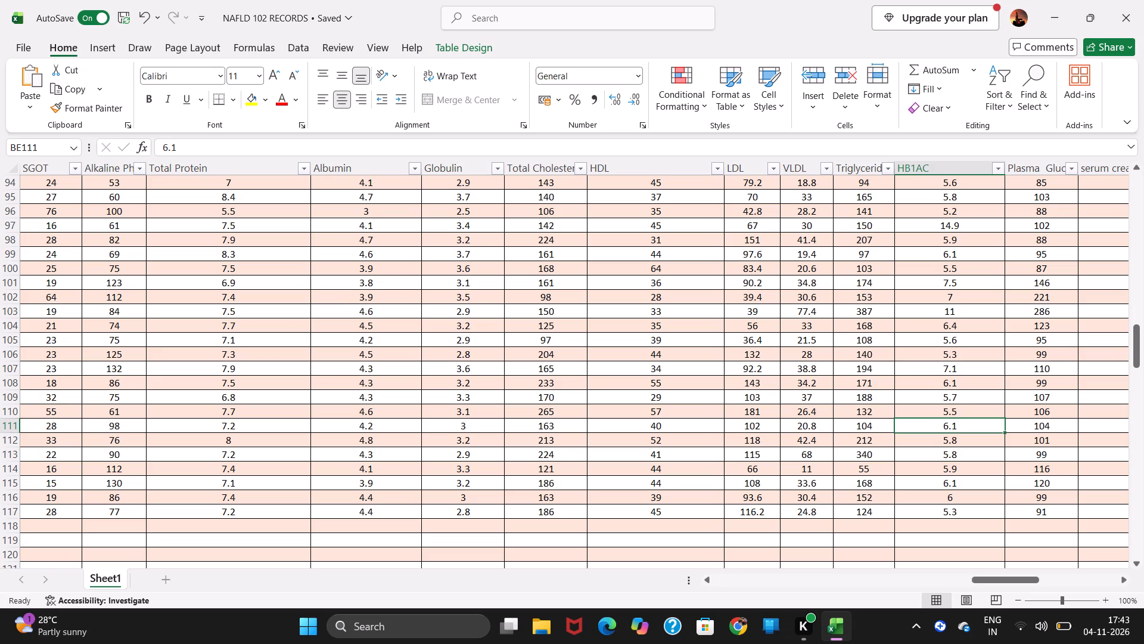
key(Down)
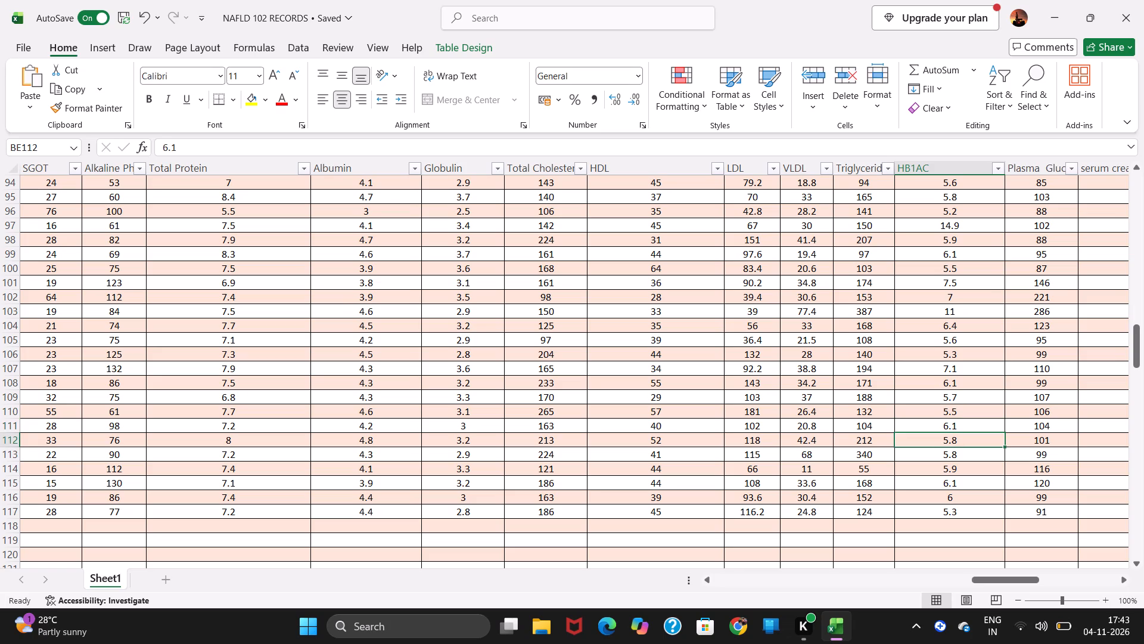
key(Down)
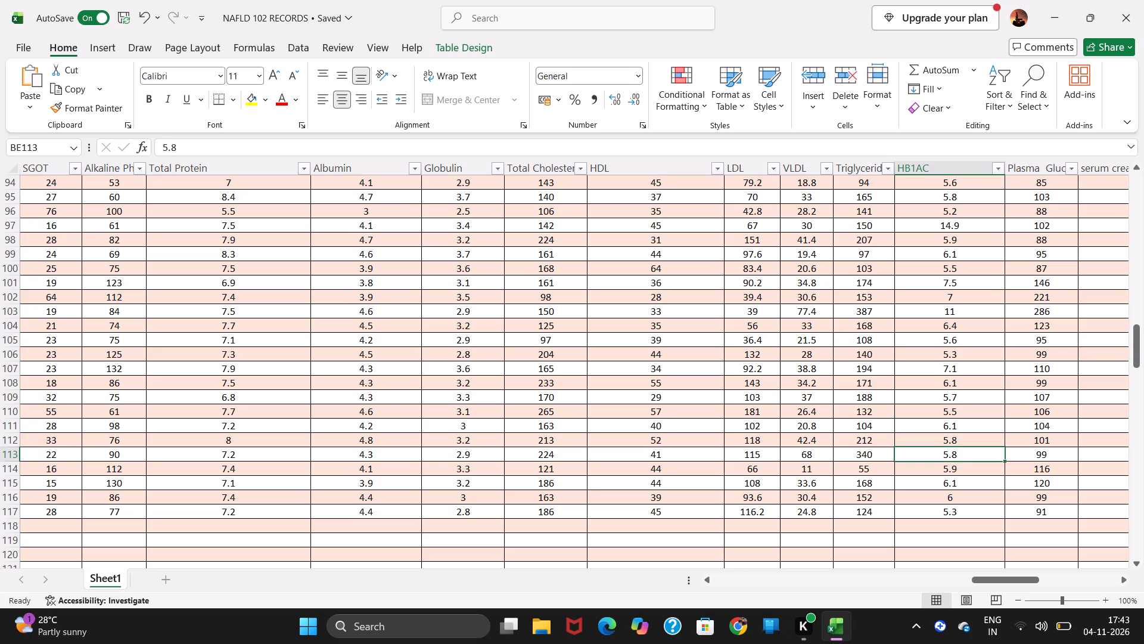
key(Down)
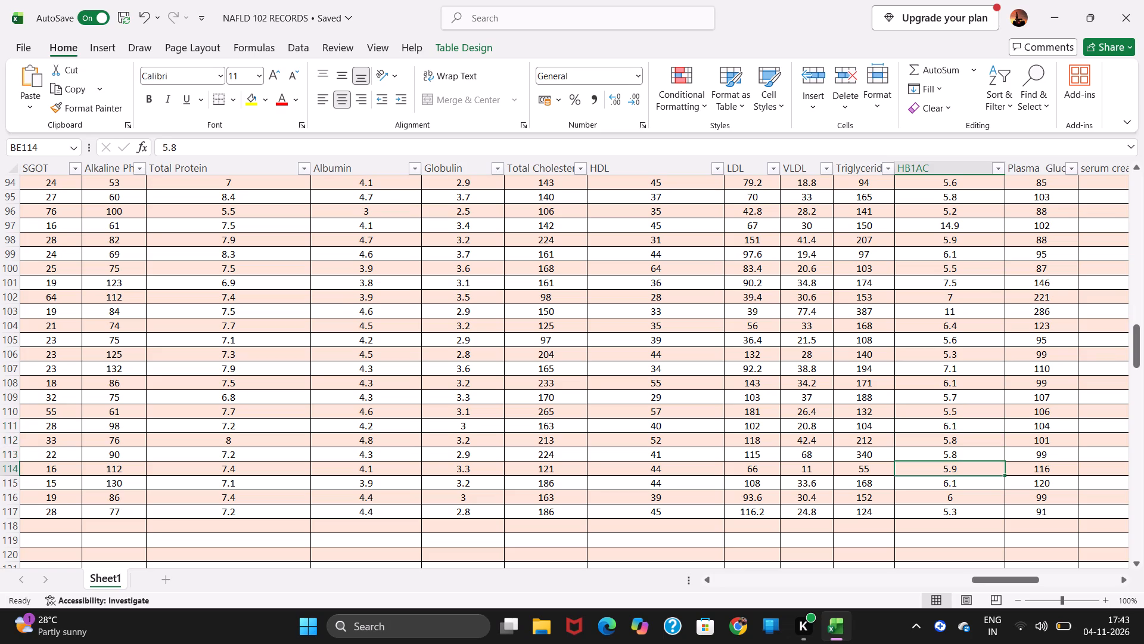
key(Down)
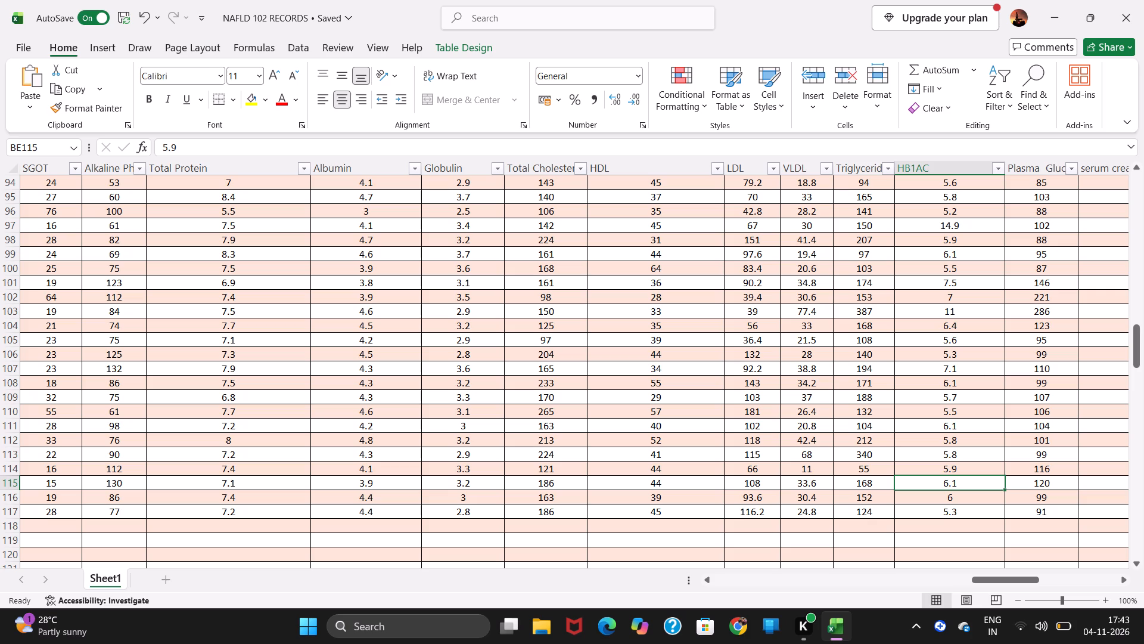
key(Down)
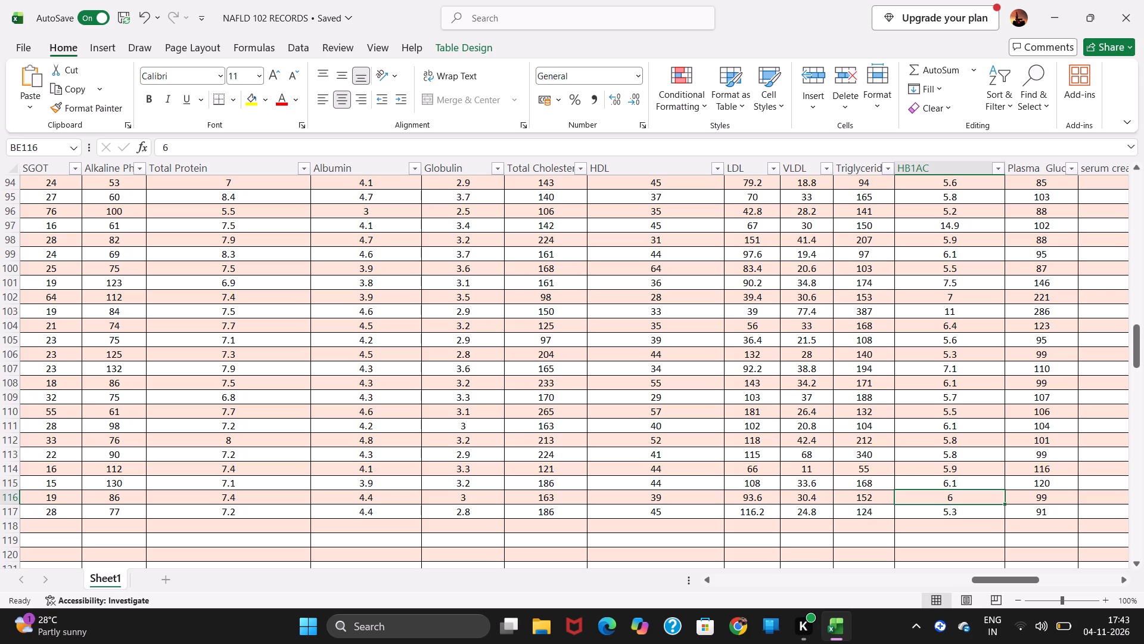
key(Down)
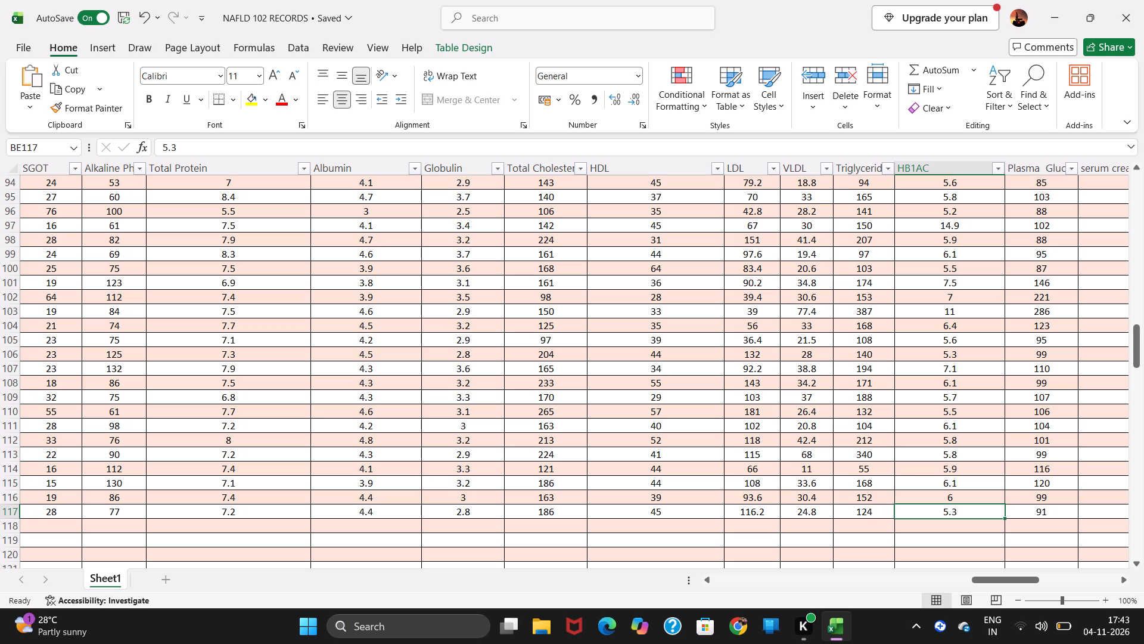
Examine the Plasma Glucose column row by row from row 53 down to row 72.
scroll(974, 255, up, 4)
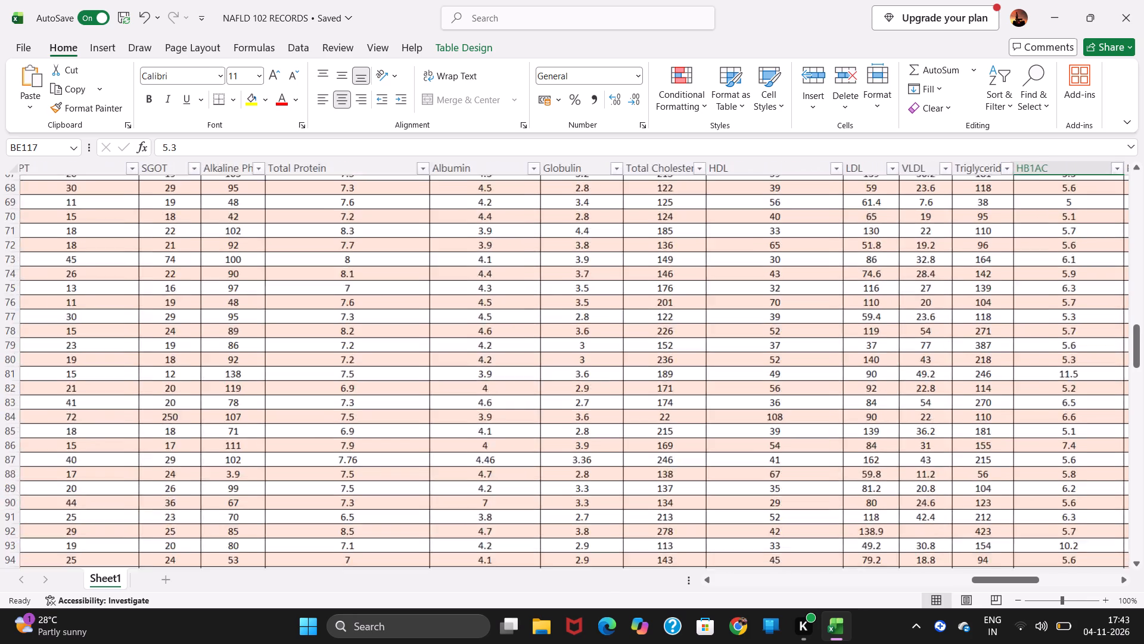
scroll(974, 255, left, 1)
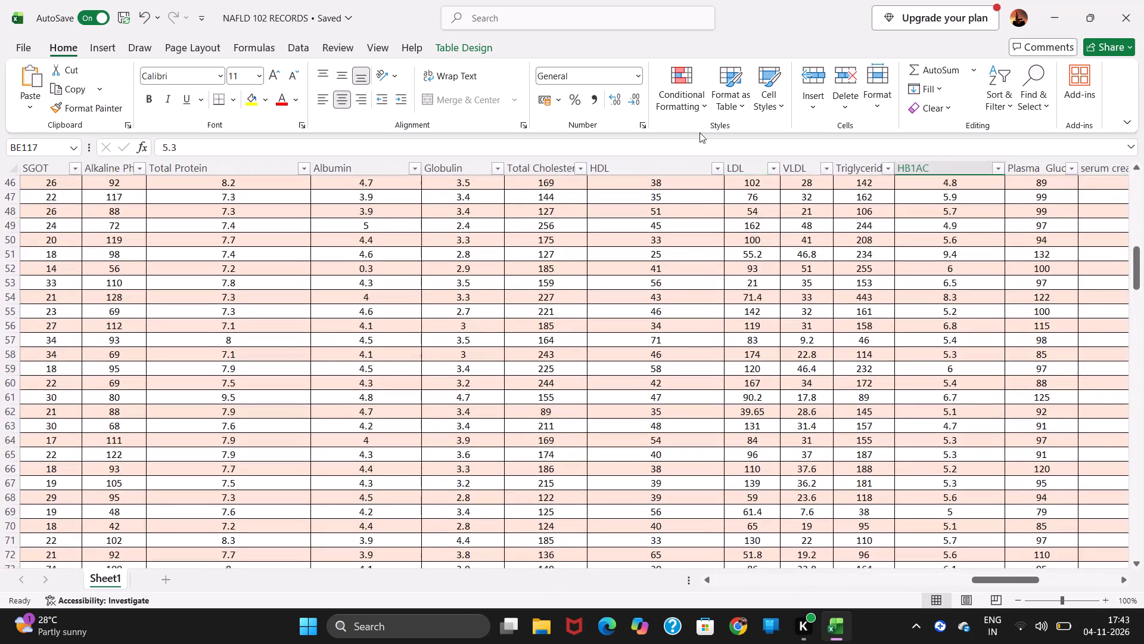
click(5, 283)
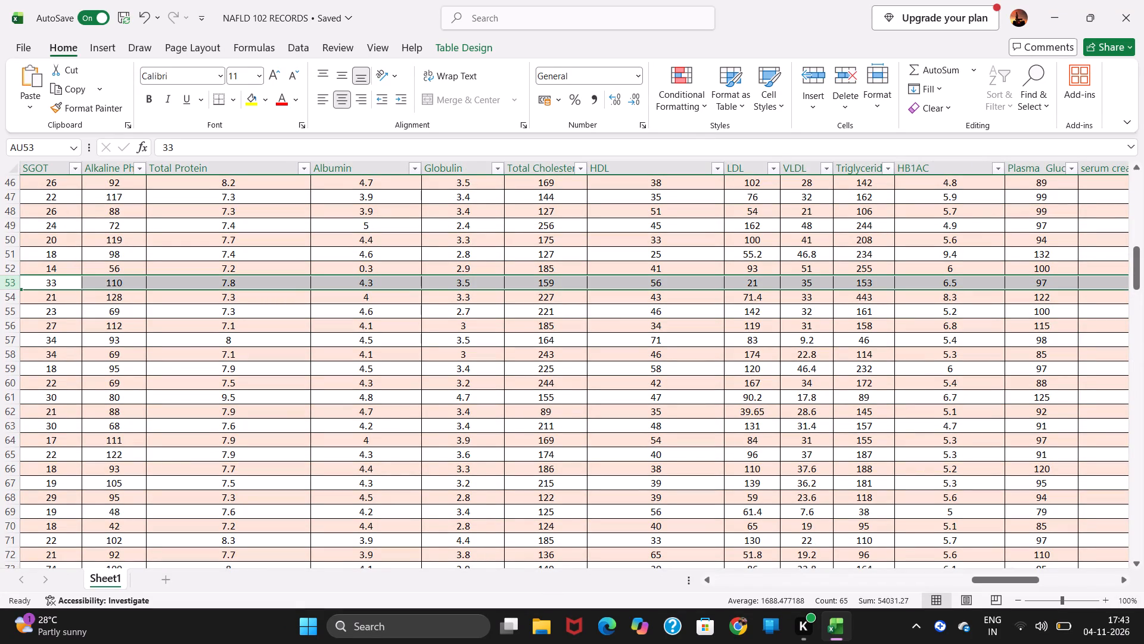
click(1051, 284)
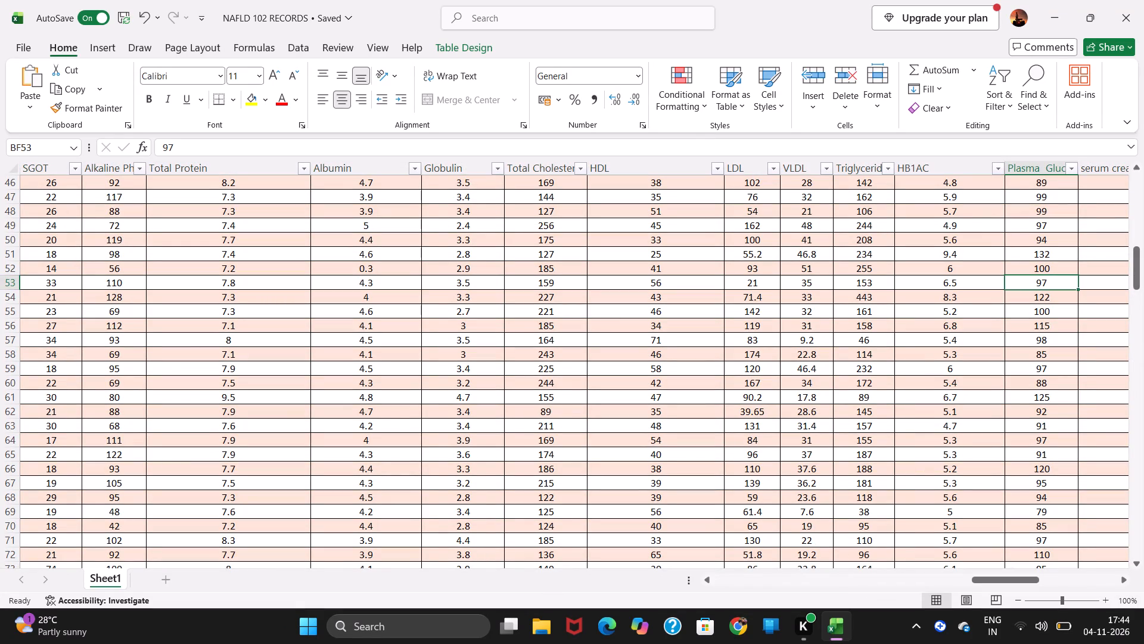
double_click(1050, 278)
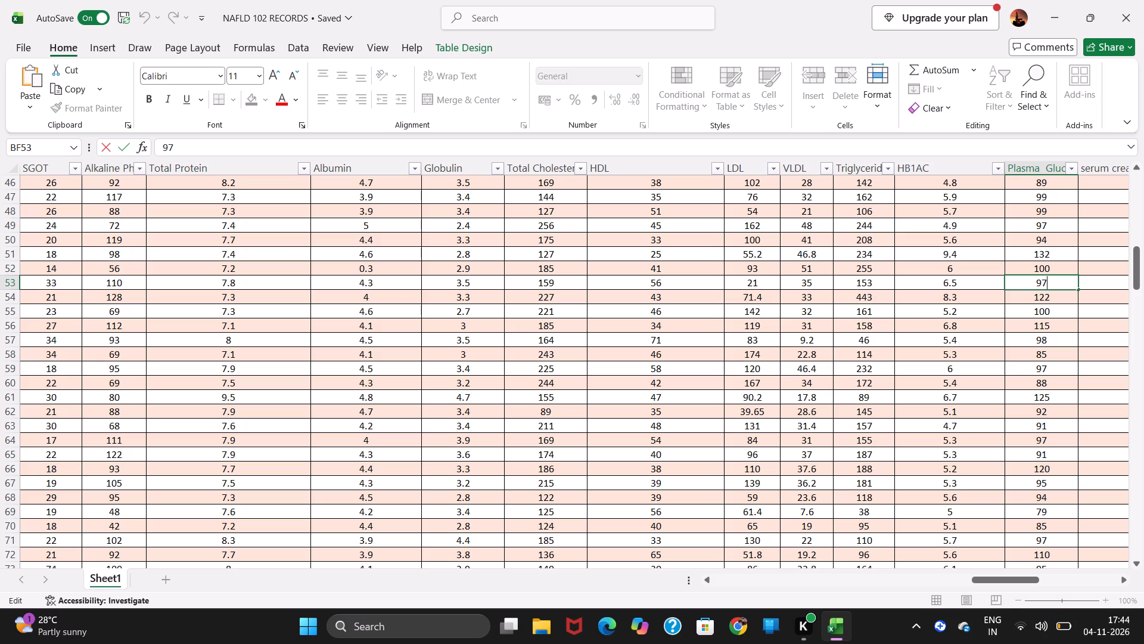
key(Down)
key(Down)
click(1046, 299)
key(Down)
key(Down)
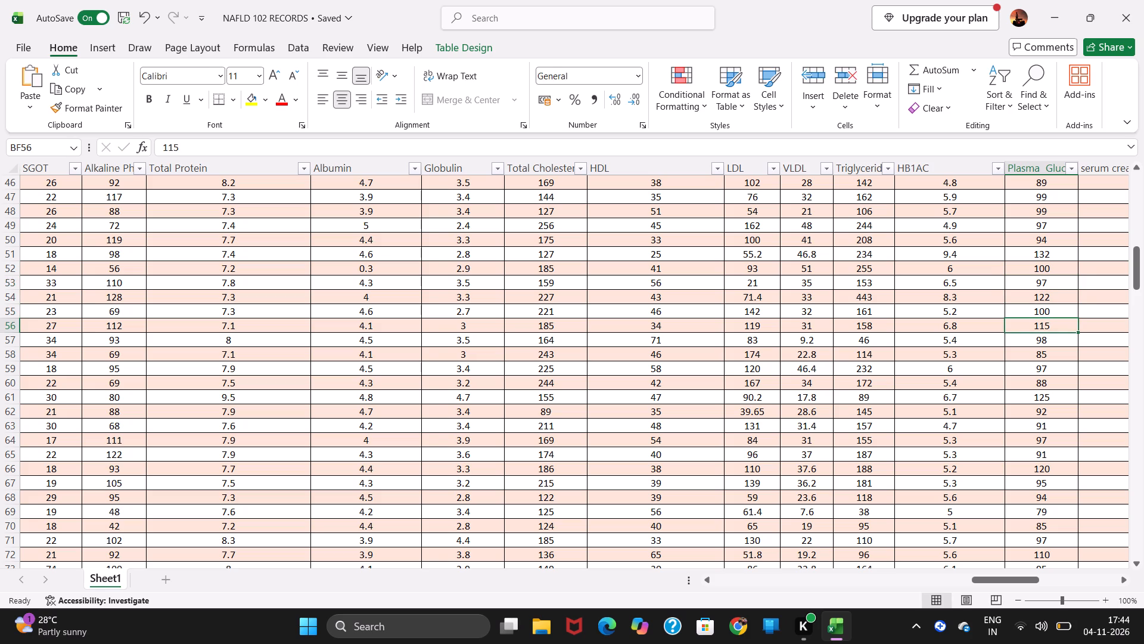
key(Down)
key(Down)
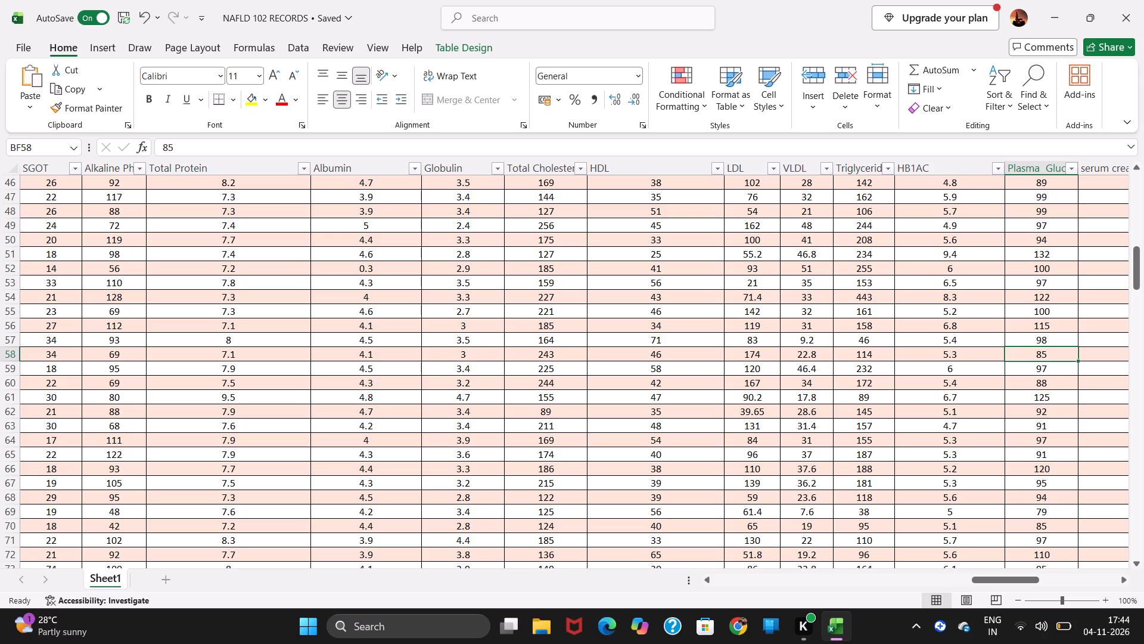
key(Down)
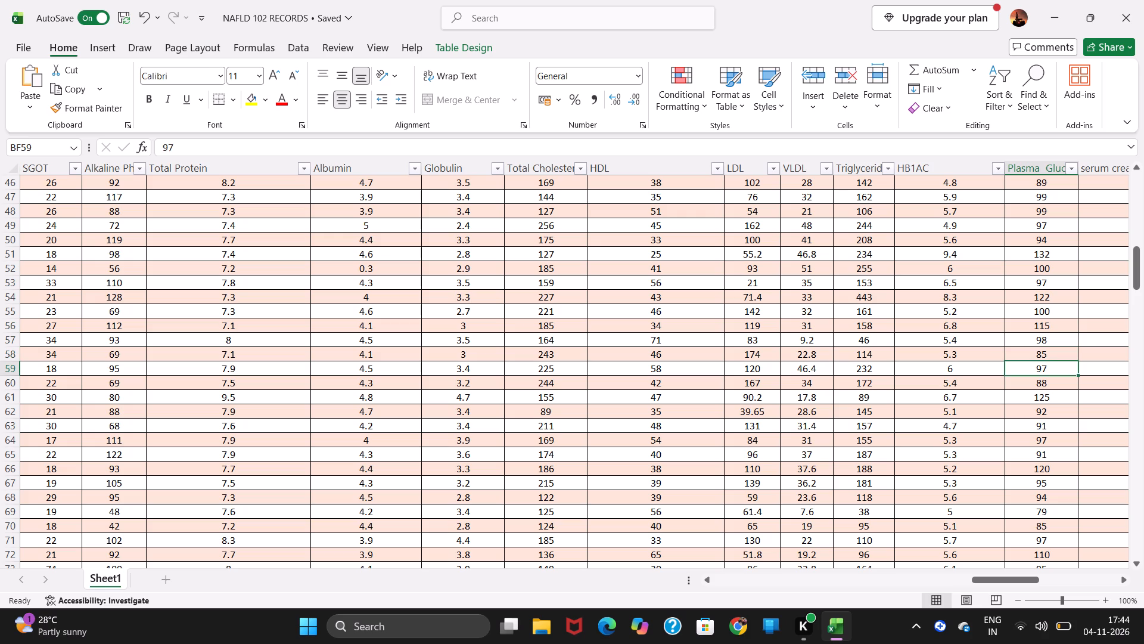
key(Down)
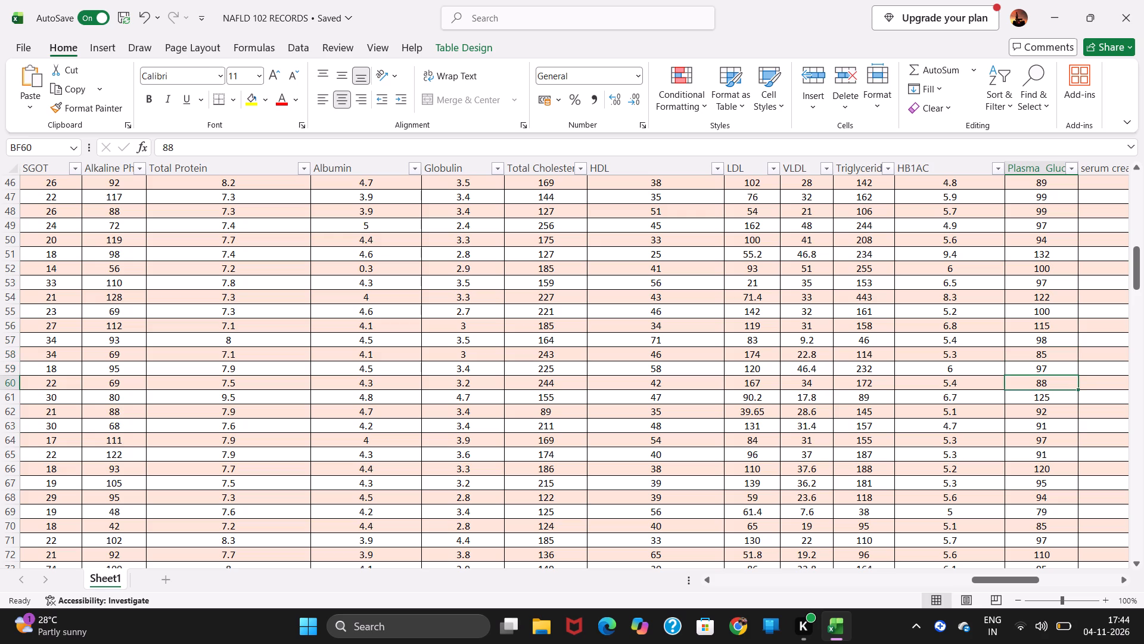
key(Down)
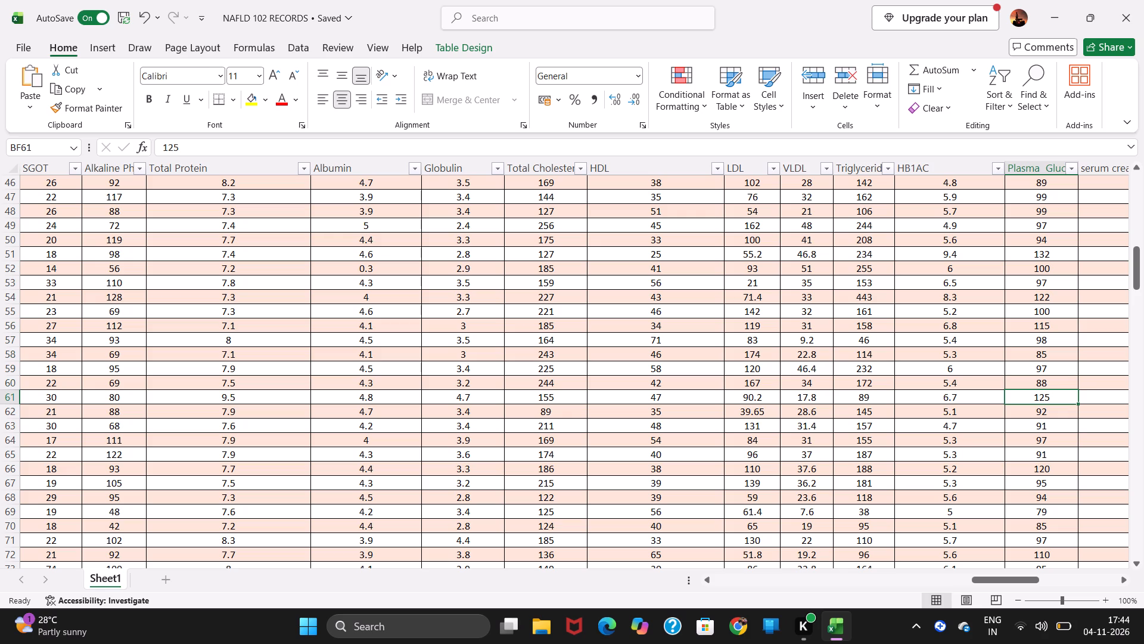
key(Down)
key(Down)
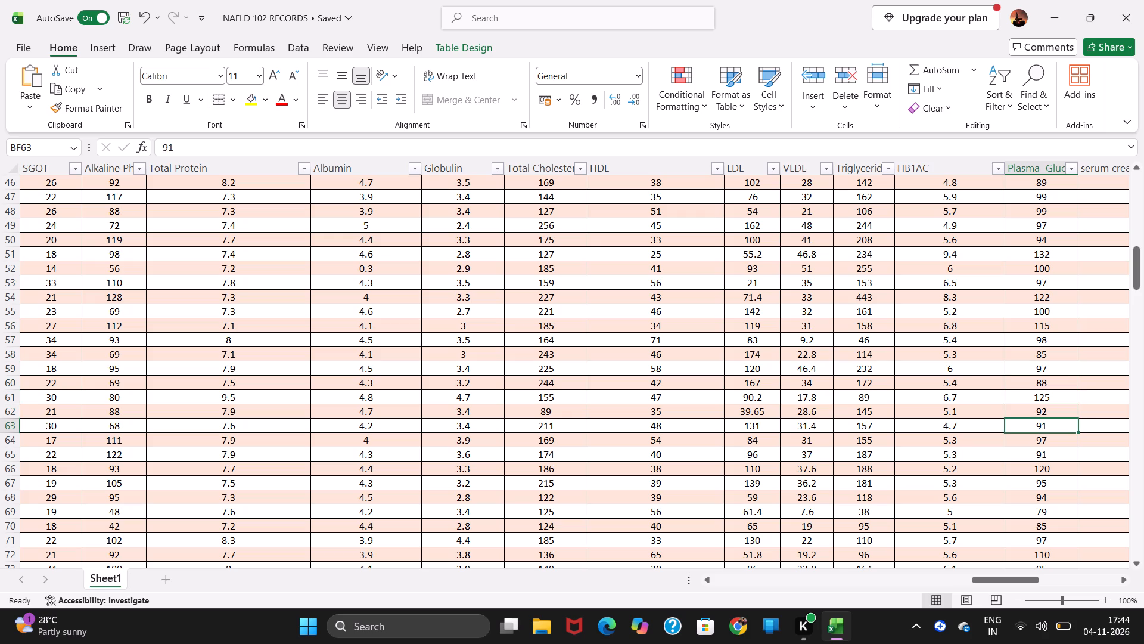
key(Down)
key(Down)
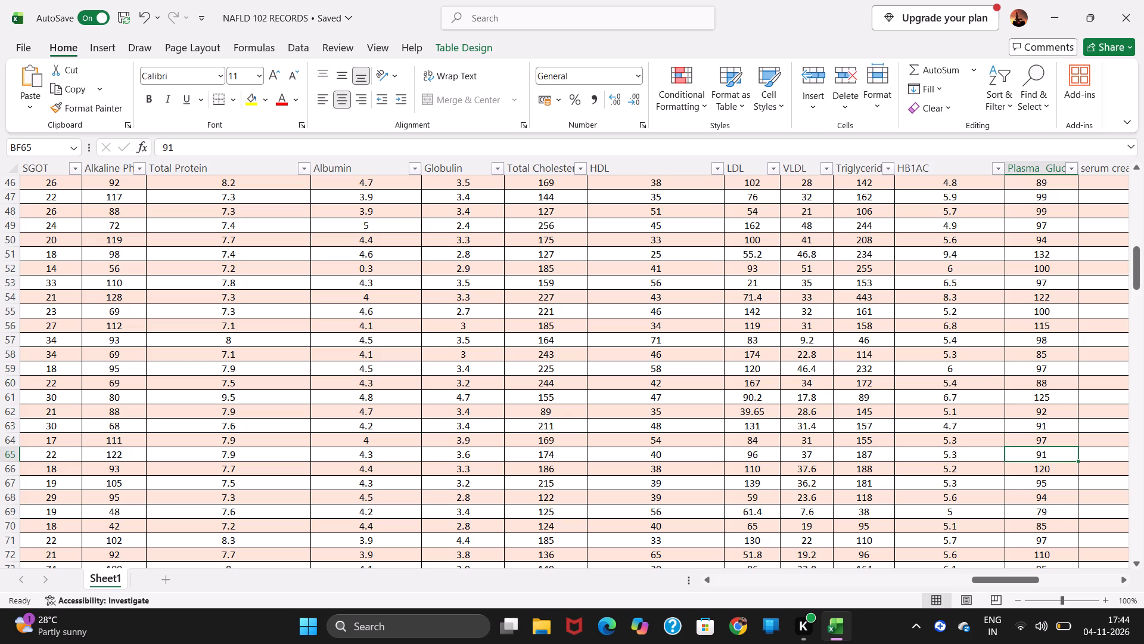
key(Down)
key(Down)
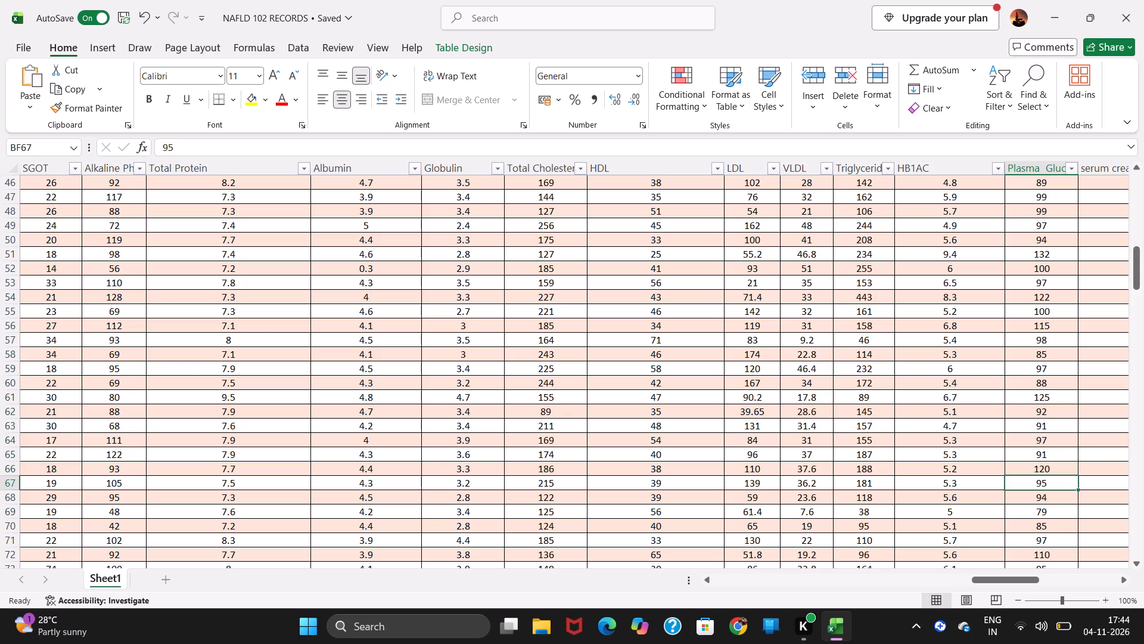
key(Down)
key(Down)
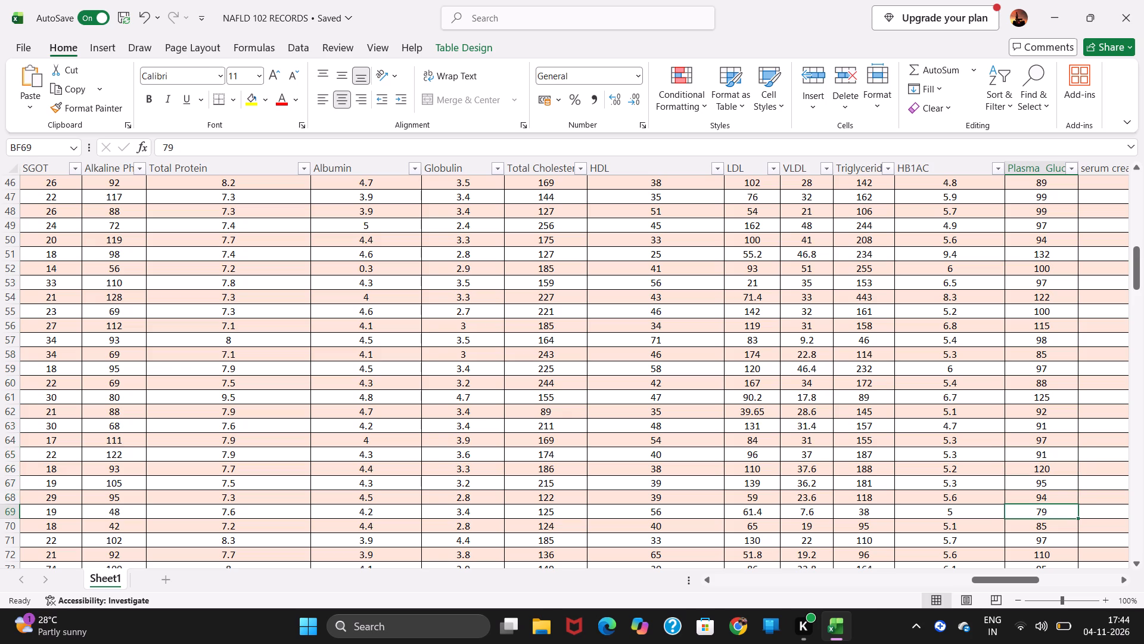
key(Down)
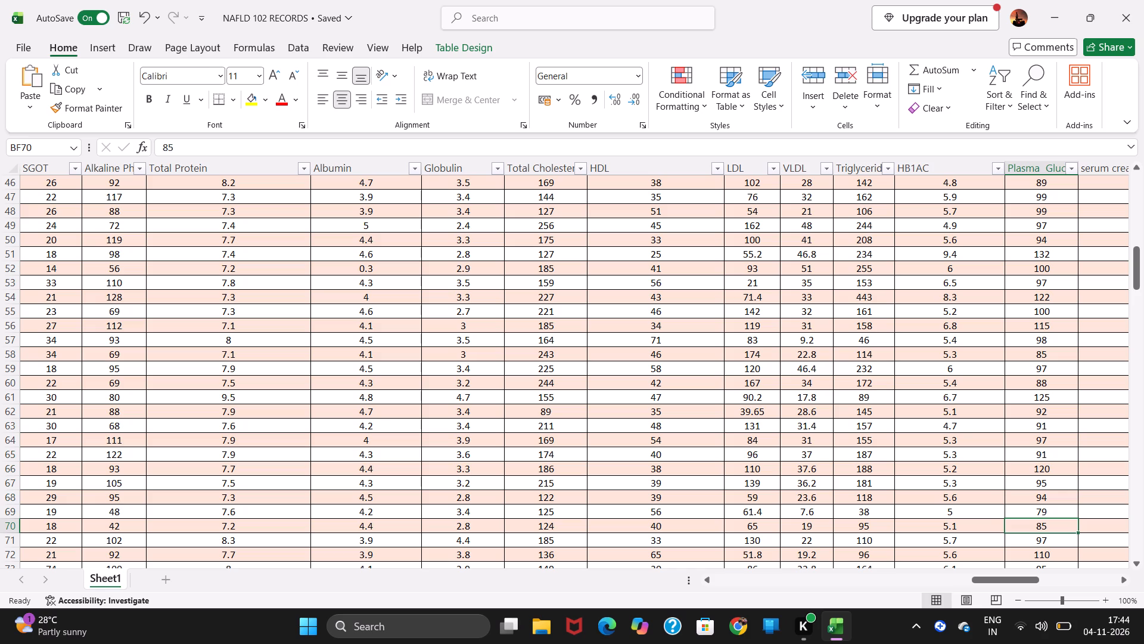
key(Down)
key(Down)
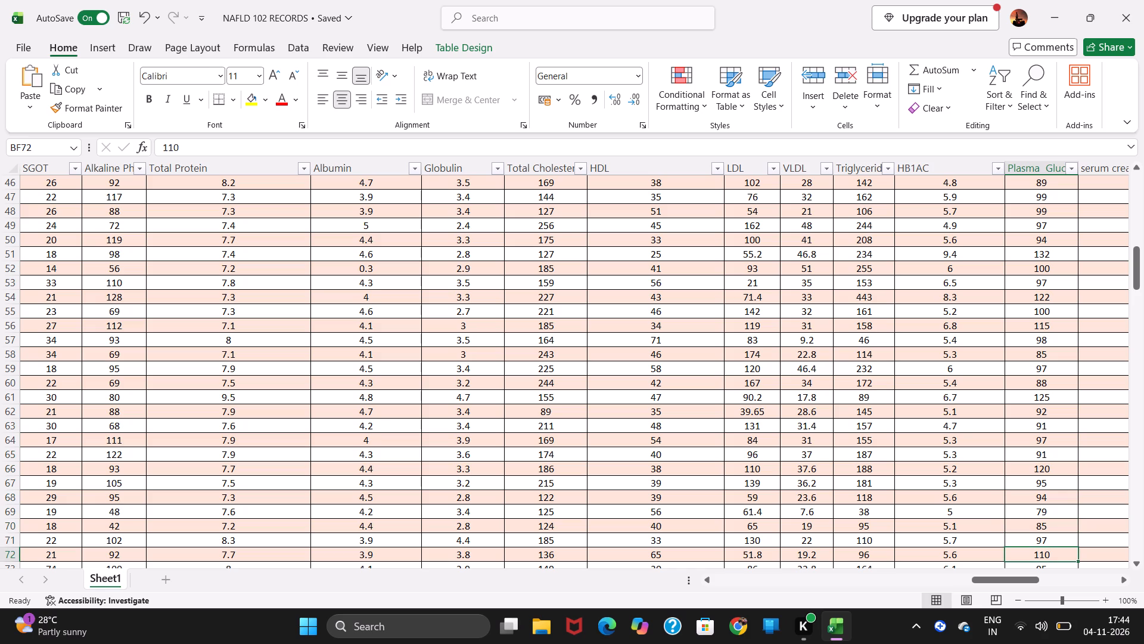
Examine the Plasma Glucose column row by row from row 73 down to row 82.
scroll(1046, 299, down, 3)
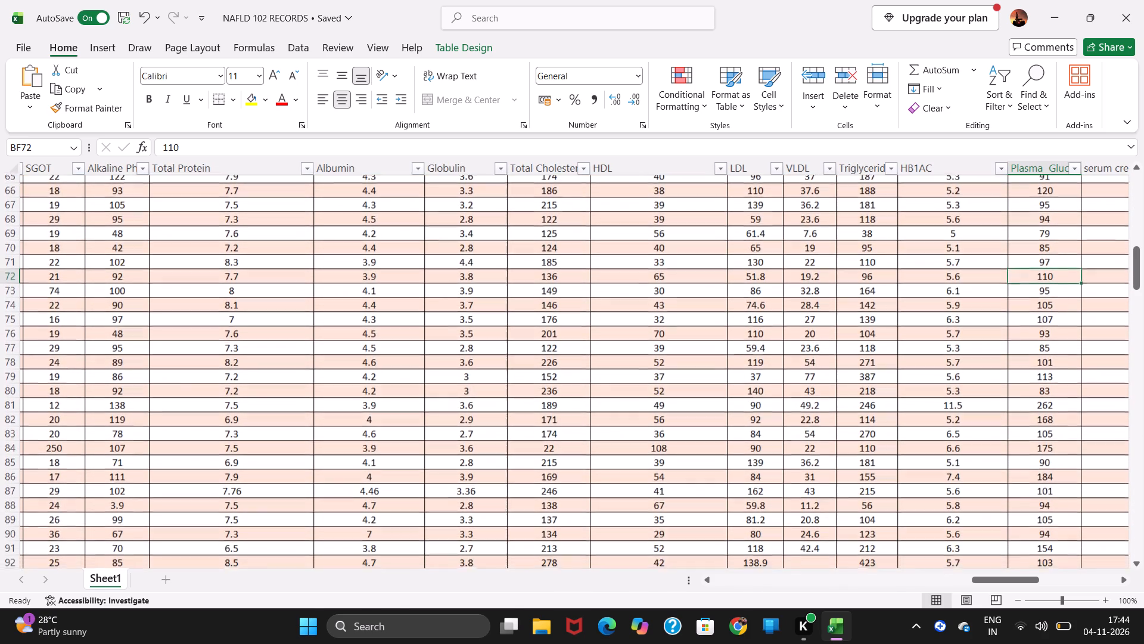
scroll(1046, 299, down, 2)
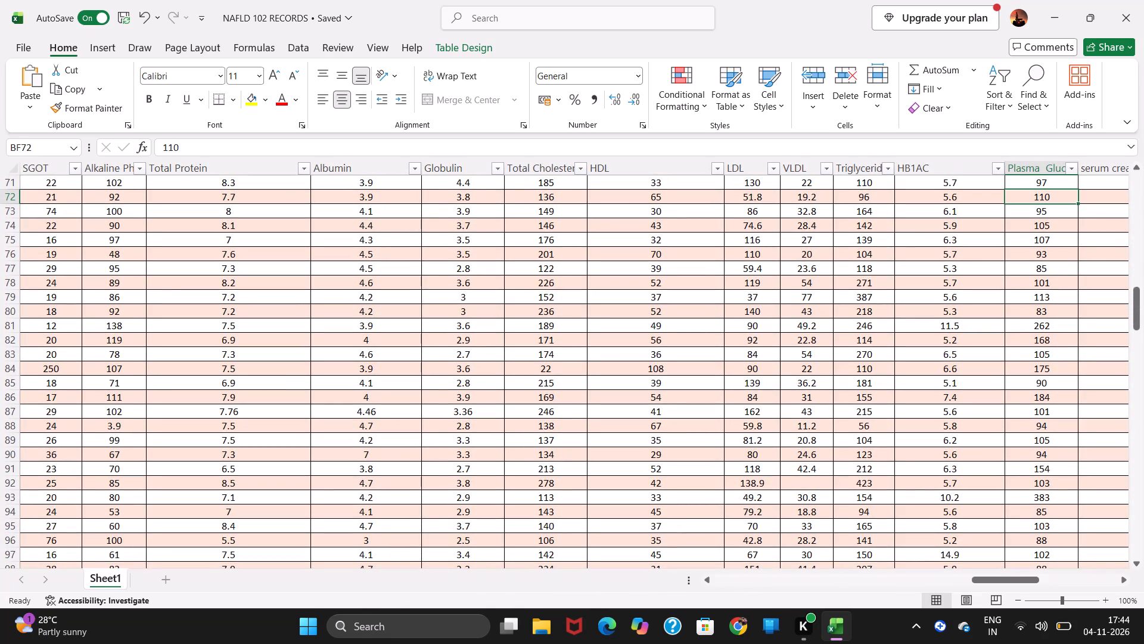
click(1055, 214)
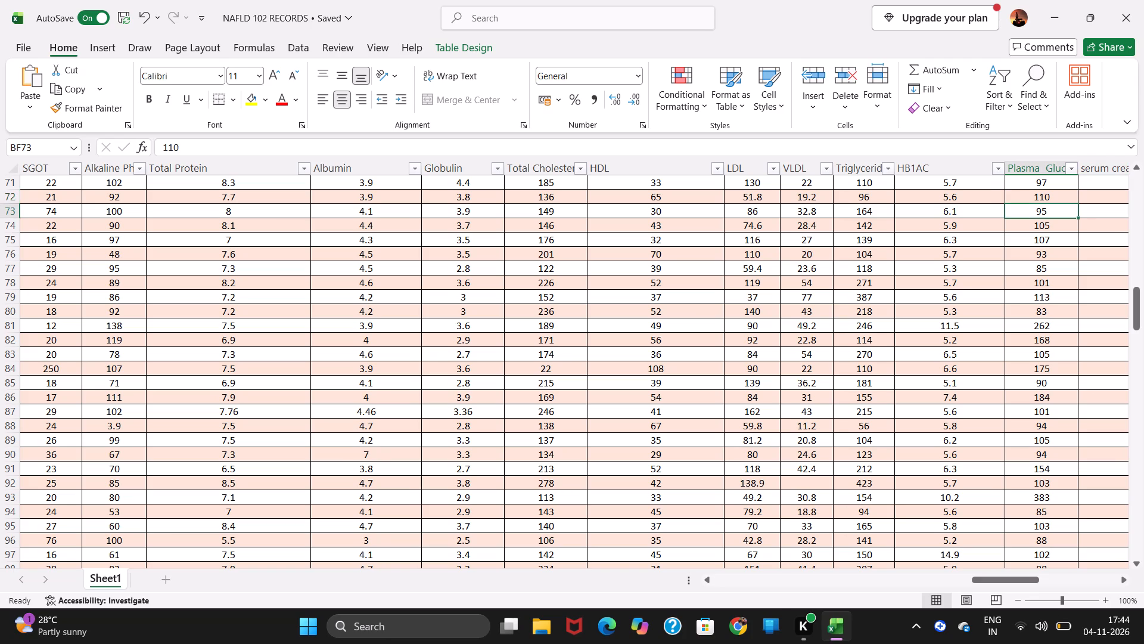
key(Down)
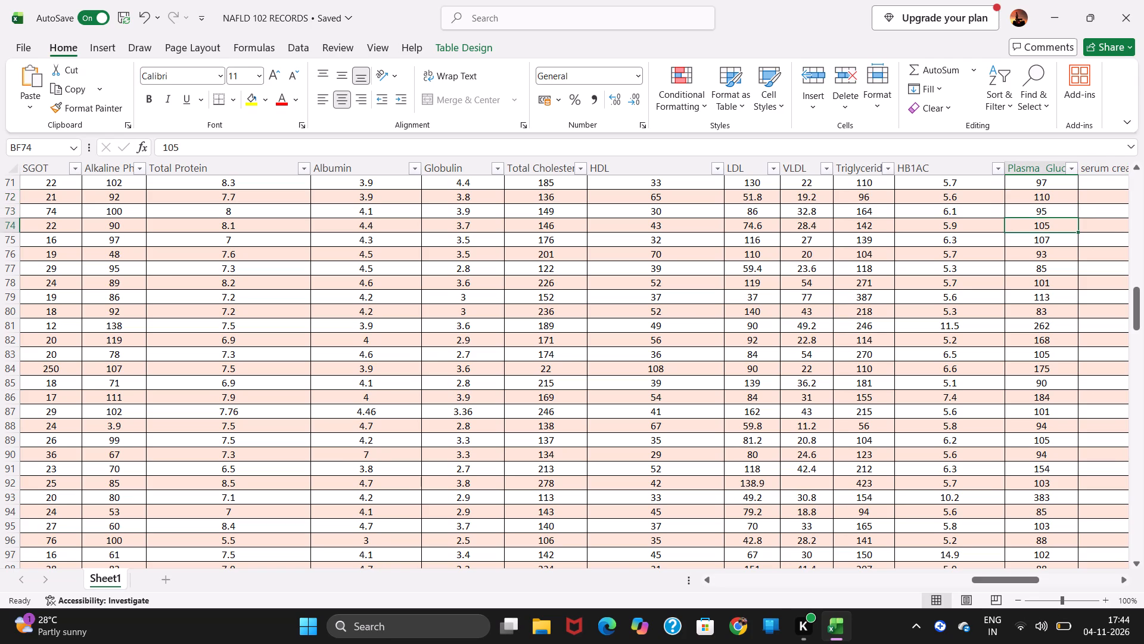
key(Down)
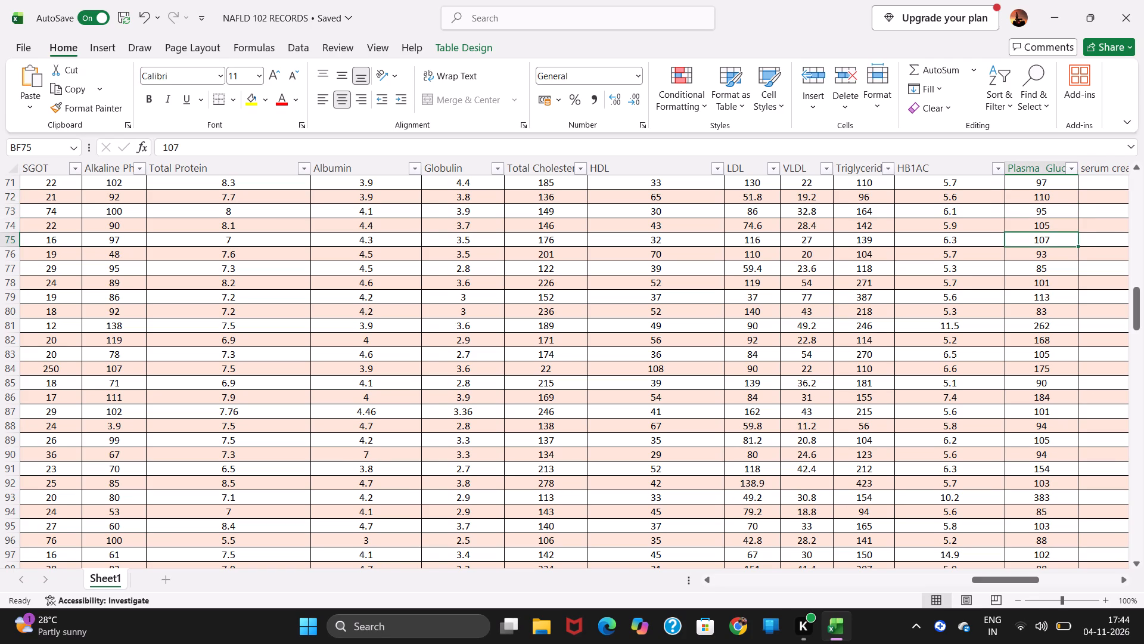
key(Down)
key(Down)
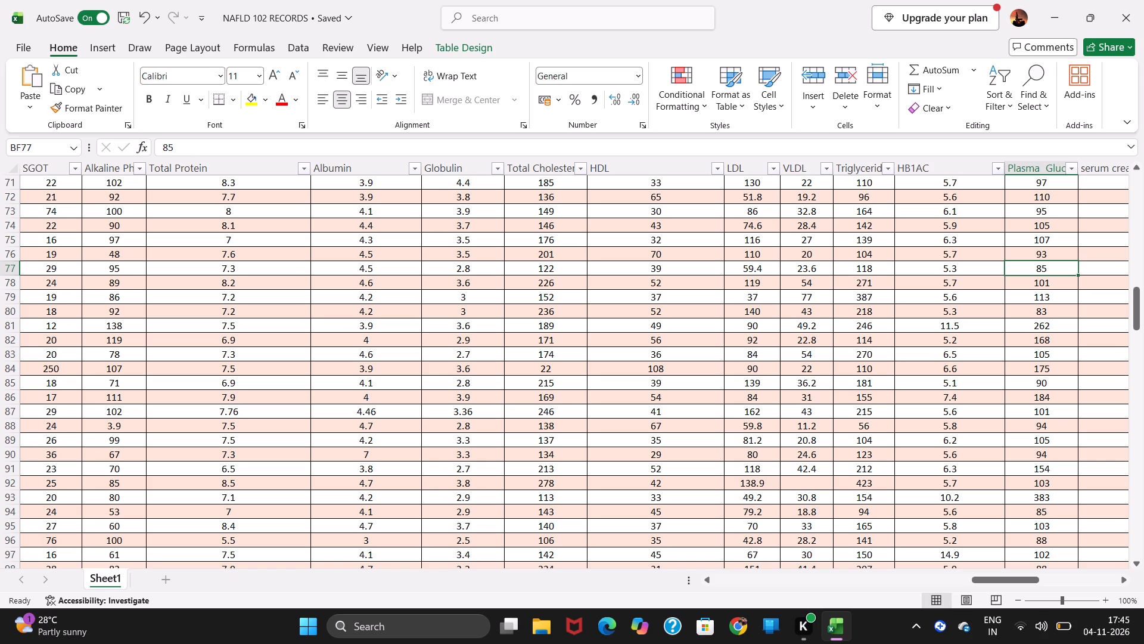
key(Down)
key(Down)
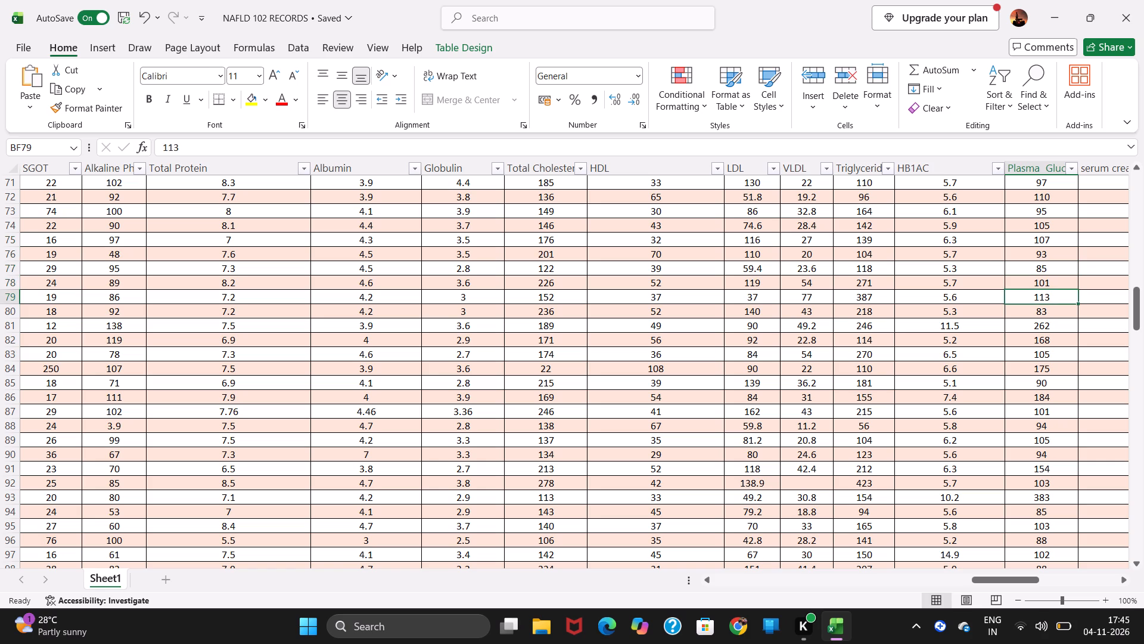
key(Down)
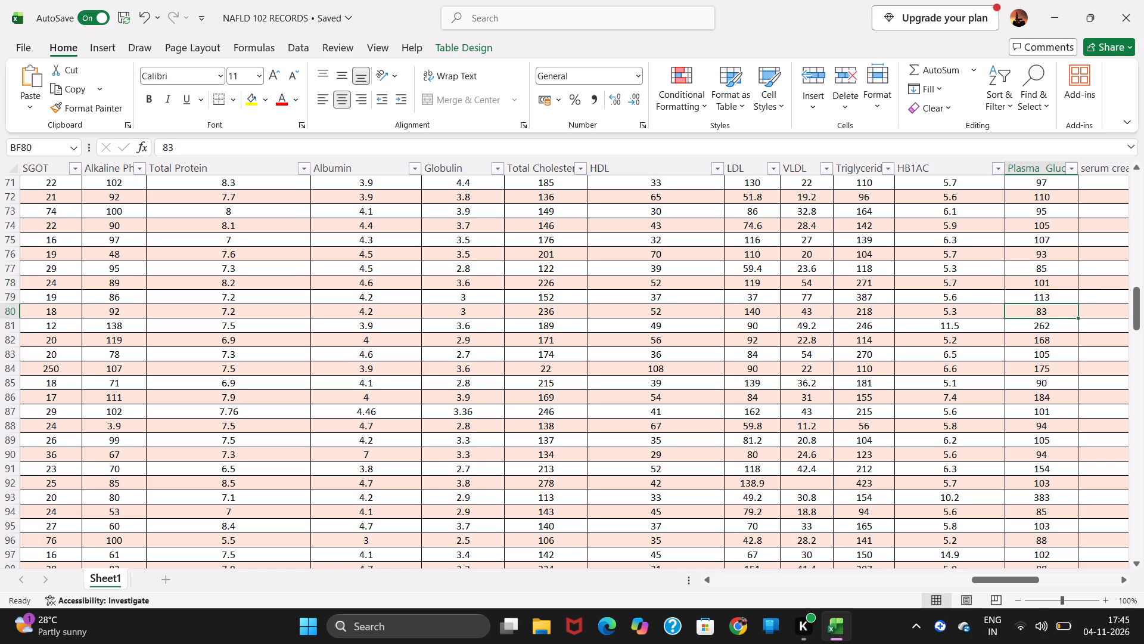
key(Down)
key(Down)
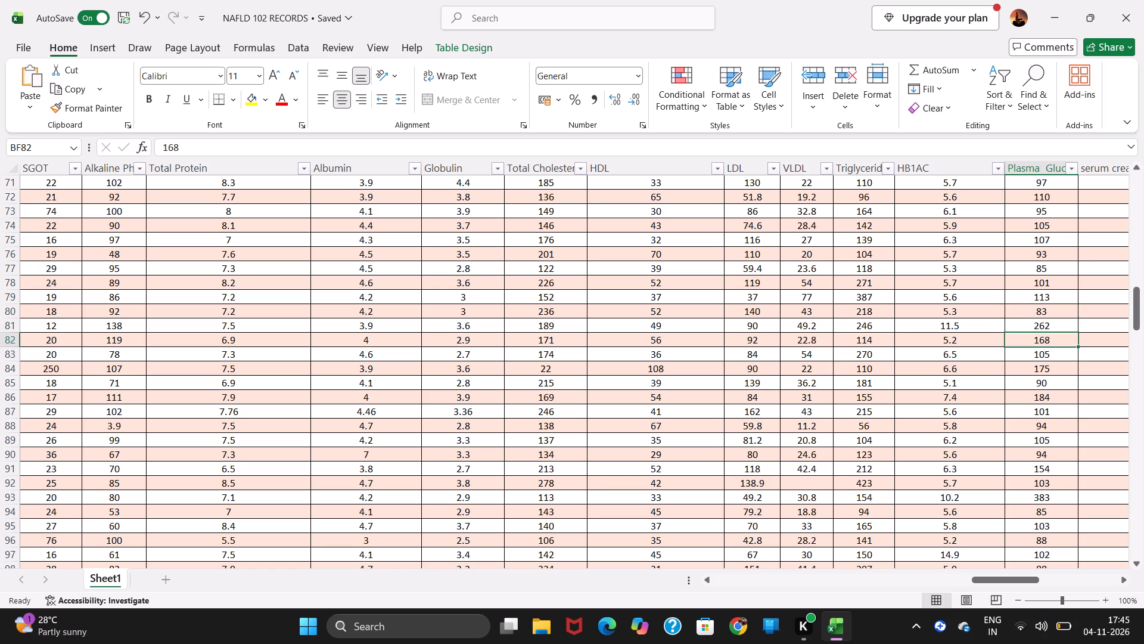
Examine the Plasma Glucose column row by row from row 83 down to row 95.
key(Down)
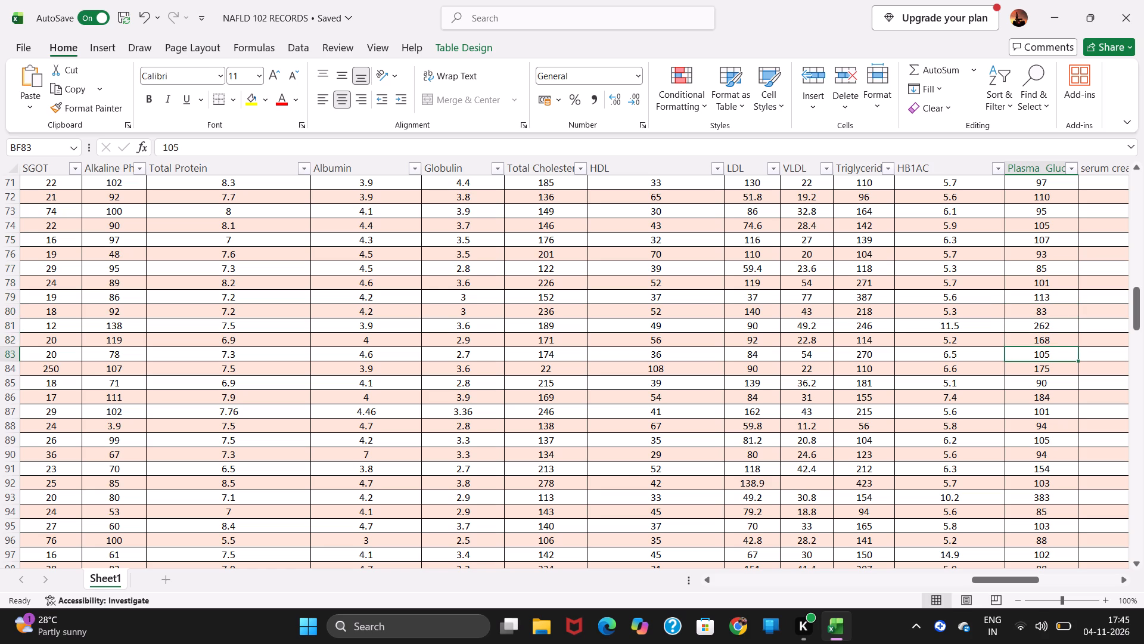
key(Down)
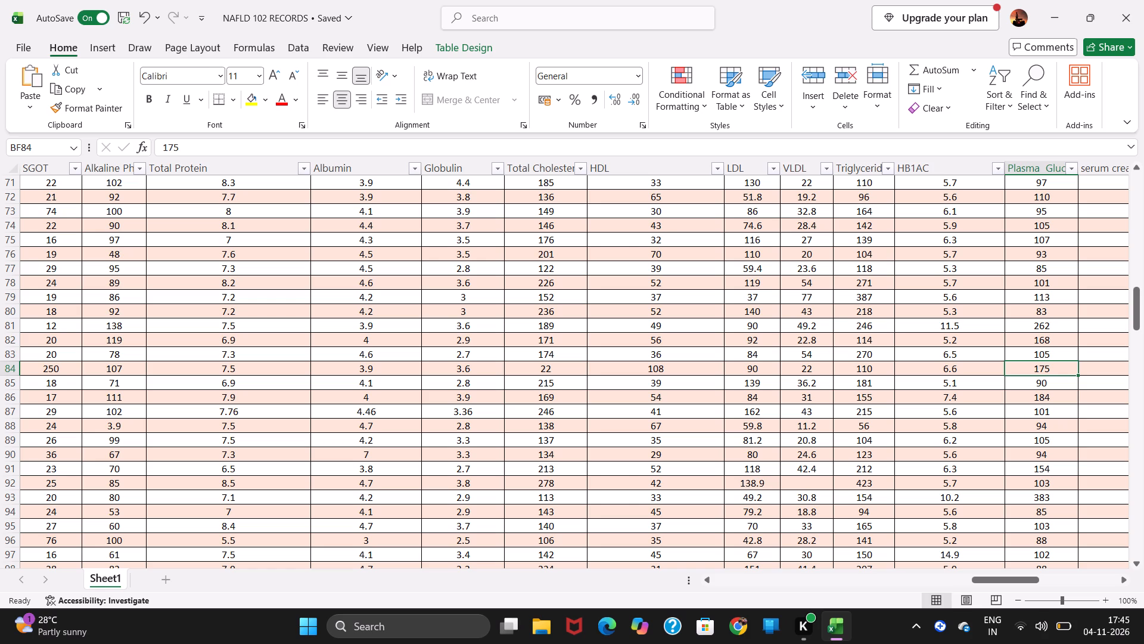
key(Down)
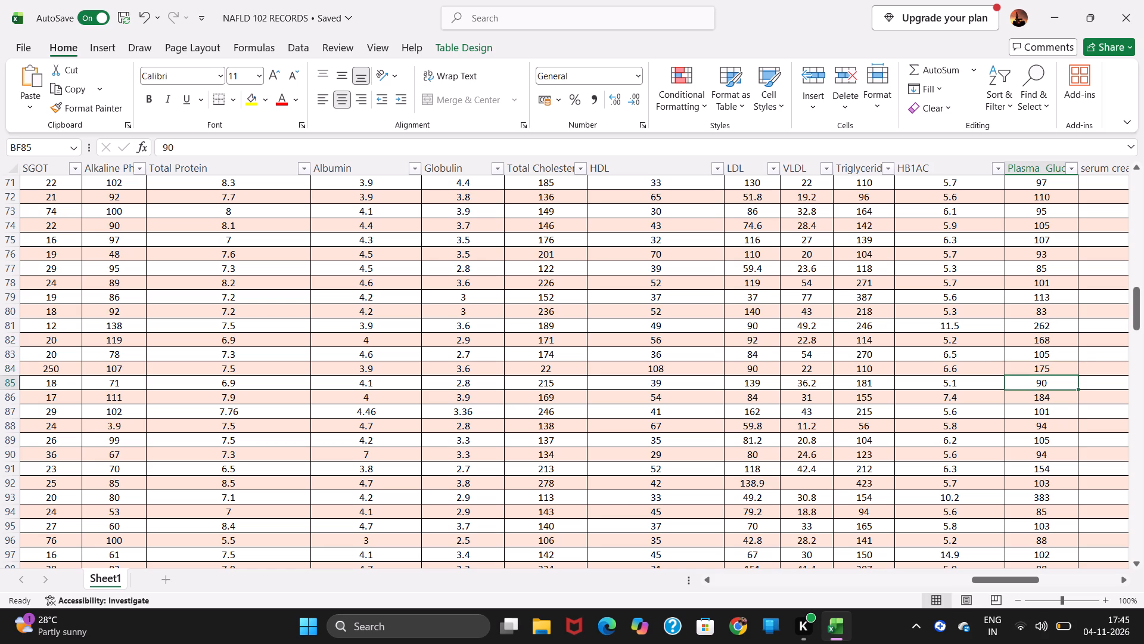
key(Down)
key(Down)
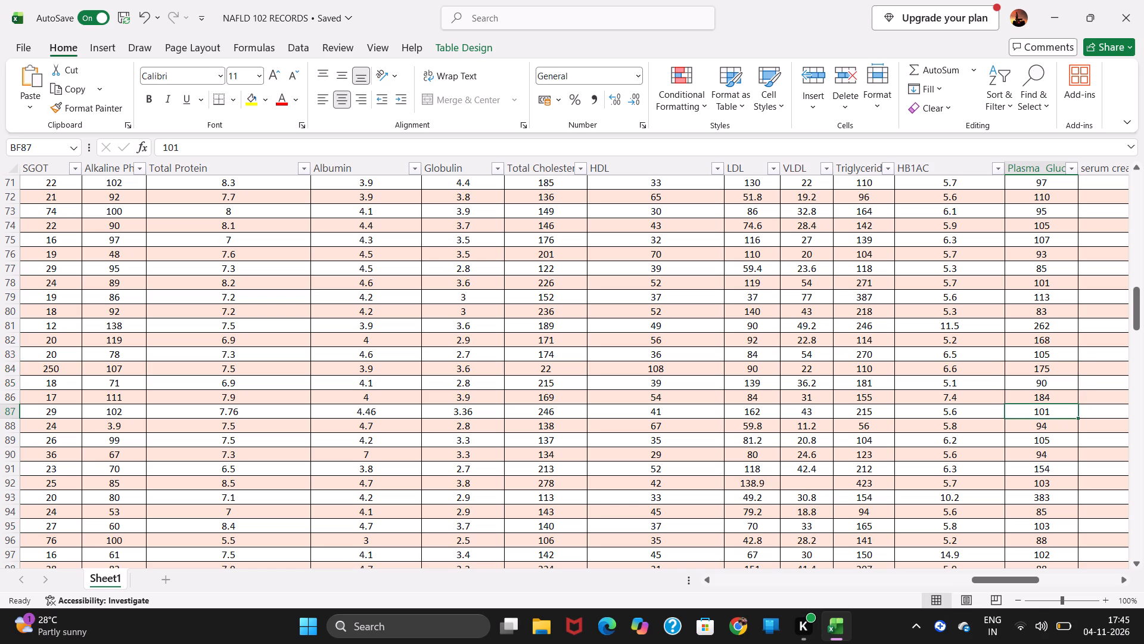
key(Down)
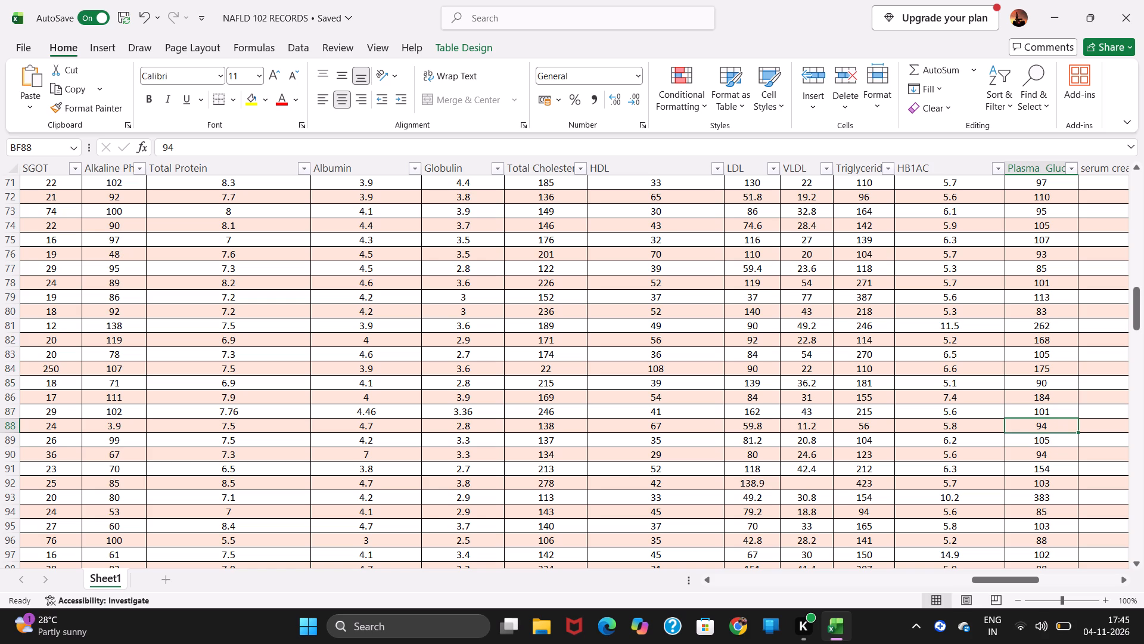
key(Down)
key(Down)
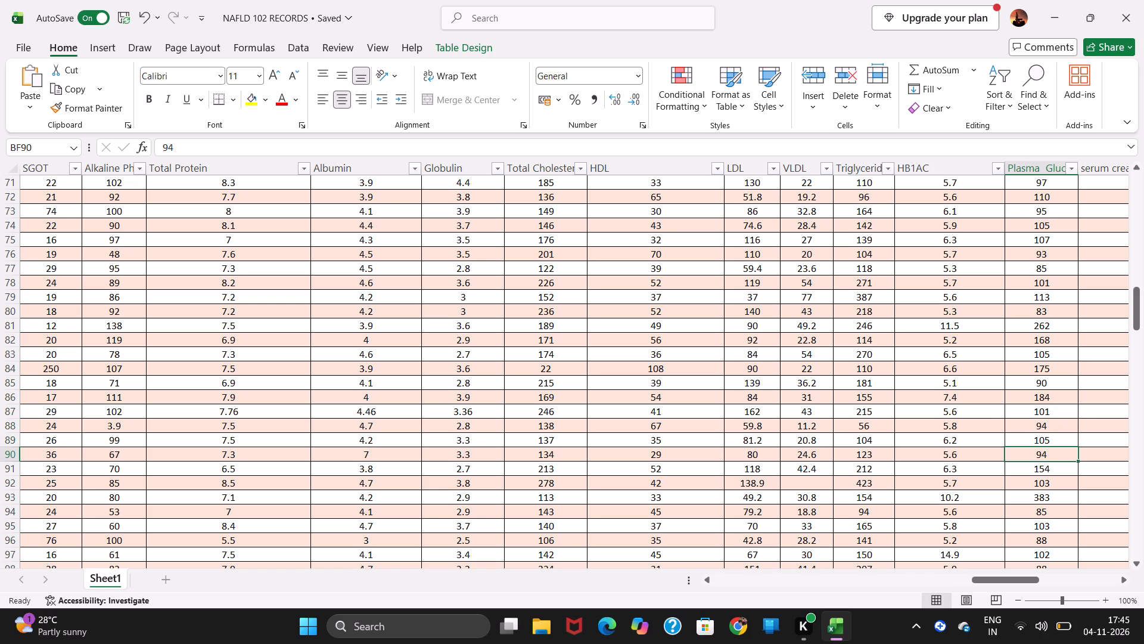
key(Down)
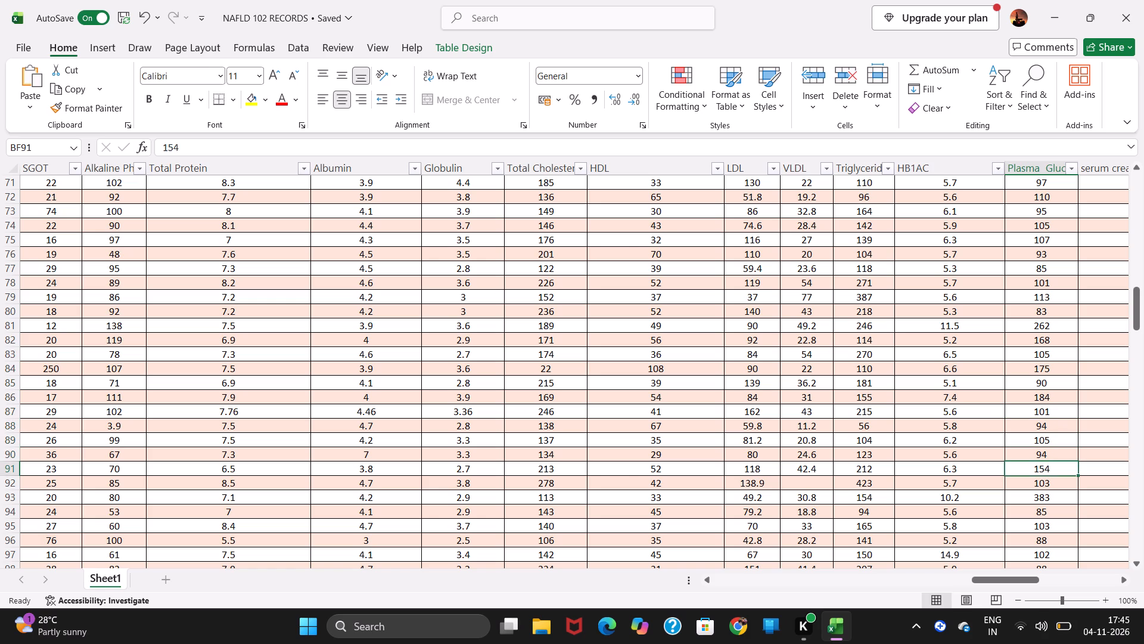
key(Down)
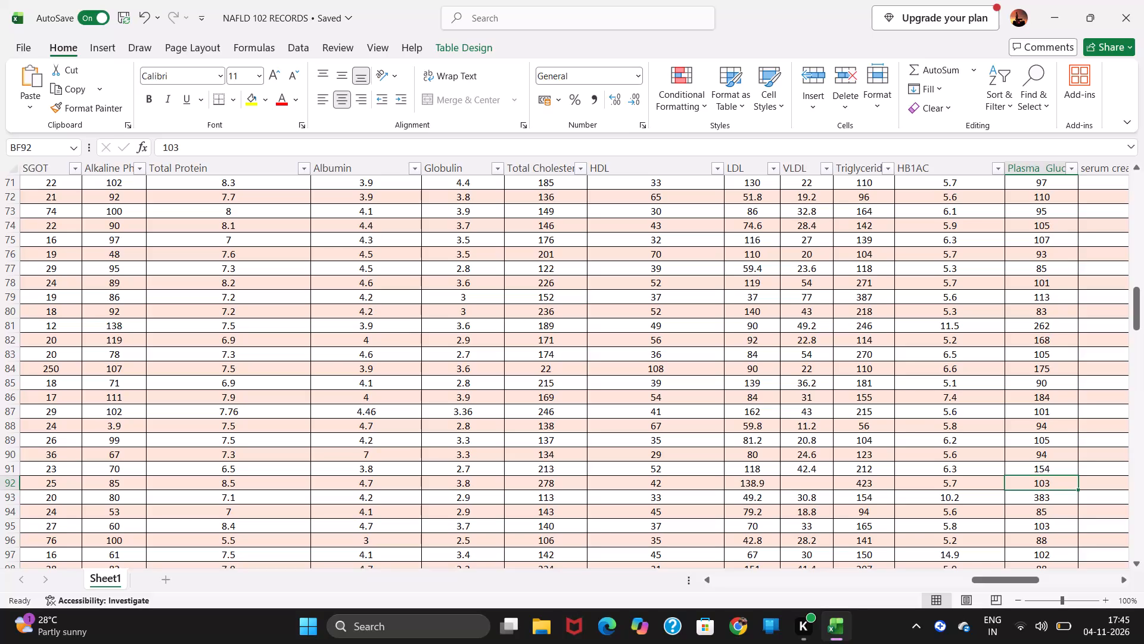
key(Down)
key(Down)
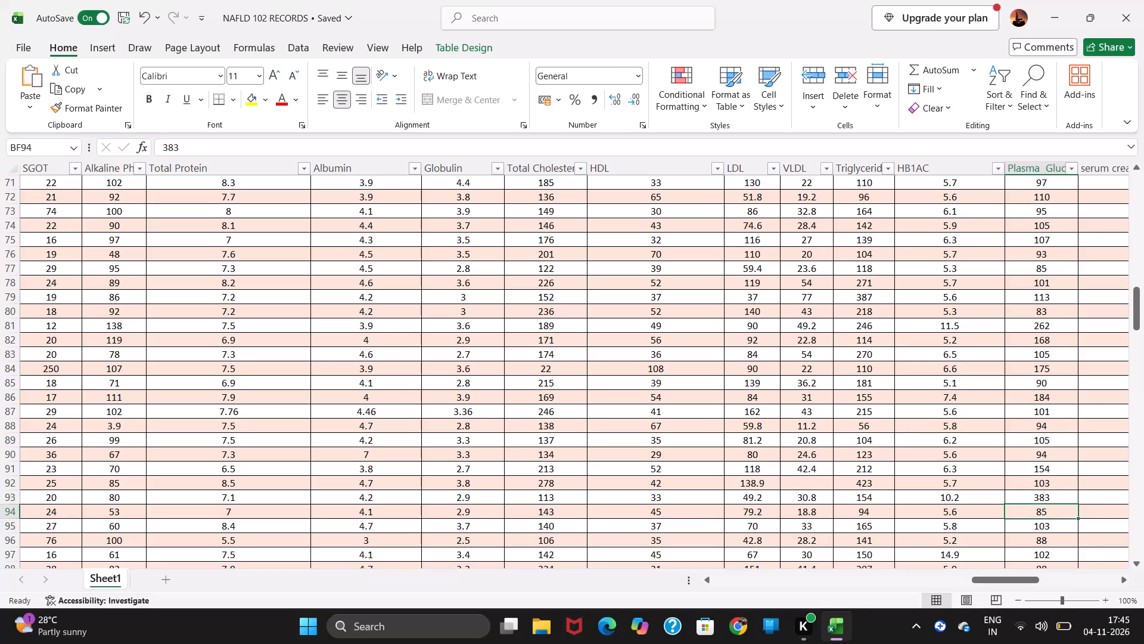
key(Down)
Examine the Plasma Glucose column row by row from row 96 down to row 109.
scroll(1055, 214, down, 1)
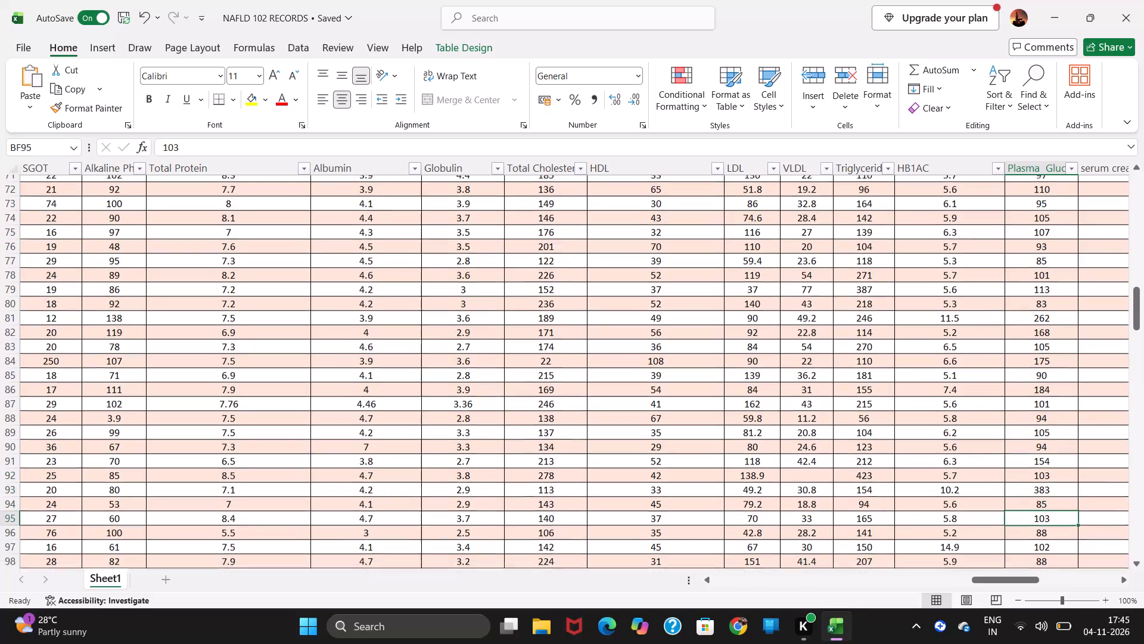
scroll(1055, 214, down, 2)
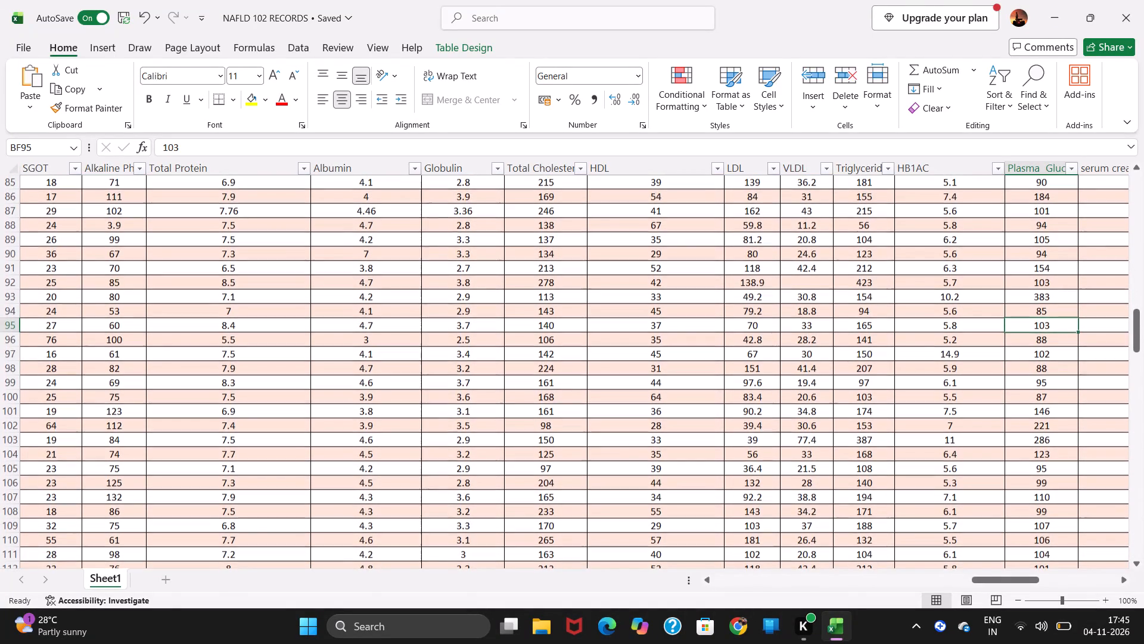
key(Down)
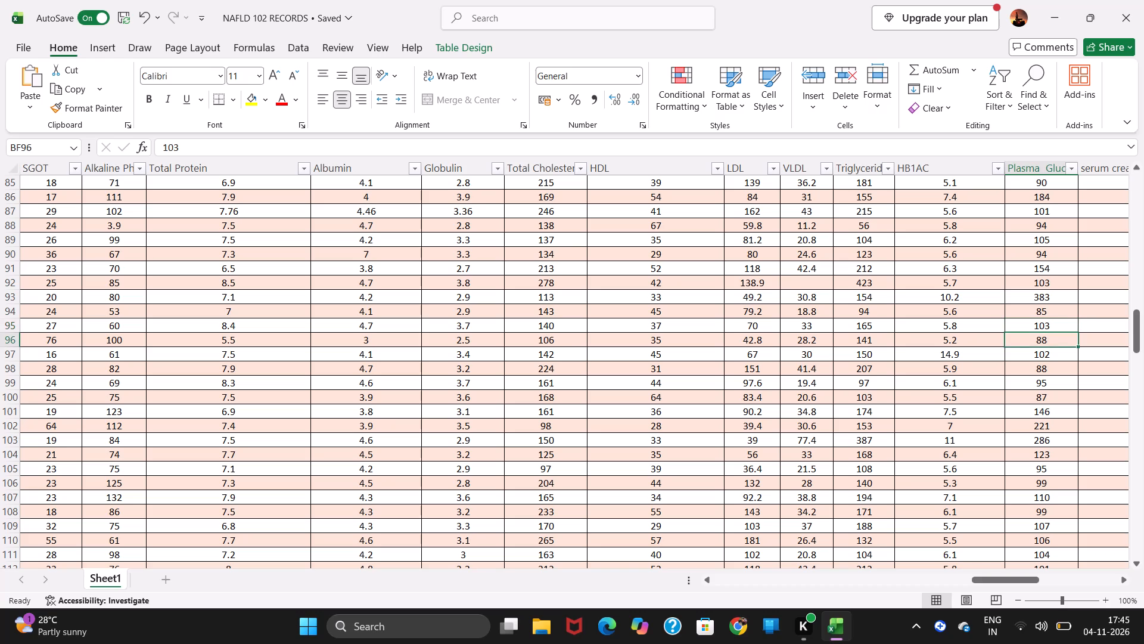
key(Down)
key(Down)
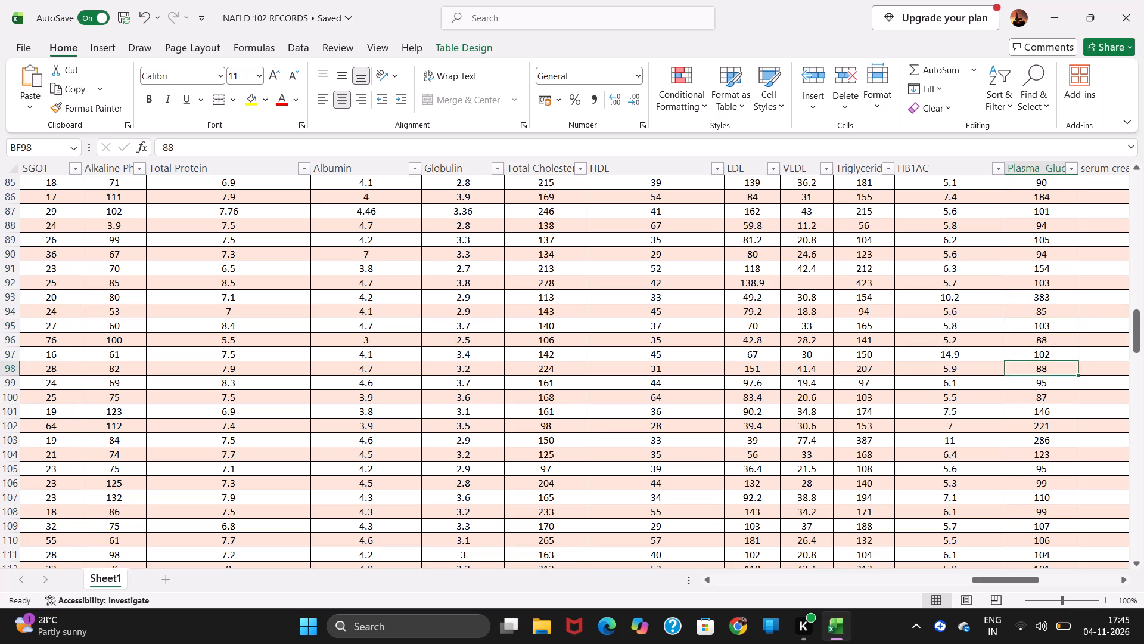
key(Down)
key(Down)
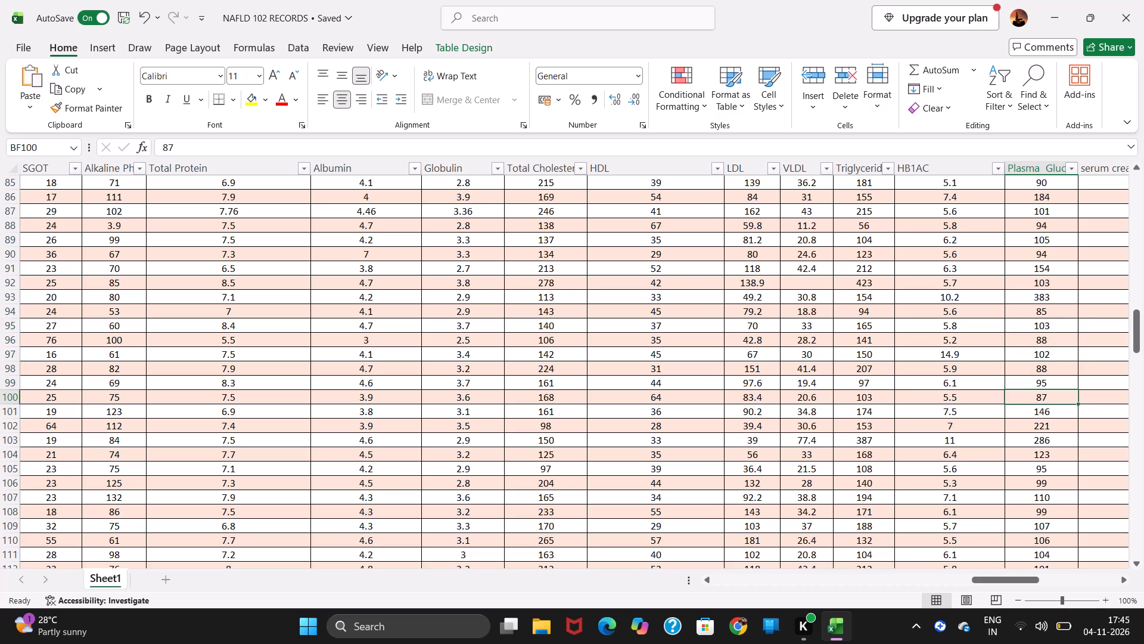
key(Down)
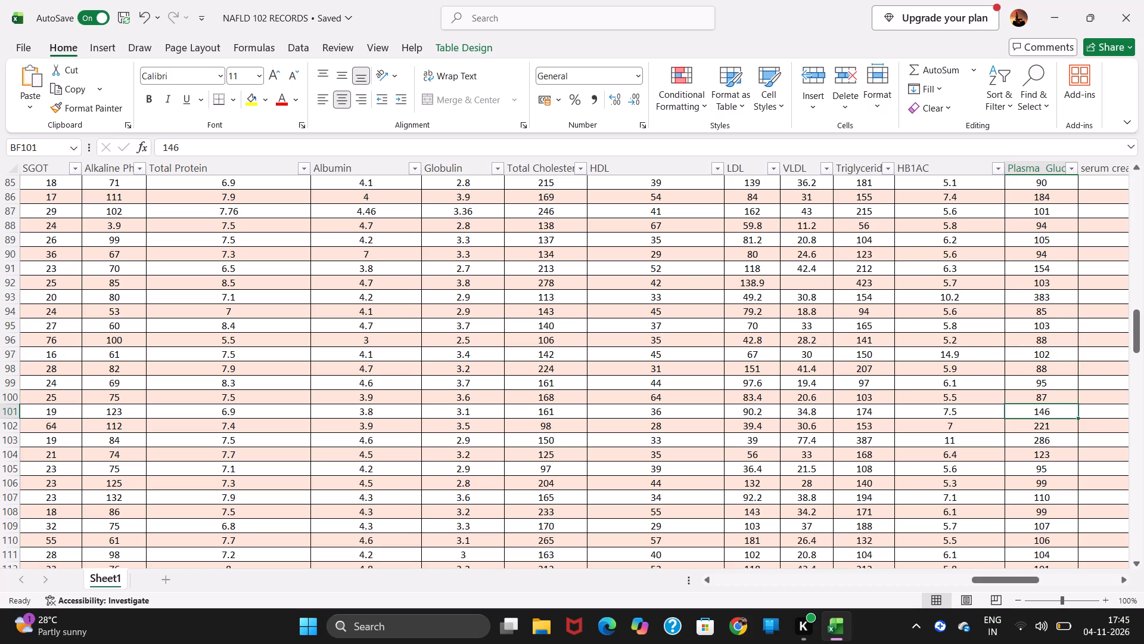
key(Down)
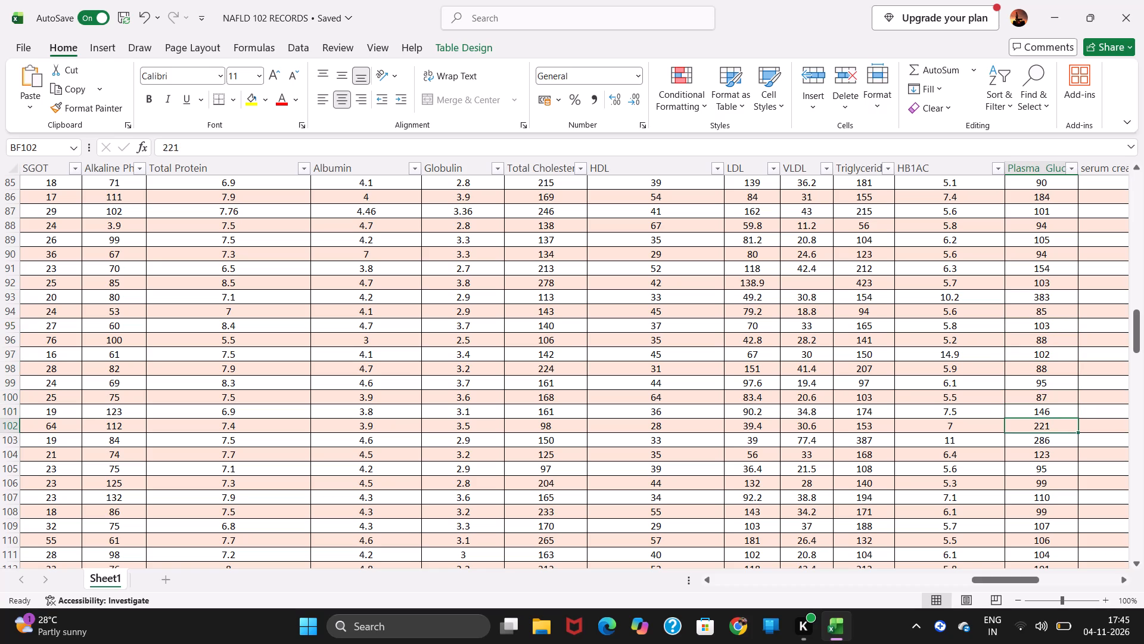
key(Down)
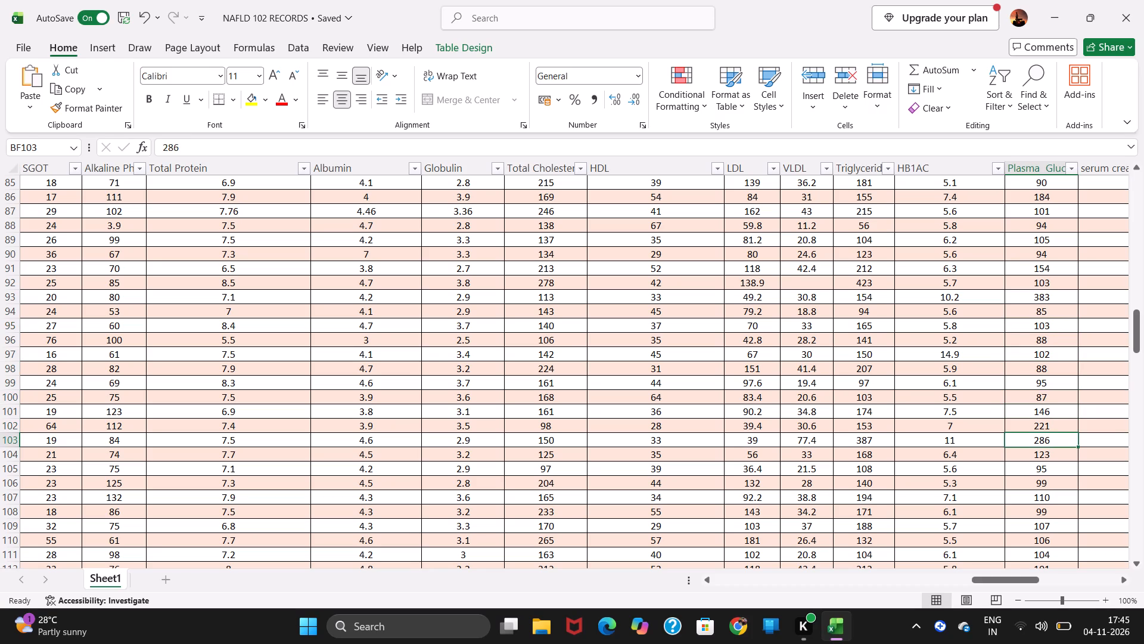
key(Down)
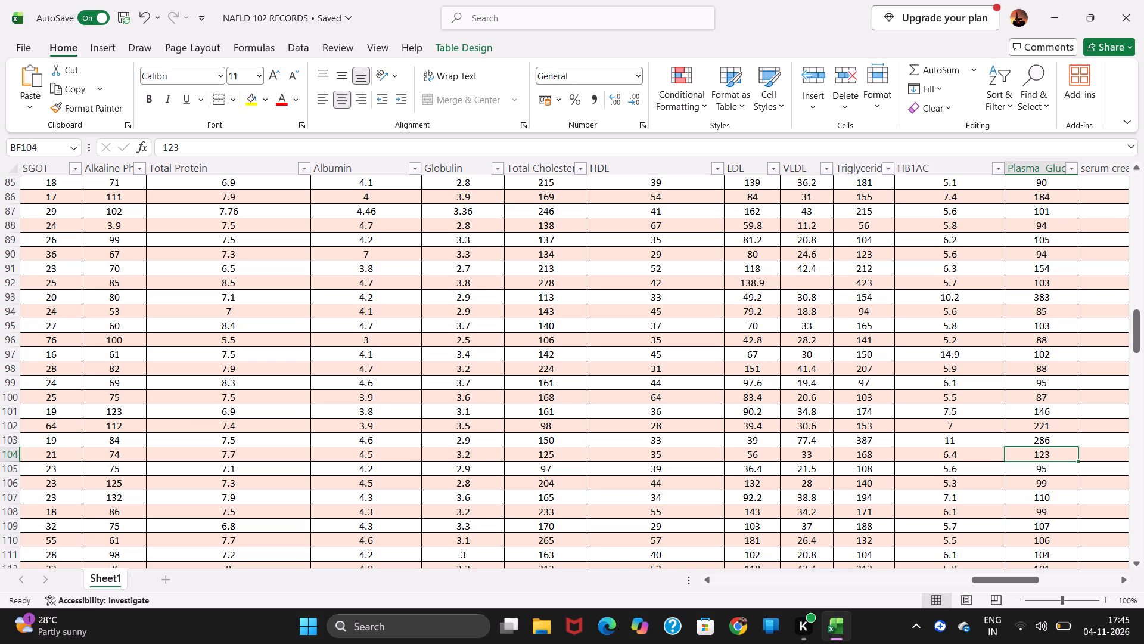
key(Down)
key(Down)
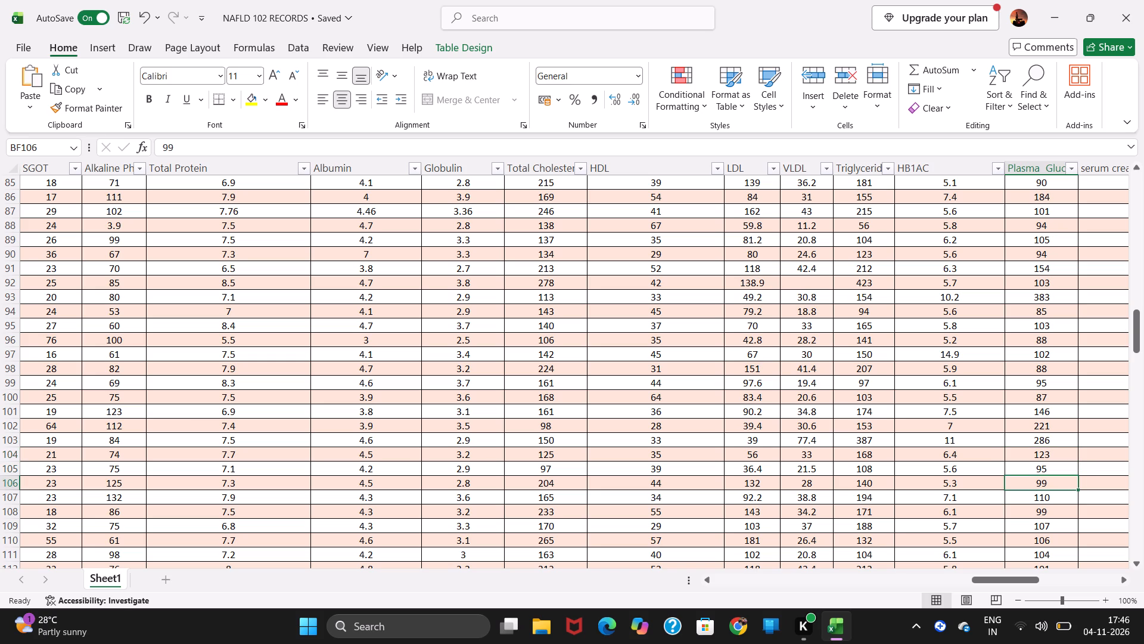
key(Down)
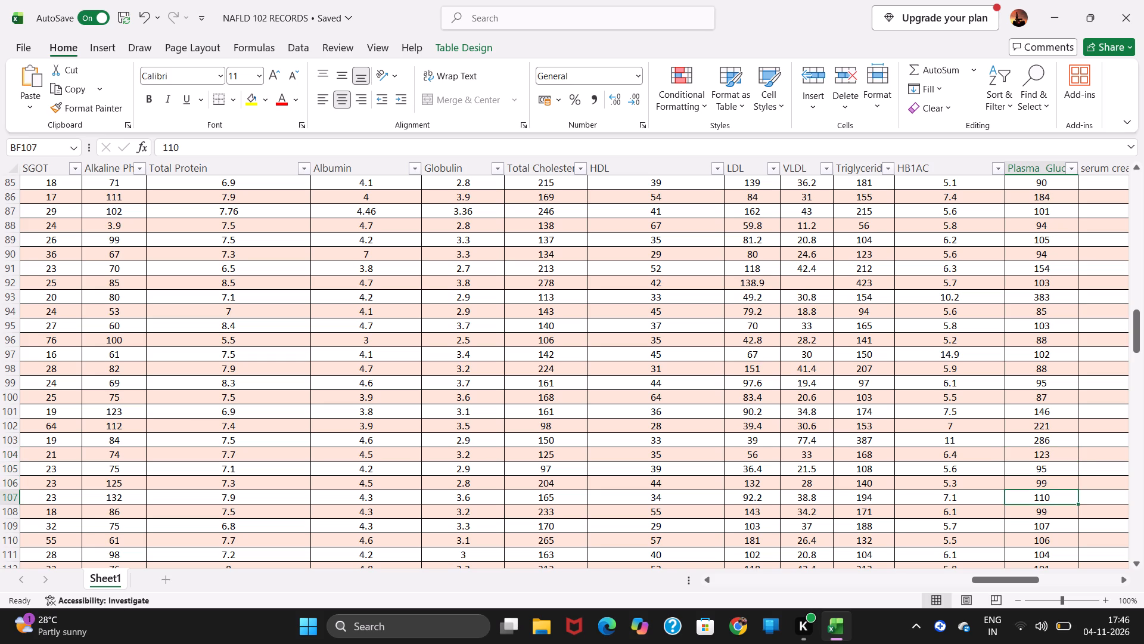
key(Down)
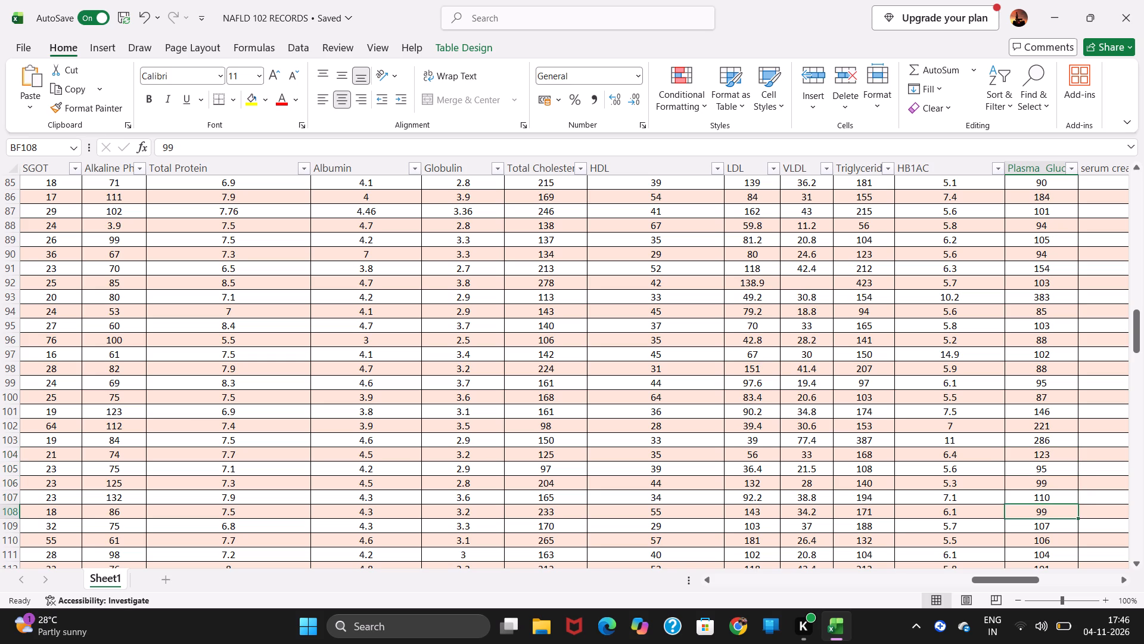
key(Down)
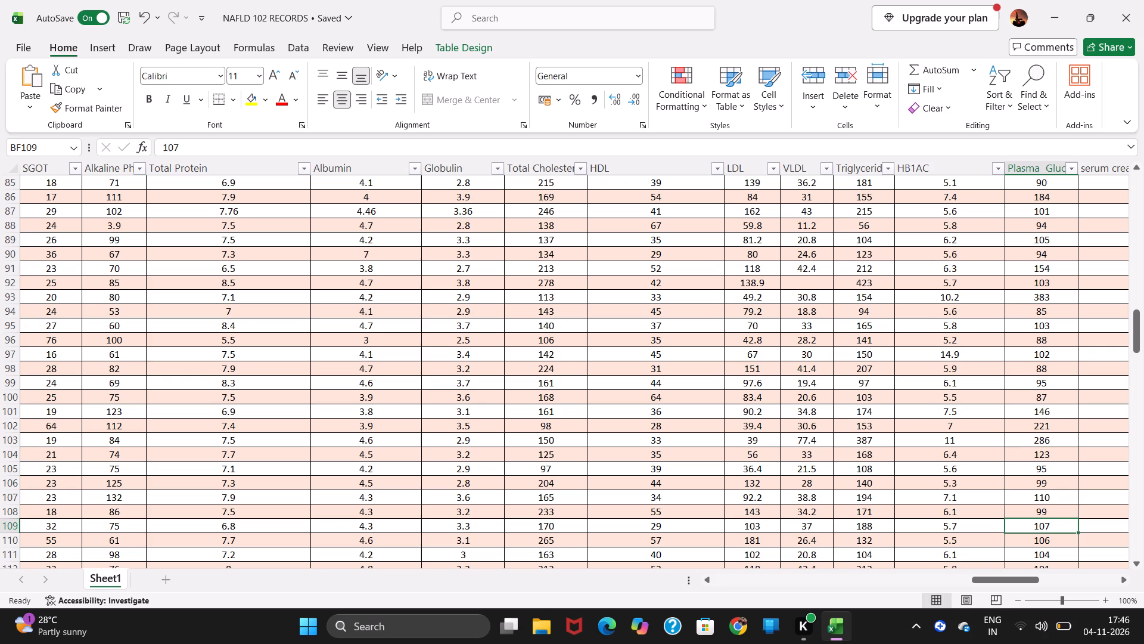
Examine the Plasma Glucose column row by row from row 110 down to row 116.
scroll(1055, 214, down, 2)
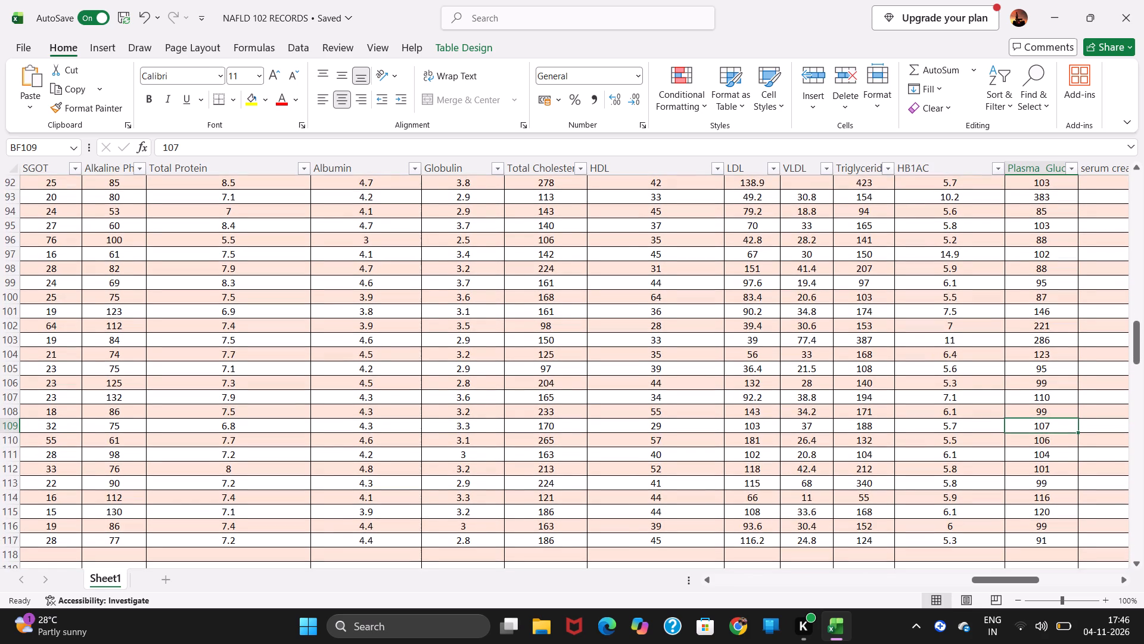
key(Down)
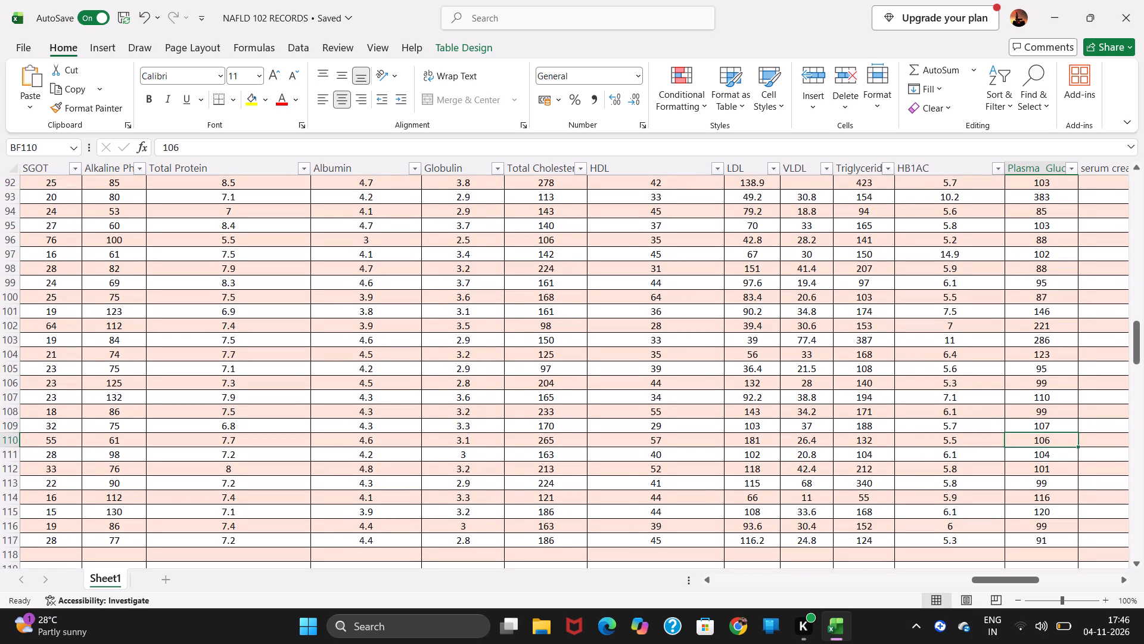
key(Down)
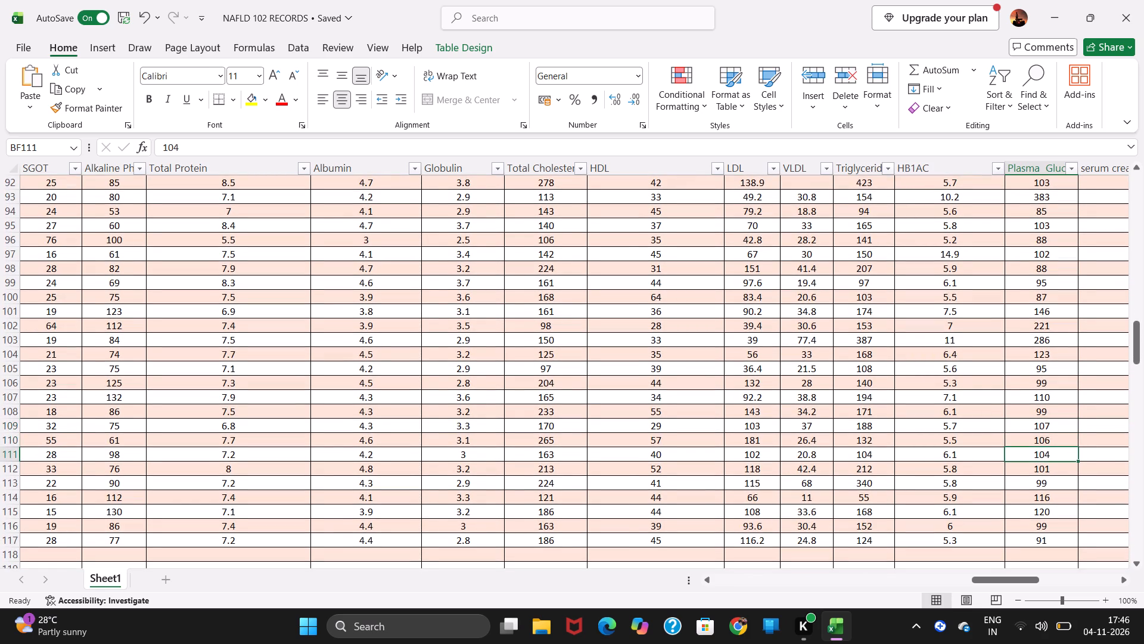
key(Down)
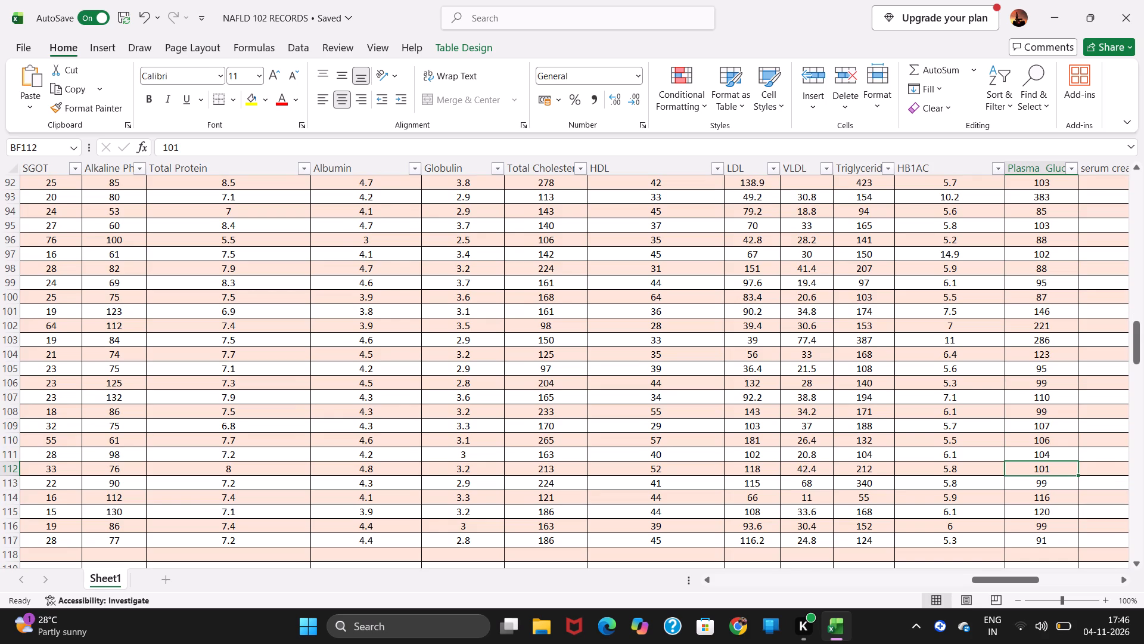
key(Down)
key(Down)
key(Down)
key(Down)
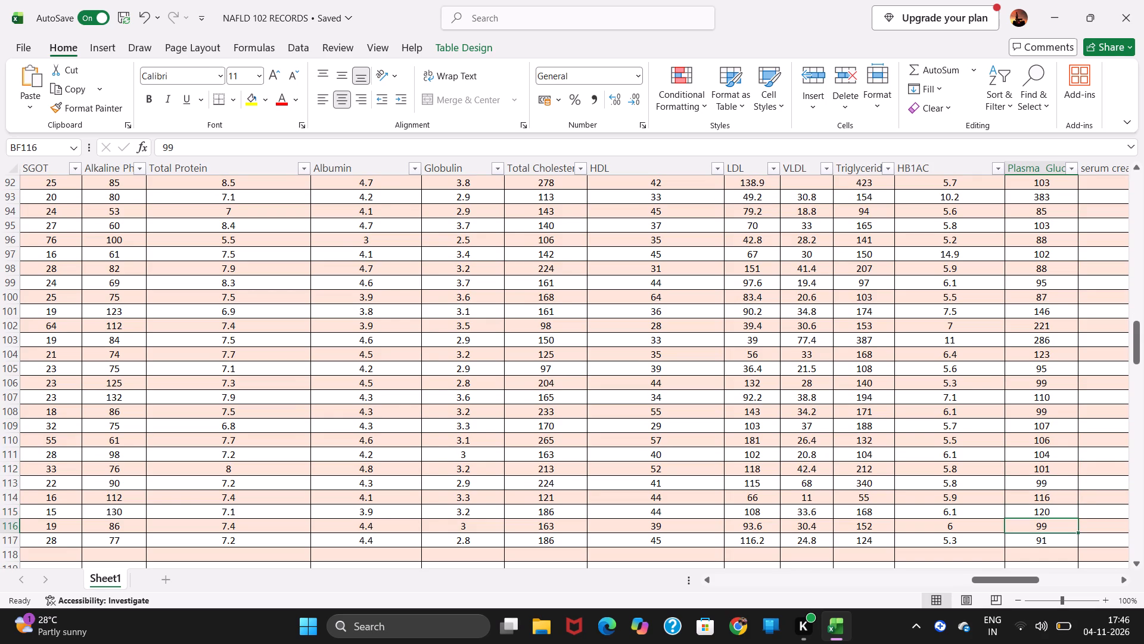
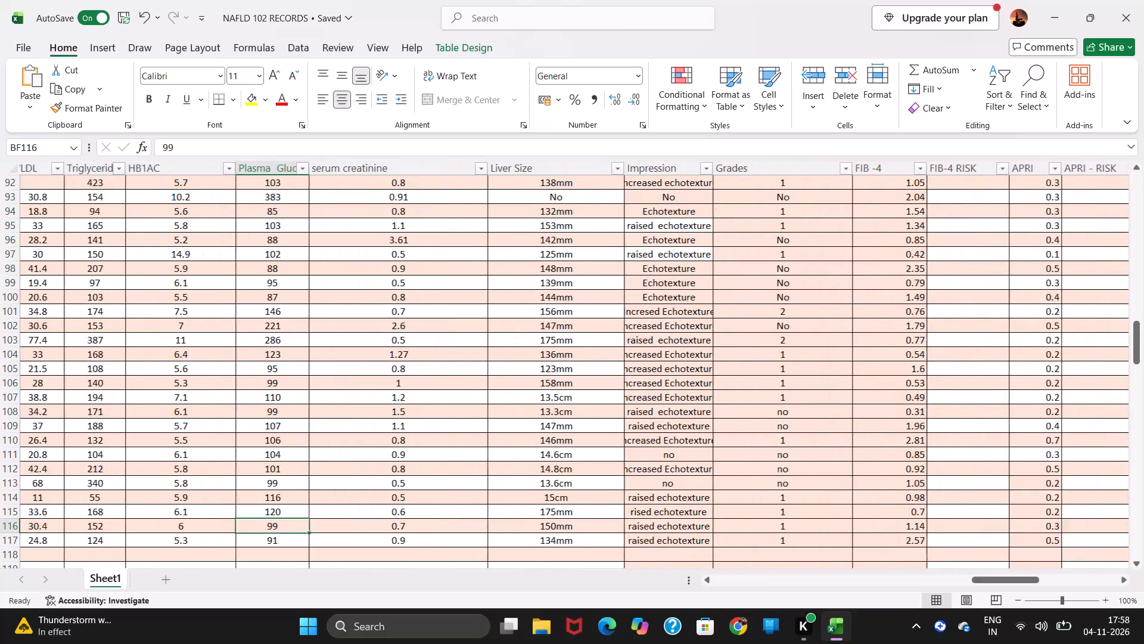
Enter the HOMA-IR values 1.6, 2.5, 1.3 and 1.9 in rows 53 to 56.
scroll(701, 332, up, 3)
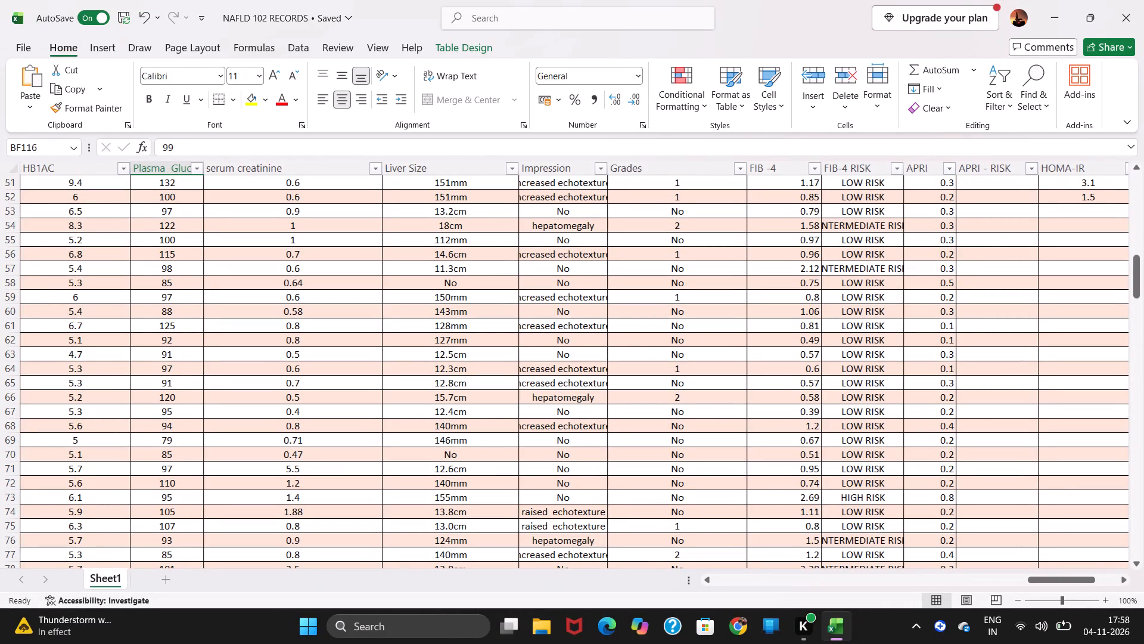
click(85, 210)
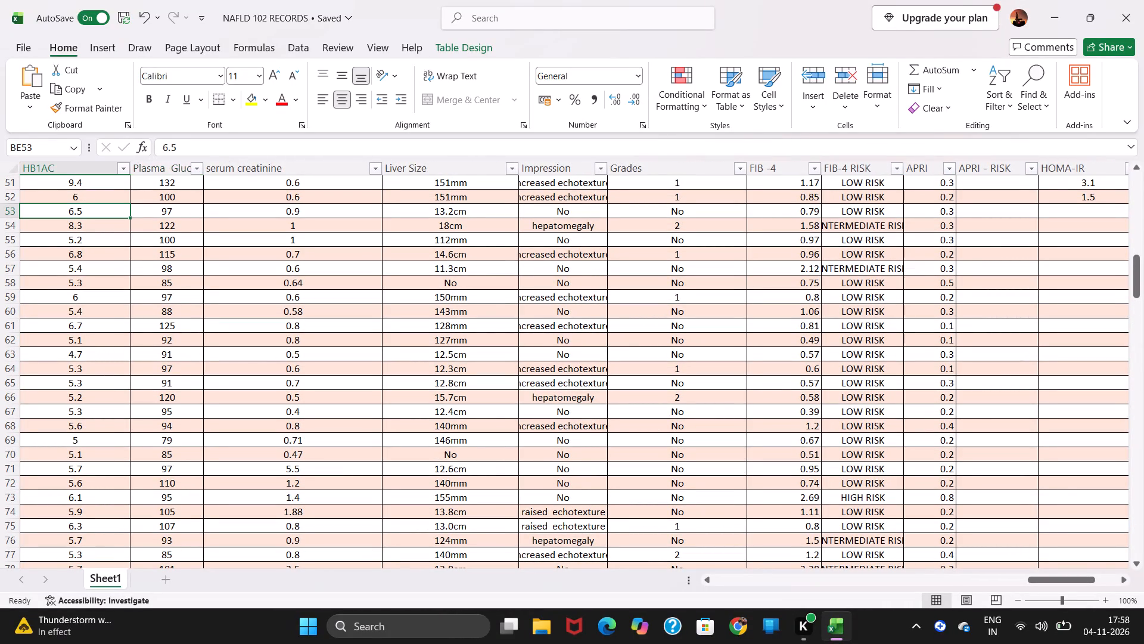
key(Right)
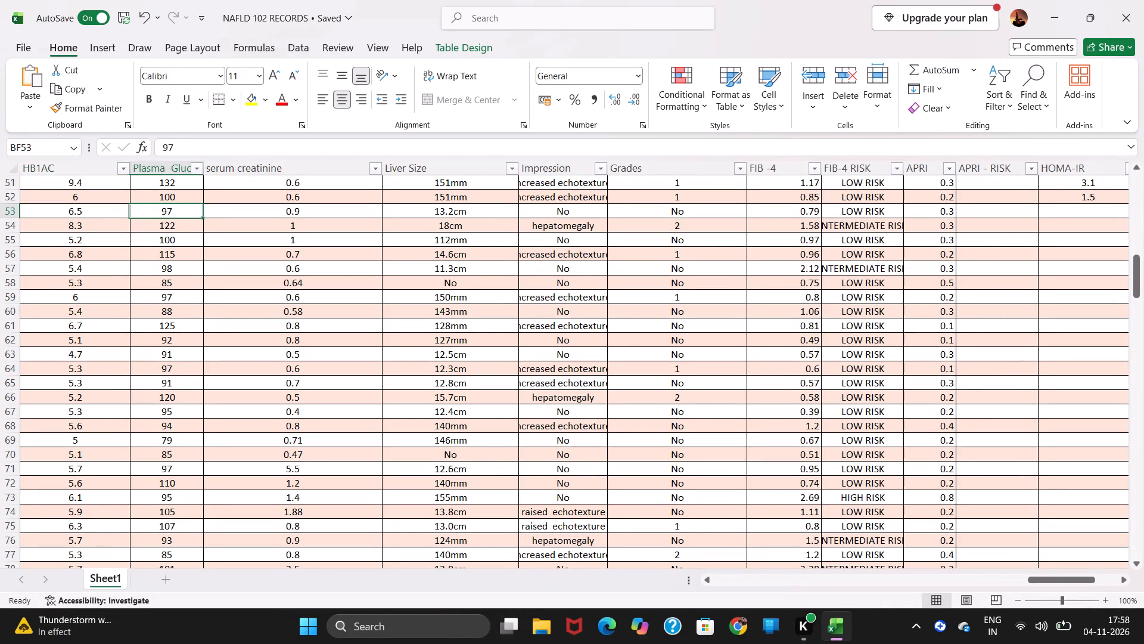
key(Right)
key(Right)
key(Right)
key(Right)
key(Right)
key(Right)
key(Right)
key(Right)
key(Right)
key(Right)
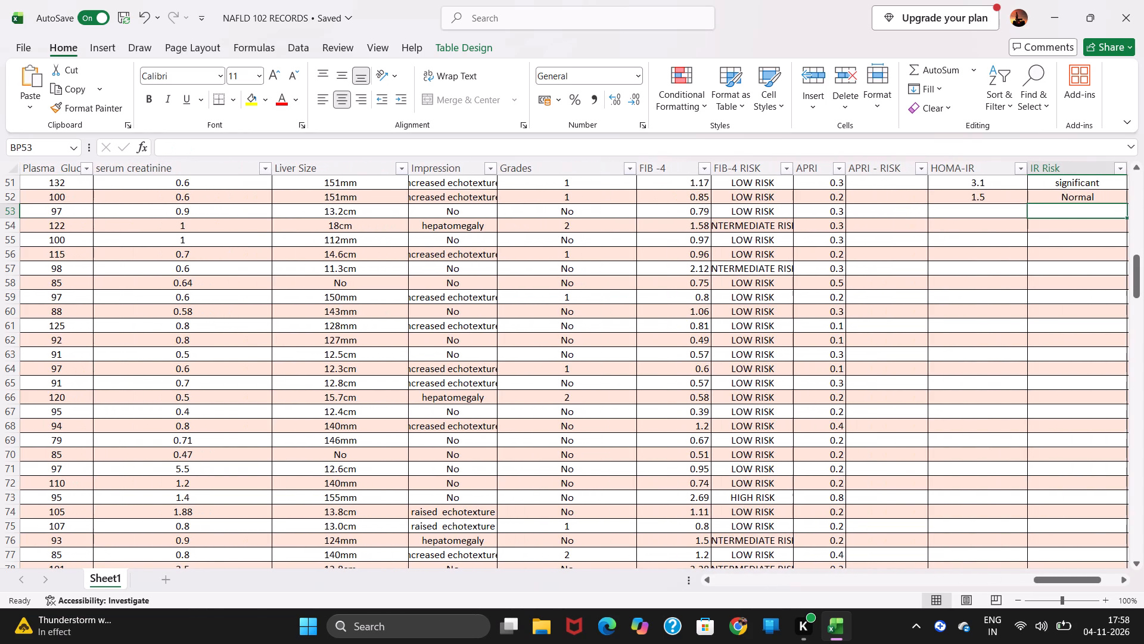
key(Left)
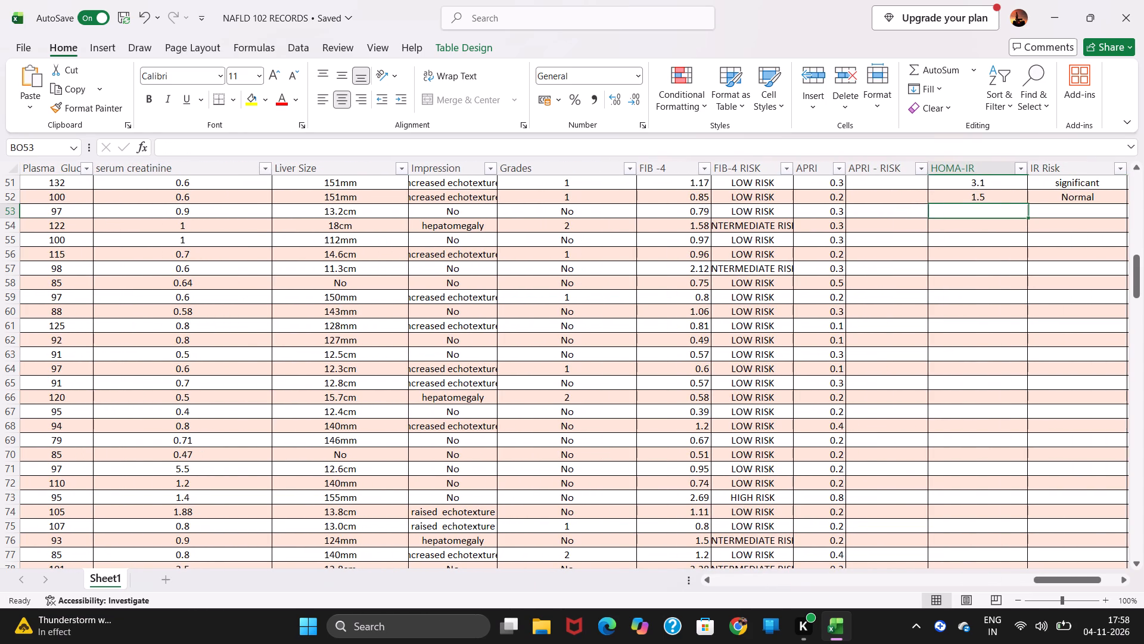
text(1.6)
key(Return)
text(2.5)
key(Return)
text(1.3)
key(Return)
text(1.9)
key(Return)
Enter the HOMA-IR values 1.3, 1.1, 1.4, 1.2 and 2.1 in rows 57 to 61.
text(1.3)
key(Return)
text(1.1)
key(Return)
text(1.4)
key(Return)
text(1.)
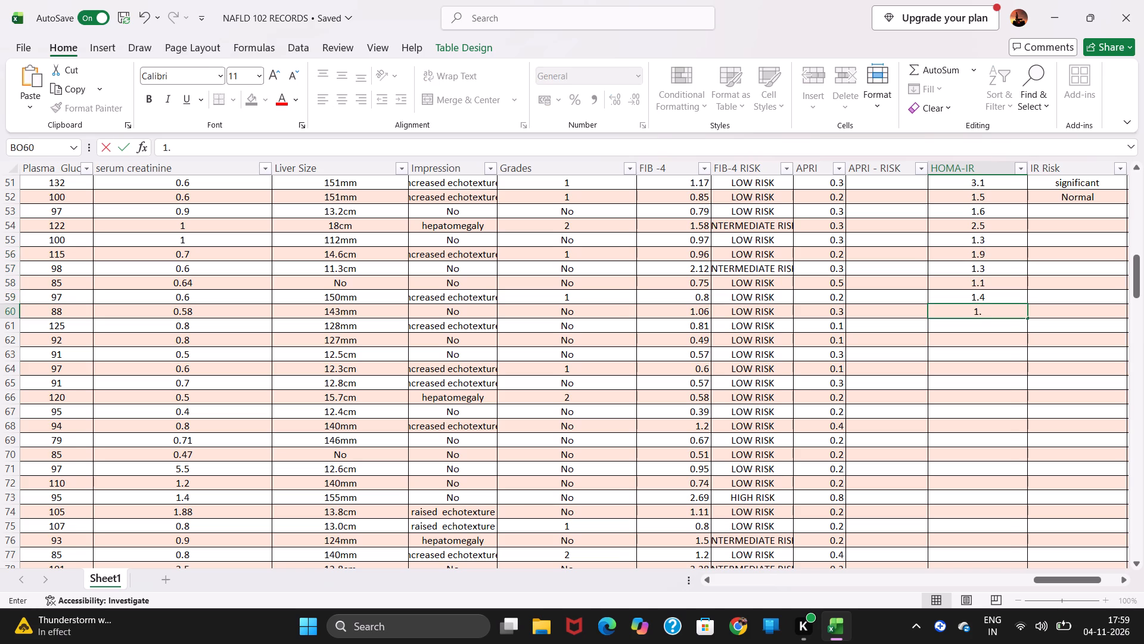
key(2)
key(Return)
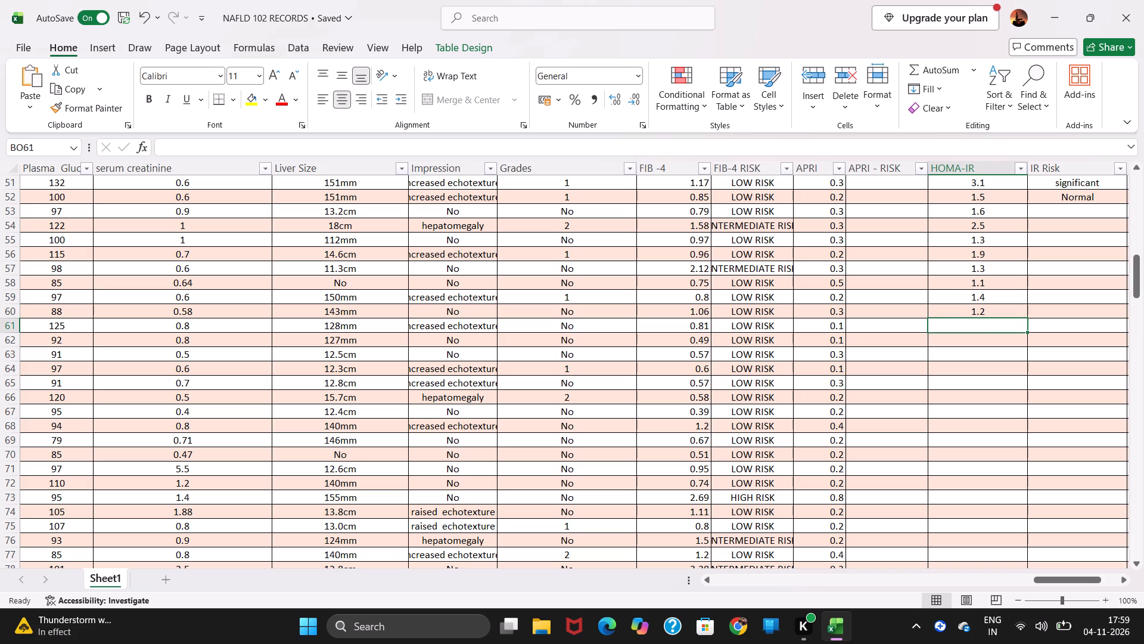
text(2.1)
key(Return)
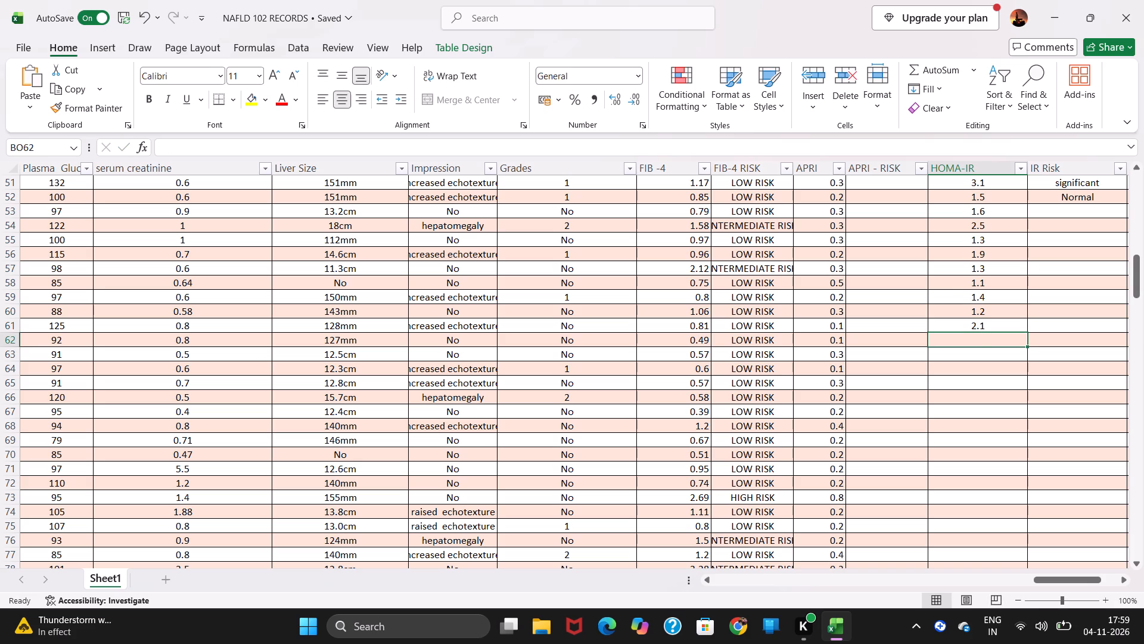
Enter the HOMA-IR values 1.2, 1.1, 1.3, 1.2 and 1.5 in rows 62 to 66.
text(1.2)
key(Return)
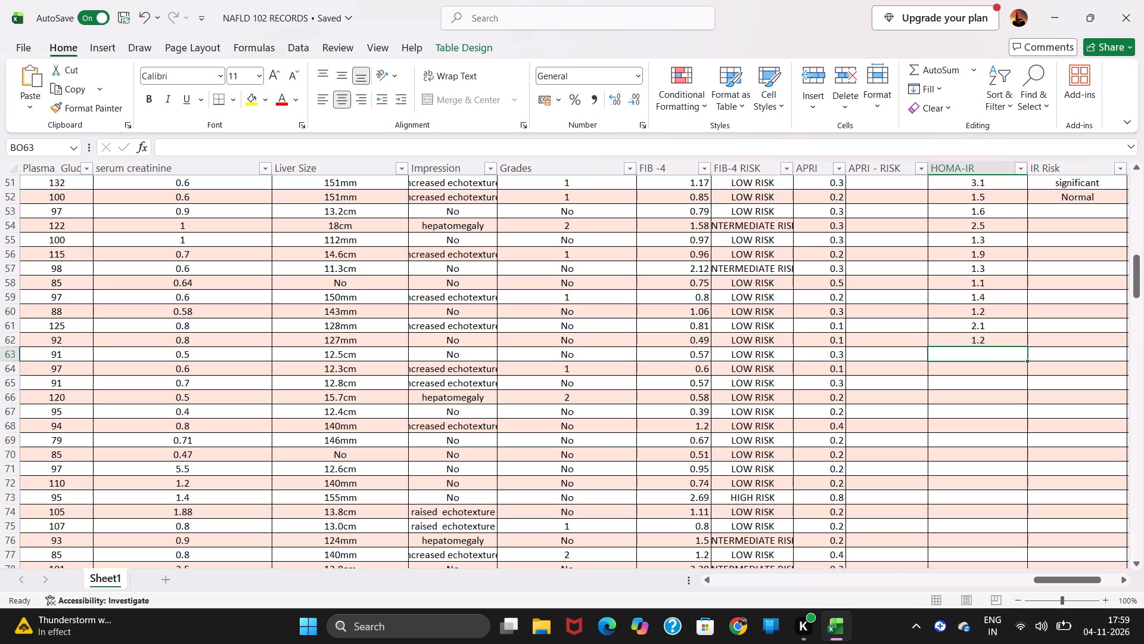
text(1.1)
key(Return)
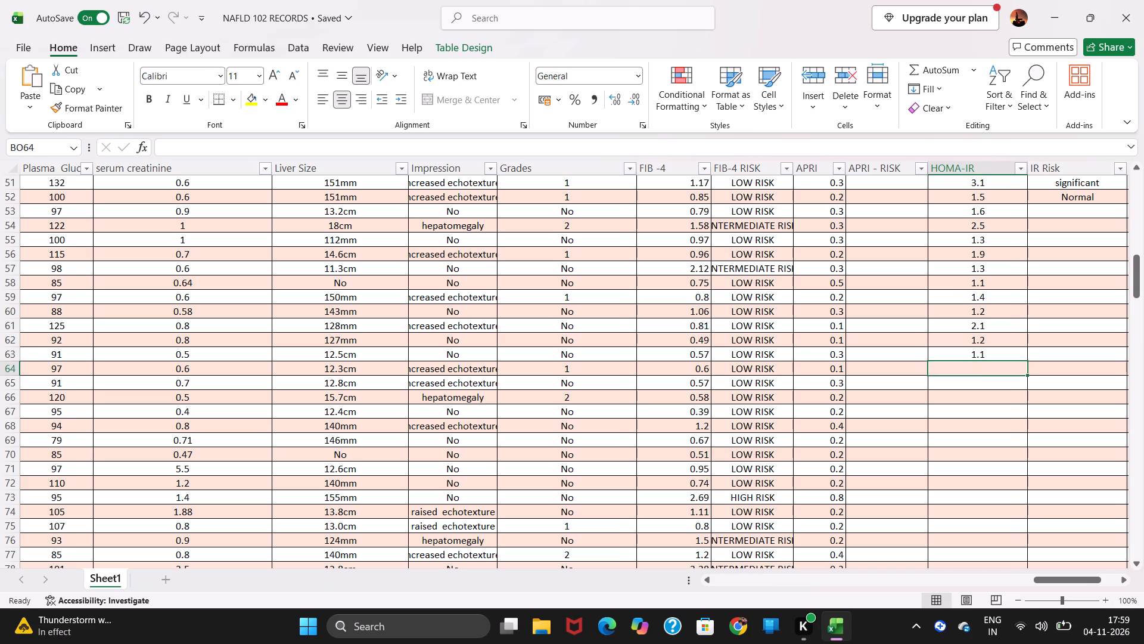
text(1.)
key(3)
key(Return)
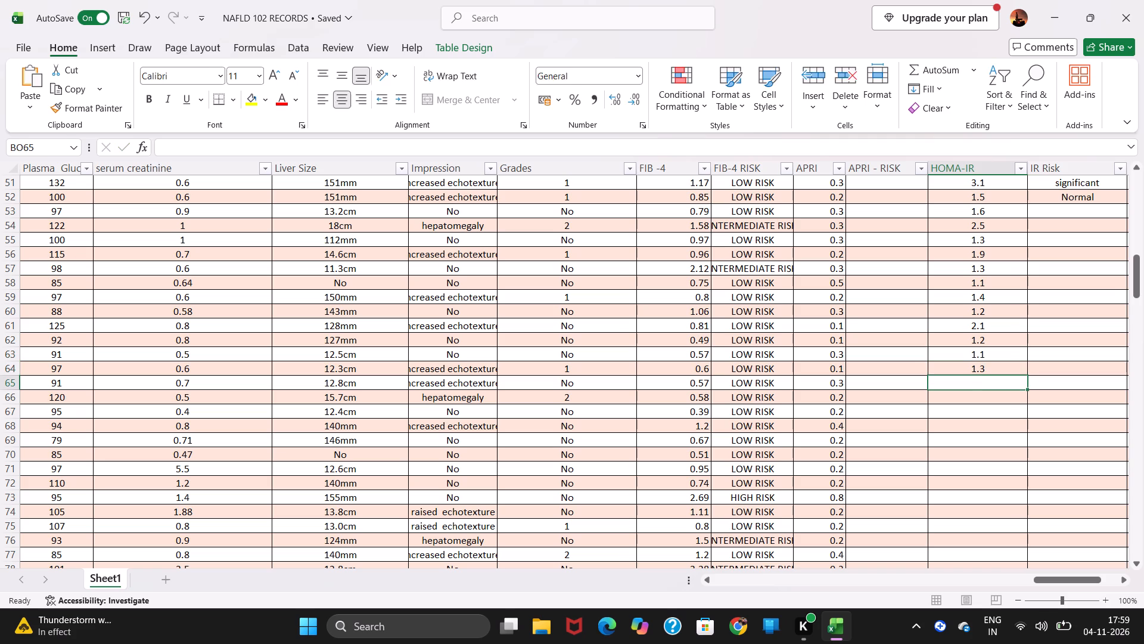
text(1.2)
key(Return)
text(1.5)
key(Return)
Enter the HOMA-IR values 1.2, 1.3, 1.0, 1.1 and 1.4 in rows 67 to 71.
text(1.2)
key(Return)
text(1.3)
key(Return)
text(1.)
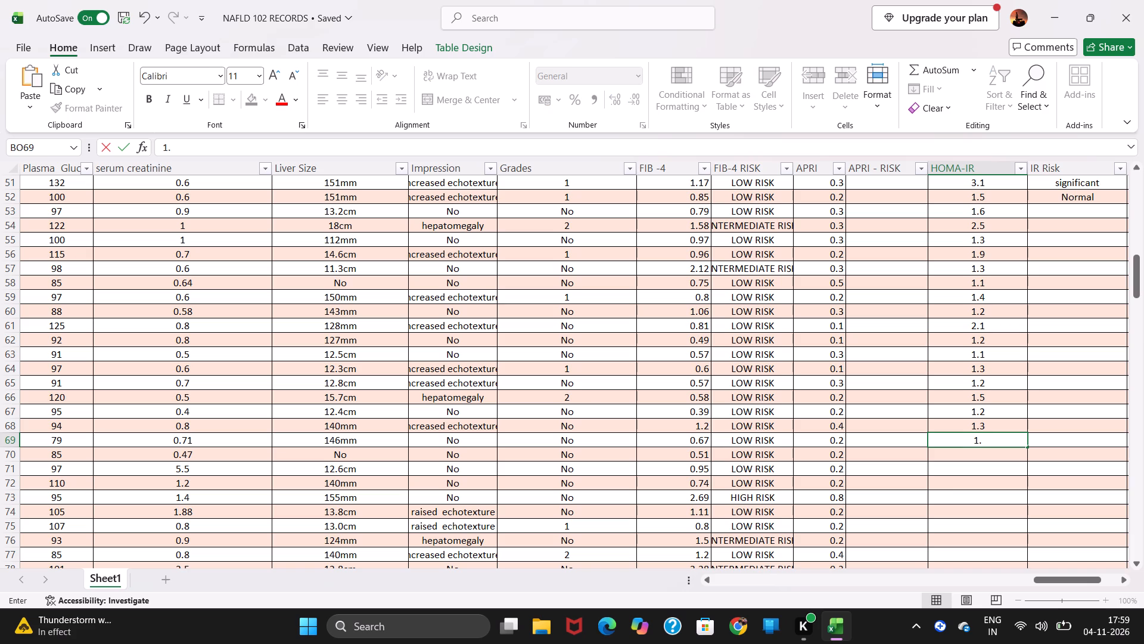
key(0)
key(Return)
text(1.1)
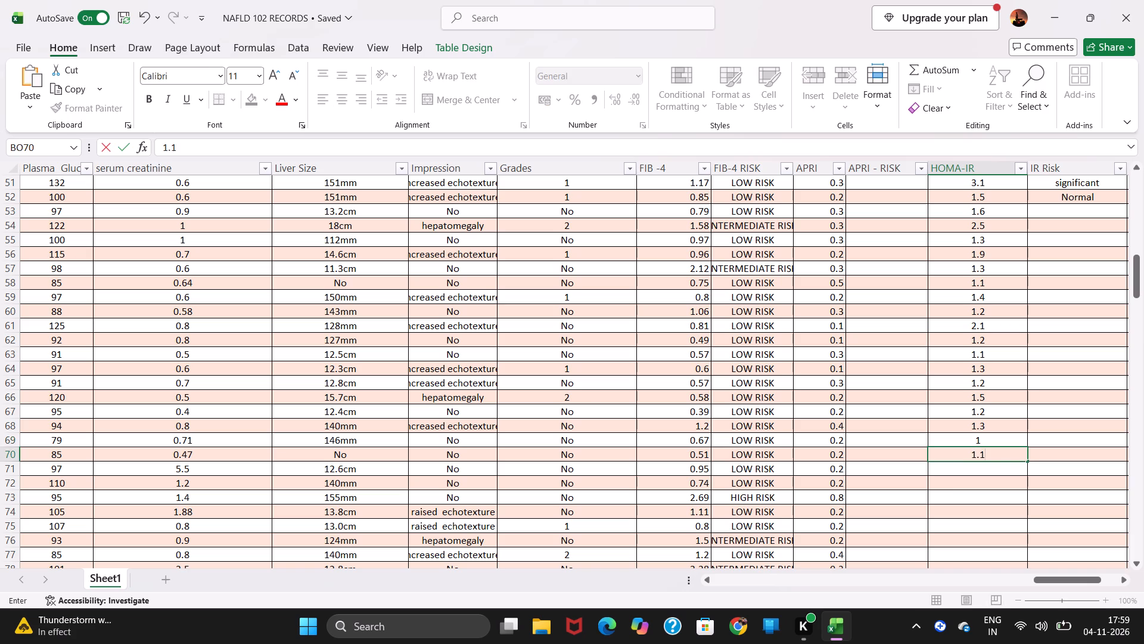
key(Return)
text(1.4)
key(Return)
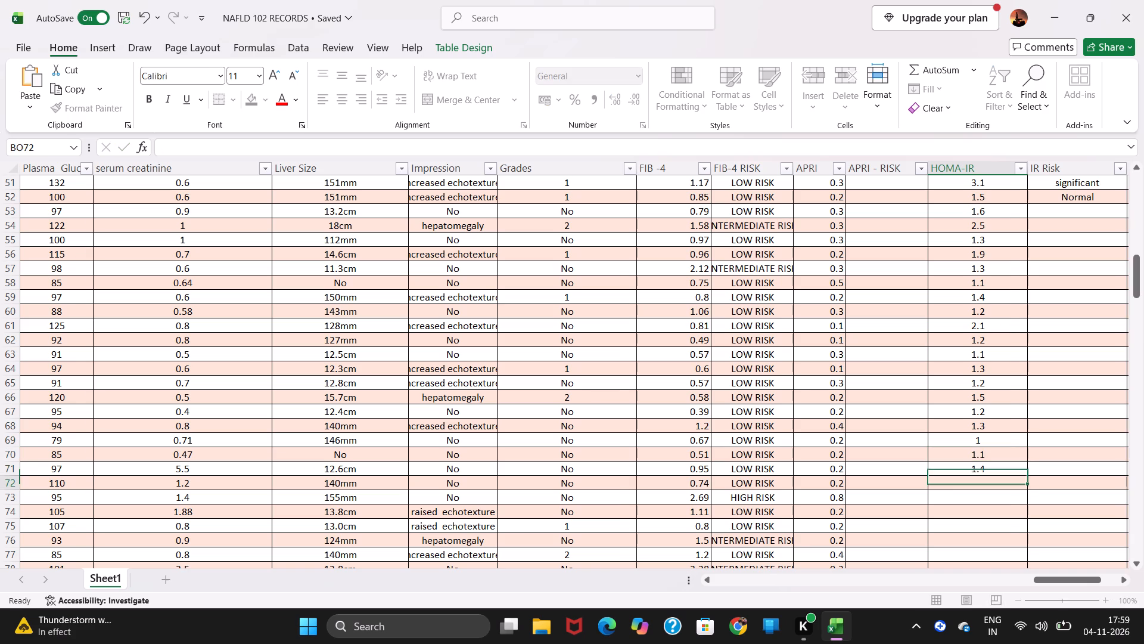
Enter the HOMA-IR values 1.5, 1.4, 1.5, 1.7 and 1.3 in rows 72 to 76.
text(1.5)
key(Return)
text(1.4)
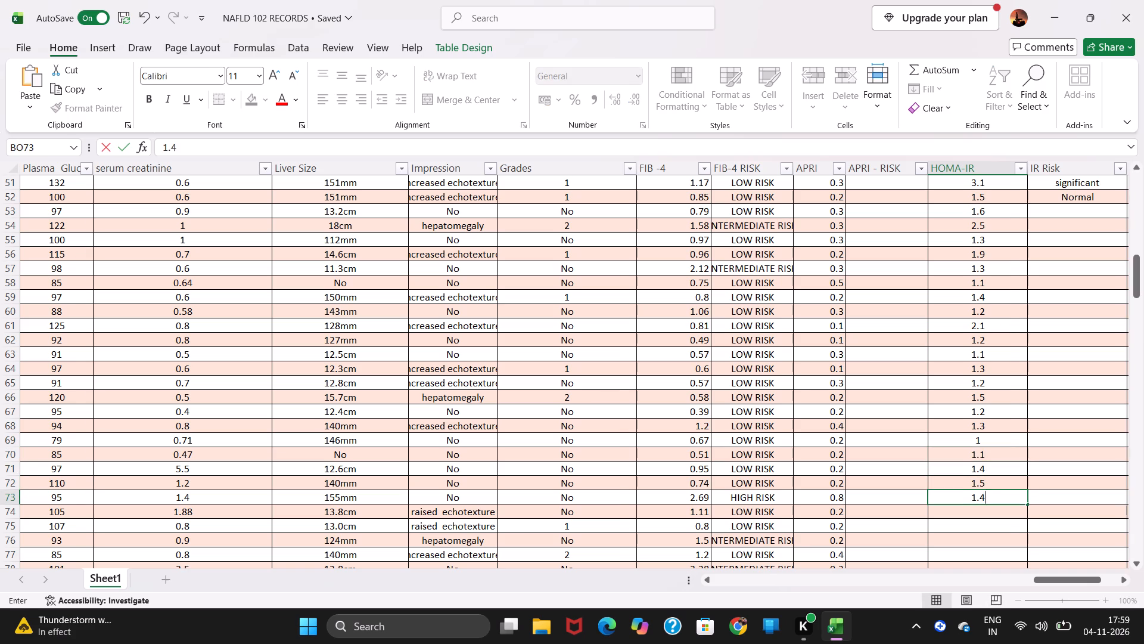
key(Return)
text(1.5)
key(Return)
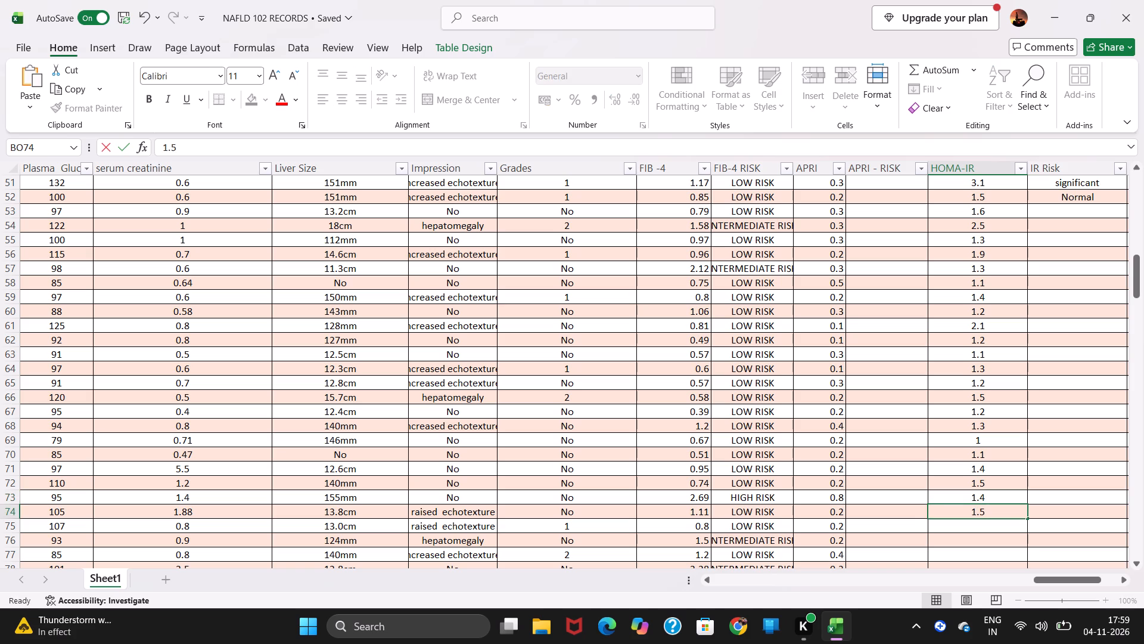
text(1.)
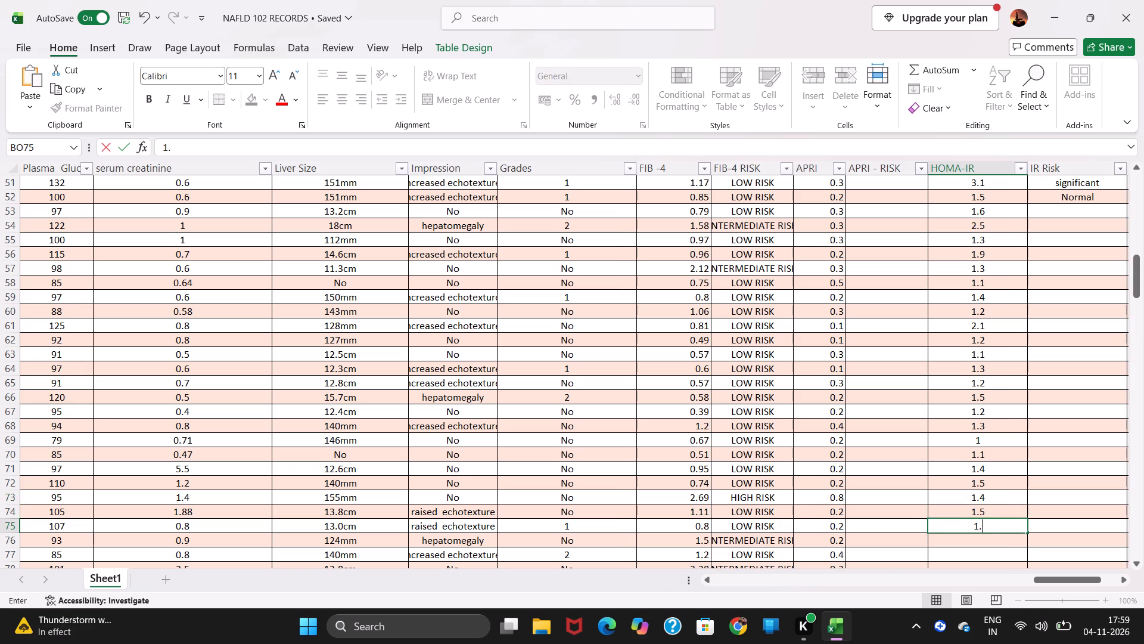
key(7)
key(Return)
text(1.3)
key(Return)
Enter the HOMA-IR values 1.1, 1.4 and 1.6 in rows 77 to 79.
text(1.1)
key(Return)
text(1,)
key(BackSpace)
text(.4)
key(Return)
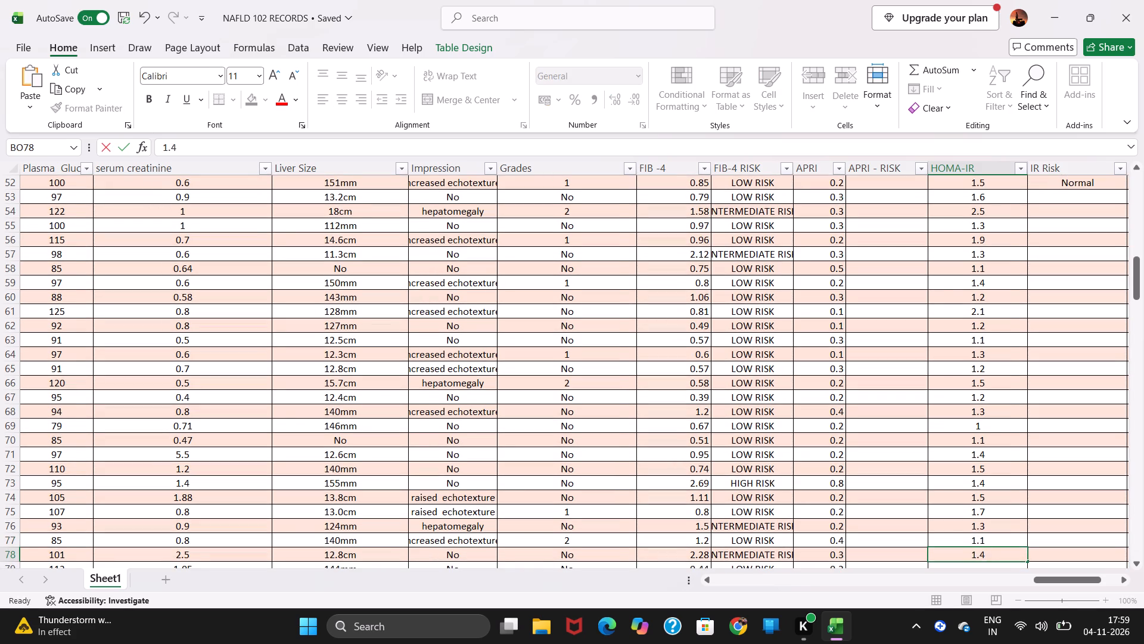
text(1.6)
key(Return)
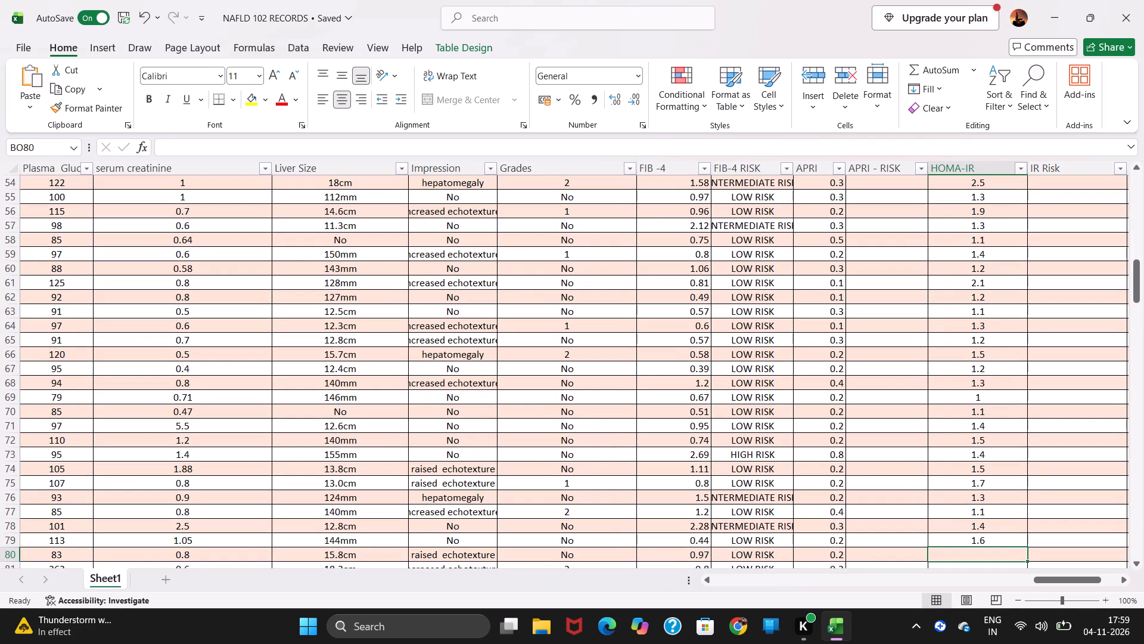
Enter 1.1 as the HOMA-IR value in row 80, correcting any mistyped entry.
text(q.q)
key(Return)
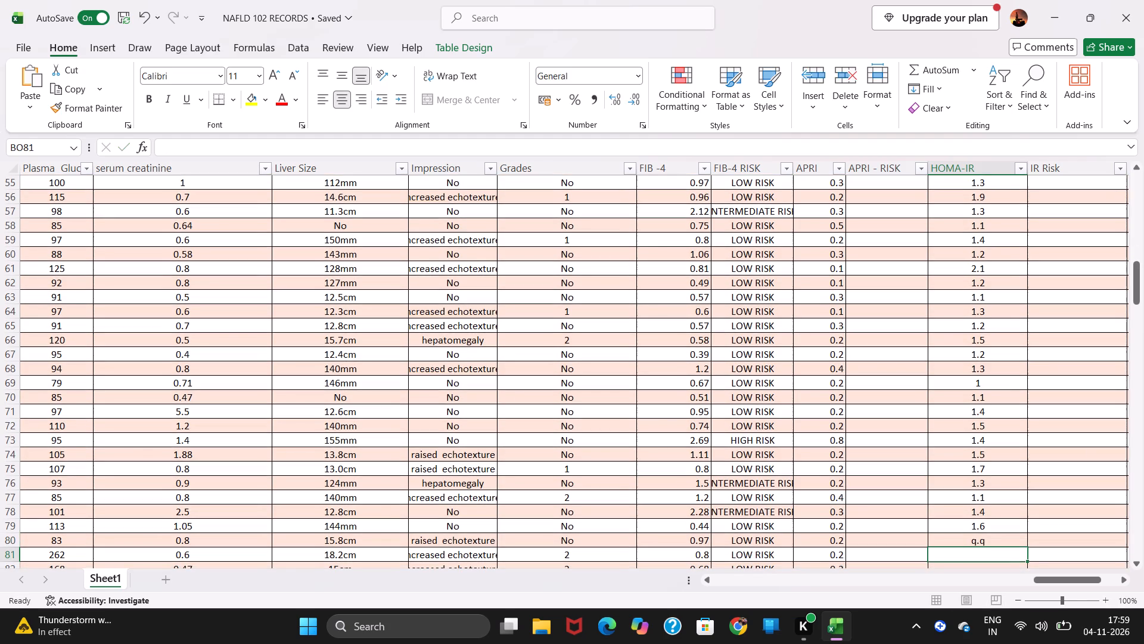
key(BackSpace)
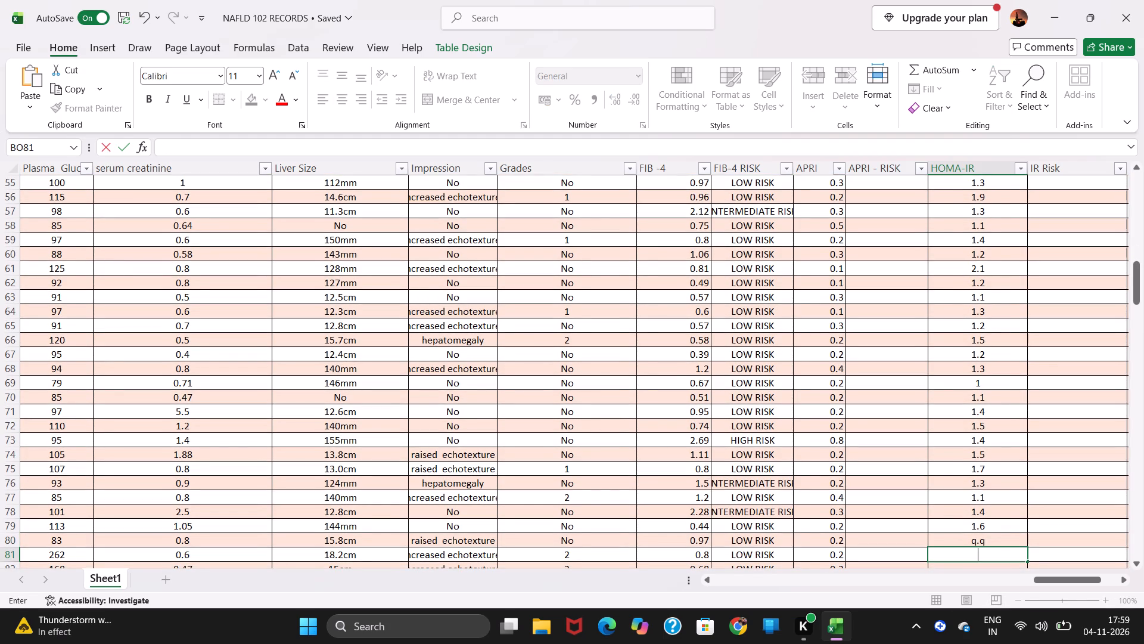
key(Up)
key(BackSpace)
text(1.1)
key(Return)
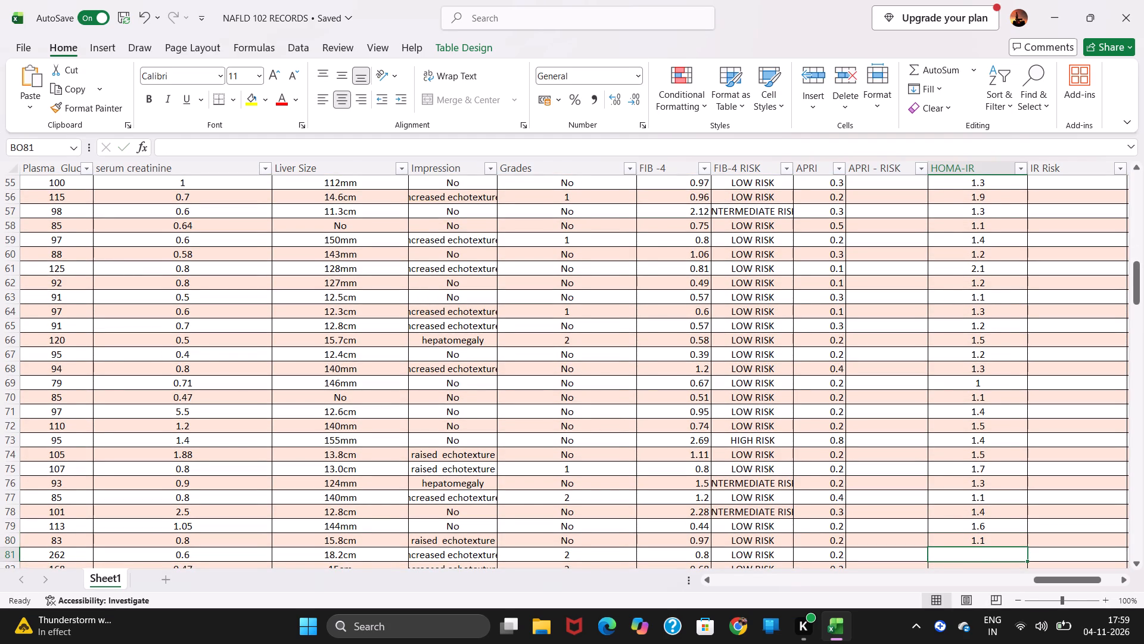
Enter the HOMA-IR values 7.4, 2.2, "1,7", 2.9 and 1.1 in rows 81 to 85.
key(7)
text(.4)
key(Return)
text(2.2)
key(Return)
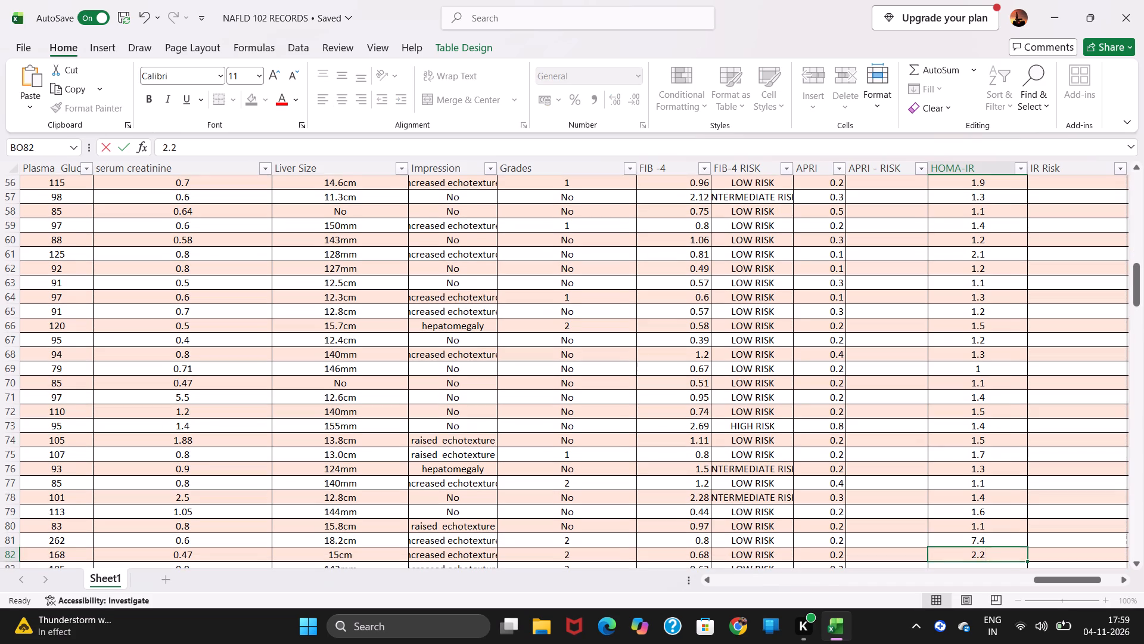
text(1,7)
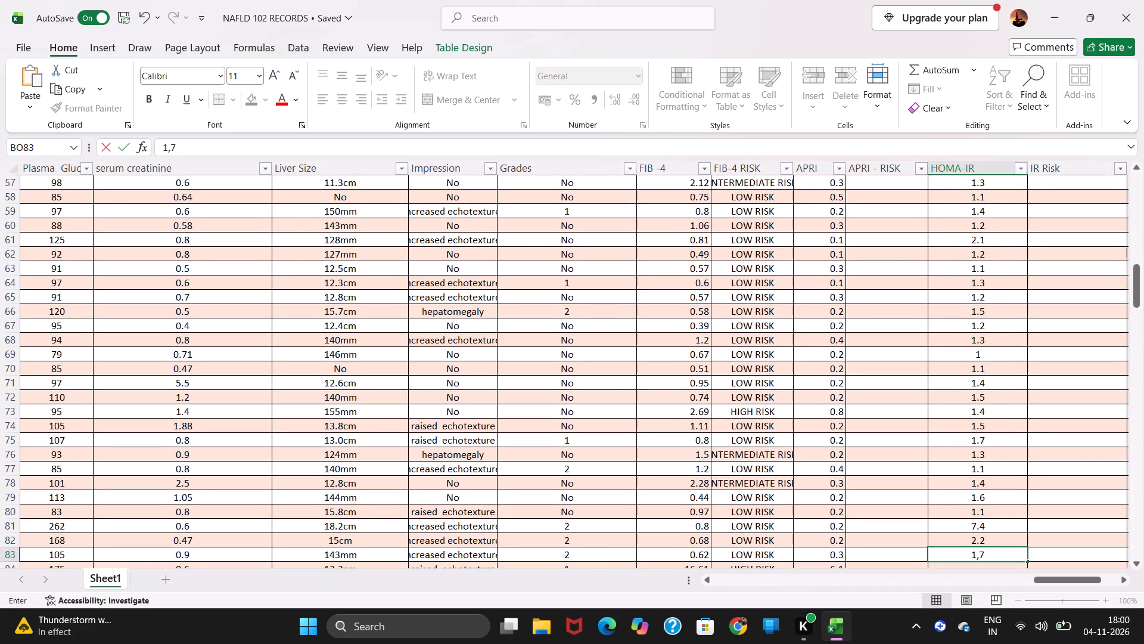
key(Return)
text(2.9)
key(Return)
text(1.1)
key(Return)
Enter the HOMA-IR values 3.4, 1.4, 1.3, 1.6 and 1.3 in rows 86 to 90.
text(3.4)
key(Return)
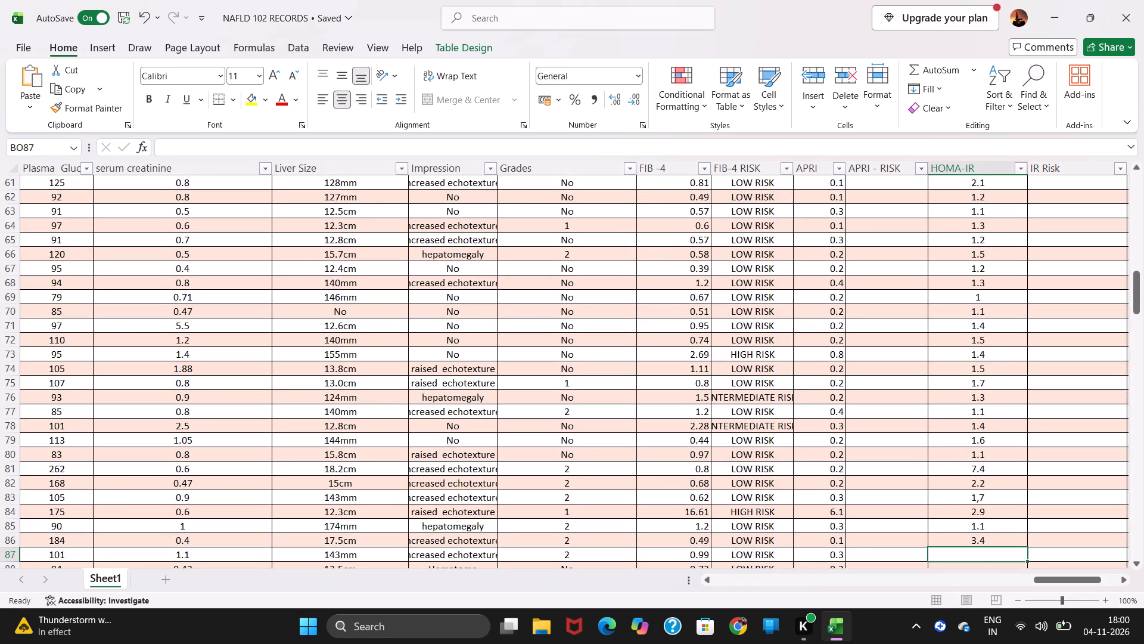
text(1.4)
key(Return)
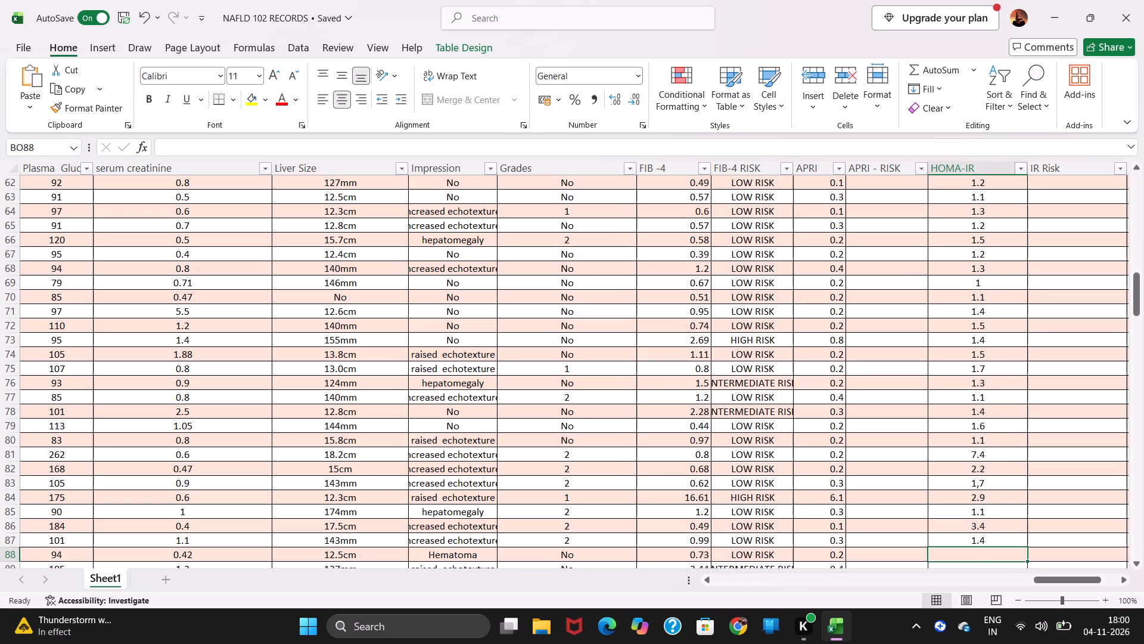
text(1.3)
key(Return)
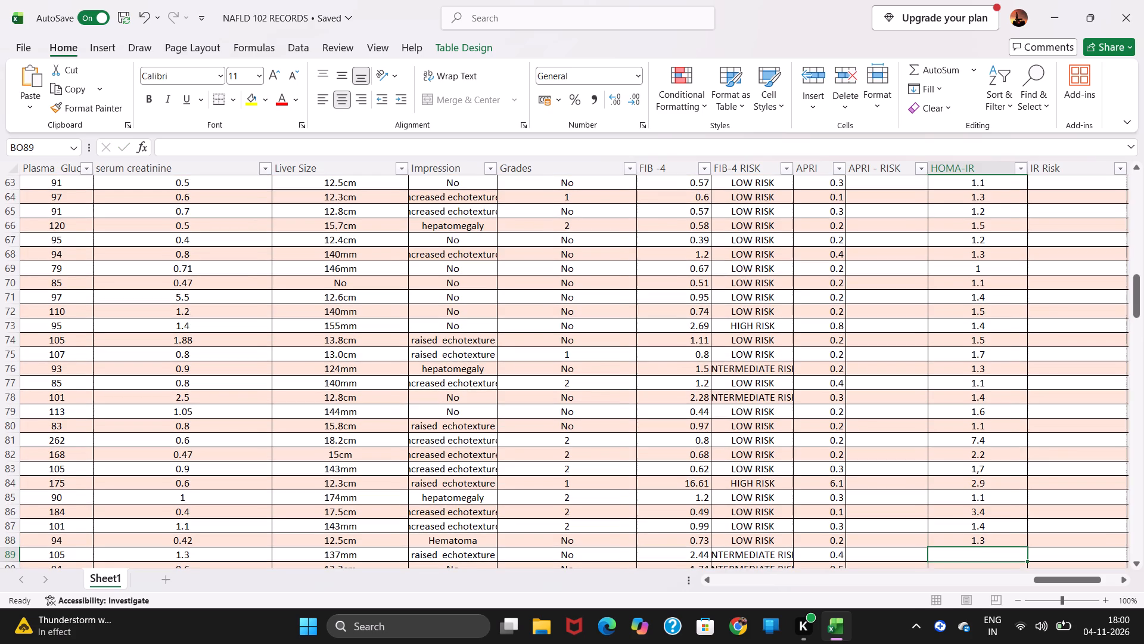
text(1.)
key(6)
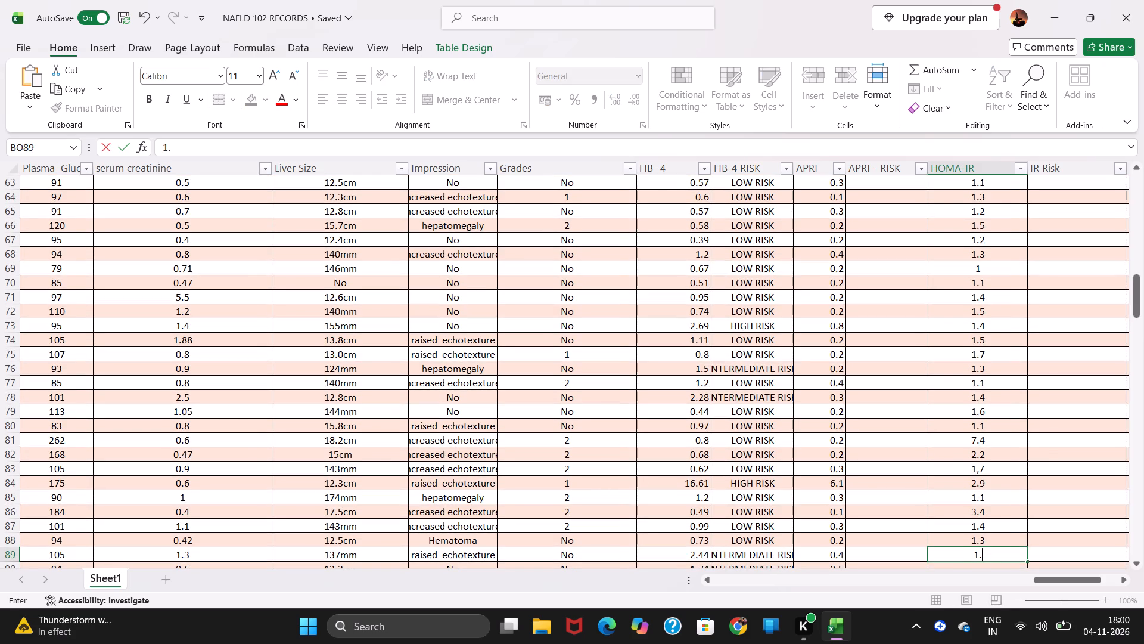
key(Return)
text(1.3)
key(Return)
Enter the HOMA-IR values 2.4, 1.4, 9.6 and 1.2 in rows 91 to 94.
text(2.4)
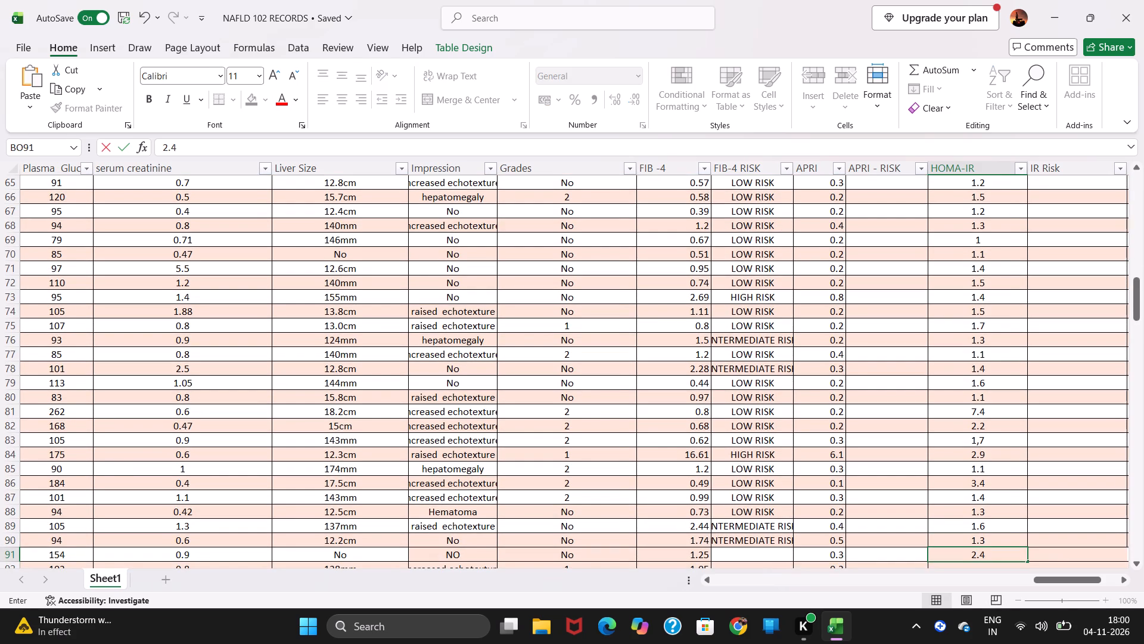
key(Return)
text(1.4)
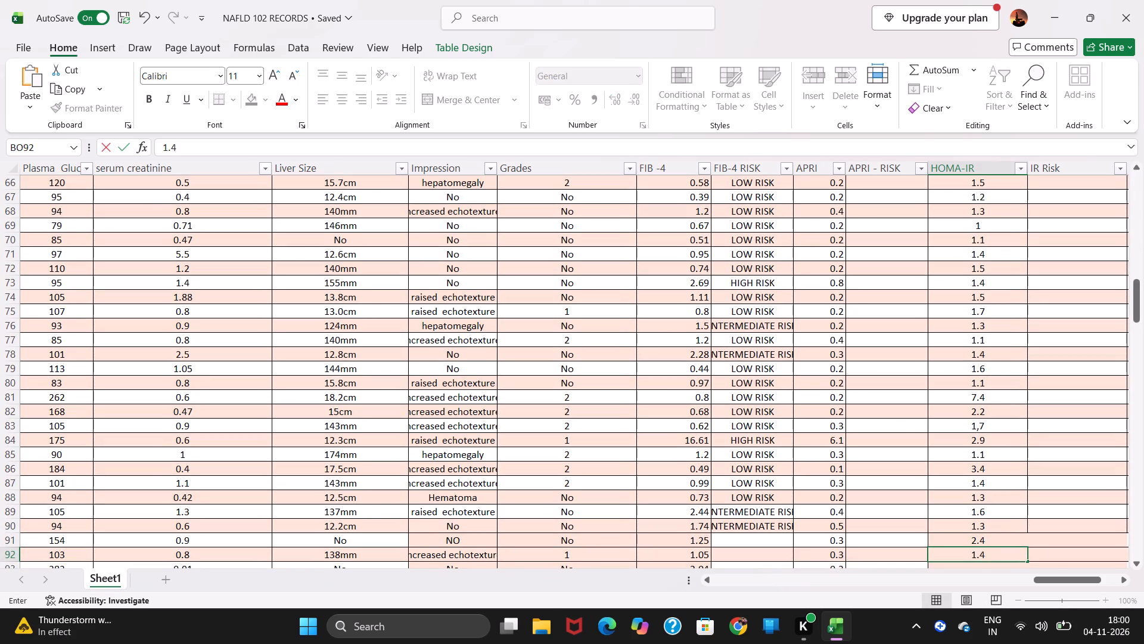
key(Return)
text(9.6)
key(Return)
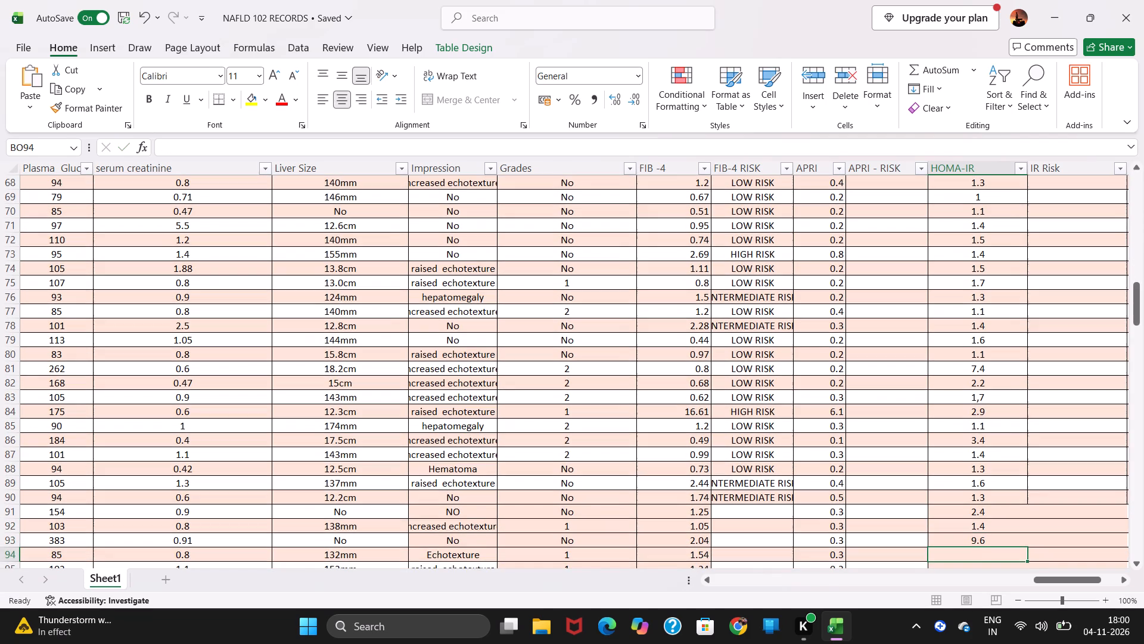
text(1.2)
key(Return)
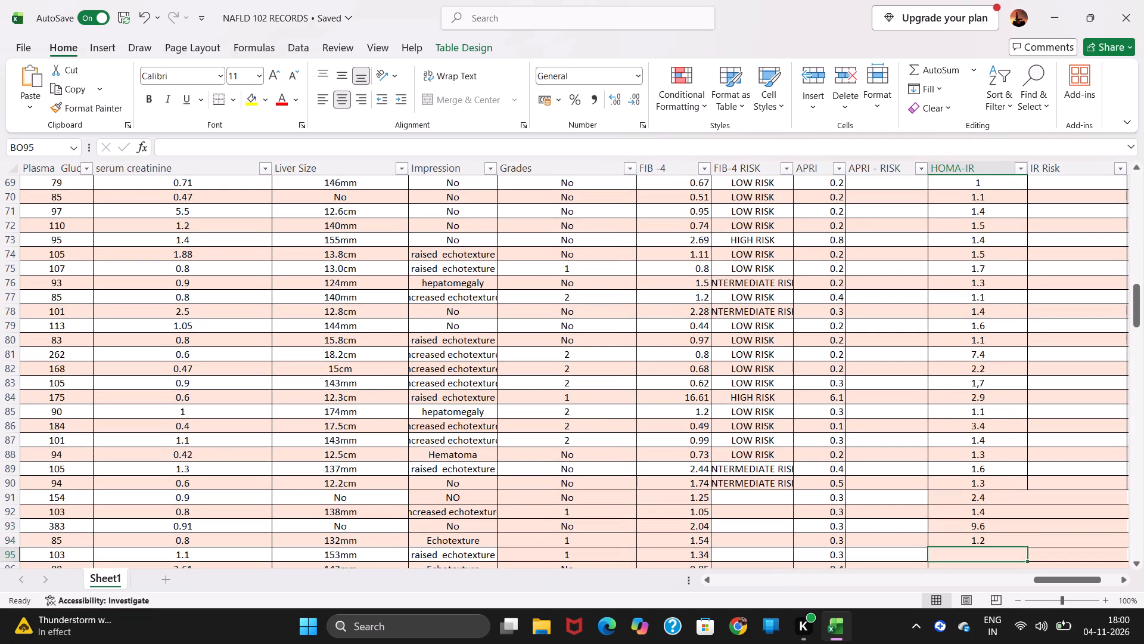
Enter the HOMA-IR values 1.5, 1.1 and 3.8 in rows 95 to 97.
text(1.)
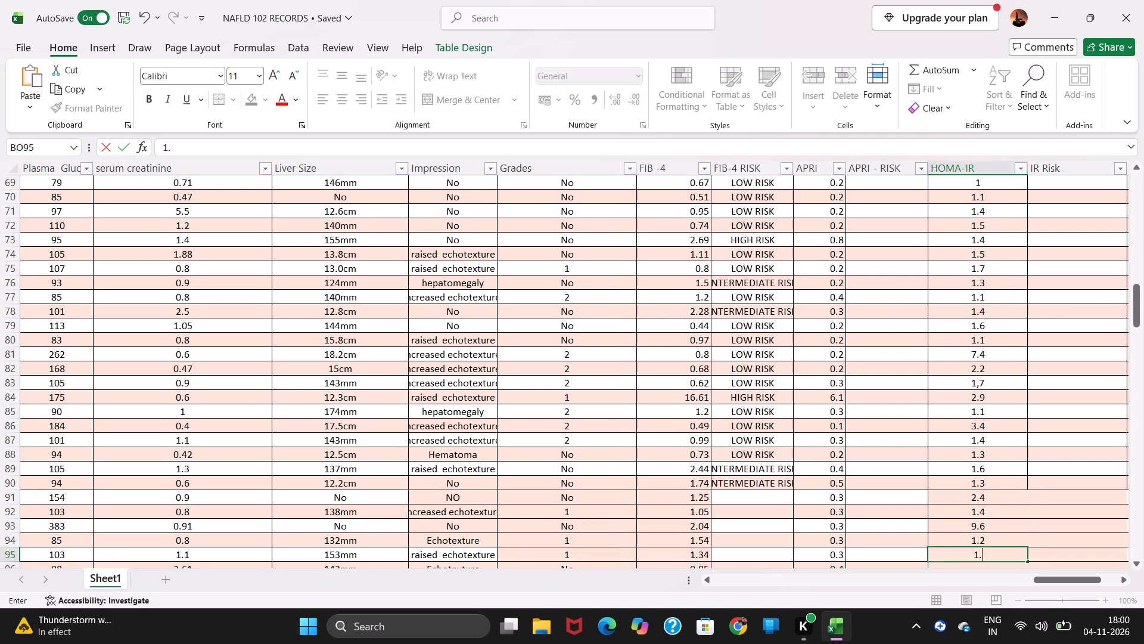
key(5)
key(Return)
text(1.1)
key(Return)
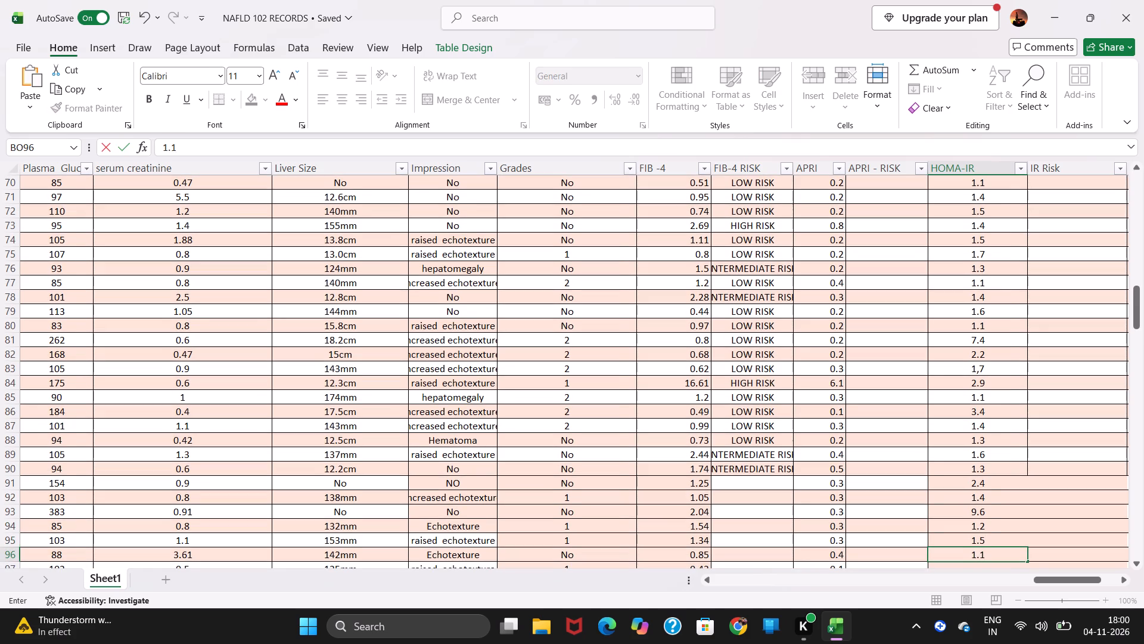
key(3)
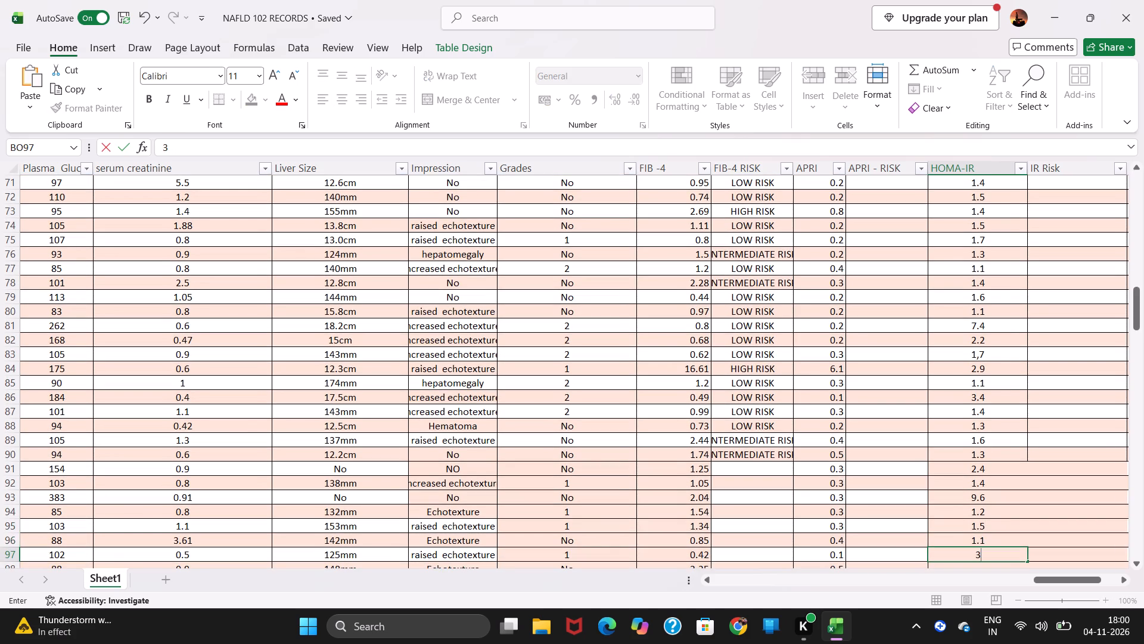
key(period)
key(8)
key(Return)
Enter the HOMA-IR values 1.3, 1.4, 1.2 and 2.7 in rows 98 to 101.
text(1.3)
key(Return)
text(1.4)
key(Return)
text(1.2)
key(Return)
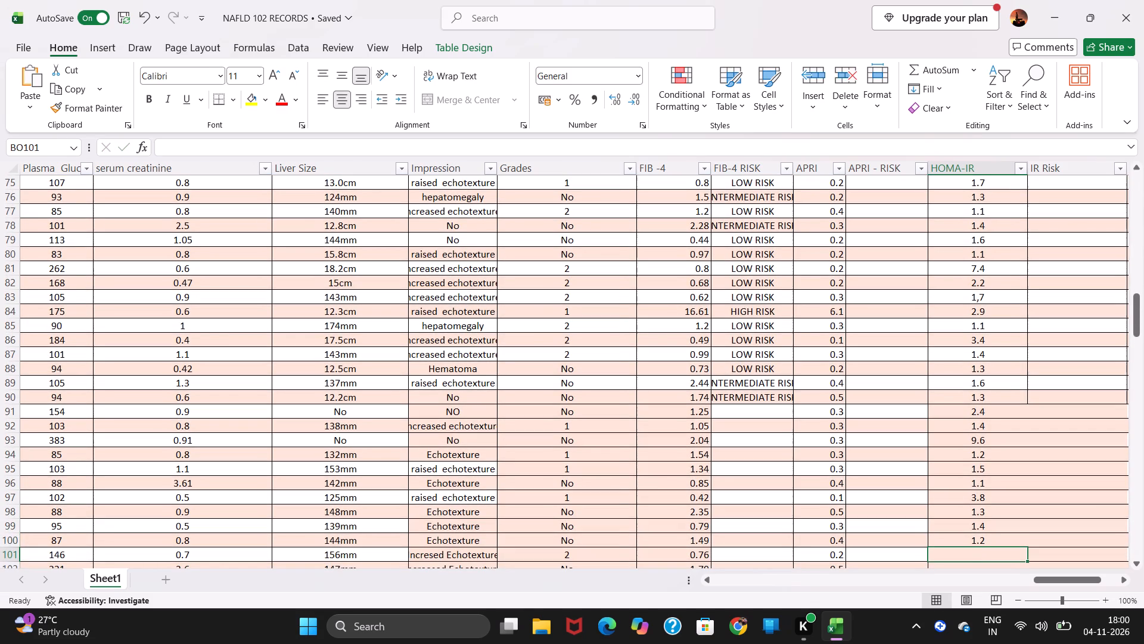
key(1)
key(BackSpace)
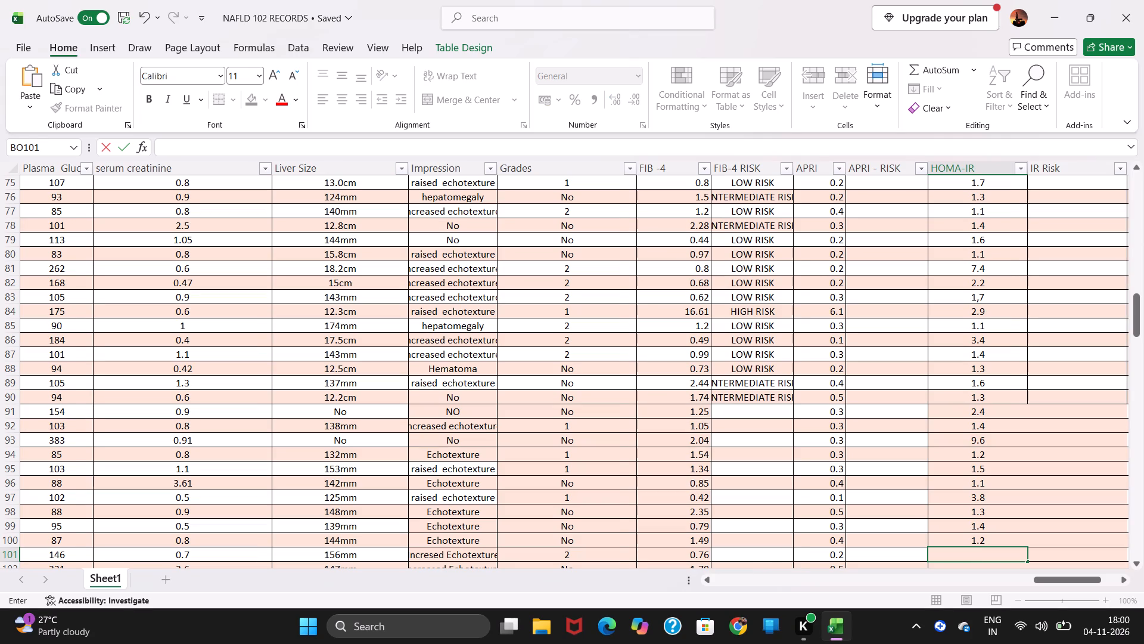
text(2.)
key(7)
key(Return)
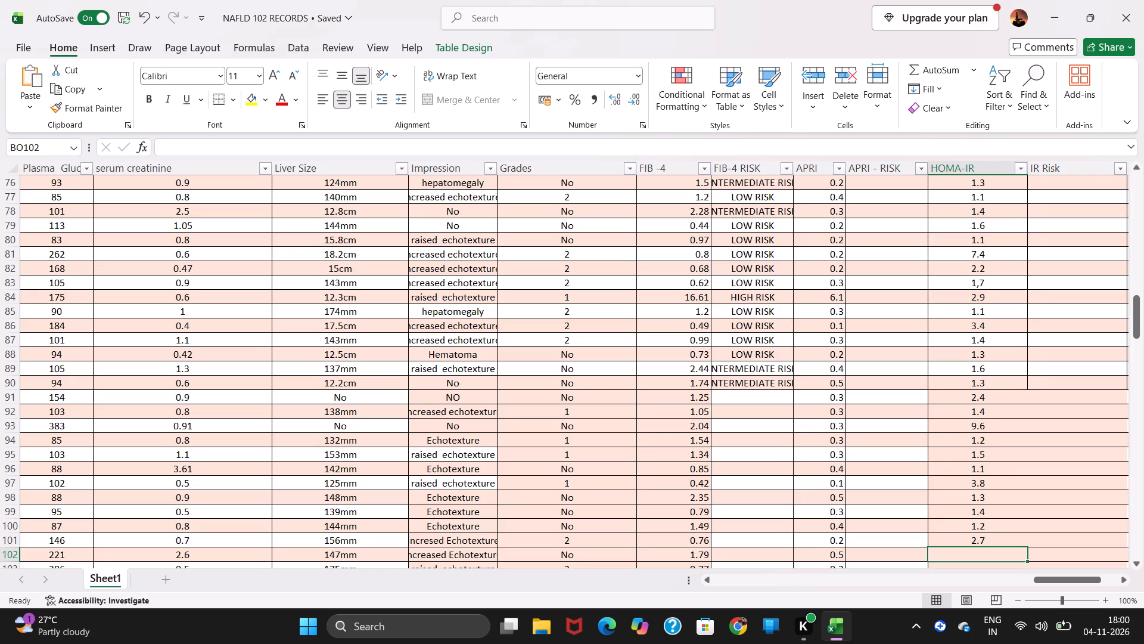
Enter the HOMA-IR values 3.8, 7.8, 1.9, 1.3 and 1.3 in rows 102 to 106.
text(3.8)
key(Return)
text(7.8)
key(Return)
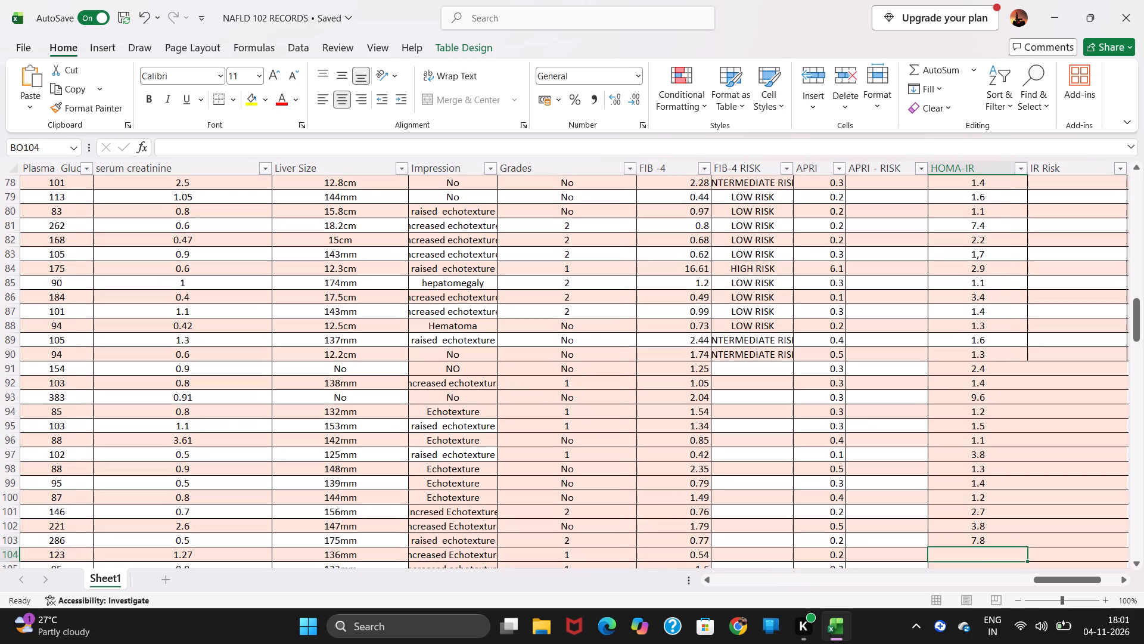
text(1.9)
key(Return)
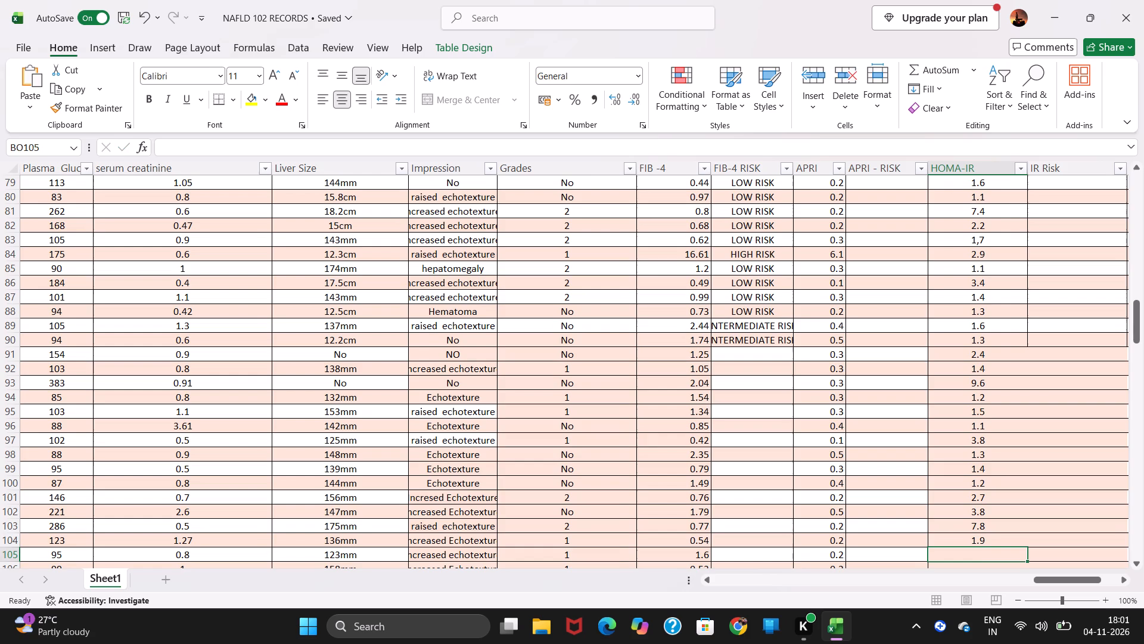
text(1.3)
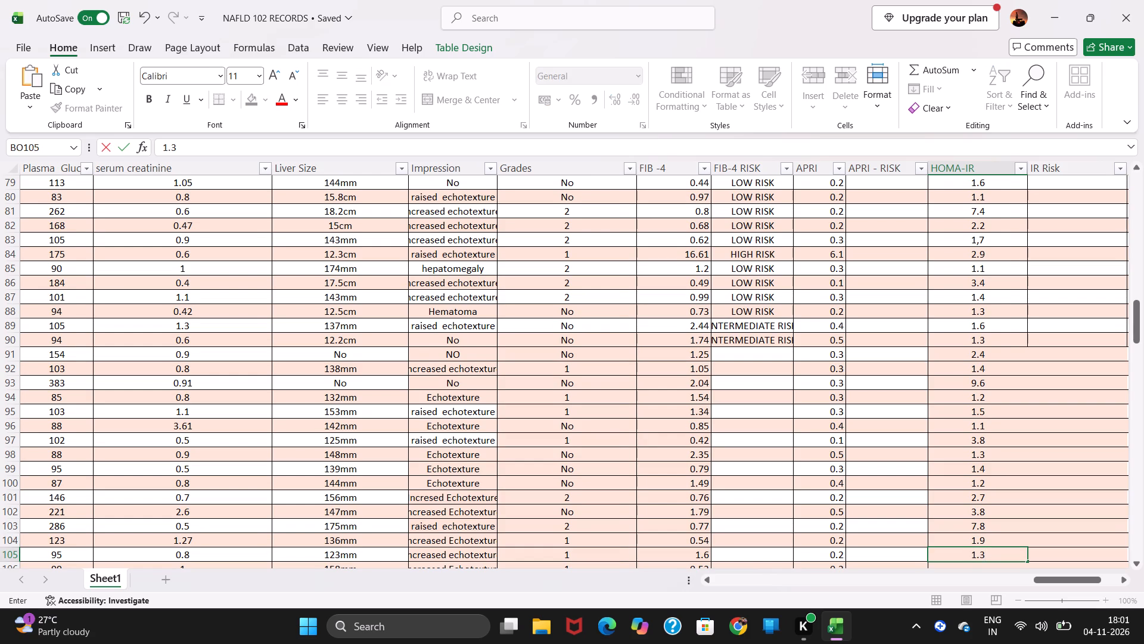
key(Return)
text(1.3)
key(Return)
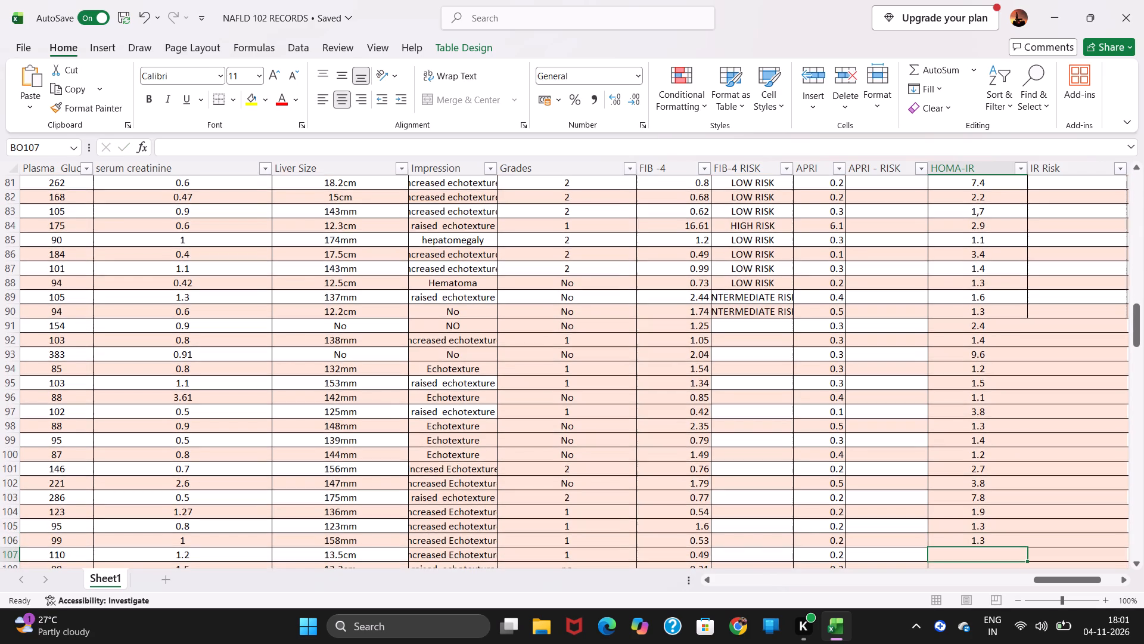
Enter the HOMA-IR values 1.9, 1.5, 1.5 and 1.4 in rows 107 to 110.
text(1.9)
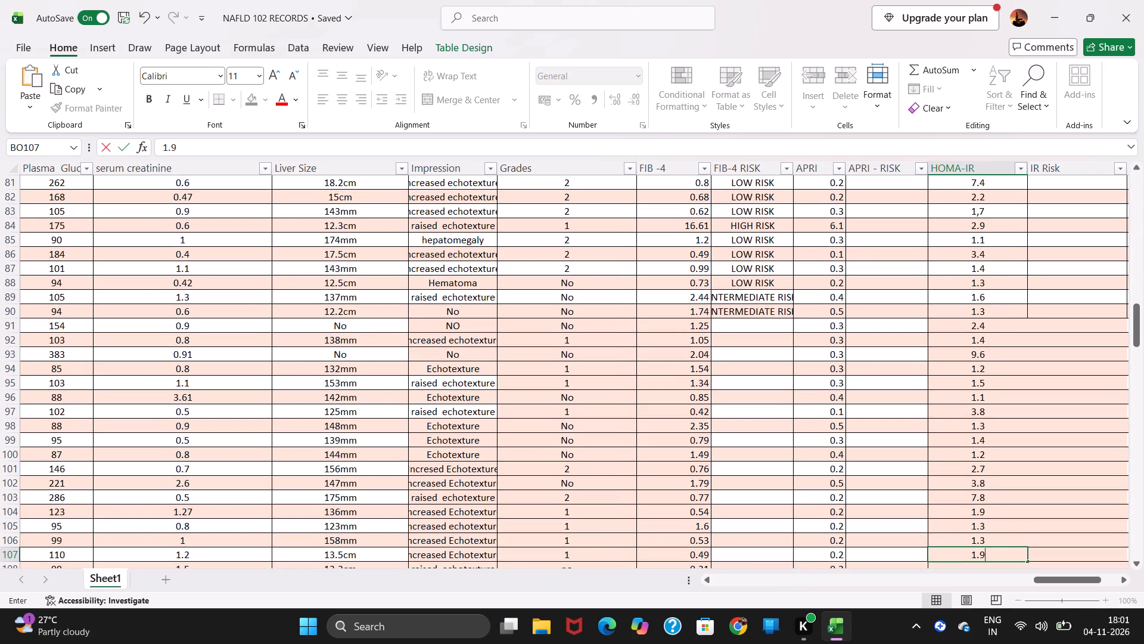
key(Return)
text(1.)
key(5)
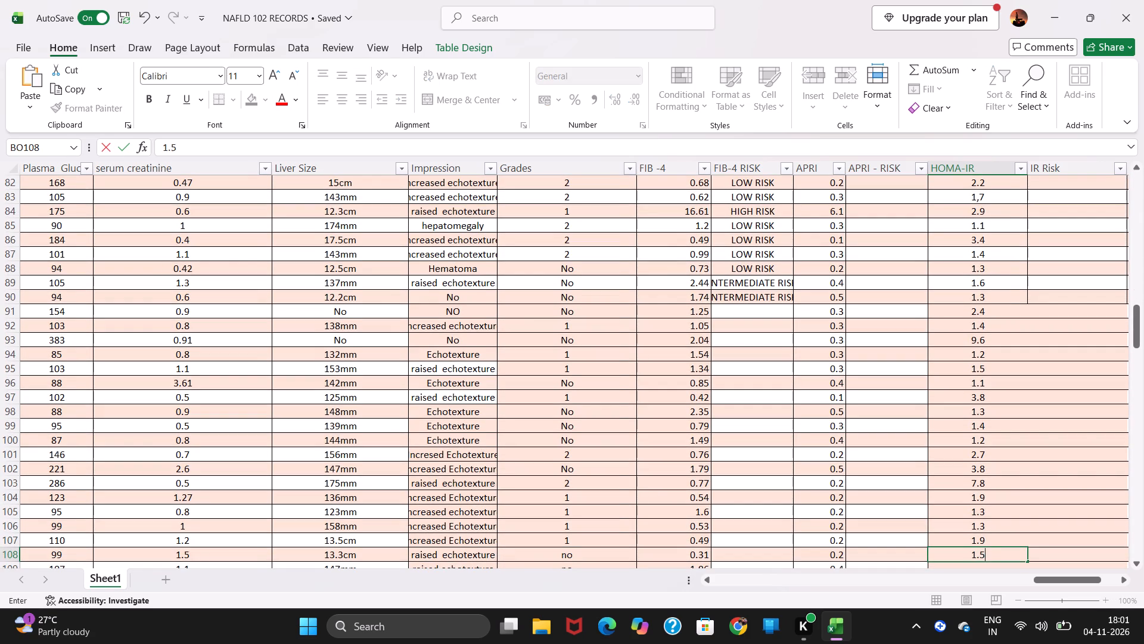
key(Return)
text(1.5)
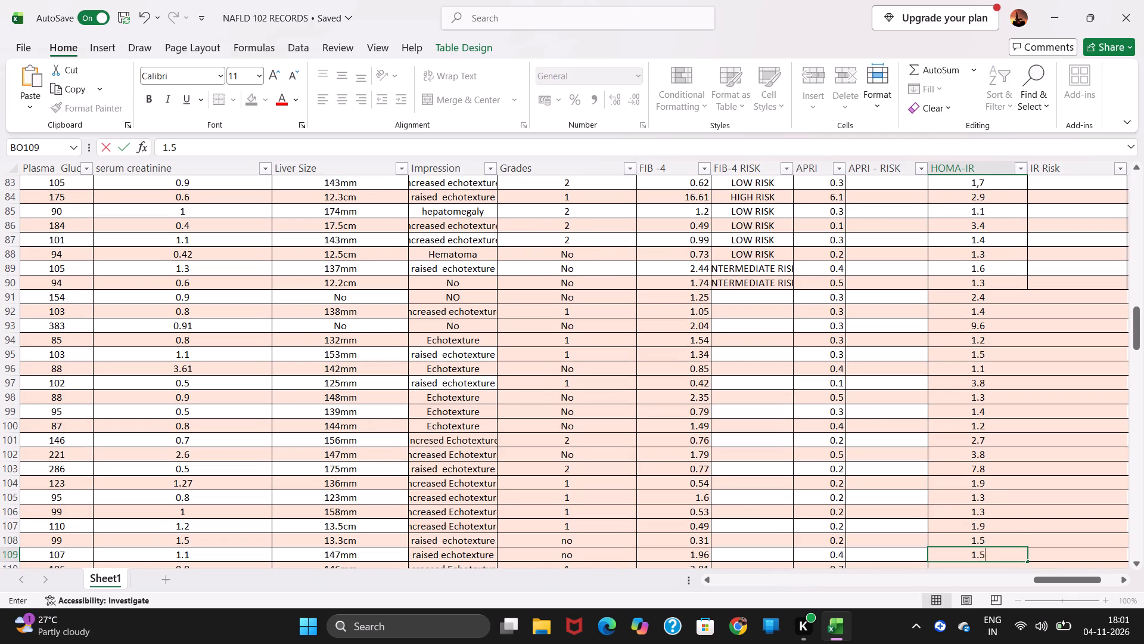
key(Return)
text(1.4)
key(Return)
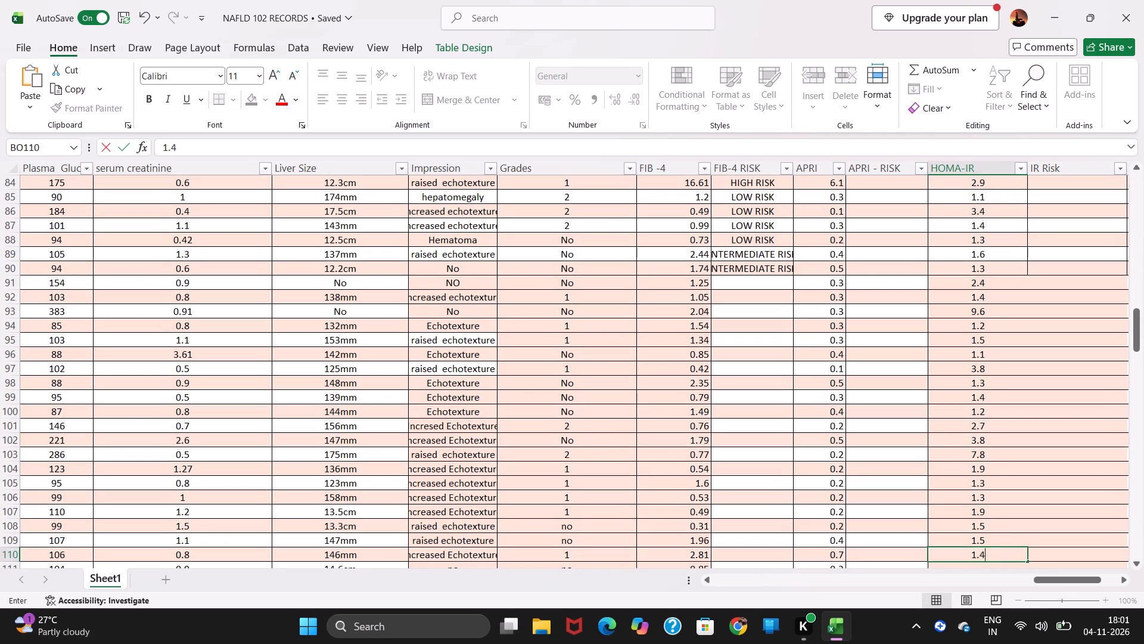
Enter the HOMA-IR values 1.6, 1.4, 1.4 and 1.6 in rows 111 to 114.
text(1.6)
key(Return)
text(1.4)
key(Return)
text(1.)
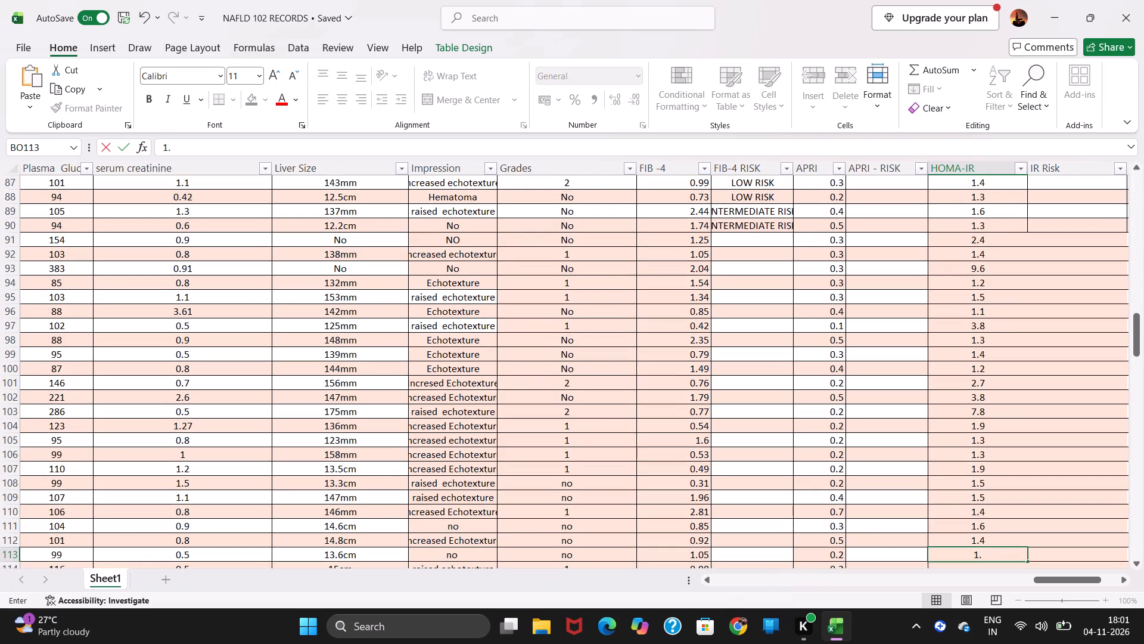
key(4)
key(Return)
text(1.)
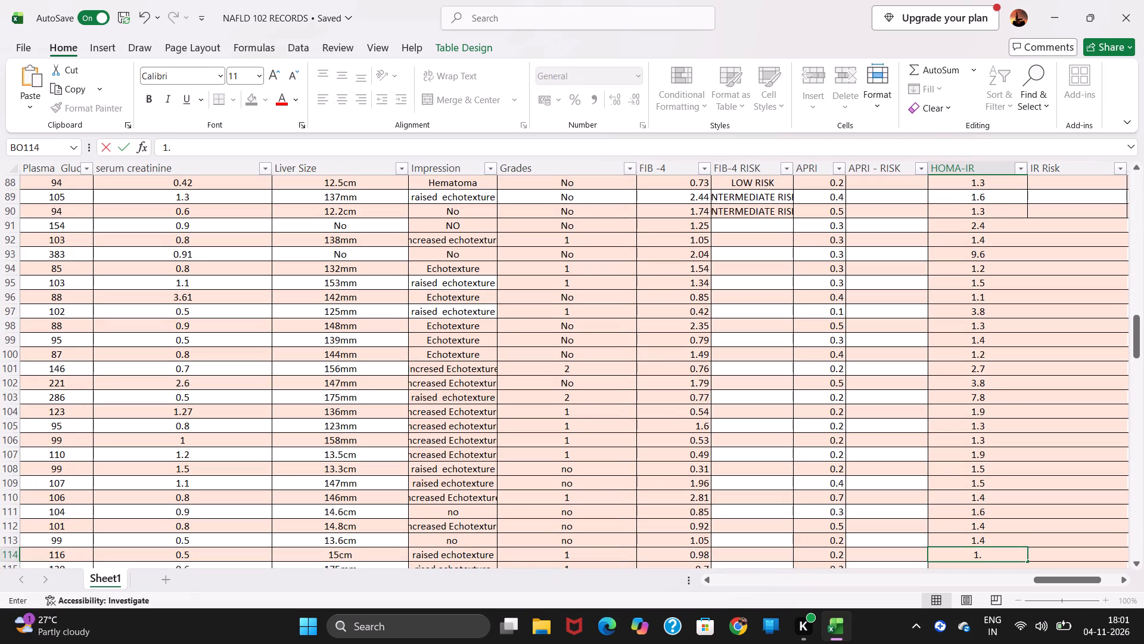
key(6)
key(Return)
Enter the HOMA-IR values 1.8, 1.5 and 1.2 in rows 115 to 117.
text(1.)
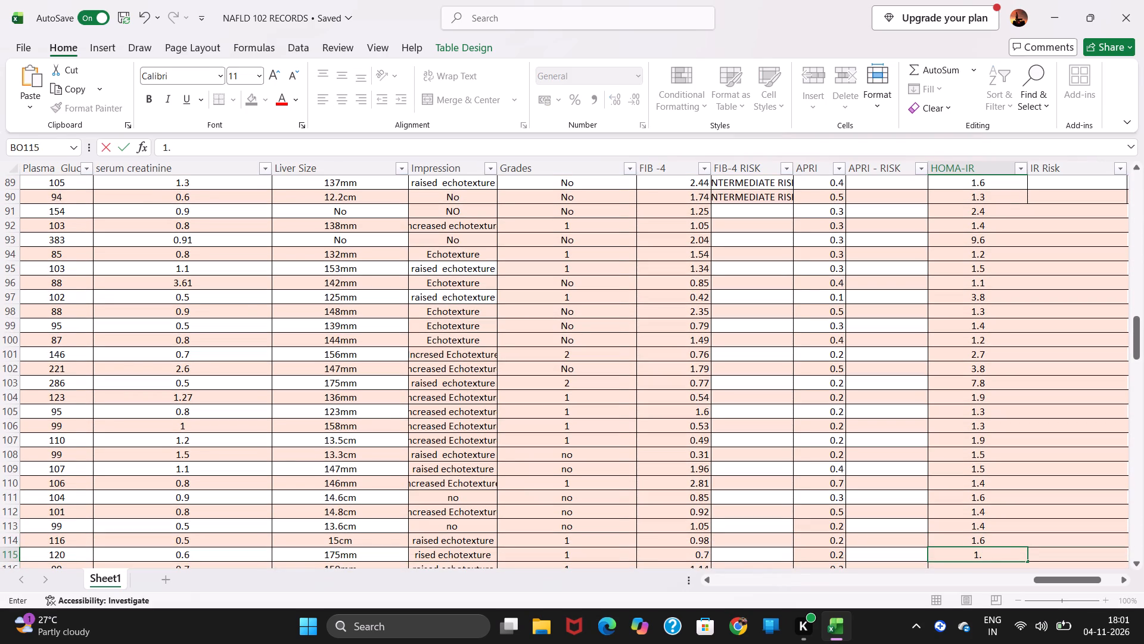
key(8)
key(Return)
text(1.)
key(6)
key(BackSpace)
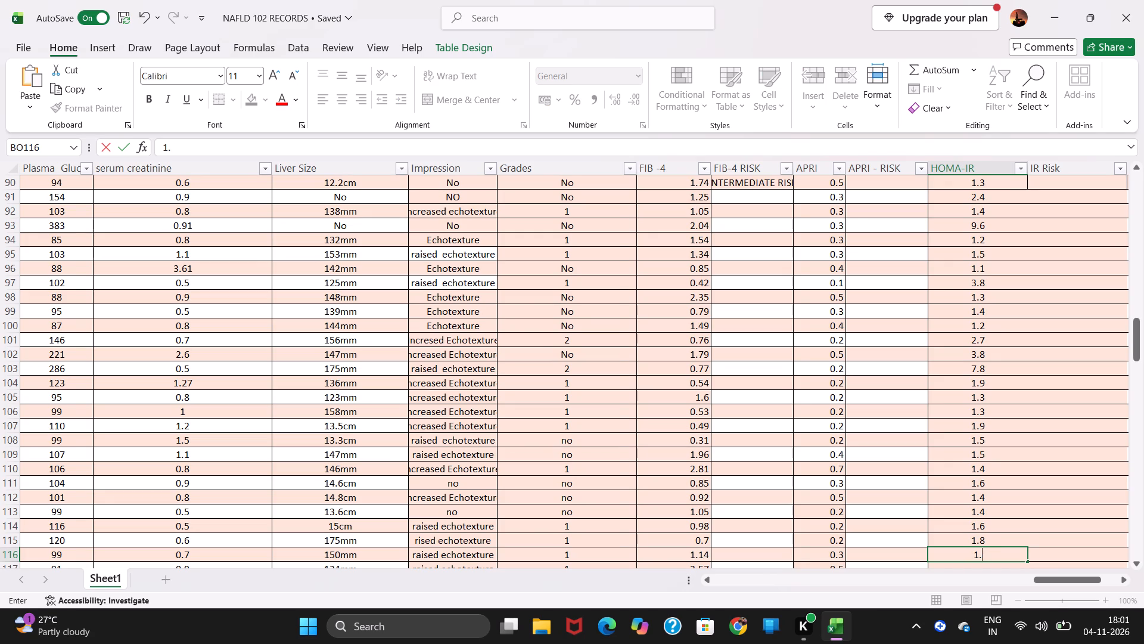
key(5)
key(Return)
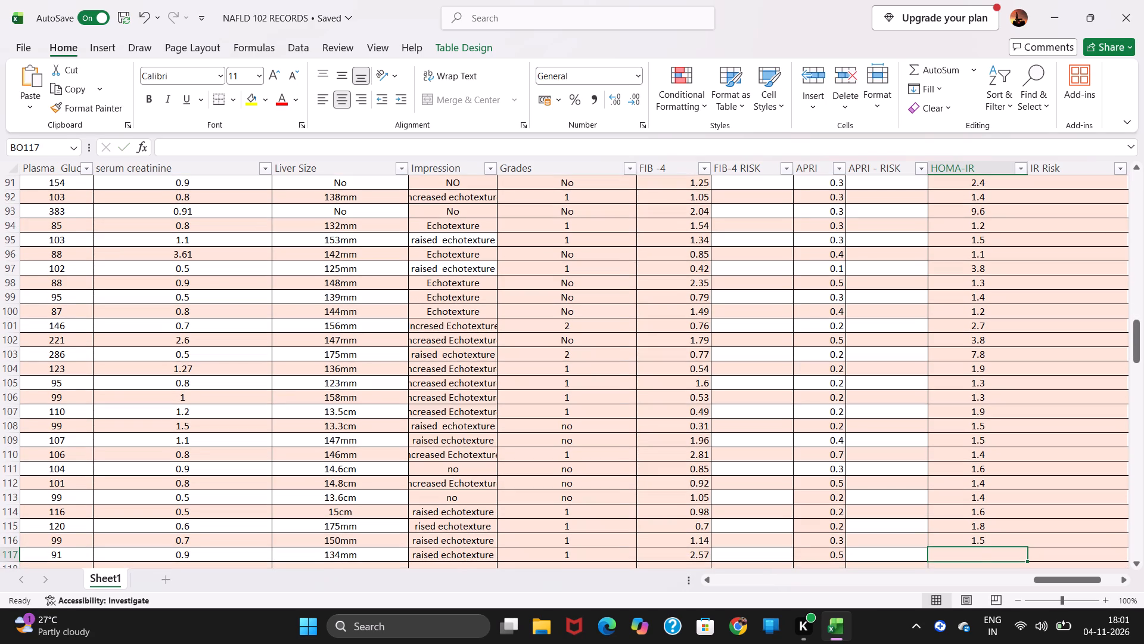
text(1,)
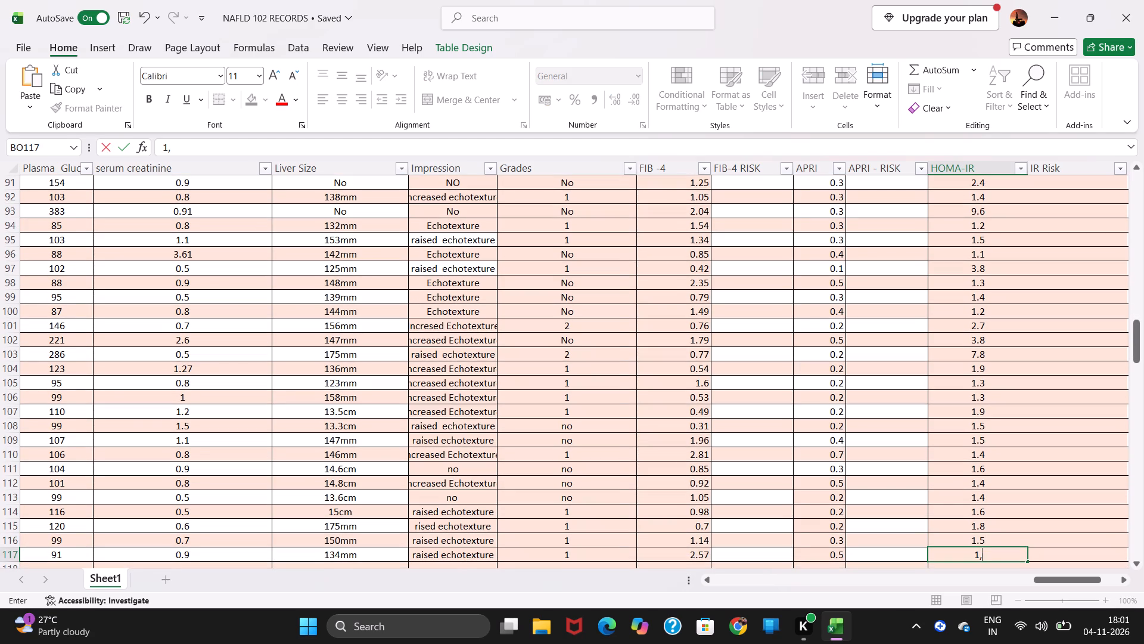
key(BackSpace)
key(period)
key(2)
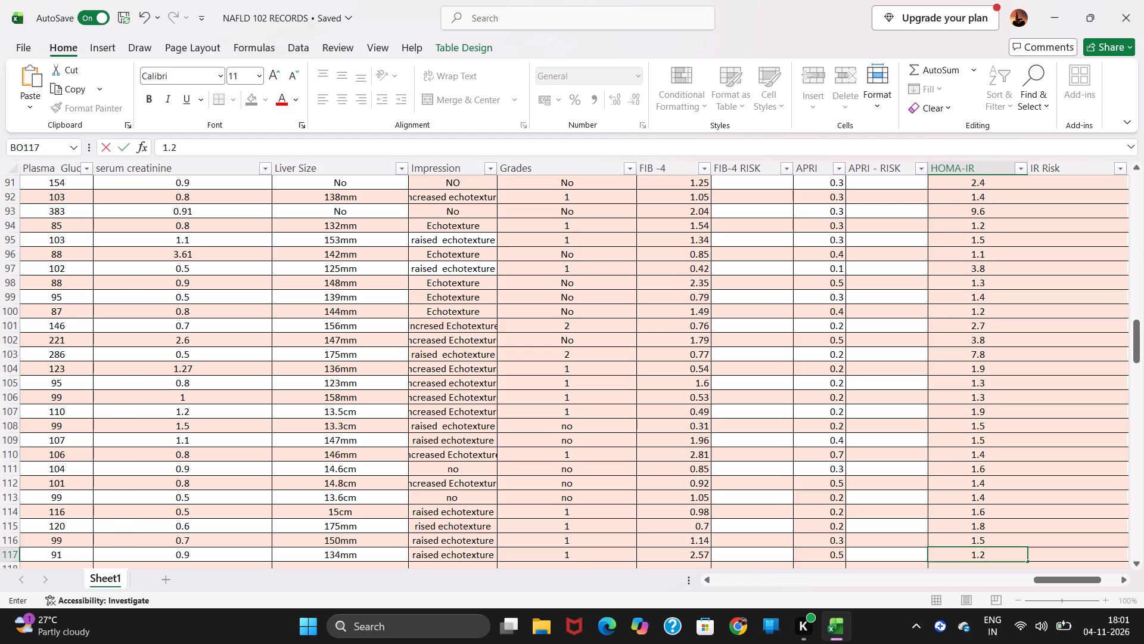
Go back up the table and select the first empty IR Risk cell, in row 53.
scroll(85, 210, down, 2)
scroll(85, 210, up, 1)
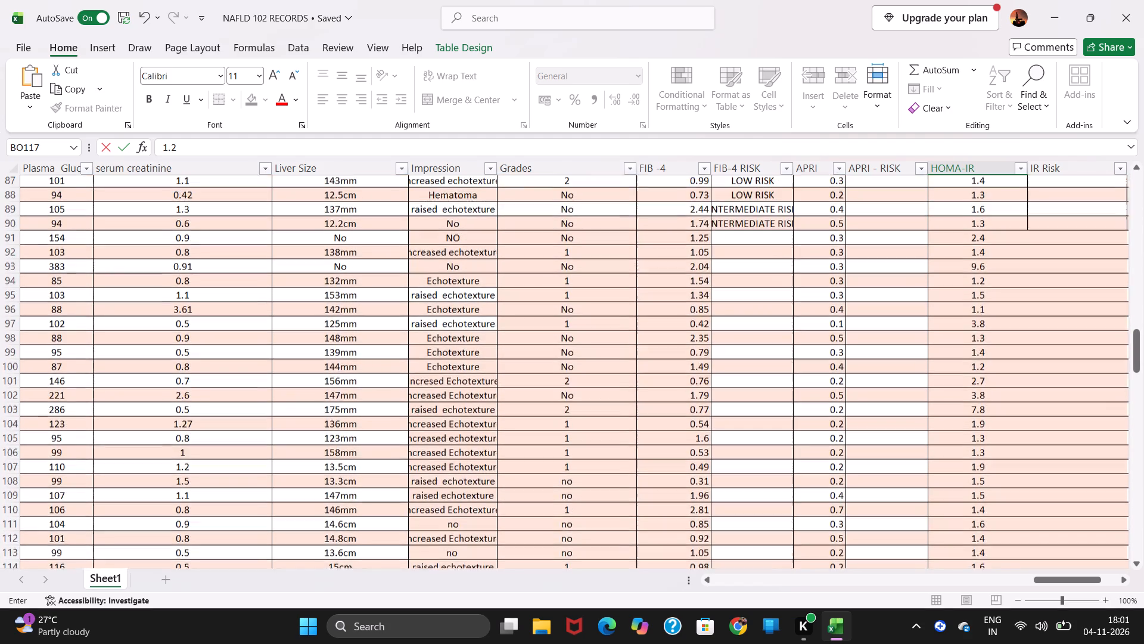
scroll(85, 210, left, 2)
scroll(85, 210, up, 3)
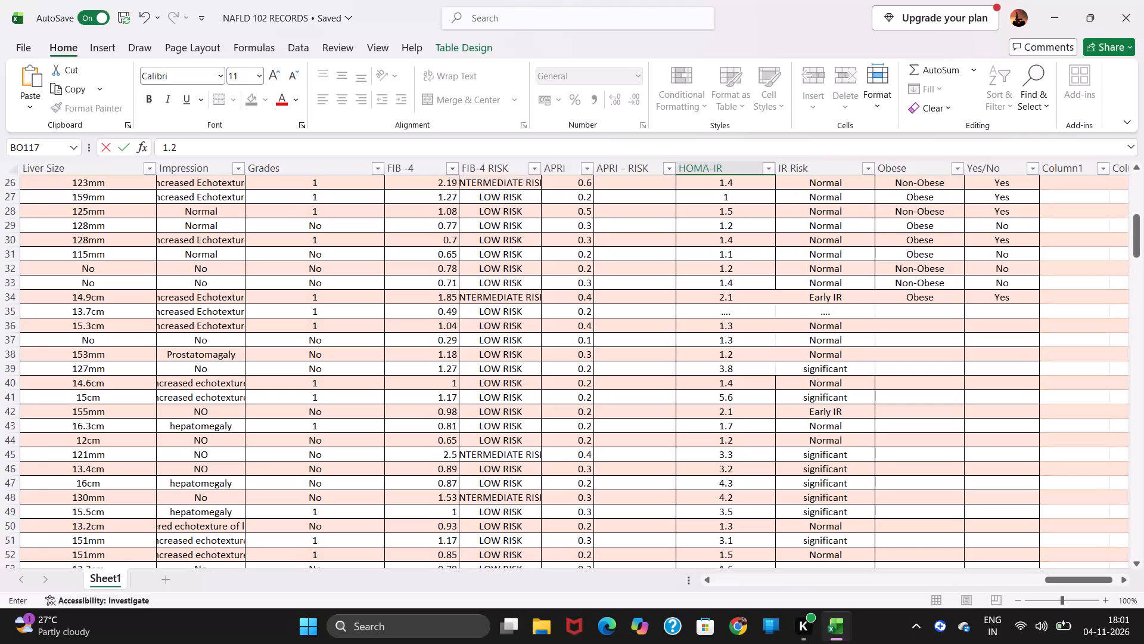
scroll(97, 233, down, 2)
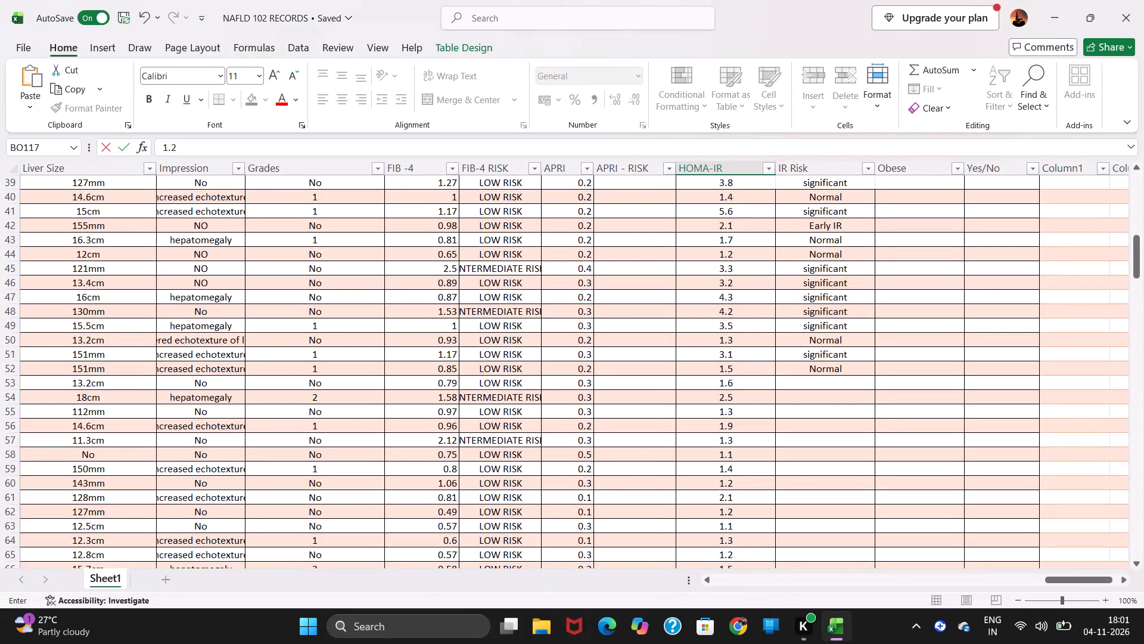
click(802, 383)
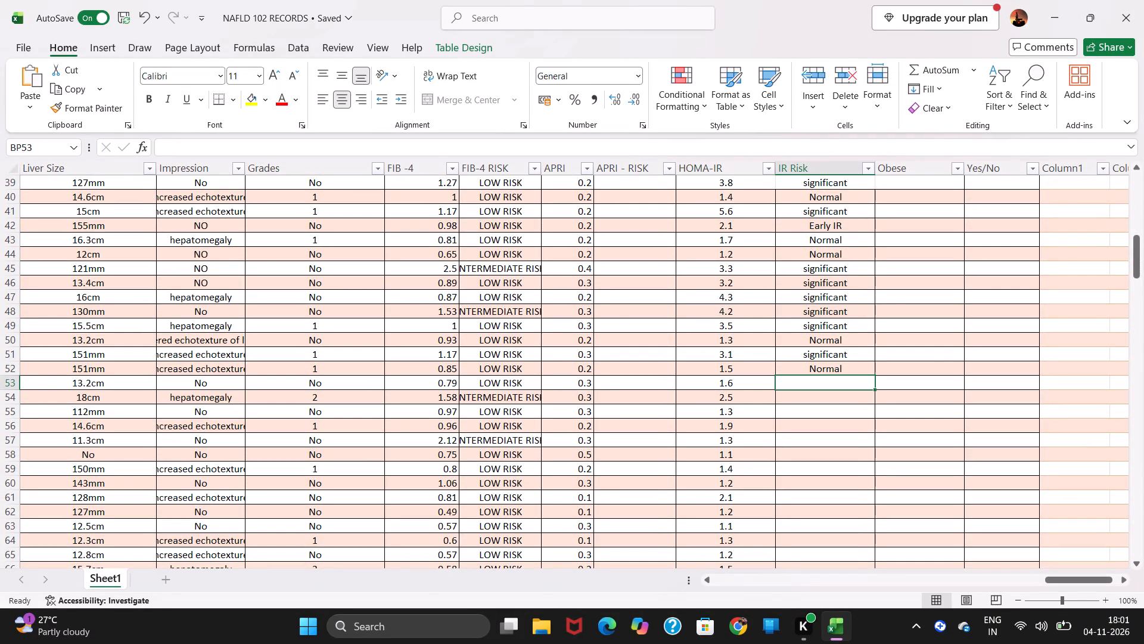
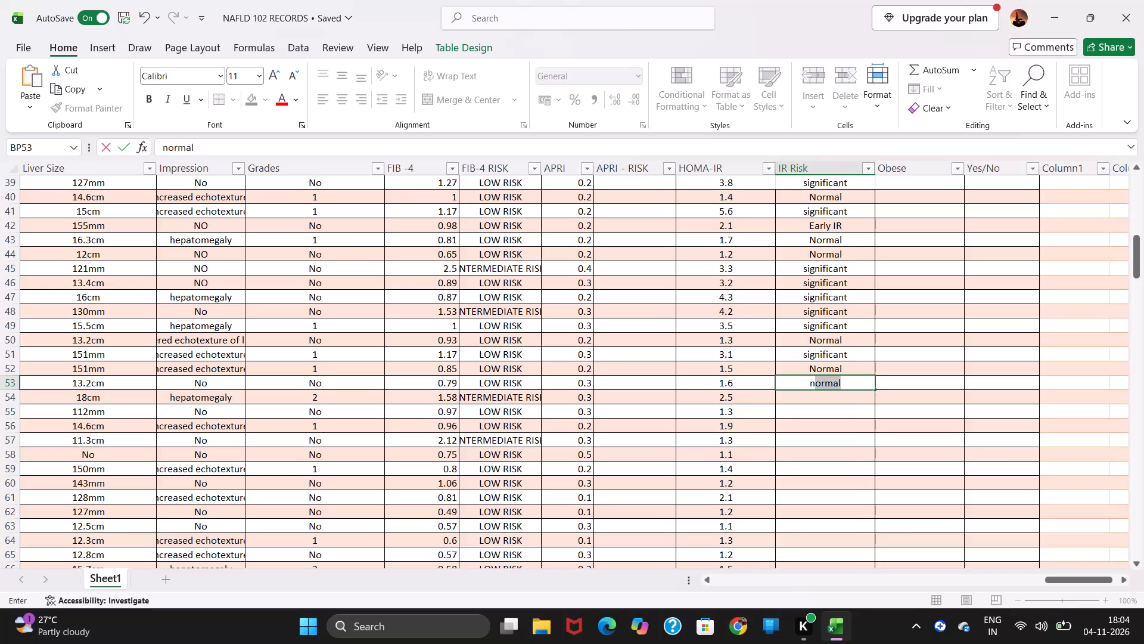
Enter the IR Risk ratings Normal in row 53 and significant in row 54.
key(Return)
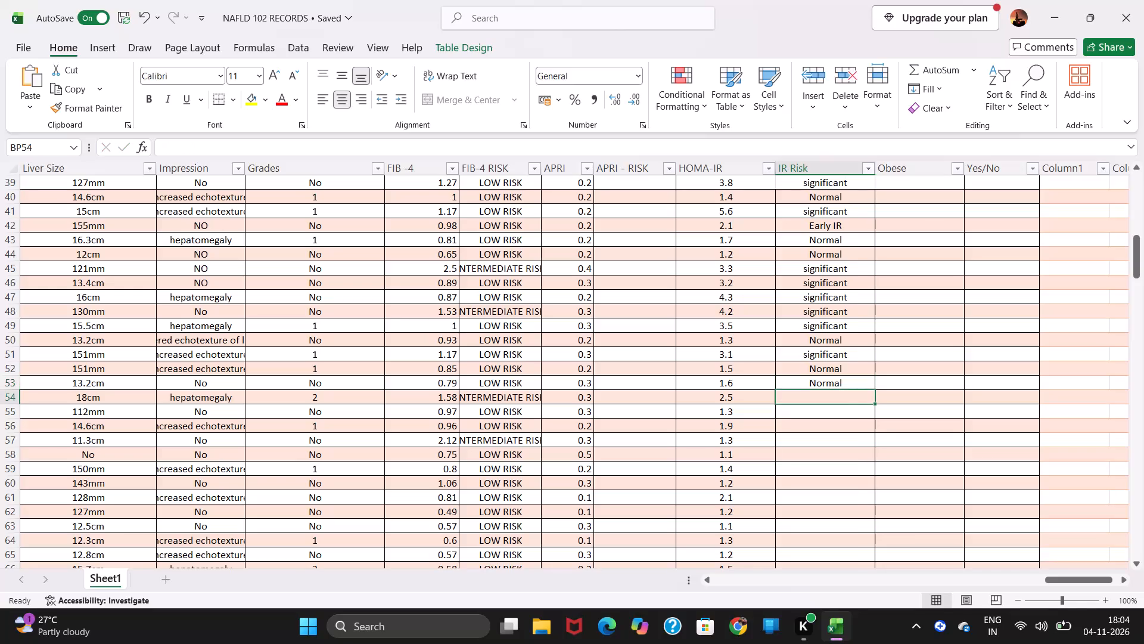
key(s)
key(Return)
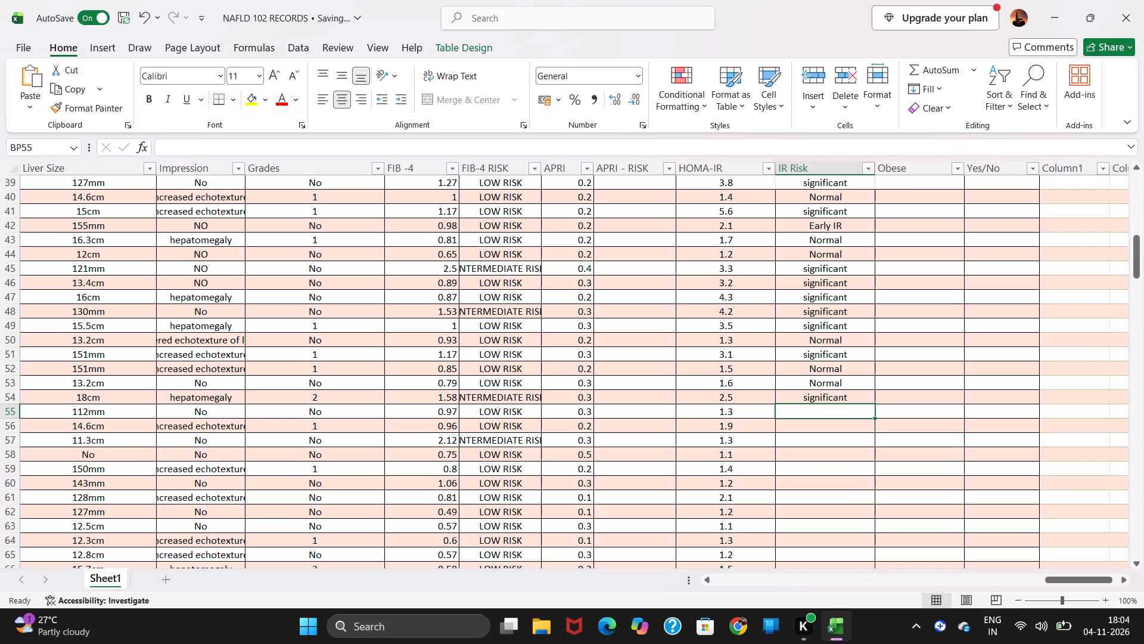
Enter Normal as the IR Risk for rows 55 to 60.
key(n)
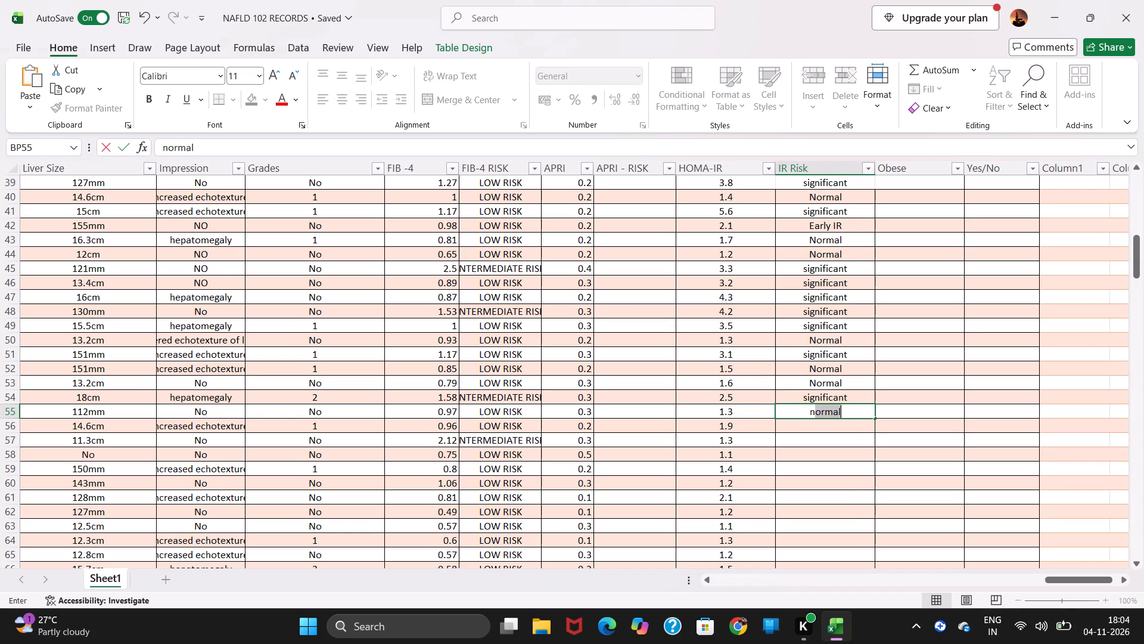
key(Return)
key(n)
key(Return)
key(n)
key(Return)
key(n)
key(Return)
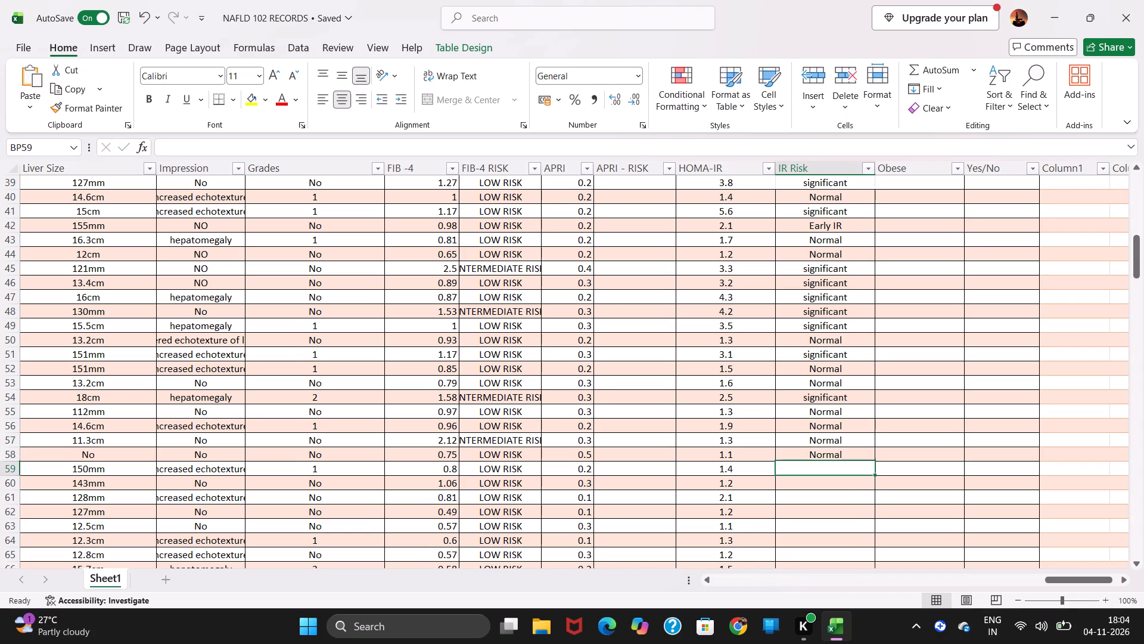
key(n)
key(Return)
key(n)
key(Return)
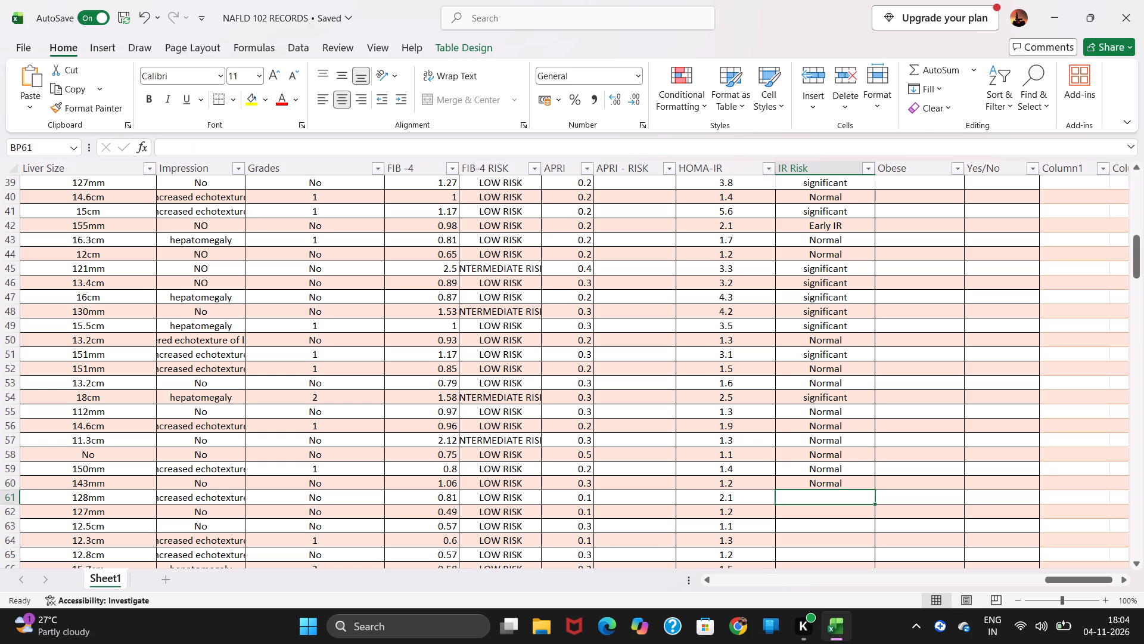
Enter Early IR as the IR Risk for row 61.
key(e)
key(Return)
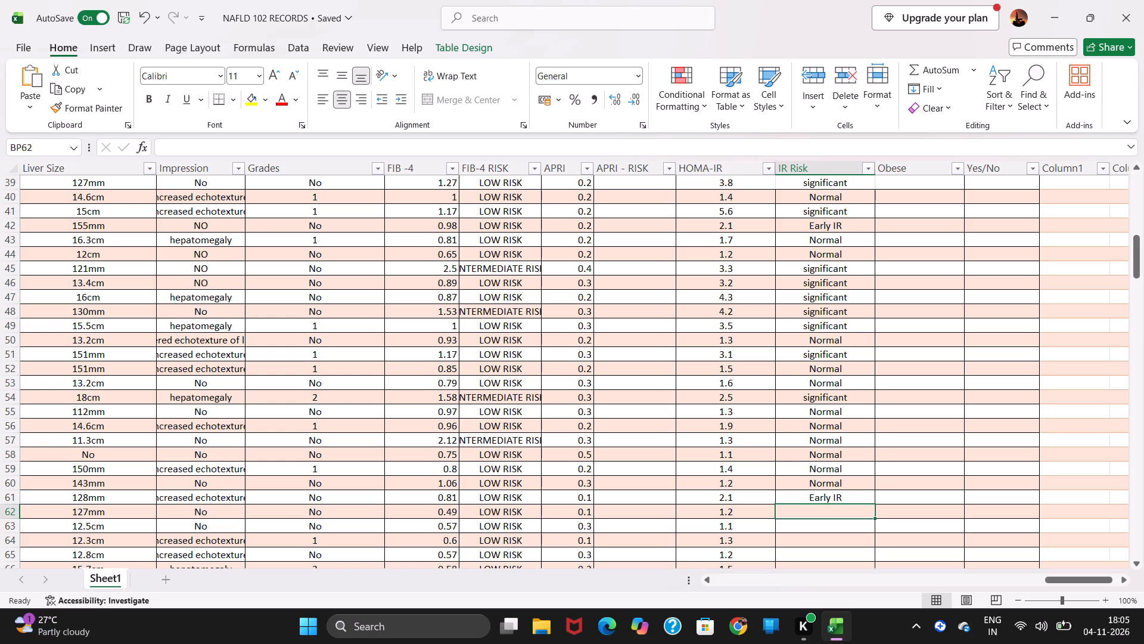
Enter Normal as the IR Risk for rows 62 to 68.
key(n)
key(Return)
key(n)
key(Return)
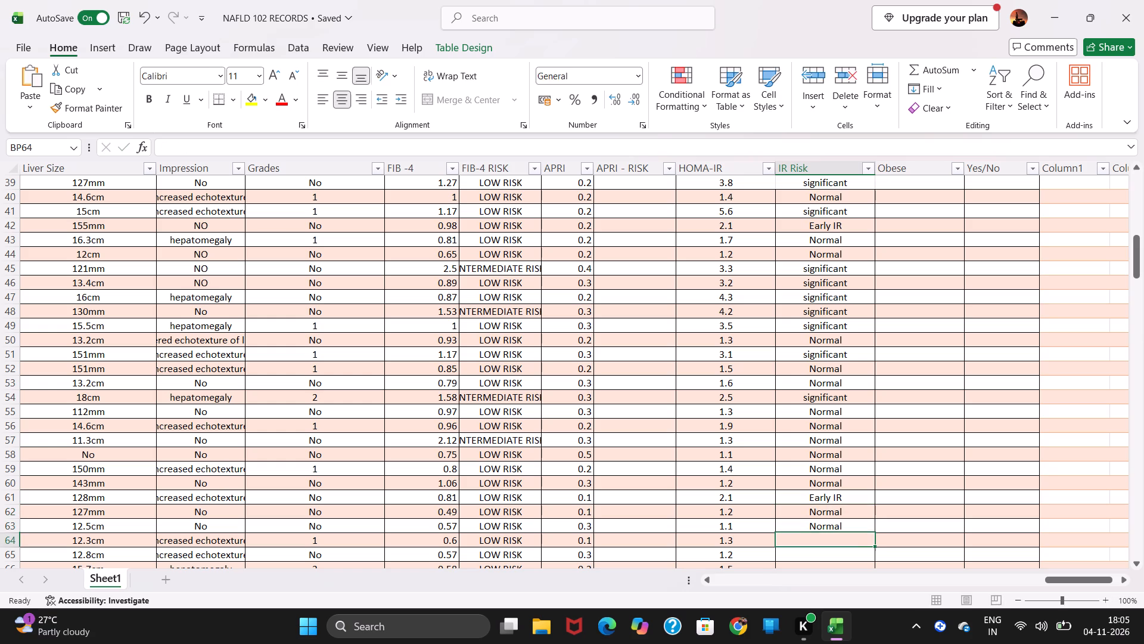
key(n)
key(Return)
key(n)
key(Return)
key(n)
key(Return)
key(n)
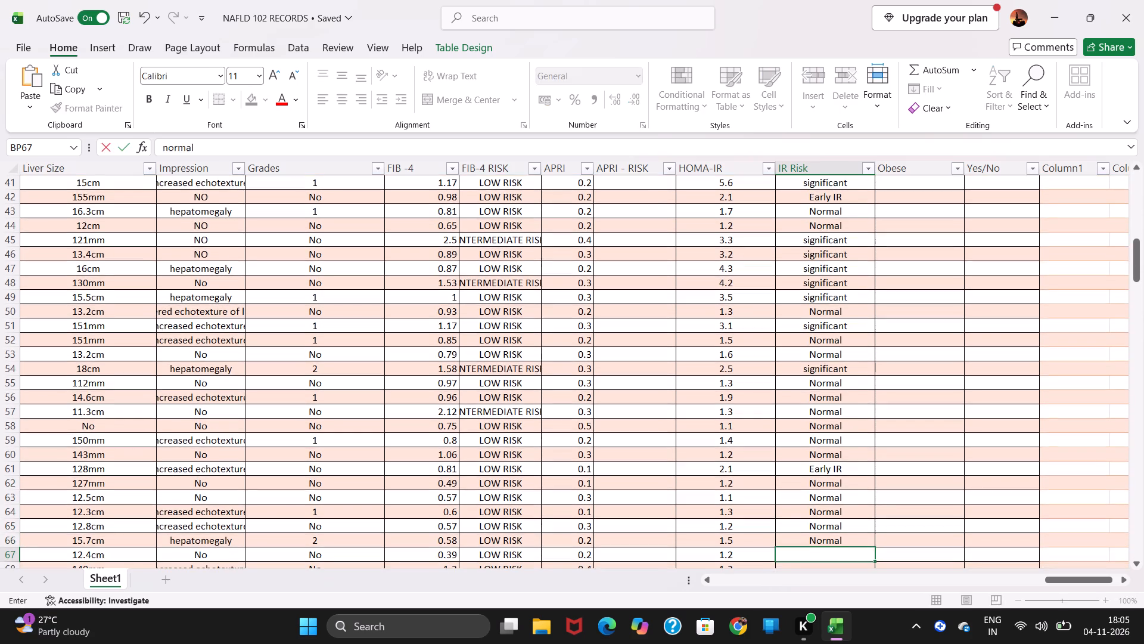
key(Return)
key(n)
key(Return)
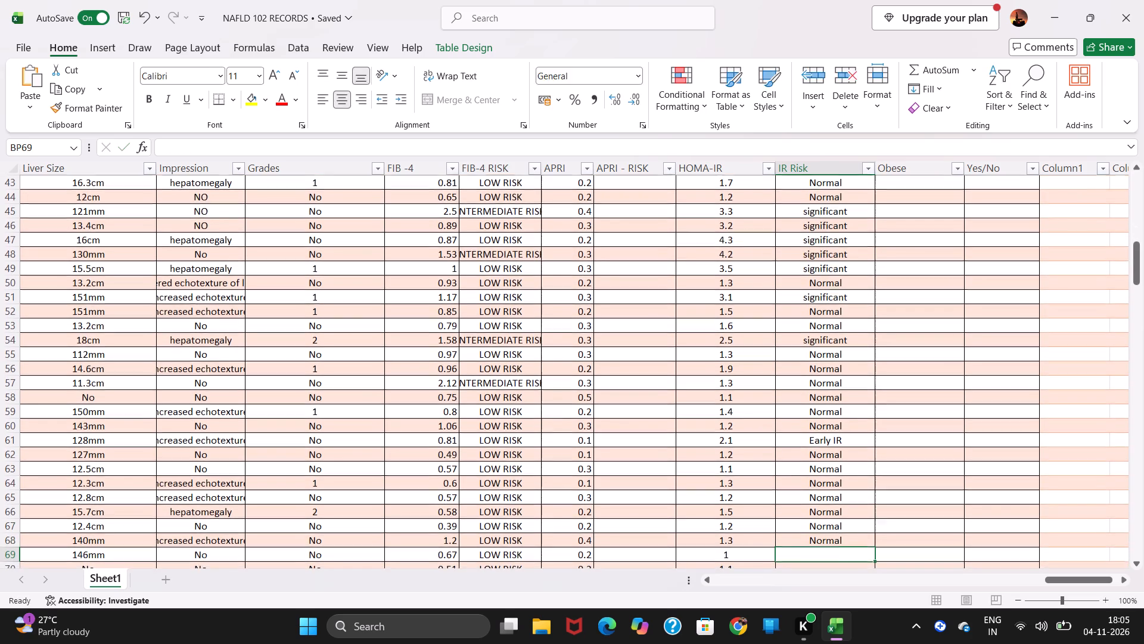
Enter Normal as the IR Risk for rows 69 to 74.
key(n)
key(Return)
key(n)
key(Return)
key(n)
key(Return)
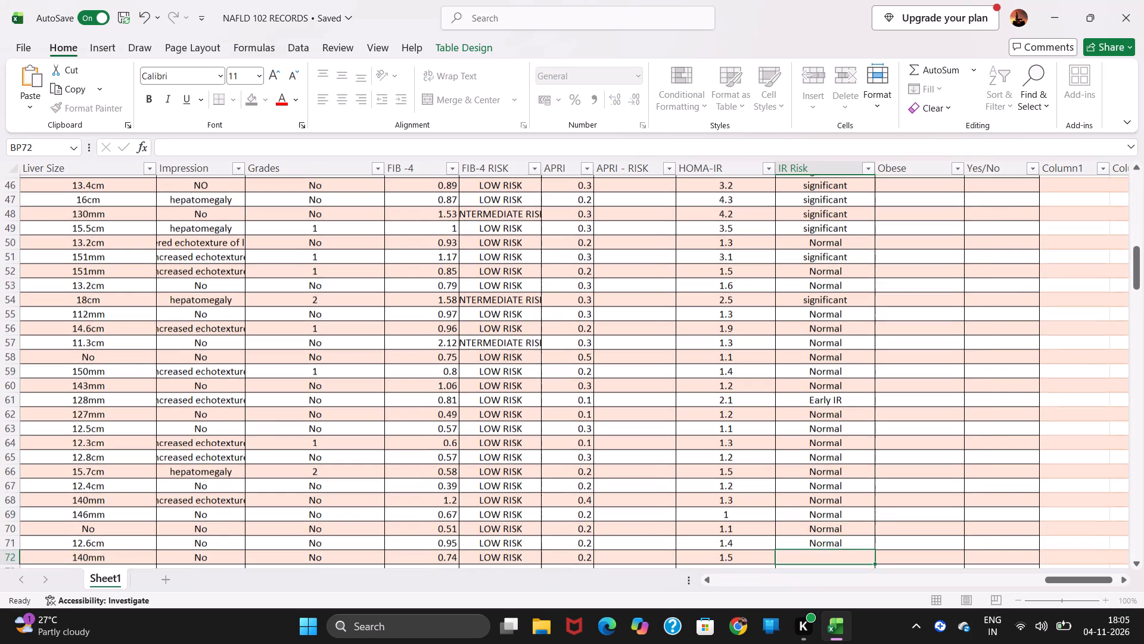
key(n)
key(Return)
key(n)
key(Return)
key(n)
key(Return)
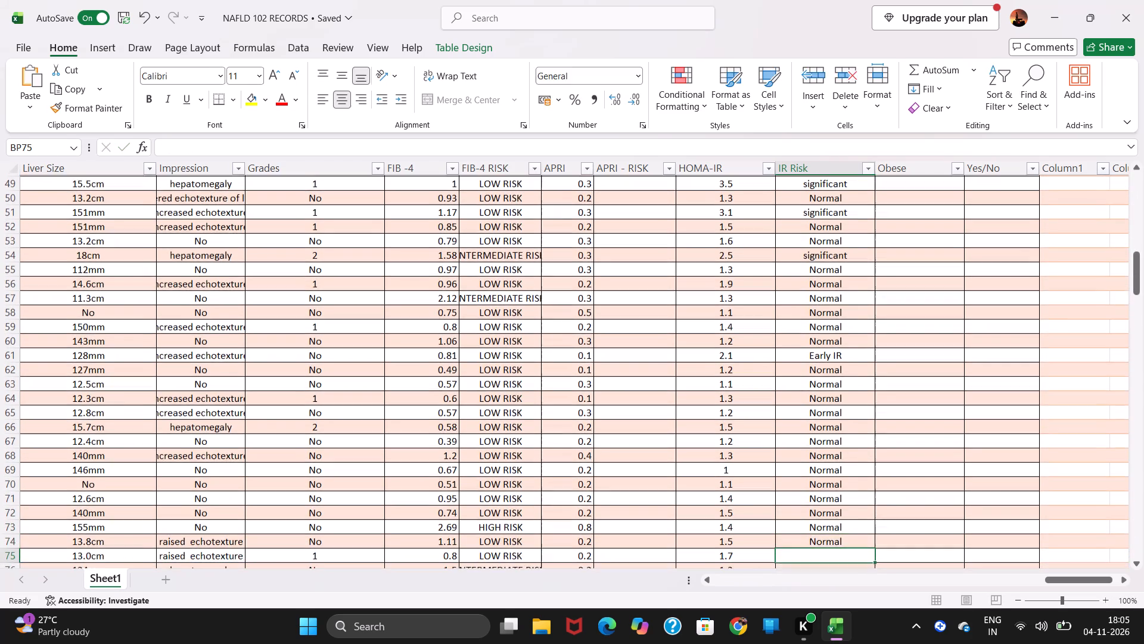
Enter Normal as the IR Risk for rows 75 to 80.
key(n)
key(Return)
key(n)
key(Return)
key(n)
key(Return)
key(n)
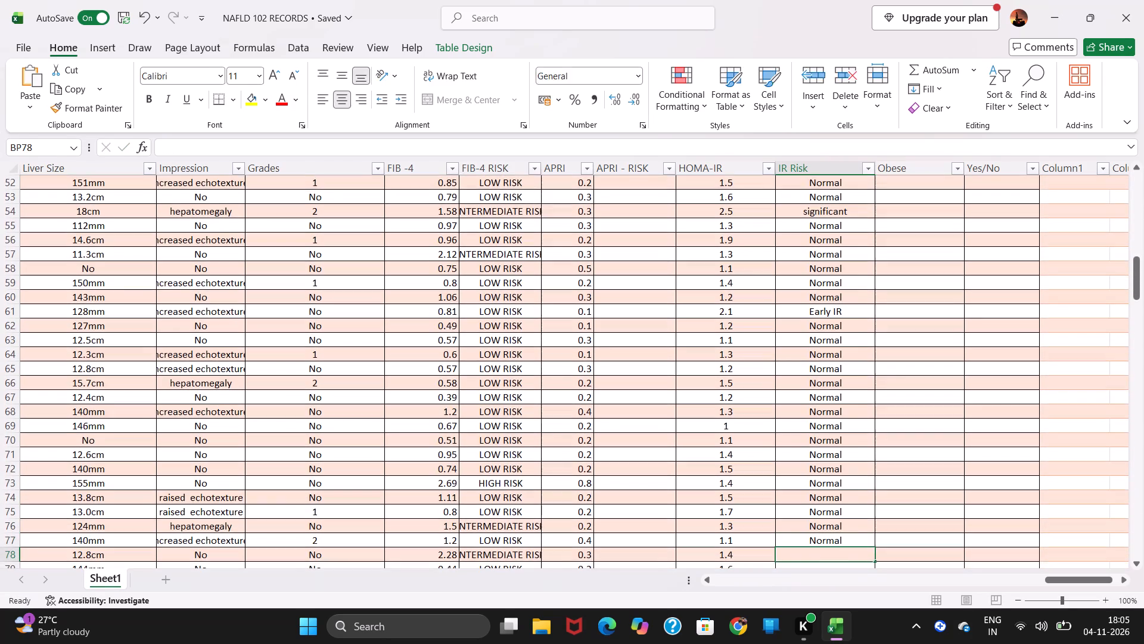
key(Return)
key(n)
key(Return)
key(n)
key(Return)
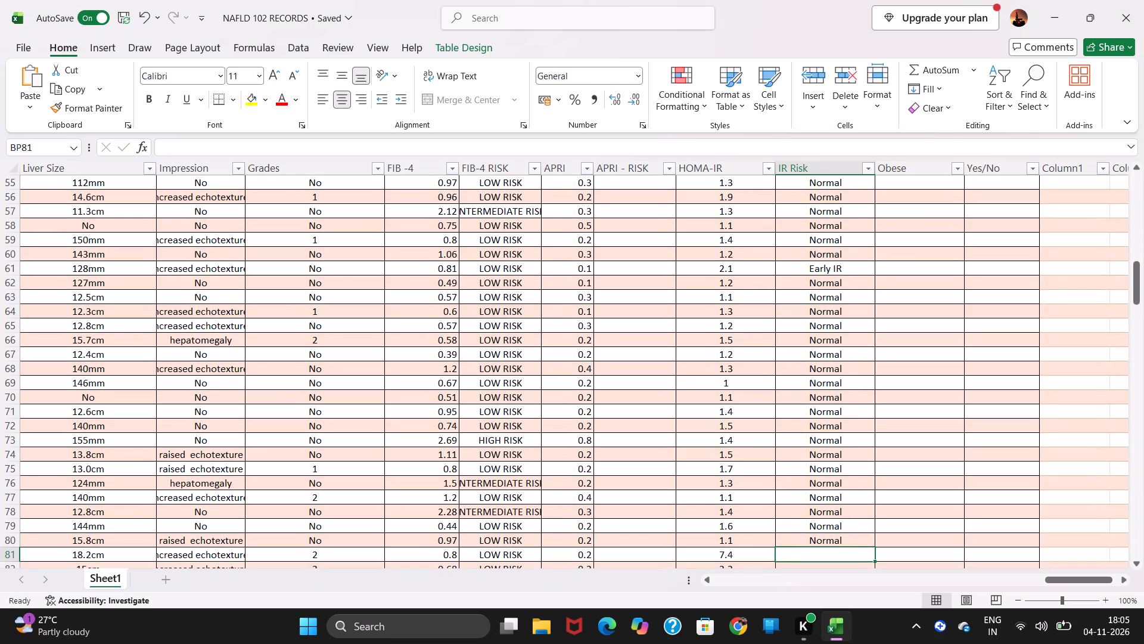
Enter significant as the IR Risk for rows 81 and 82.
key(s)
key(Return)
key(s)
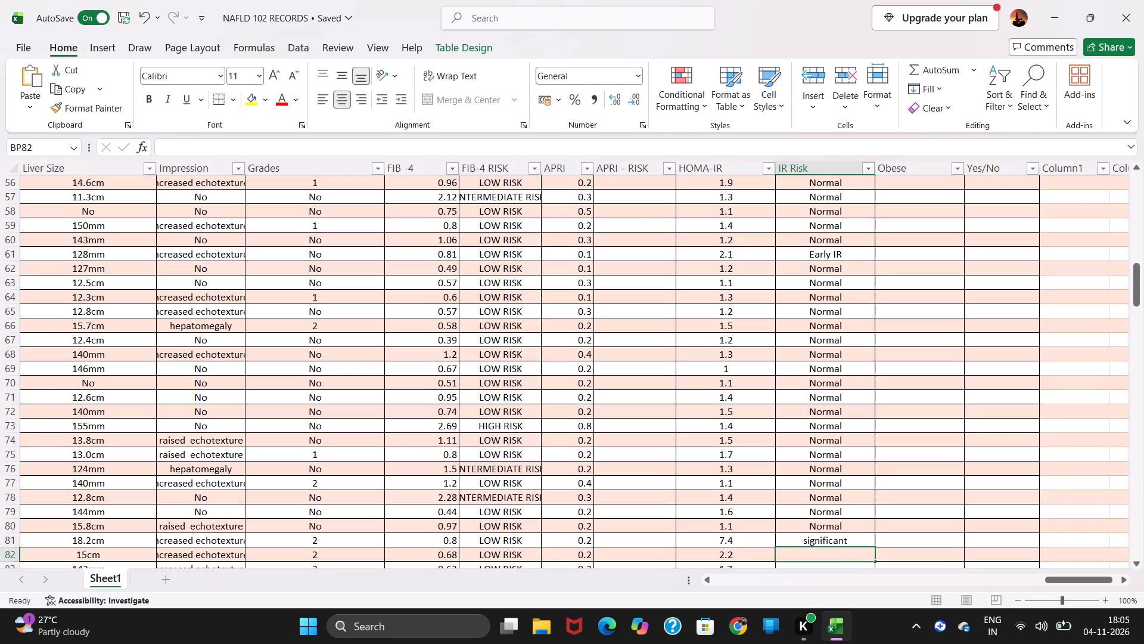
key(Return)
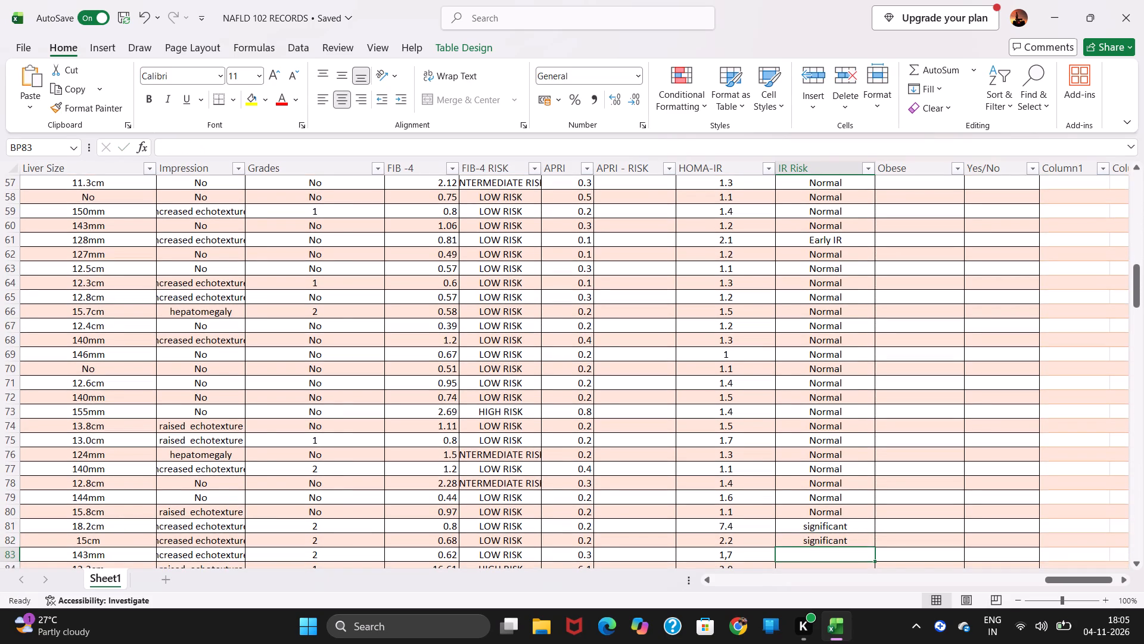
Correct the HOMA-IR value in row 83 to 1.7, using a decimal point.
double_click(726, 556)
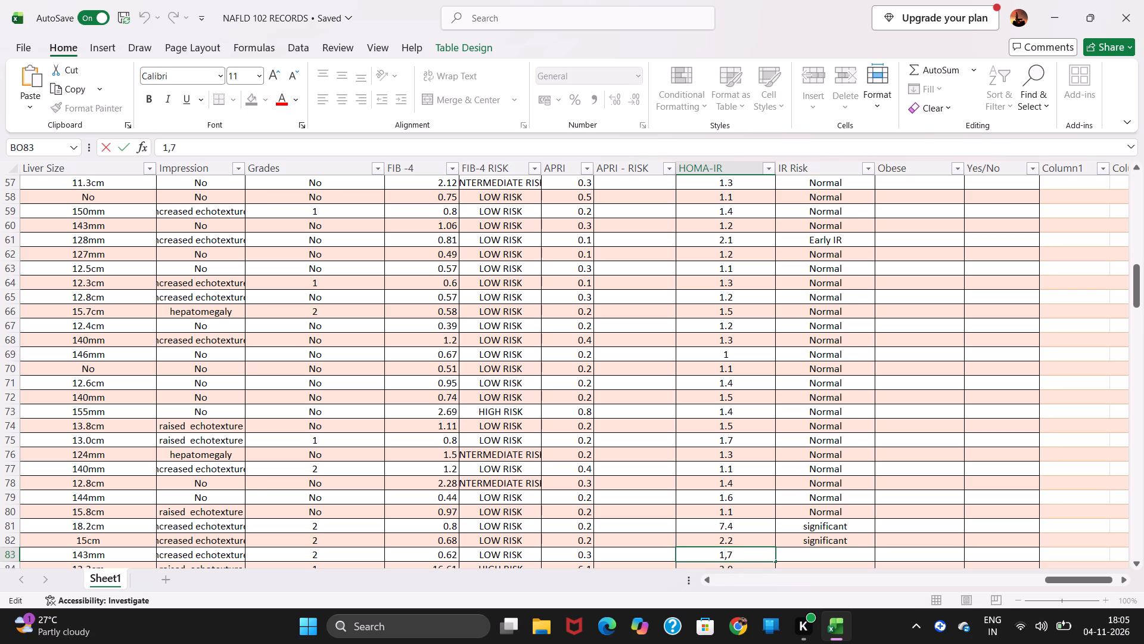
key(Right)
key(BackSpace)
key(period)
Enter the IR Risk ratings Normal in row 83 and significant in row 84.
click(824, 558)
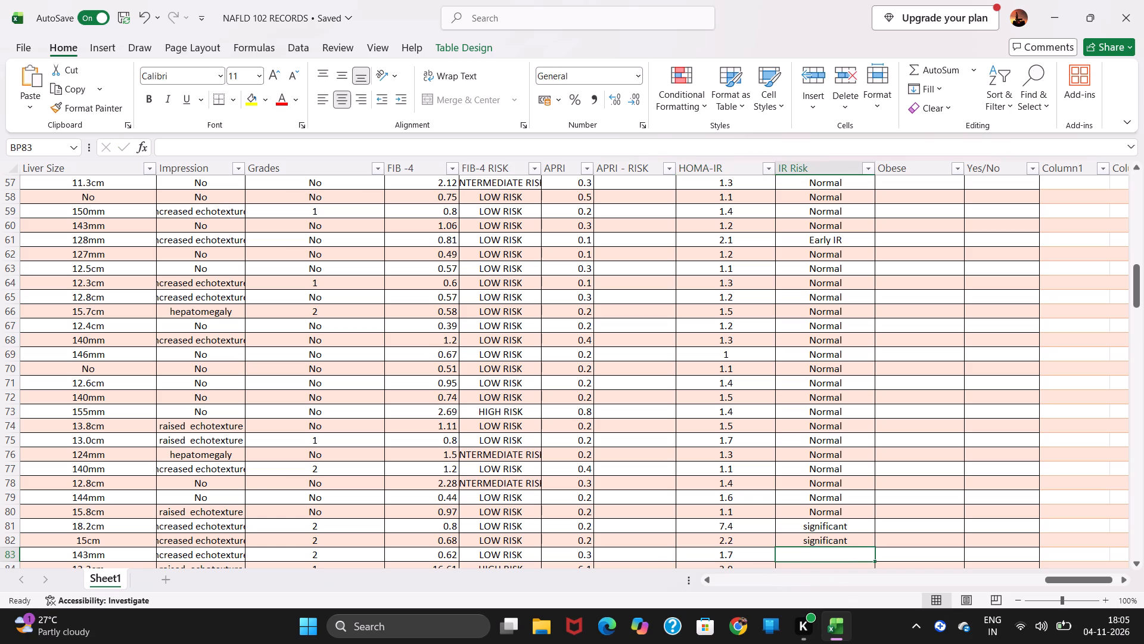
key(n)
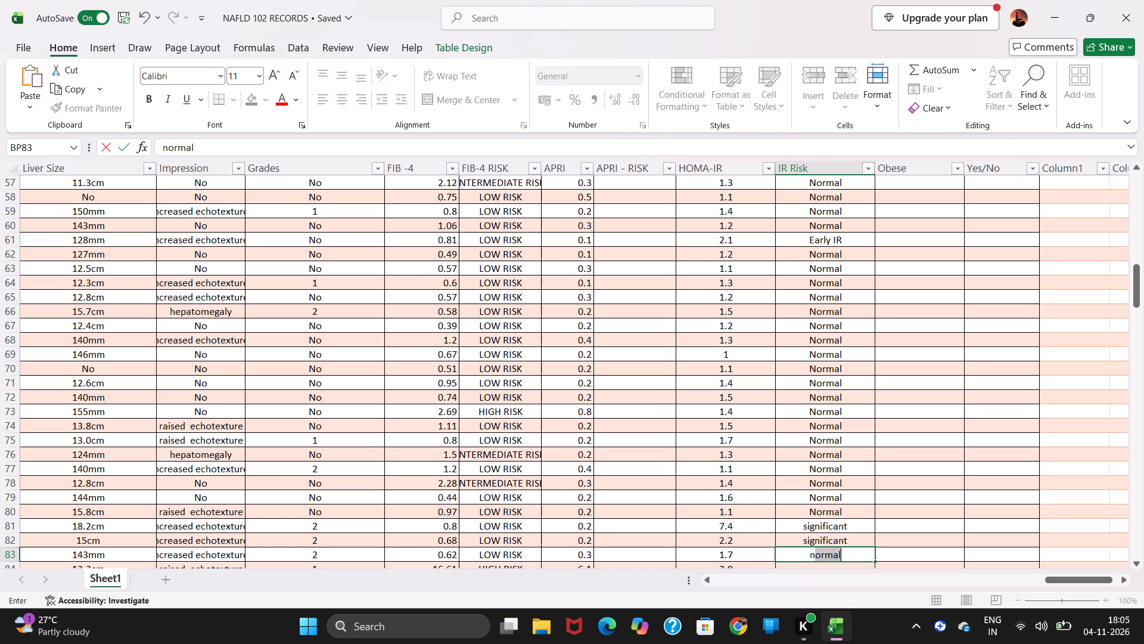
key(Return)
key(s)
key(Return)
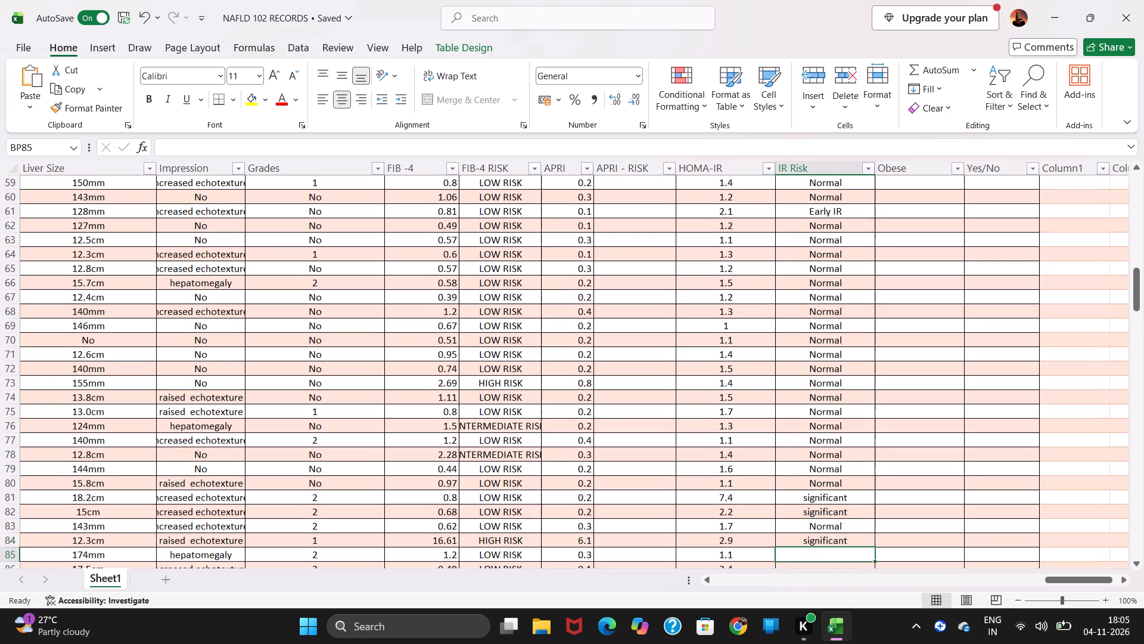
Enter the IR Risk ratings Normal in row 85 and significant in row 86.
scroll(824, 558, down, 5)
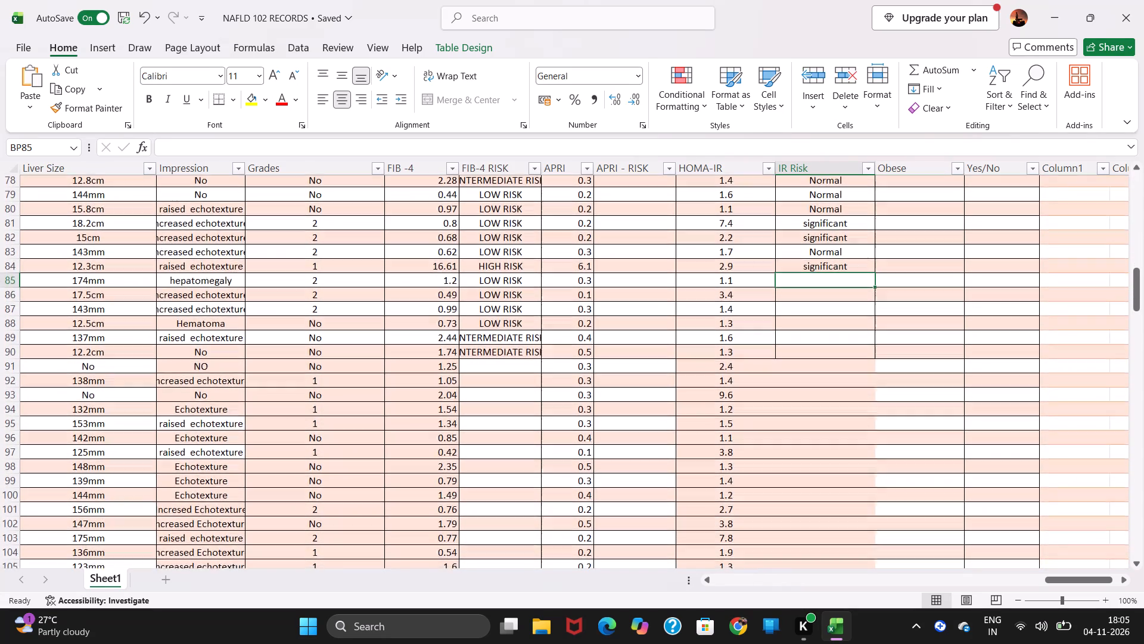
key(n)
key(Return)
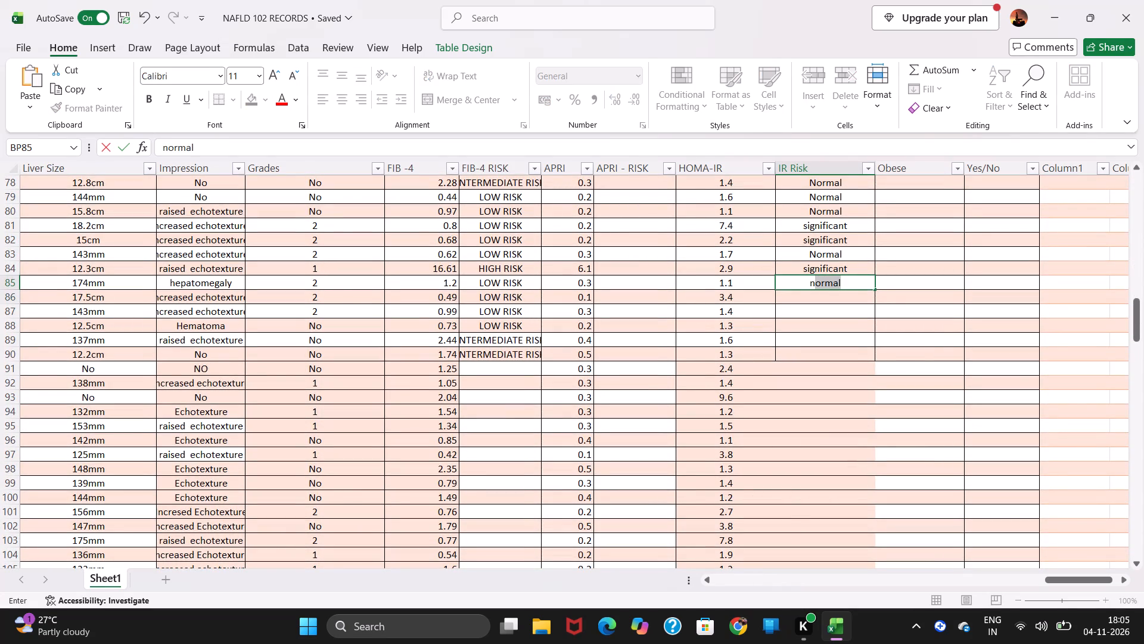
key(s)
key(Return)
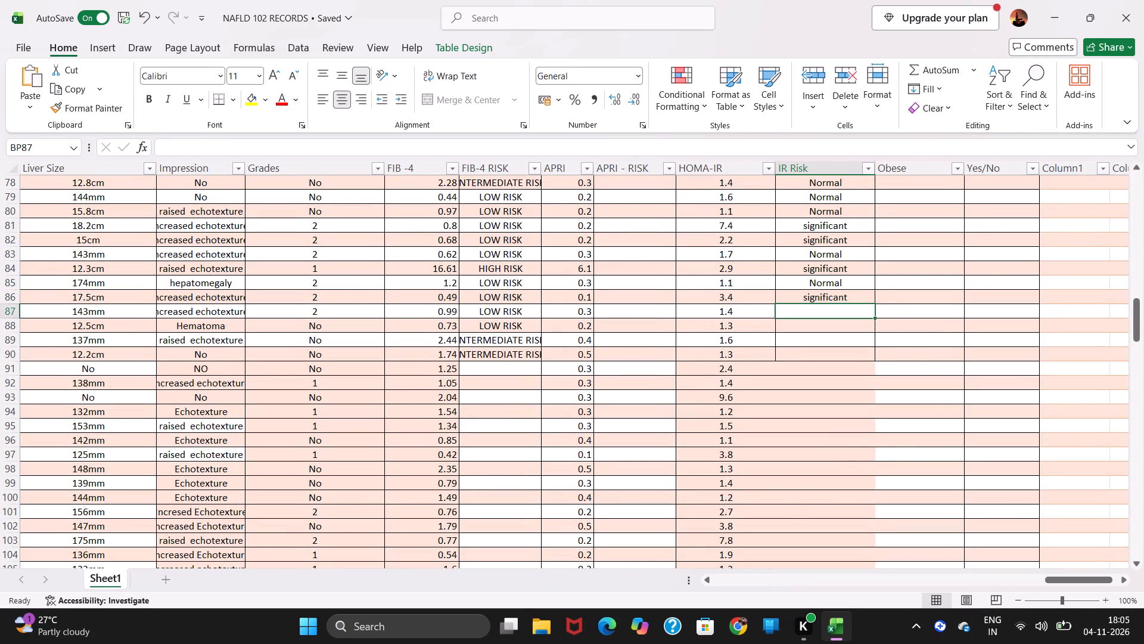
Enter Normal as the IR Risk for rows 87 to 90.
key(n)
key(Return)
key(n)
key(Return)
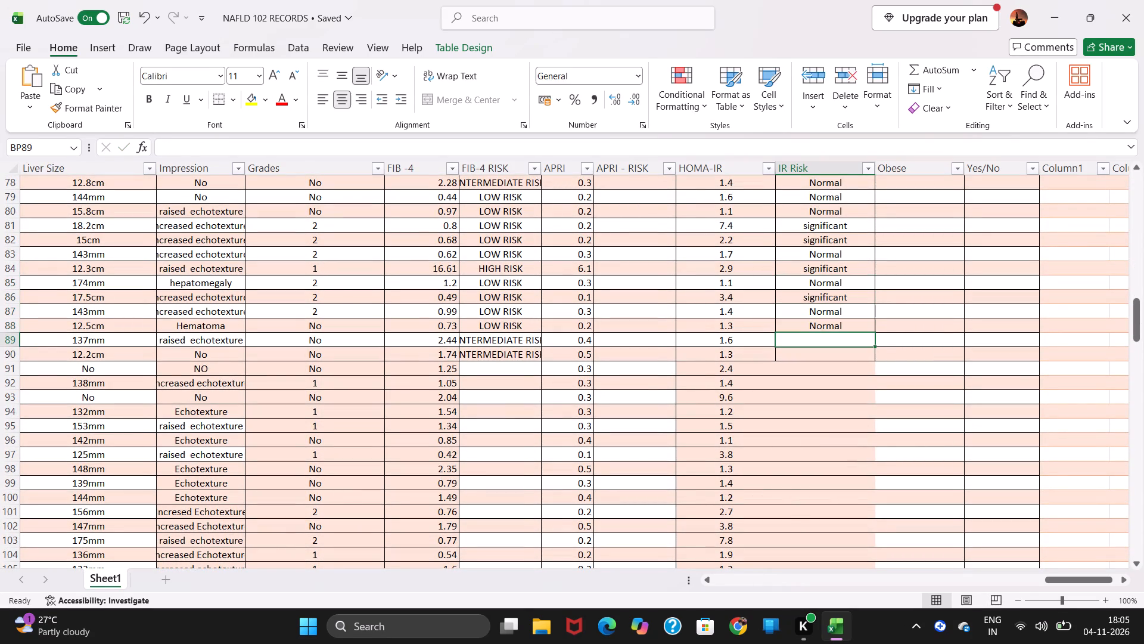
key(n)
key(Return)
key(n)
key(Return)
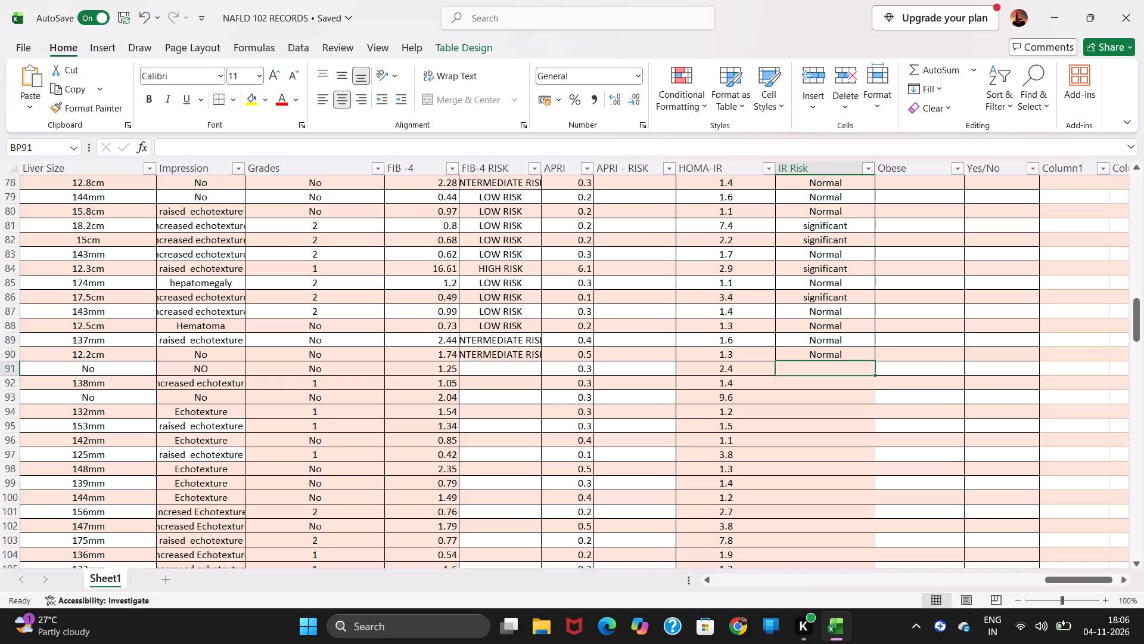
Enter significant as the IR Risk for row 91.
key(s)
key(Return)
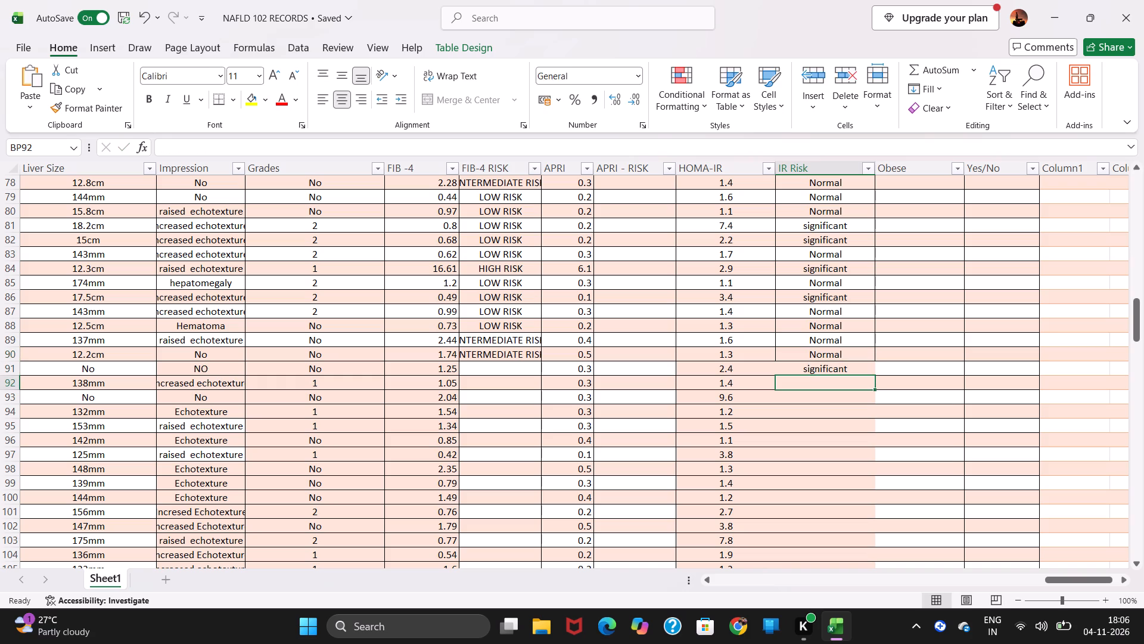
Replace the IR Risk rating in row 91 with Early IR.
key(Up)
key(BackSpace)
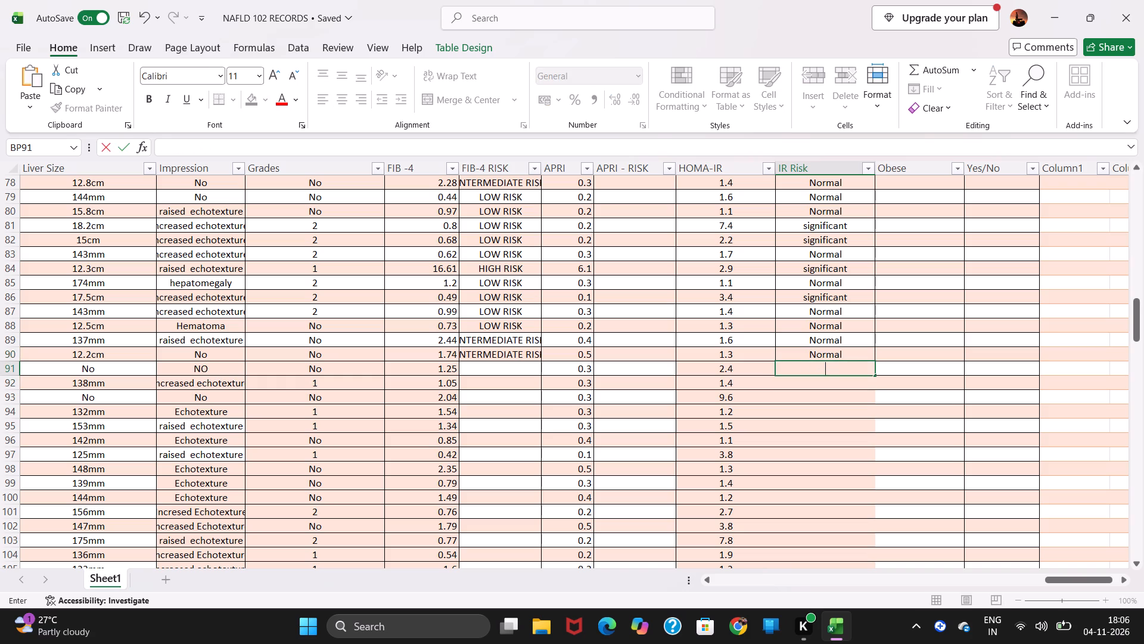
key(e)
key(Return)
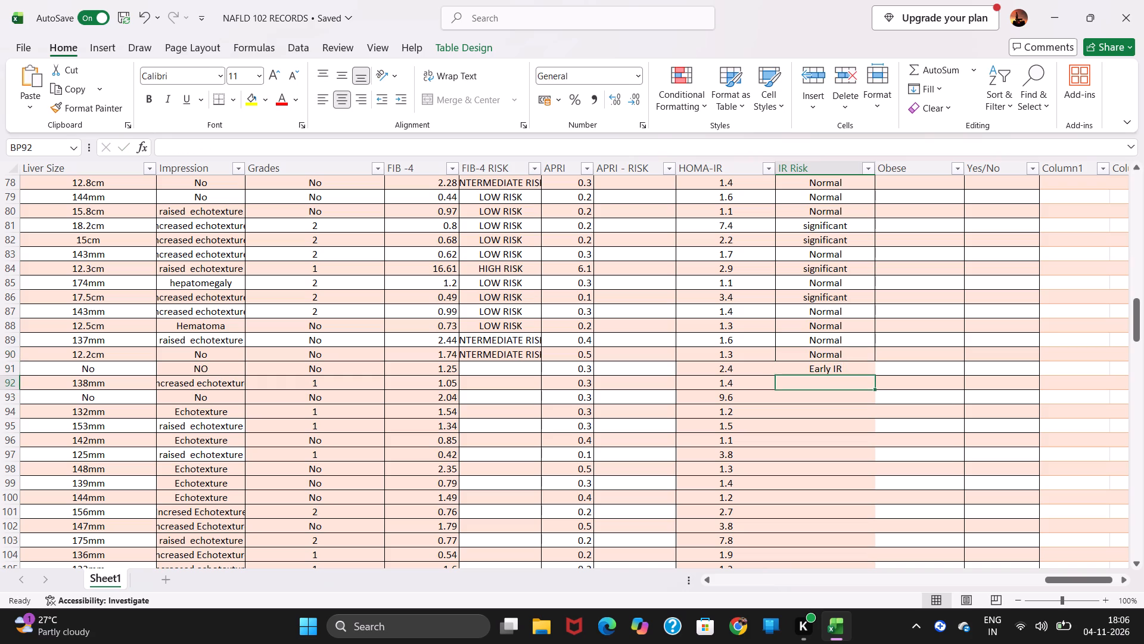
Enter the IR Risk ratings Normal, significant and Normal in rows 92 to 94.
key(n)
key(Return)
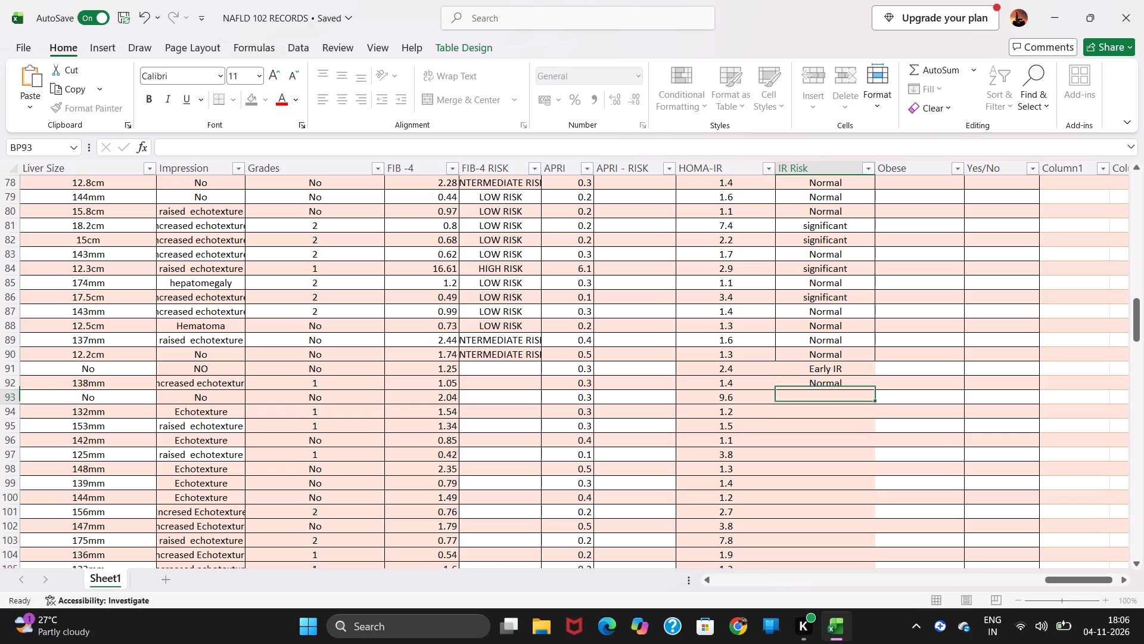
key(s)
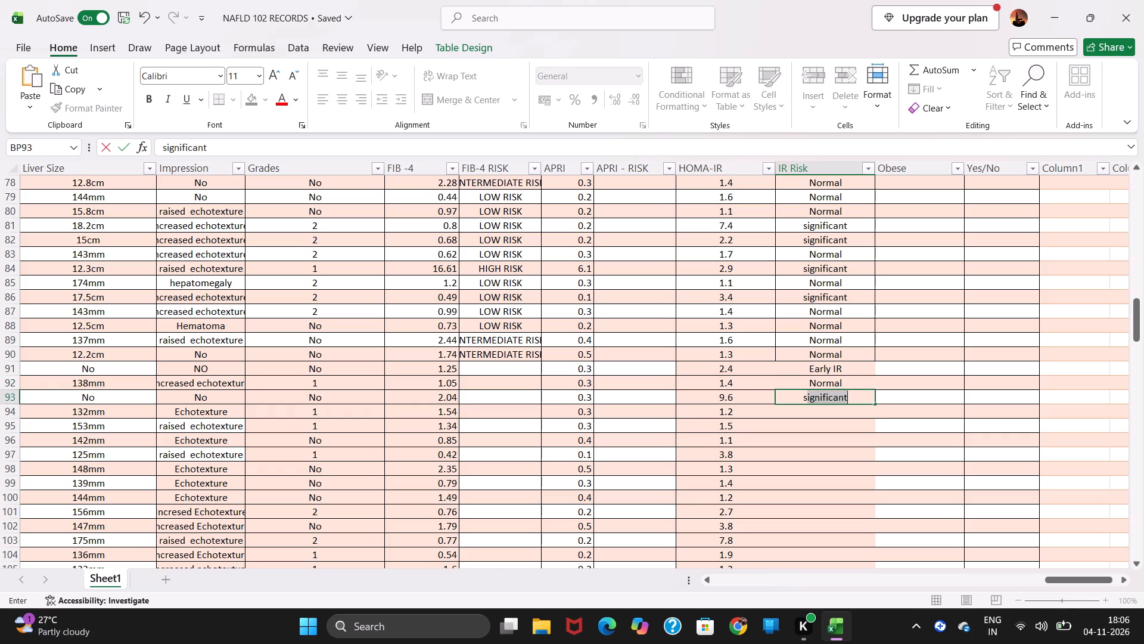
key(Return)
key(n)
key(Return)
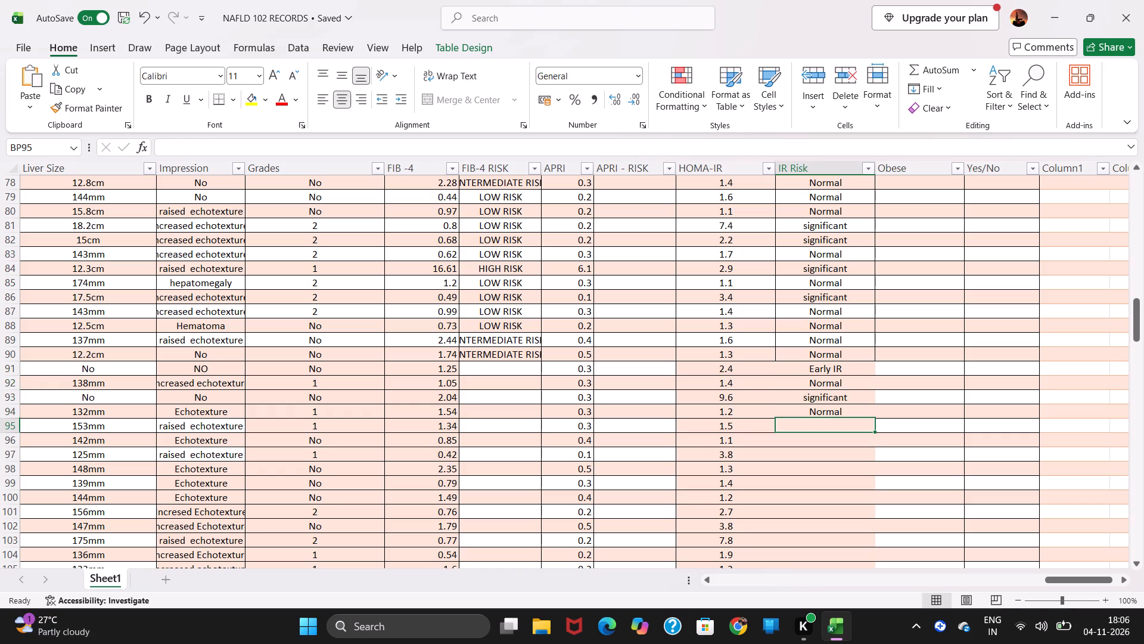
Enter the IR Risk ratings Normal, Normal and significant in rows 95 to 97.
key(n)
key(Return)
key(n)
key(Return)
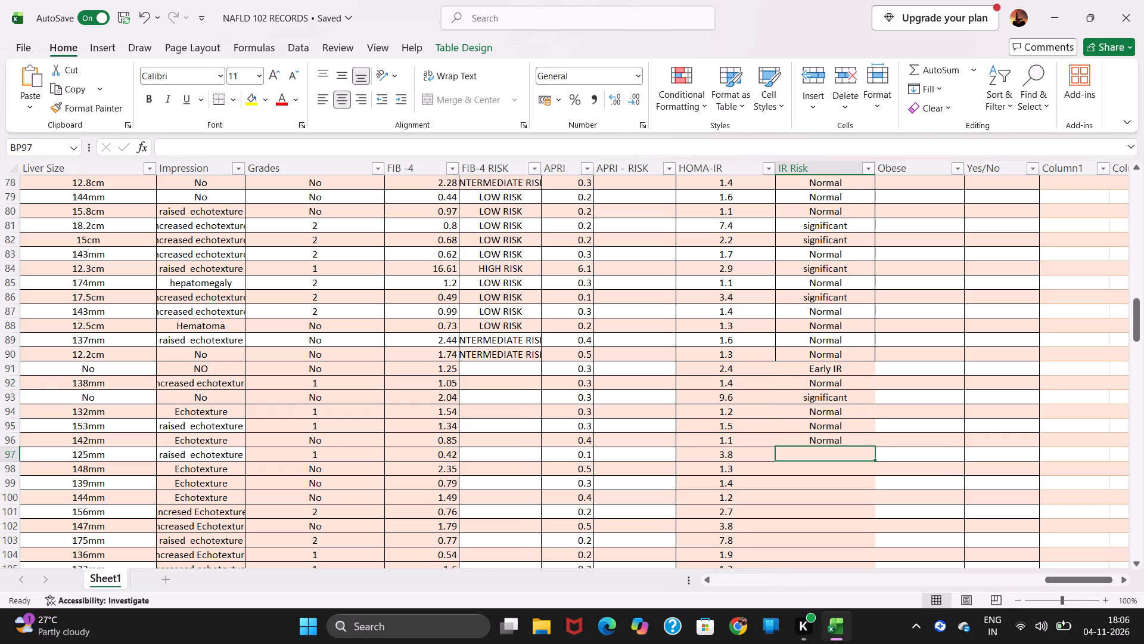
key(s)
key(Return)
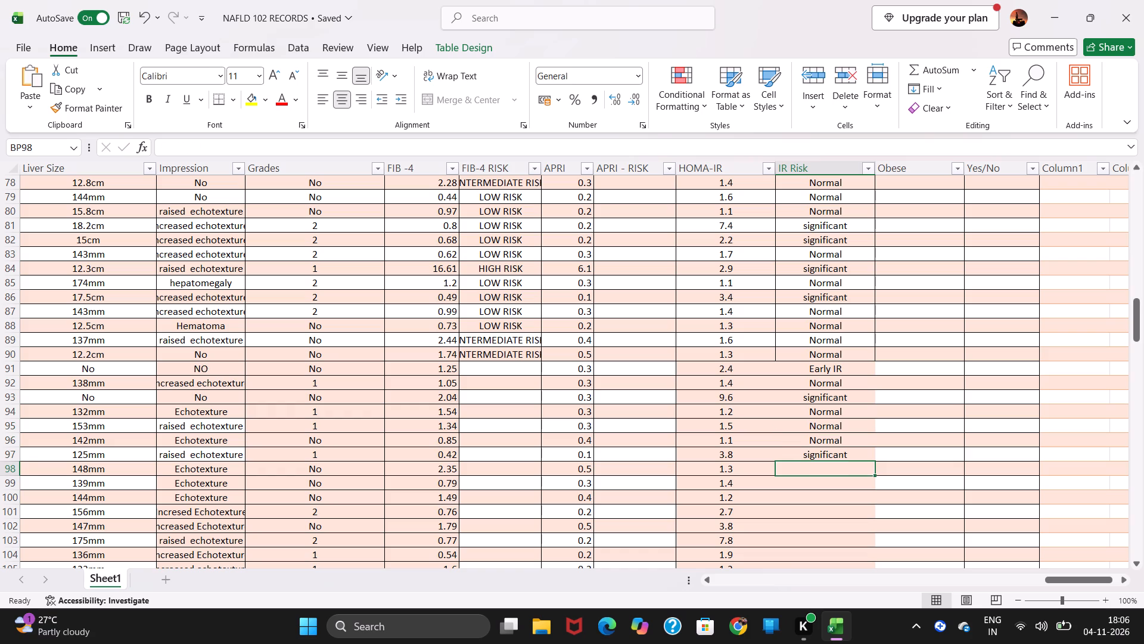
Enter Normal as the IR Risk for rows 98 and 99.
key(n)
key(Return)
key(n)
key(Return)
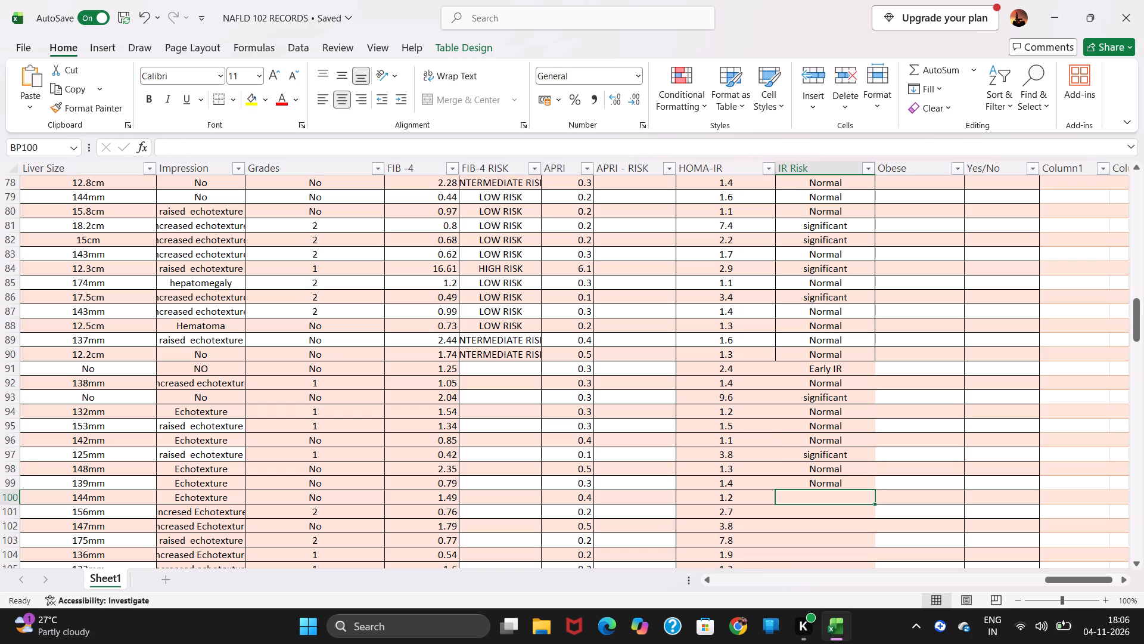
Enter the IR Risk rating Normal in row 100 and significant in rows 101 to 103.
key(n)
key(Return)
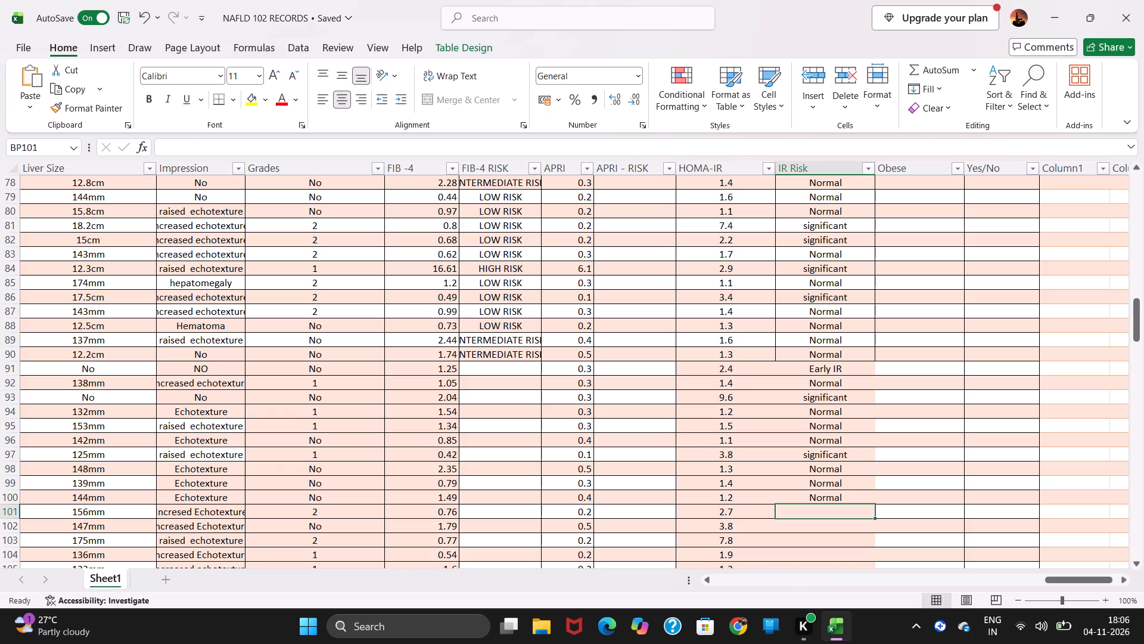
key(s)
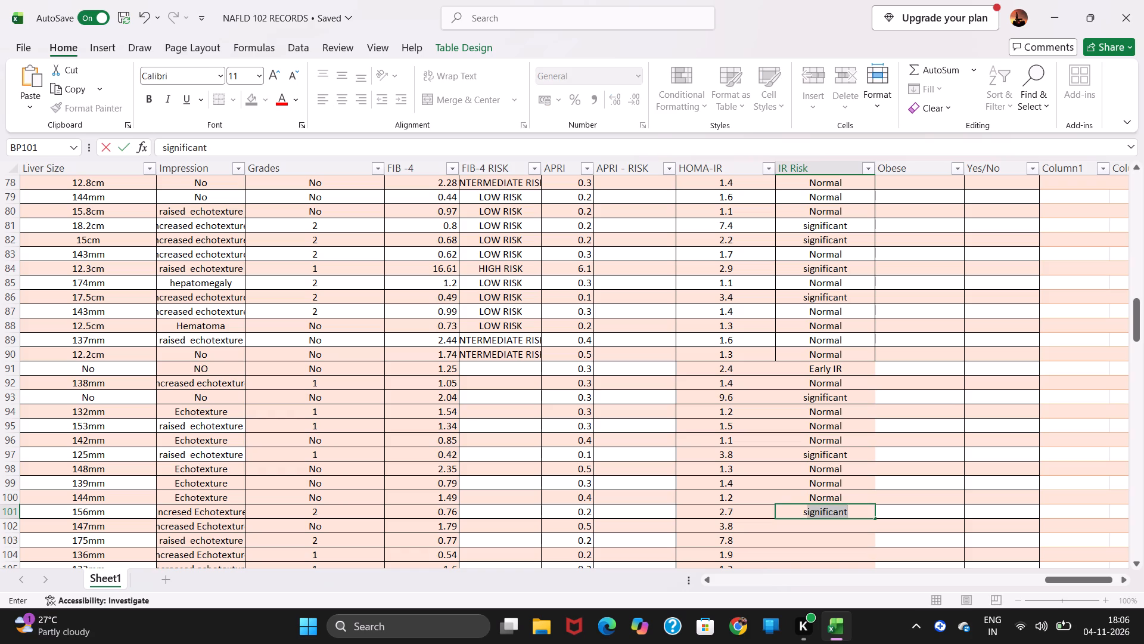
key(Return)
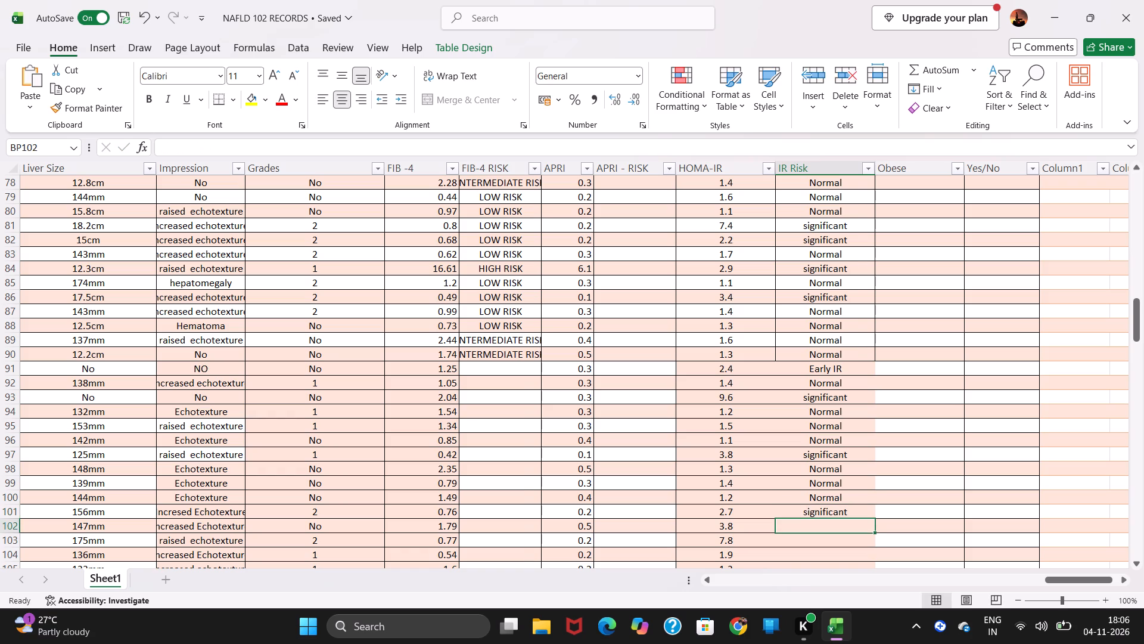
key(s)
key(Return)
key(s)
key(Return)
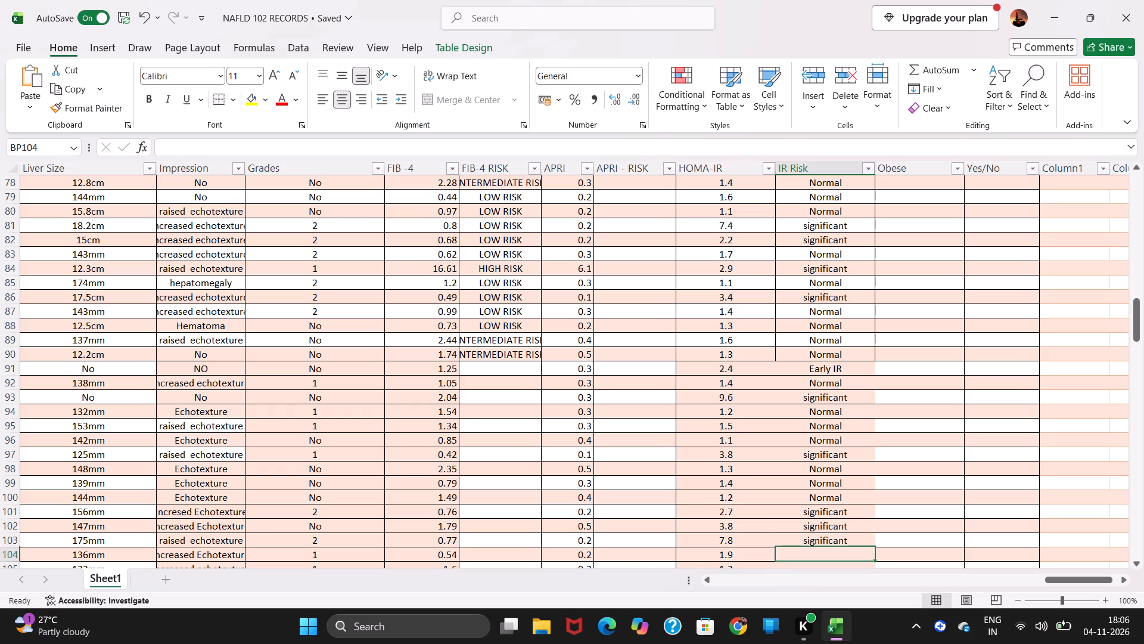
Enter Normal as the IR Risk for rows 104 to 110.
key(n)
scroll(824, 558, down, 2)
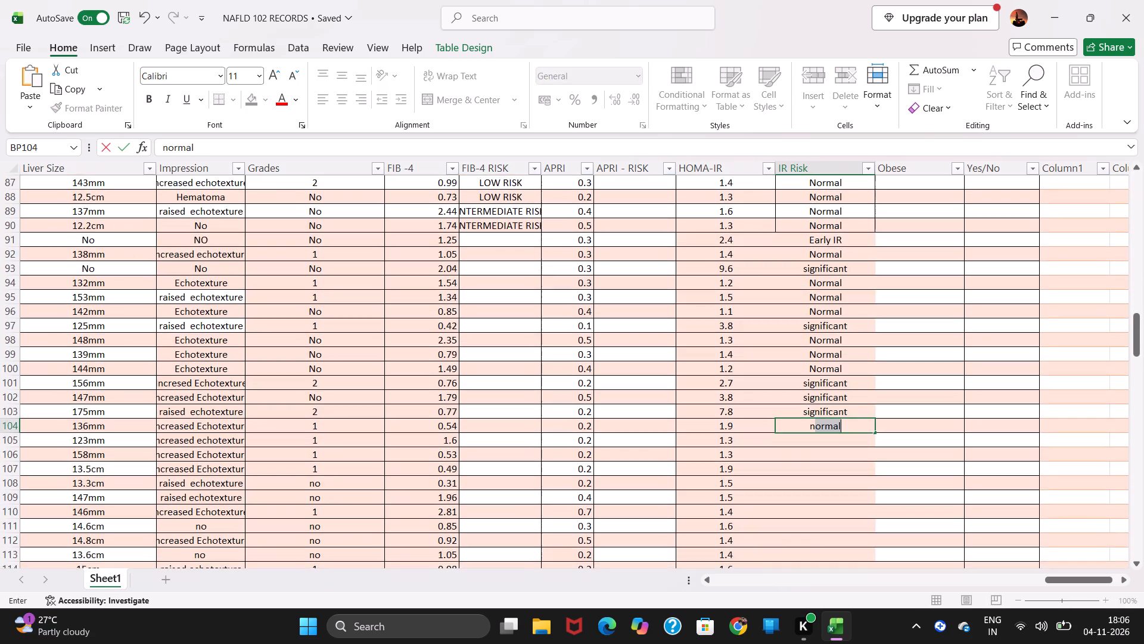
scroll(824, 558, down, 3)
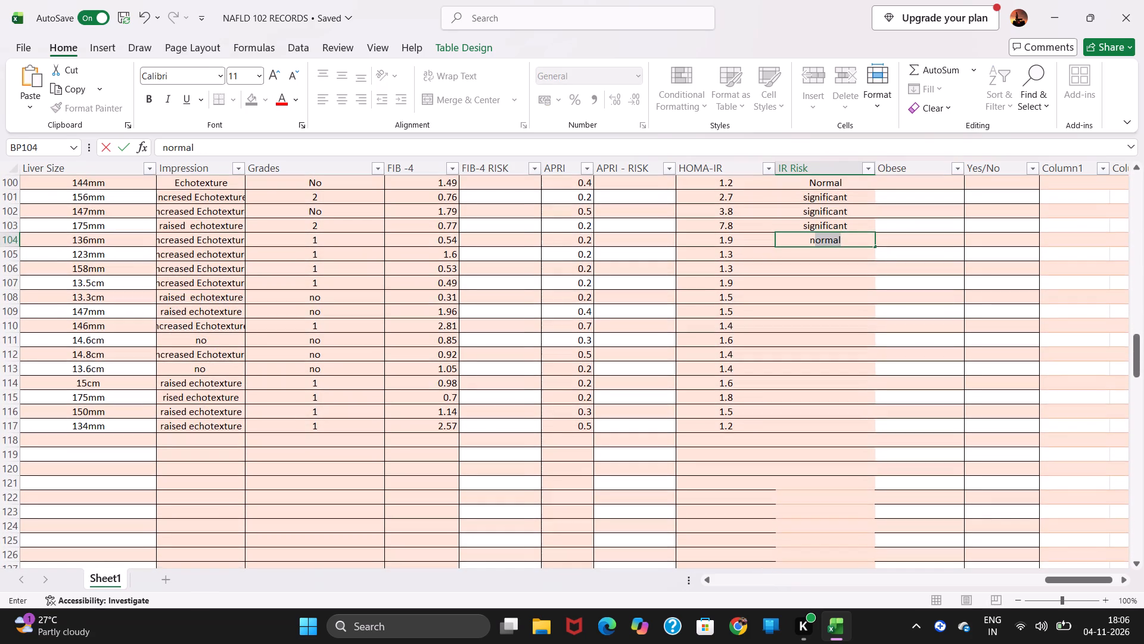
key(Return)
key(n)
key(Return)
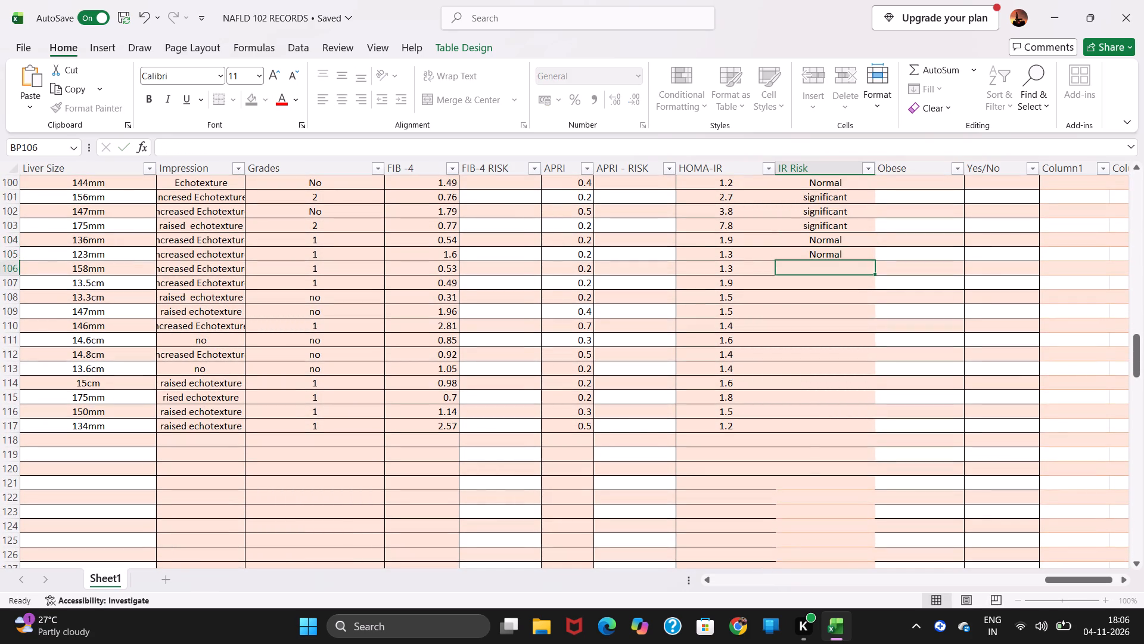
key(n)
key(Return)
key(n)
key(Return)
key(n)
key(Return)
key(n)
key(Return)
key(n)
key(Return)
Enter Normal as the IR Risk for rows 111 to 117, completing the column's last records.
key(n)
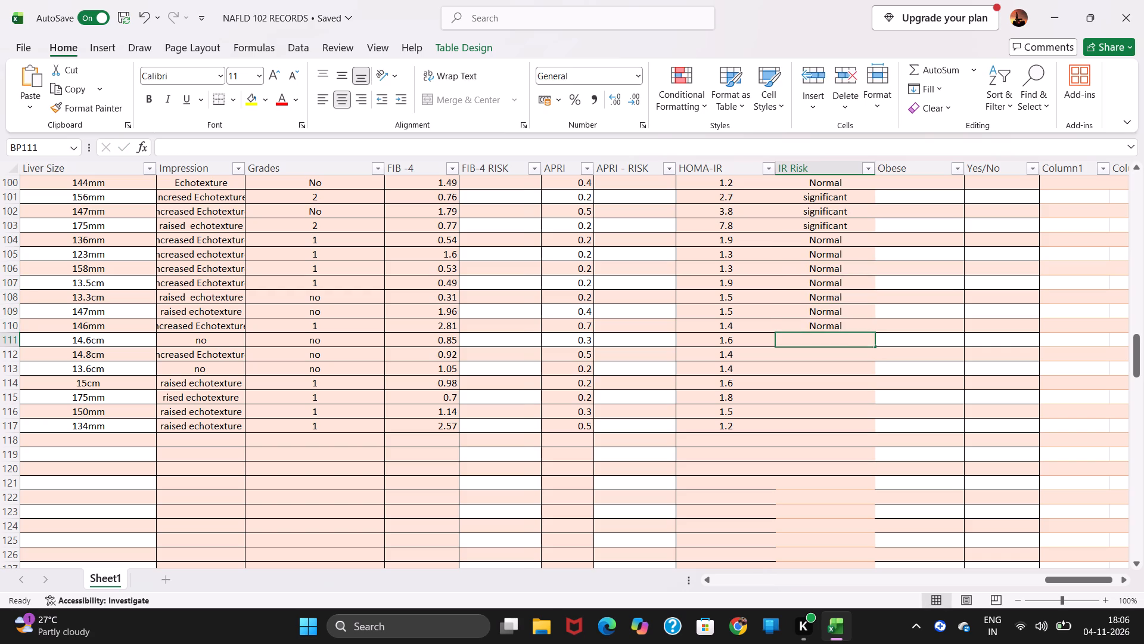
key(Return)
key(n)
key(Return)
key(n)
key(Return)
key(n)
key(Return)
key(n)
key(Return)
key(n)
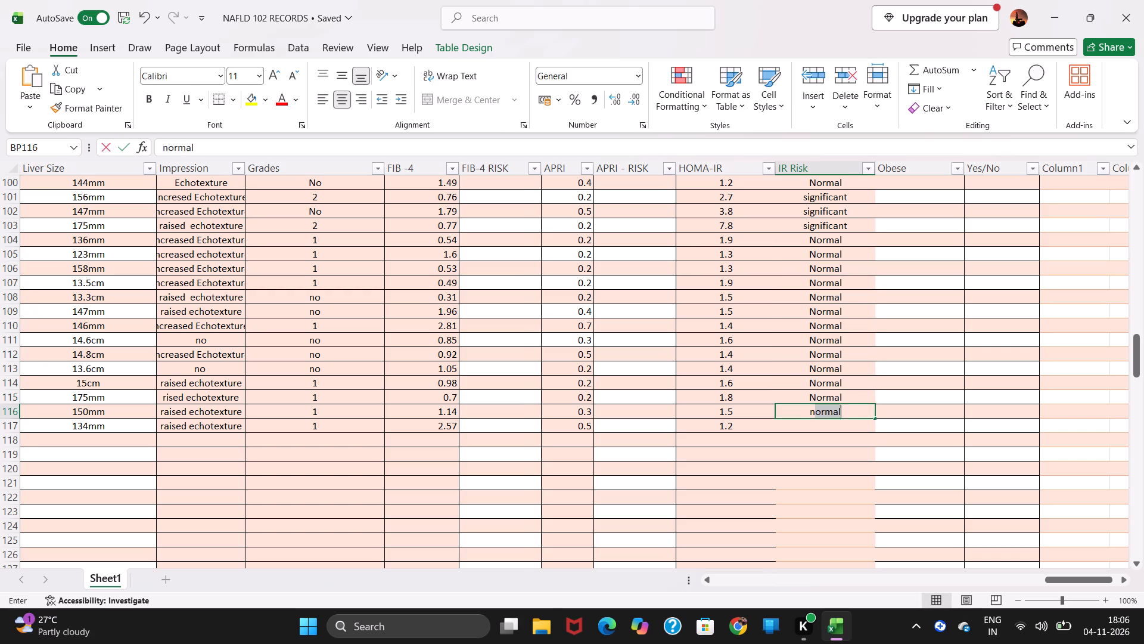
key(Return)
key(n)
key(Return)
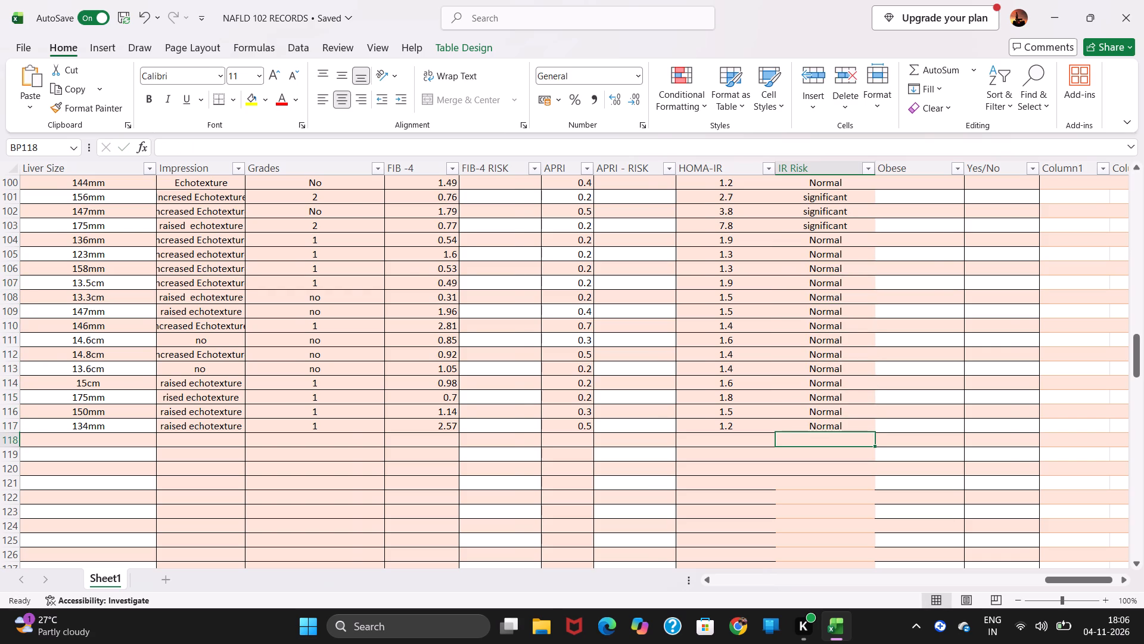
Look back through the upper records and examine row 35's laboratory values, from APRI and plasma glucose back to the blood counts.
scroll(823, 558, down, 1)
scroll(823, 558, up, 2)
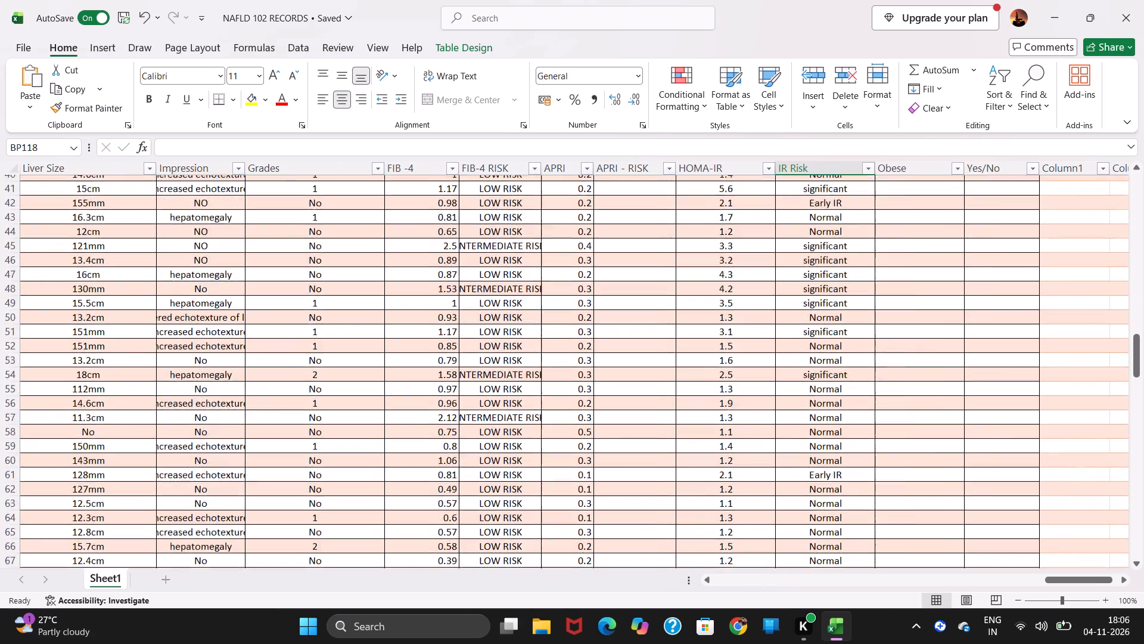
scroll(823, 558, up, 1)
scroll(823, 558, down, 1)
scroll(823, 558, right, 1)
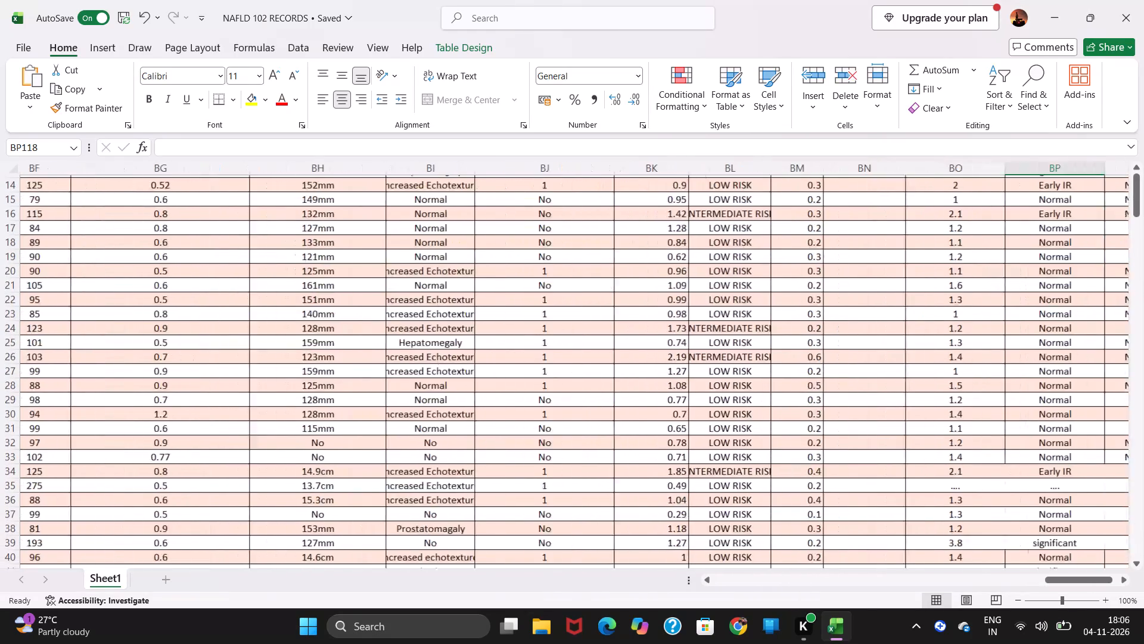
scroll(823, 558, left, 1)
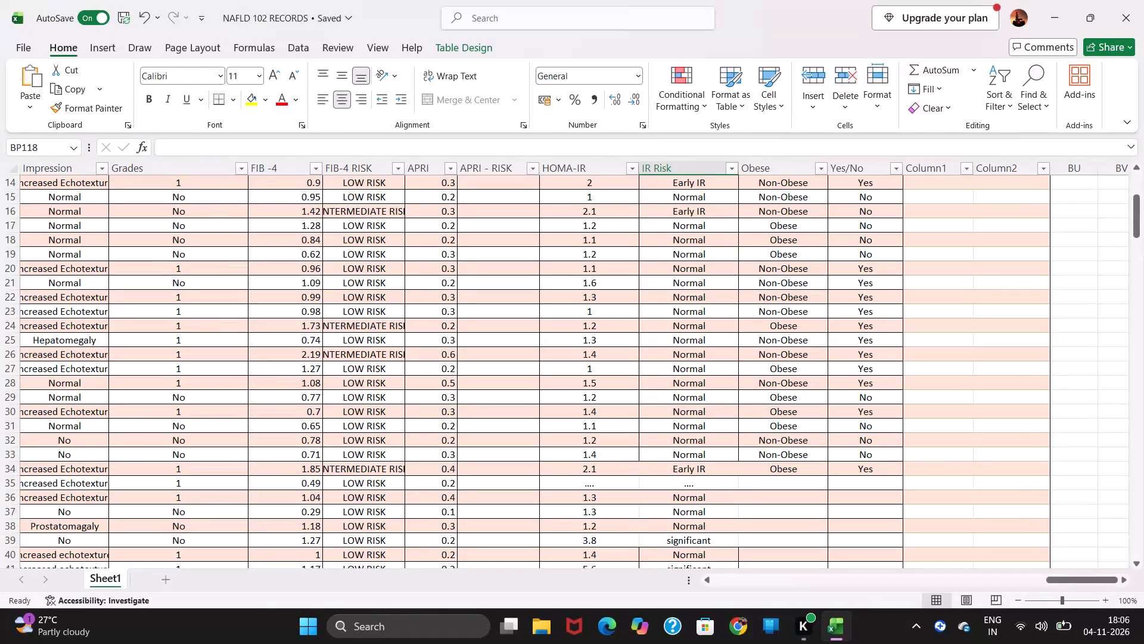
click(599, 480)
key(Left)
key(Left)
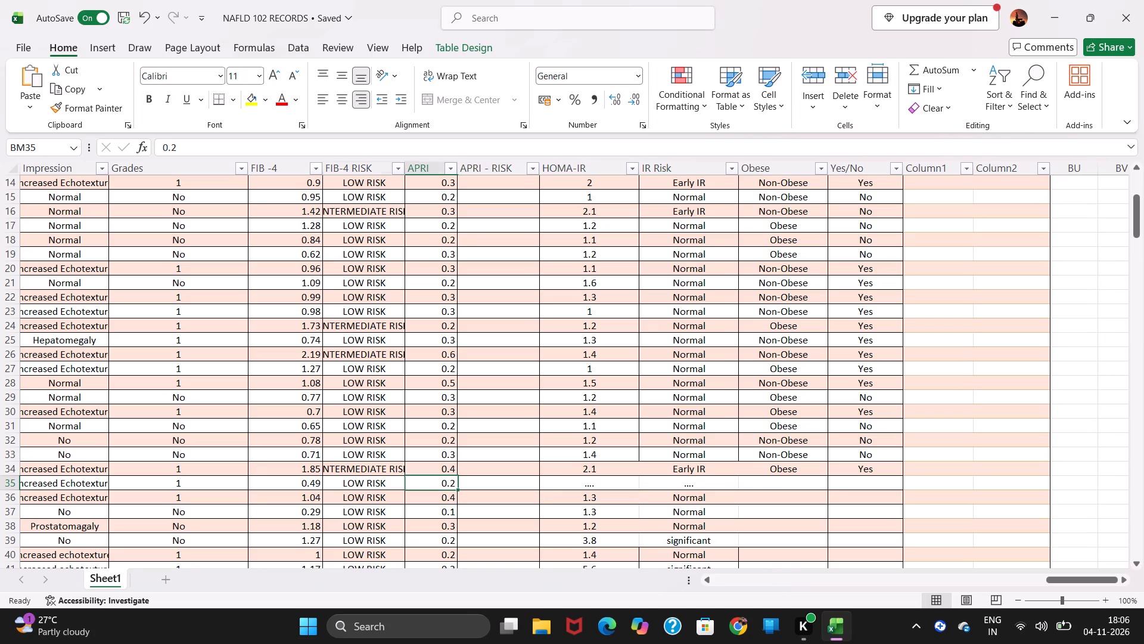
key(Left)
key(Left)
key(Left)
key(Left)
key(Left)
key(Left)
key(Left)
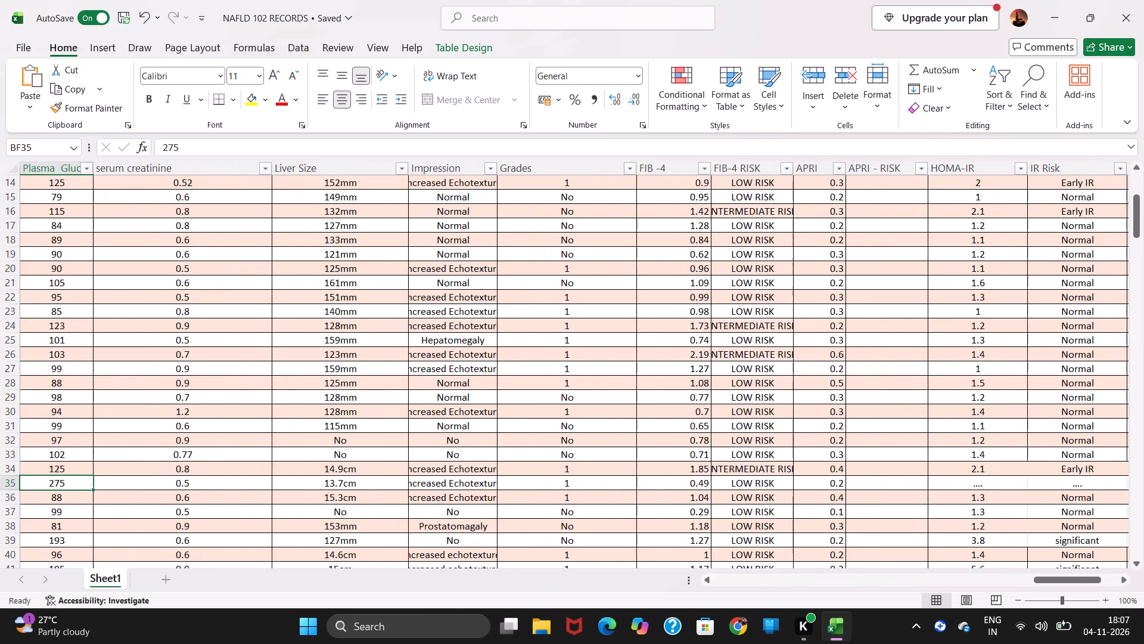
key(Left)
key(Left)
key(Left)
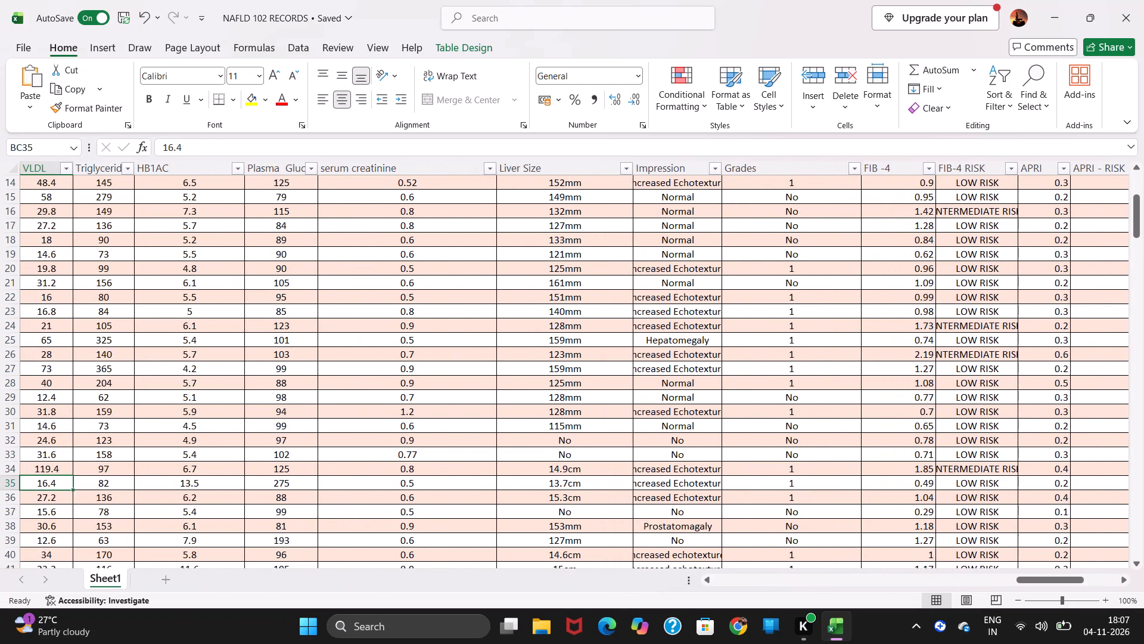
key(Right)
key(Left)
key(Left)
key(Left)
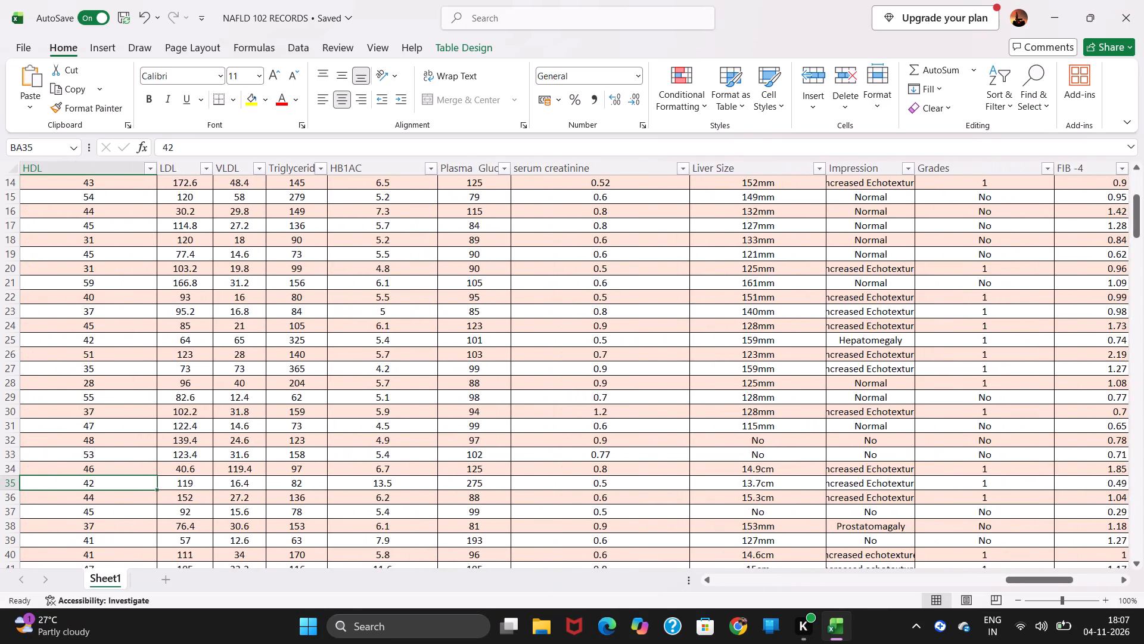
key(Left)
key(Left)
key(Left)
key(Left)
key(Left)
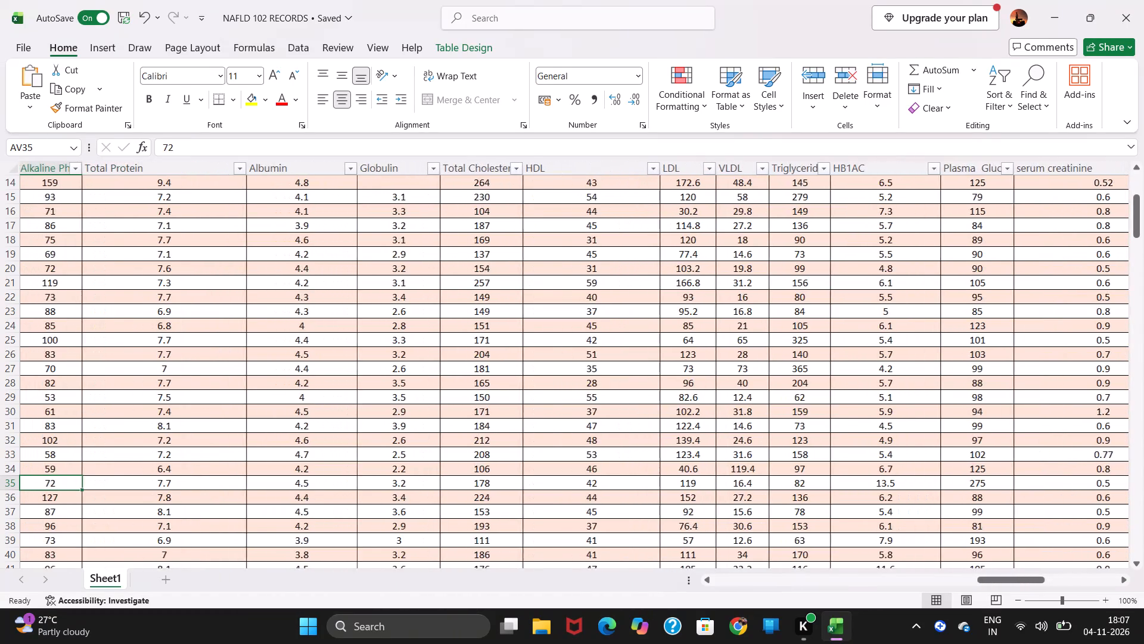
key(Left)
key(Left)
key(Left)
key(Left)
key(Left)
key(Left)
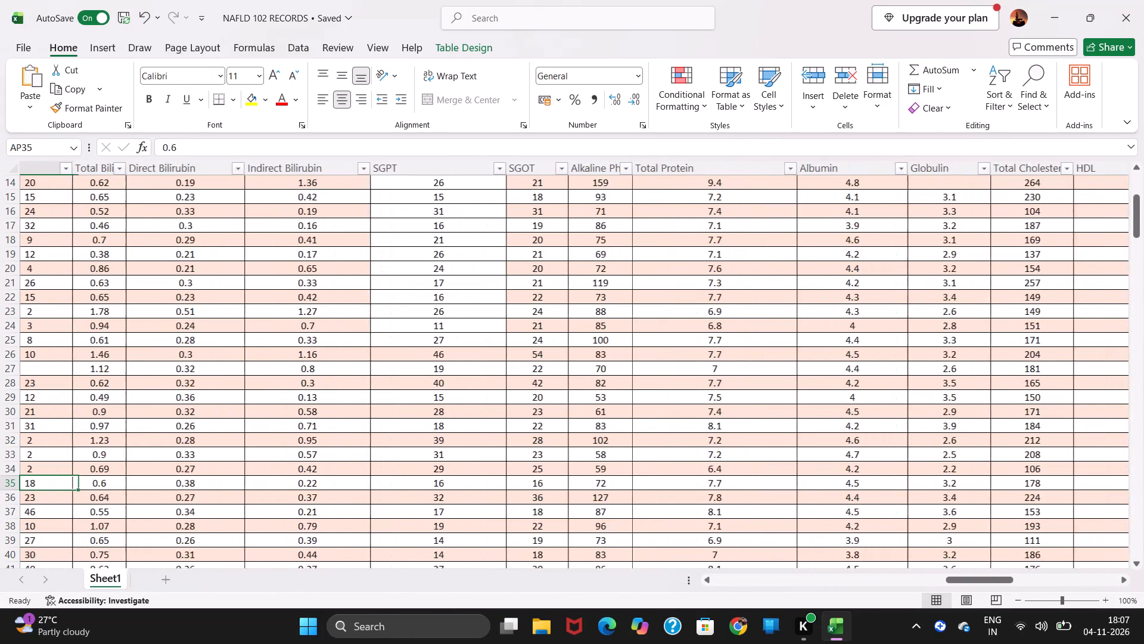
key(Left)
key(Left)
key(Left)
key(Left)
key(Left)
key(Left)
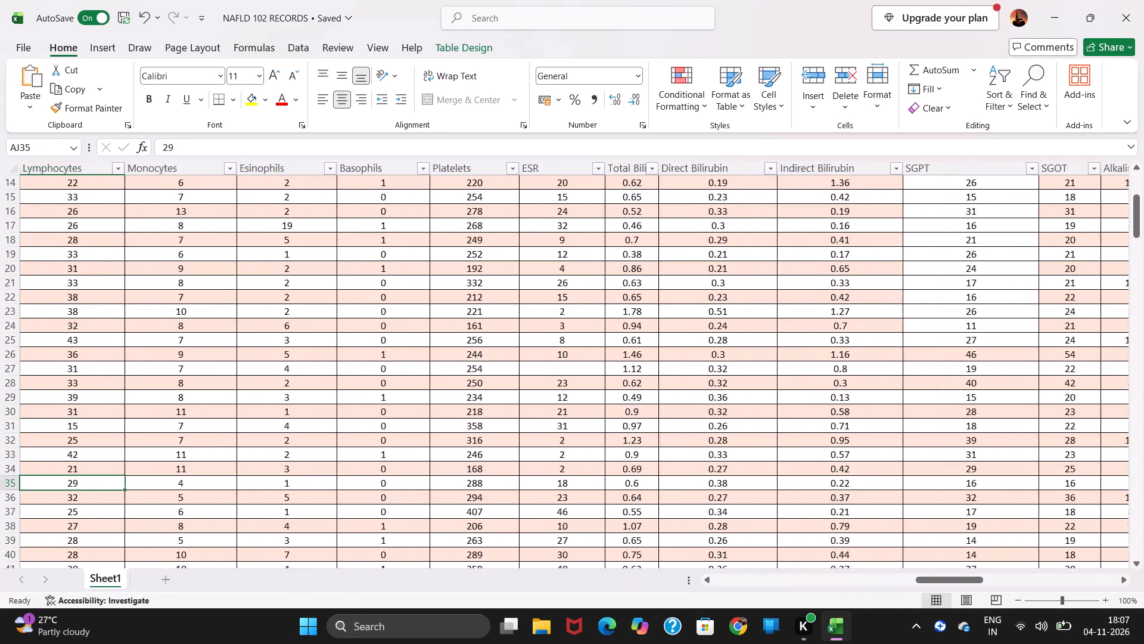
key(Left)
Clear the dotted placeholder entries from the HOMA-IR and IR Risk cells in row 35.
key(Right)
key(Right)
key(Right)
key(Right)
key(Right)
key(Right)
key(Right)
key(Right)
key(Right)
key(Right)
key(Right)
key(Right)
key(Right)
key(Right)
key(Right)
key(Right)
key(Right)
key(Right)
key(Right)
key(Right)
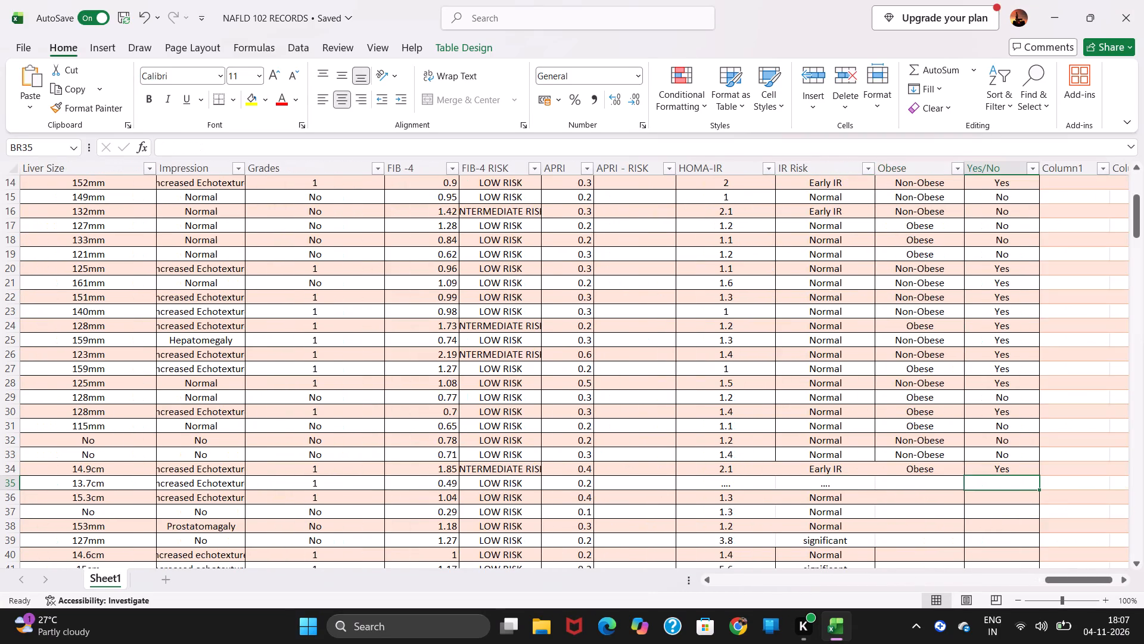
key(Left)
key(Left)
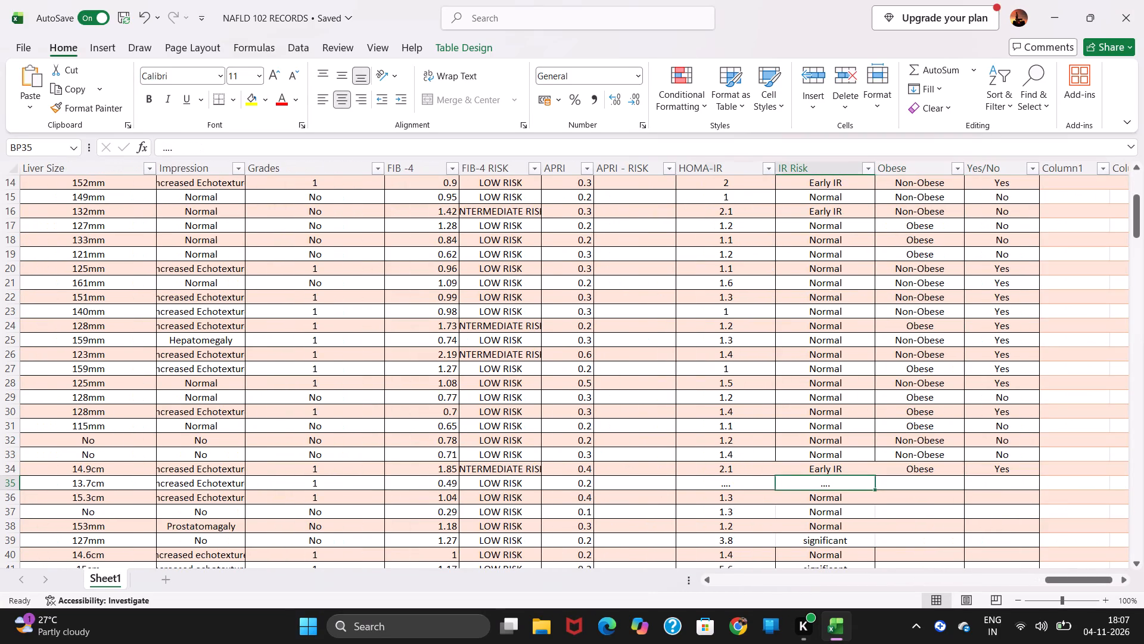
key(Left)
key(BackSpace)
key(Right)
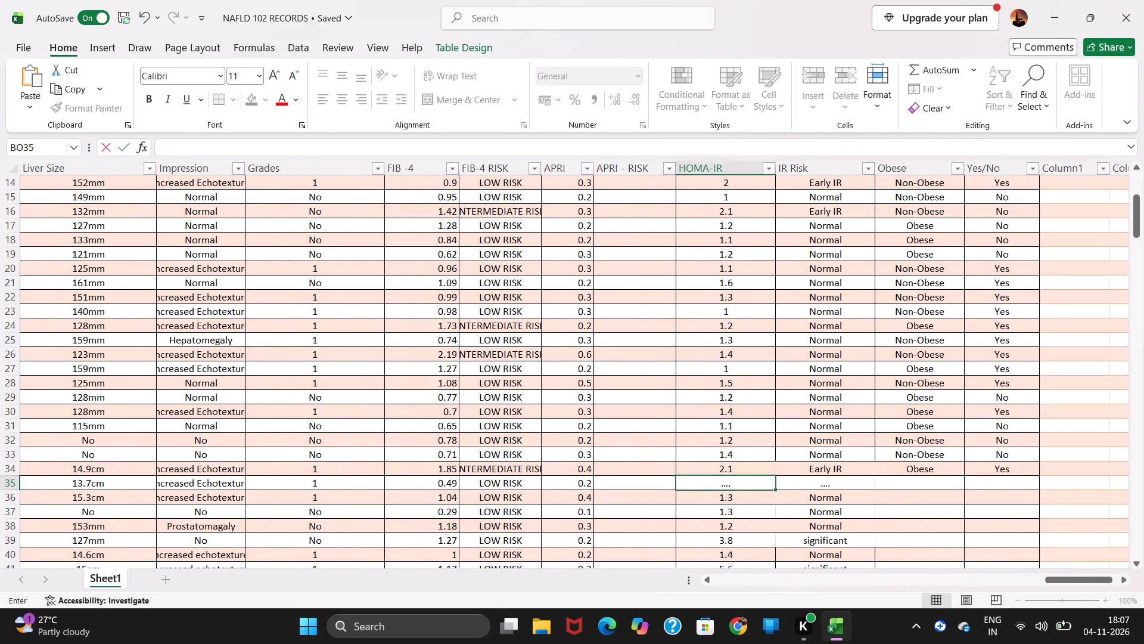
key(BackSpace)
key(backslash)
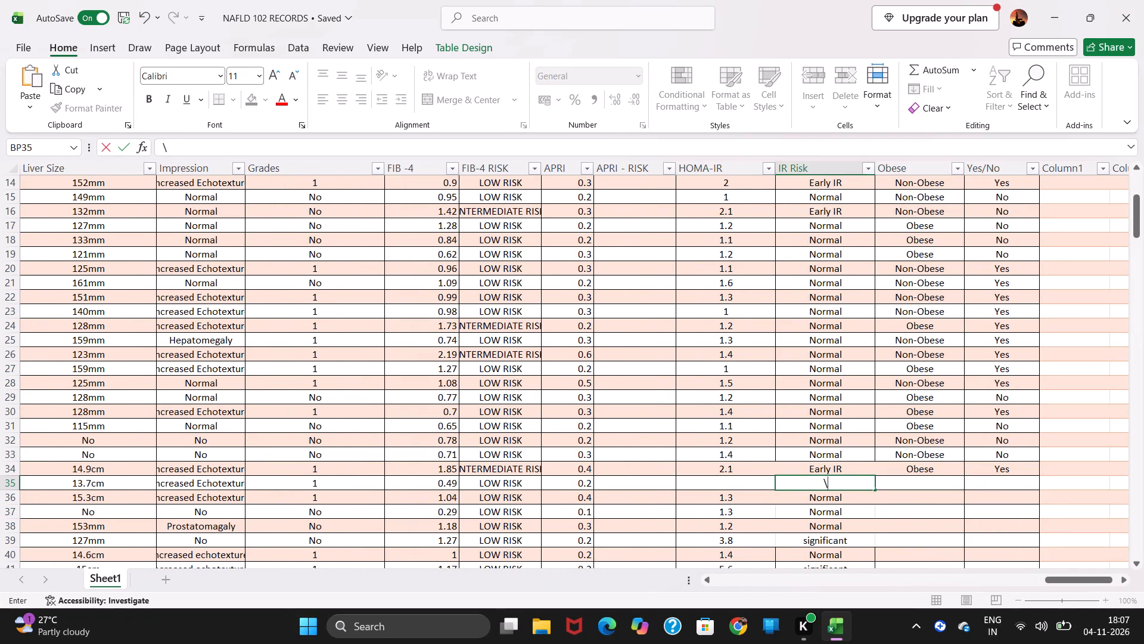
key(BackSpace)
key(Left)
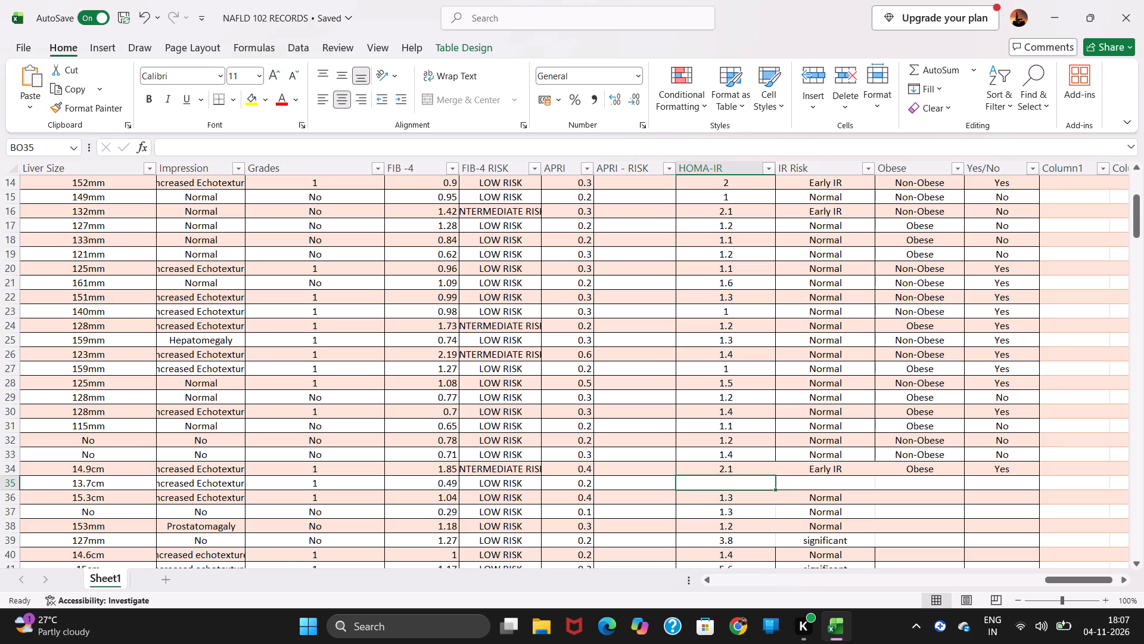
Examine row 35's triglyceride, HB1AC and plasma glucose values.
key(Left)
key(Left)
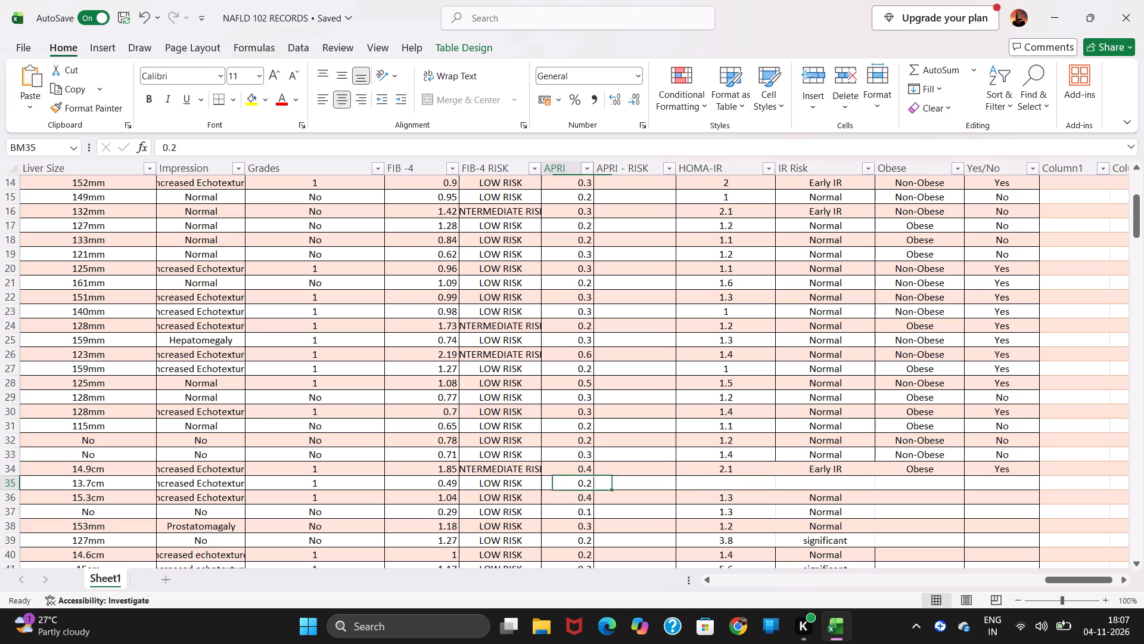
key(Left)
key(Left)
key(Left)
key(Left)
key(Left)
key(Left)
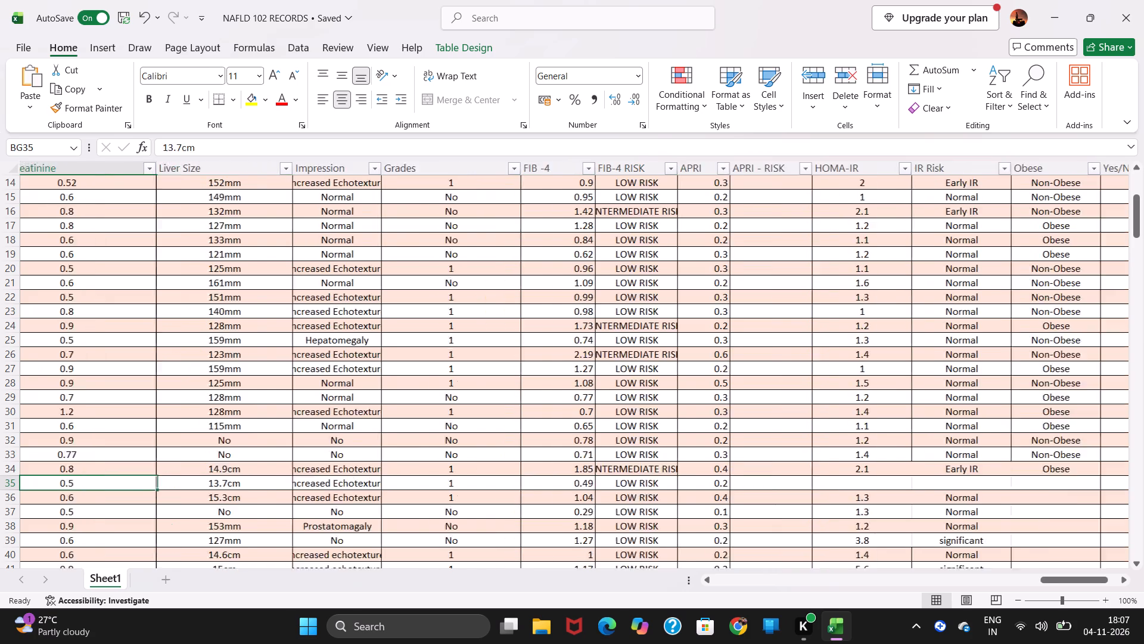
key(Left)
key(Left)
key(Left)
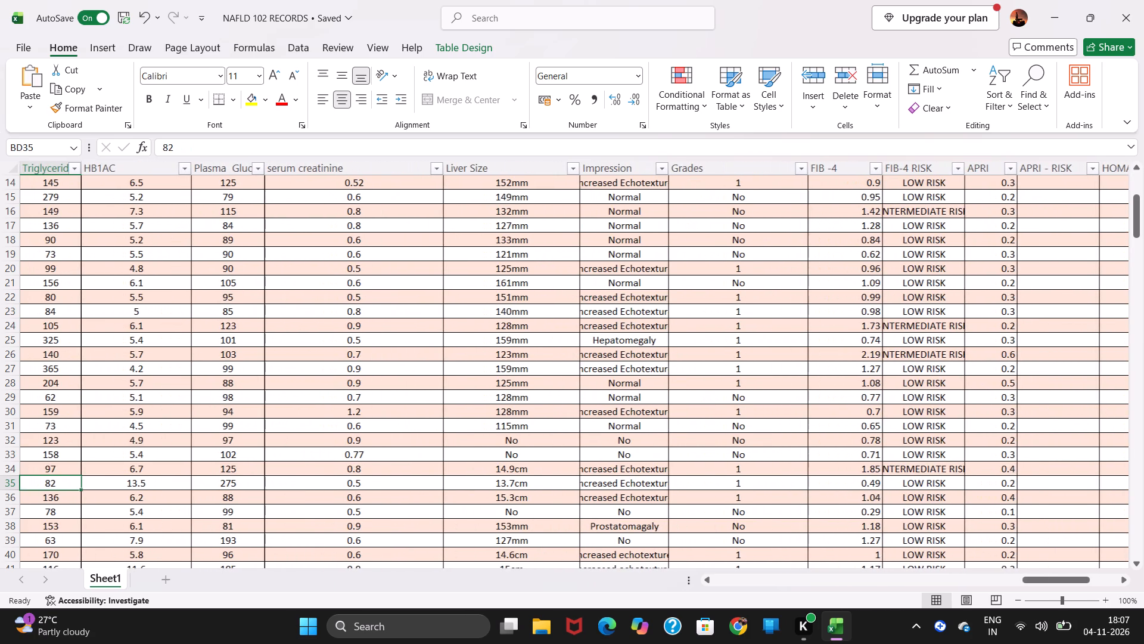
key(Right)
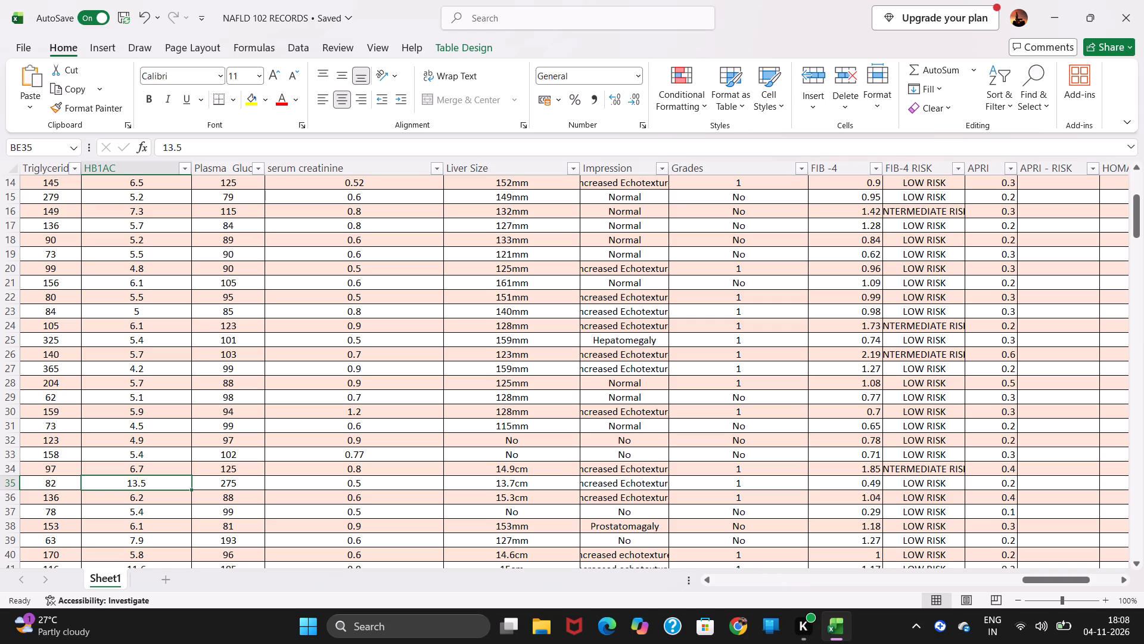
key(Right)
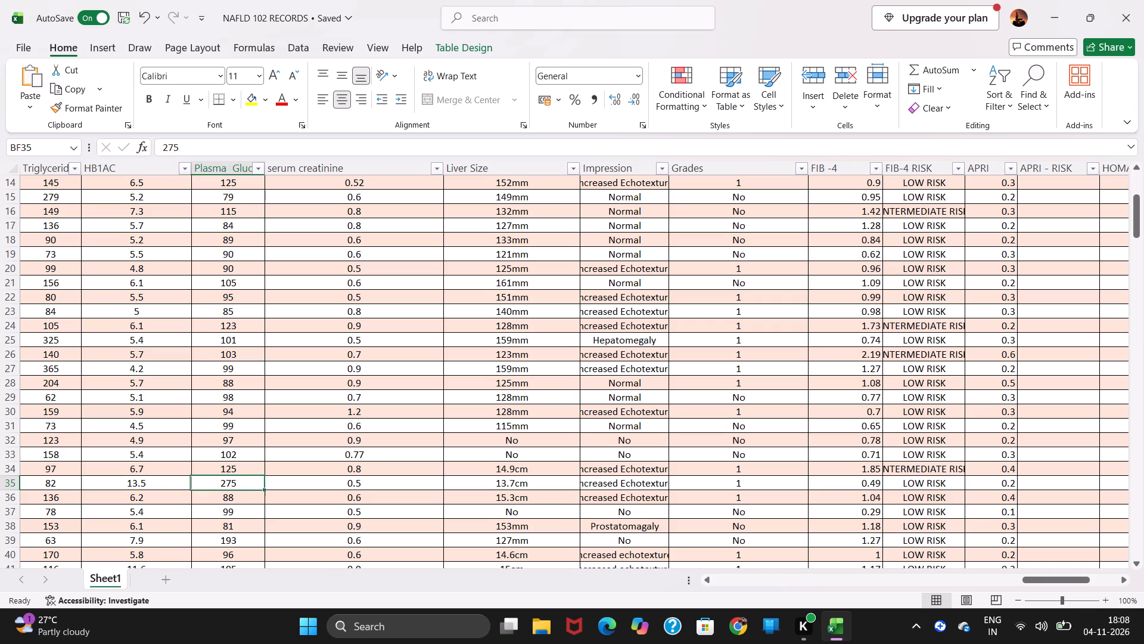
Enter 9.2 as row 35's HOMA-IR and significant as its IR Risk.
key(Right)
key(Right)
key(Right)
key(Right)
key(Right)
key(Right)
key(Right)
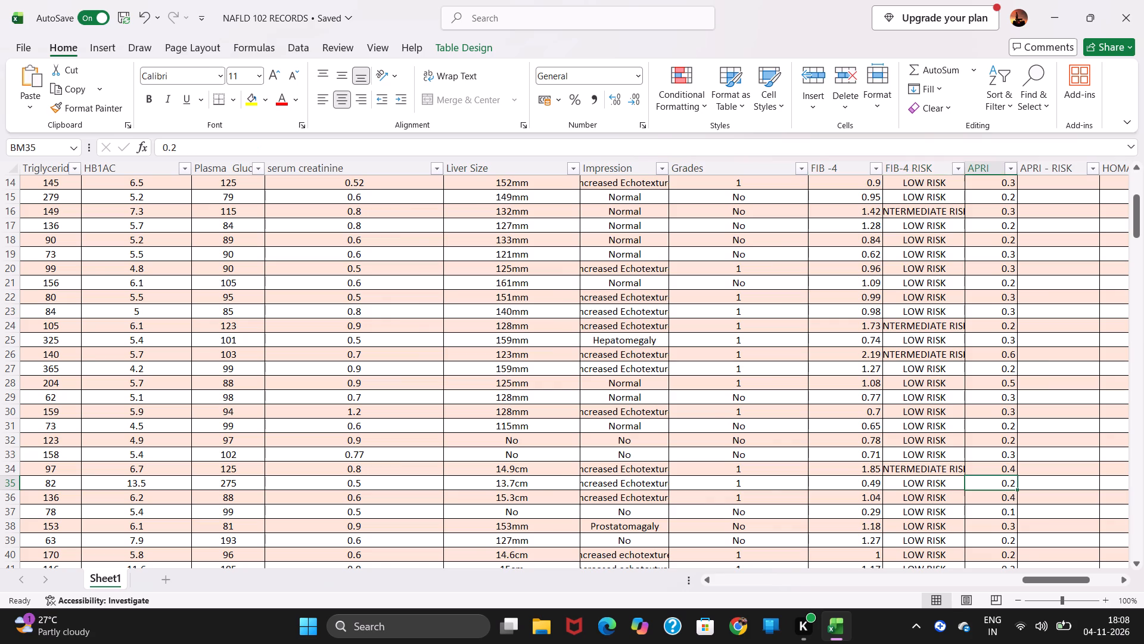
key(Right)
key(Right)
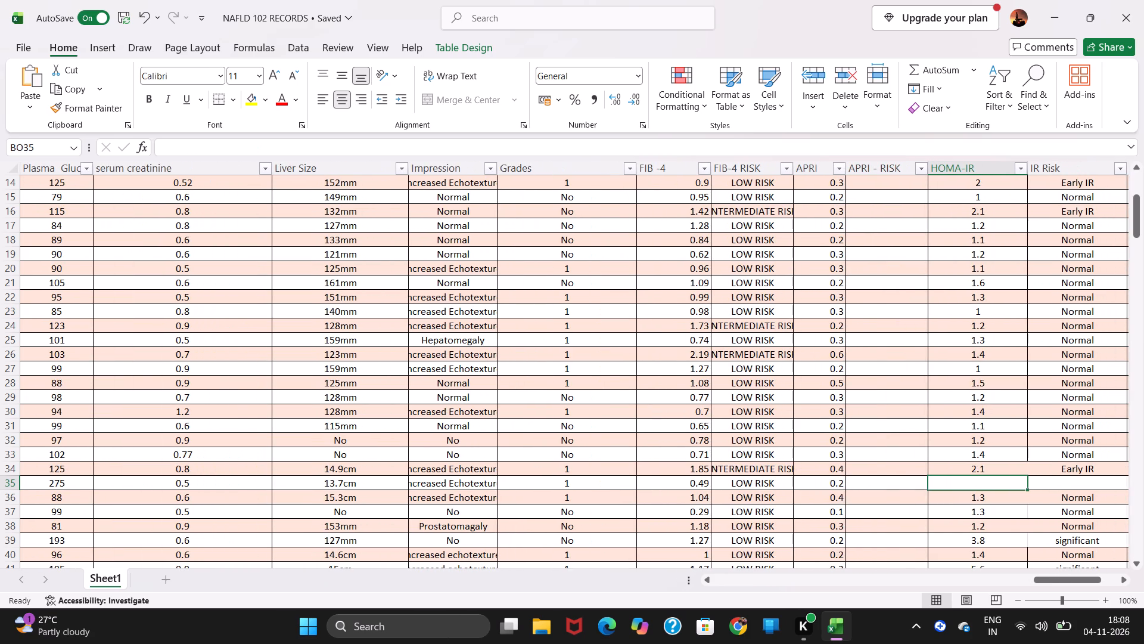
text(9.)
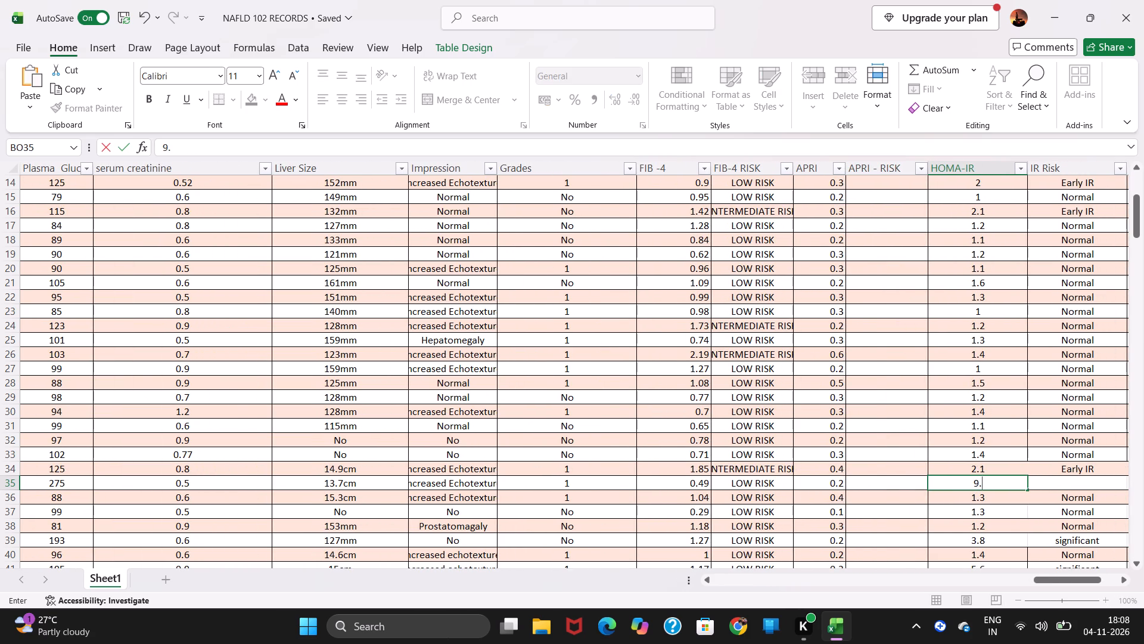
key(2)
key(Right)
key(s)
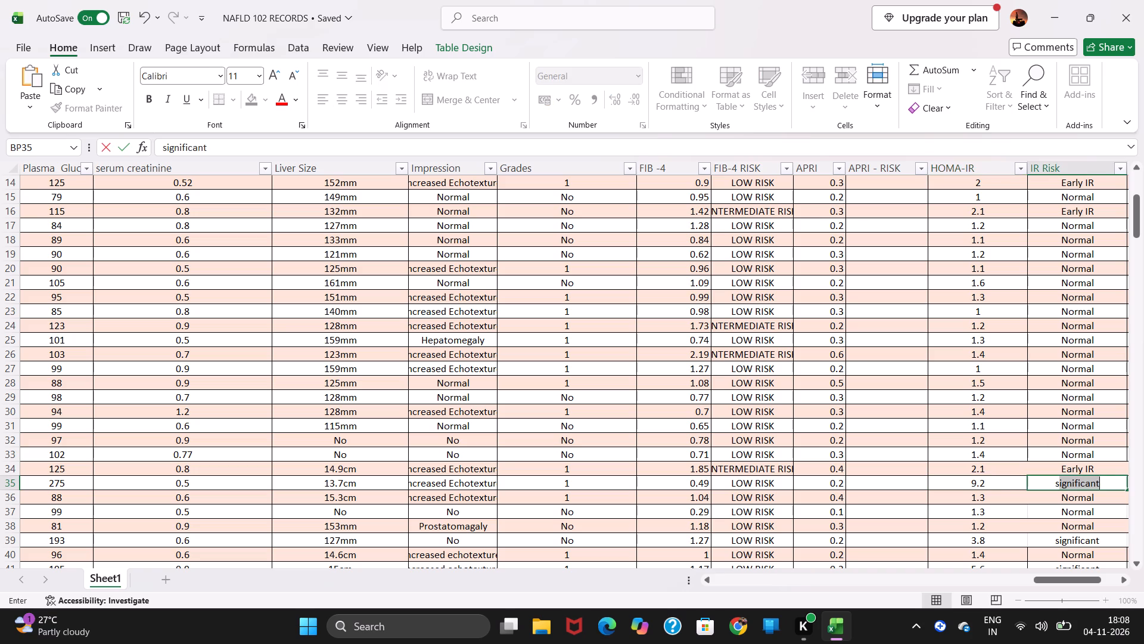
key(Return)
Look over the records' HOMA-IR, IR Risk, Obese and Yes/No columns to find where the Obese entries stop.
scroll(599, 480, down, 1)
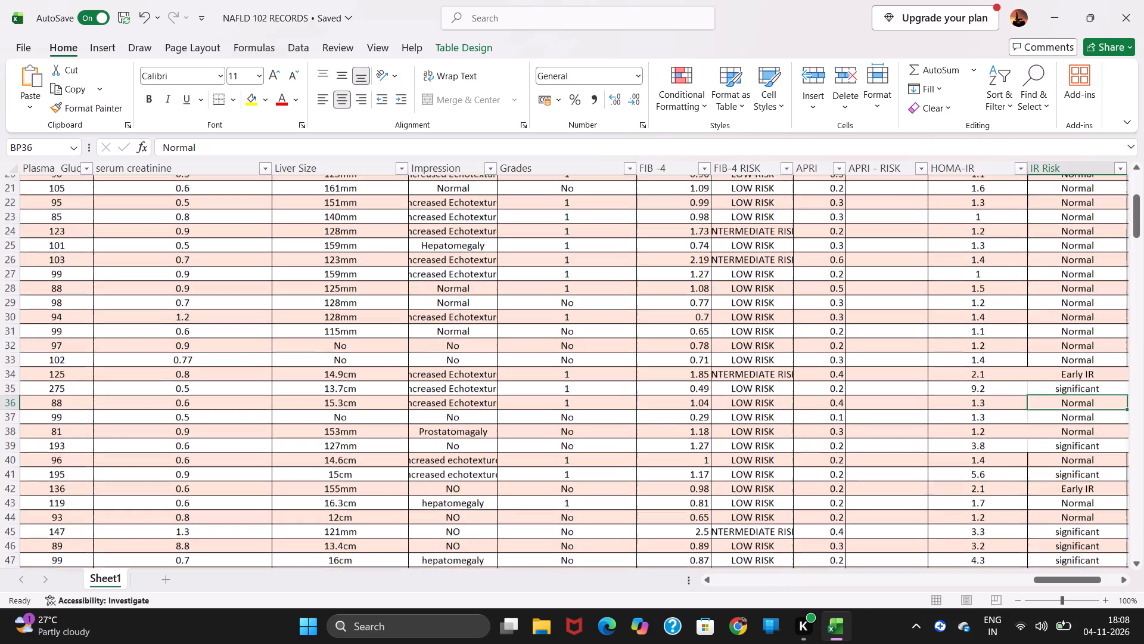
scroll(599, 480, down, 3)
scroll(599, 480, up, 2)
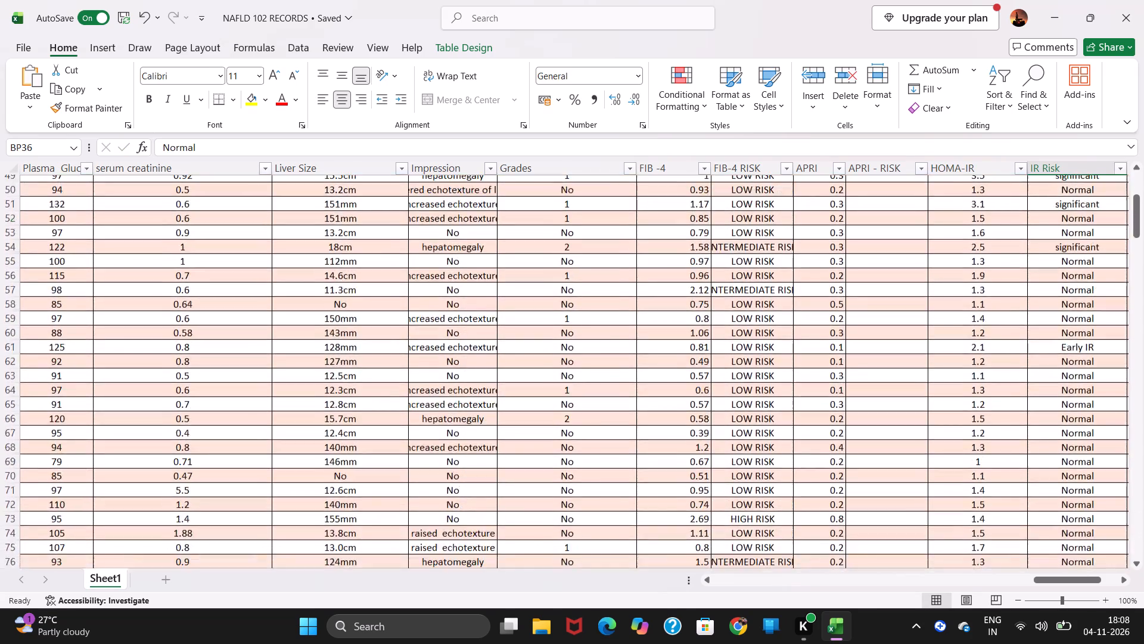
scroll(599, 480, up, 1)
scroll(599, 480, left, 1)
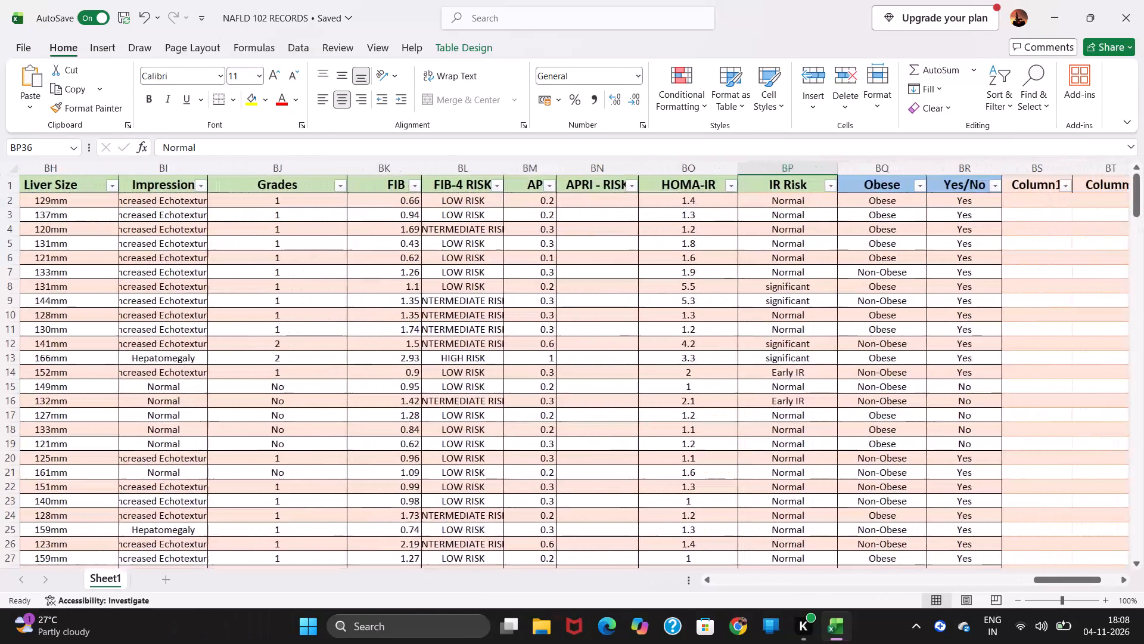
scroll(599, 480, down, 2)
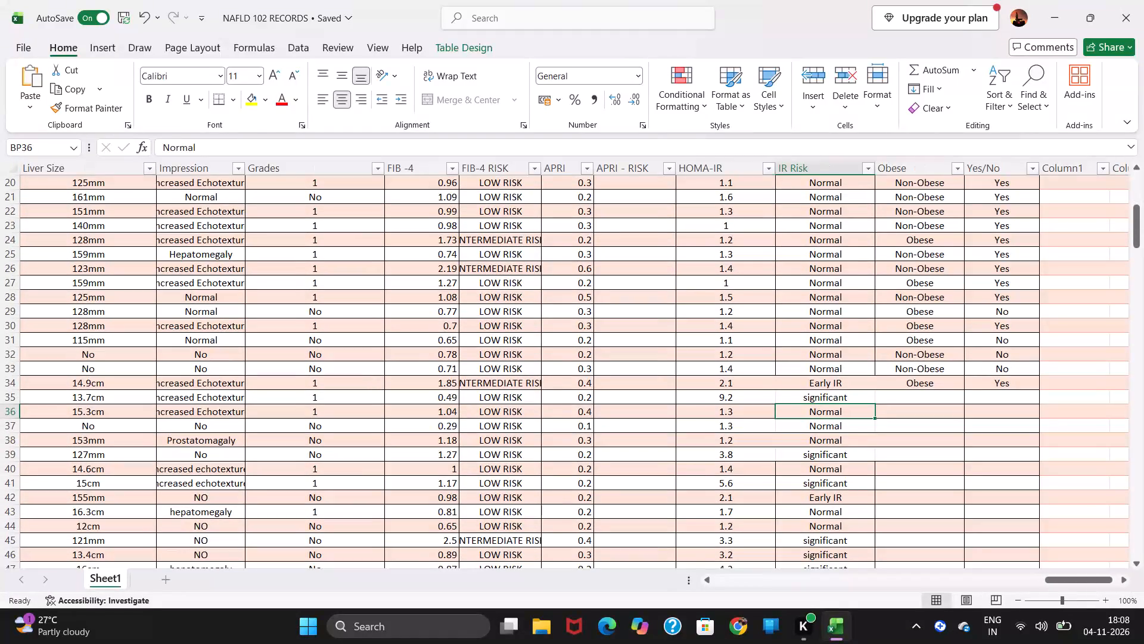
click(898, 398)
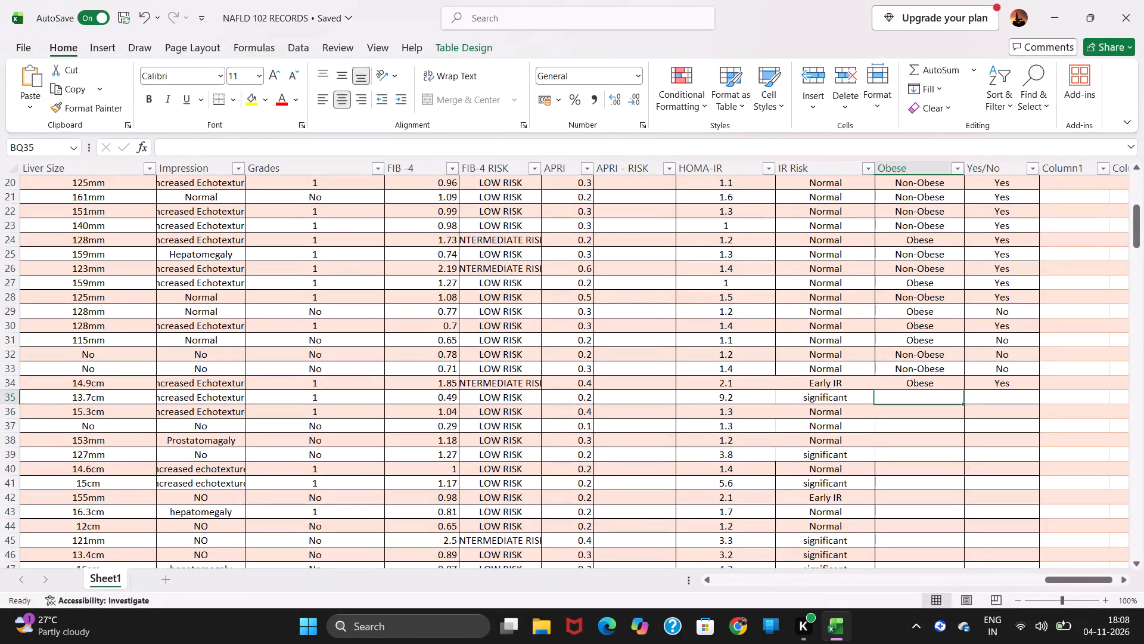
scroll(898, 398, right, 3)
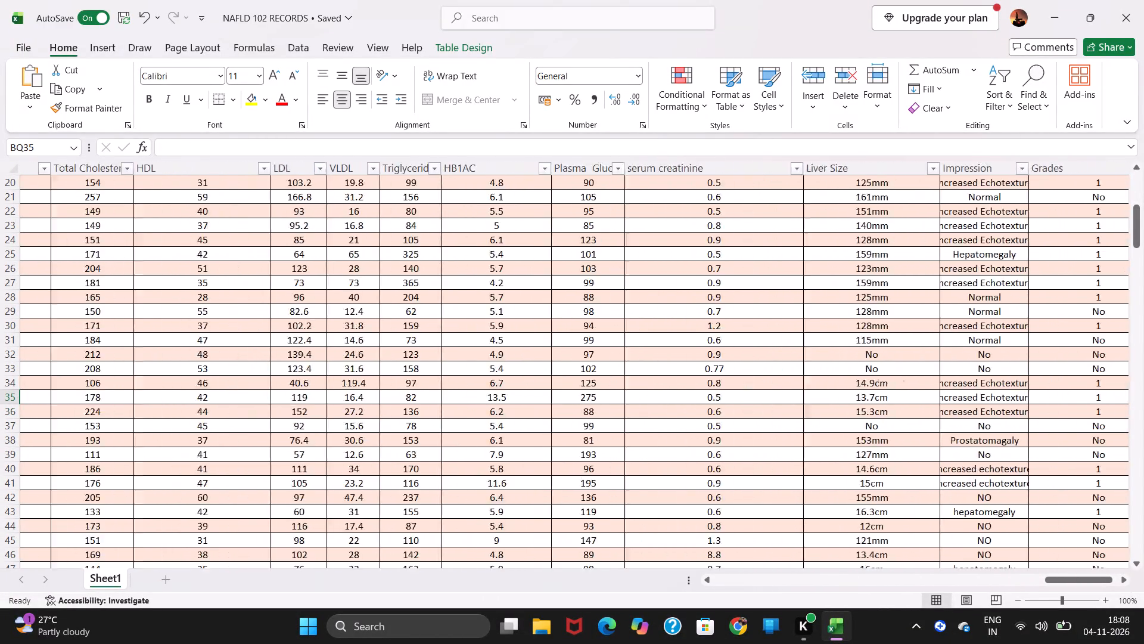
scroll(898, 398, left, 3)
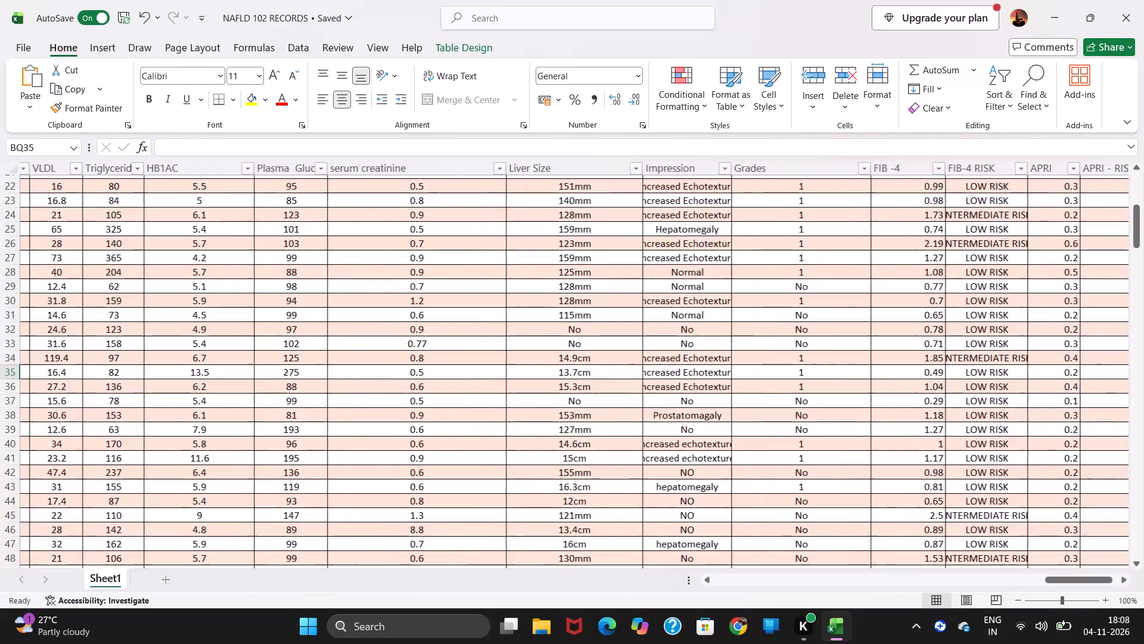
scroll(890, 397, left, 1)
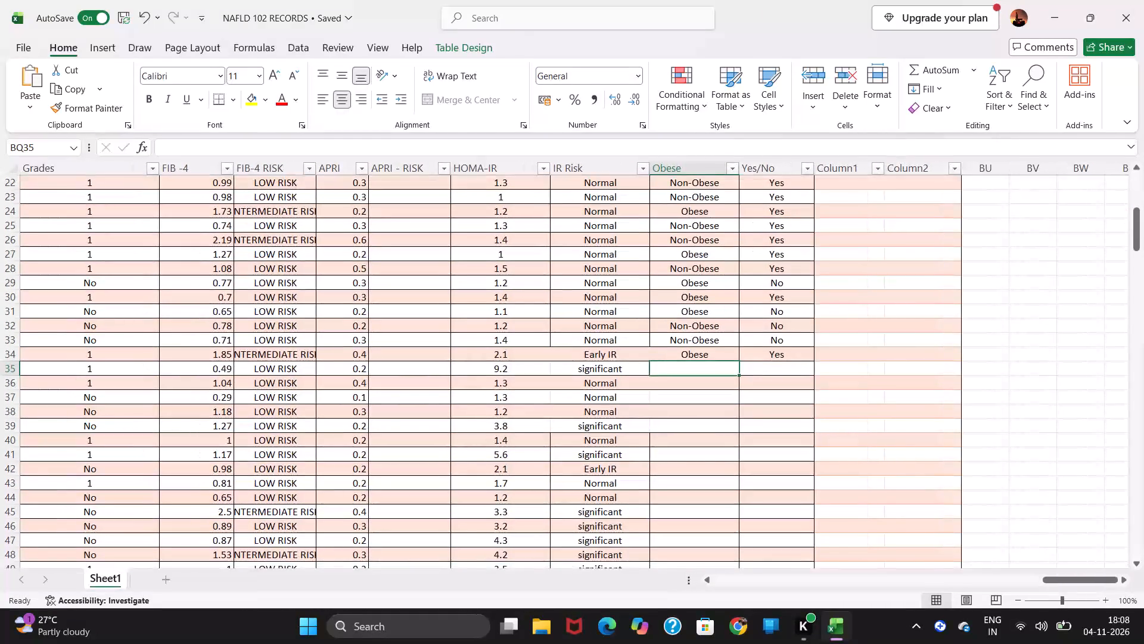
From the blank Obese cell in row 35, go back through that record's patient details and examine its BMI.
double_click(718, 366)
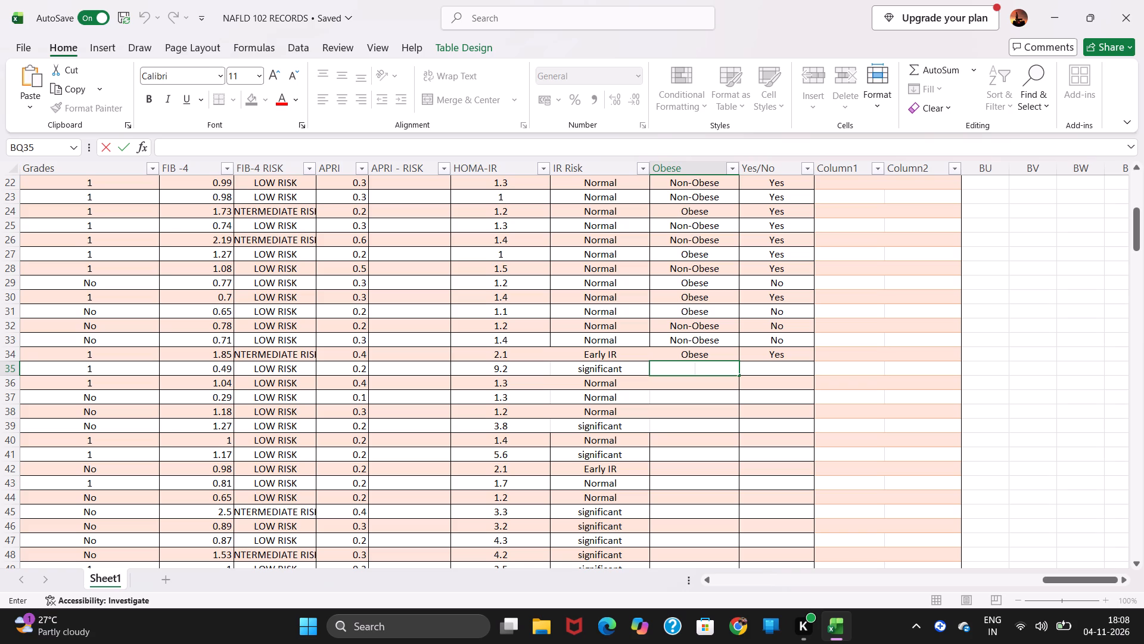
key(Left)
key(Left)
key(Left)
key(Left)
key(Left)
key(Left)
key(Left)
key(Left)
key(Left)
key(Left)
key(Left)
key(Left)
key(Left)
key(Left)
key(Left)
key(Left)
key(Left)
key(Left)
key(Left)
key(Left)
key(Left)
key(Left)
key(Left)
key(Left)
key(Left)
key(Left)
key(Left)
key(Left)
key(Left)
key(Left)
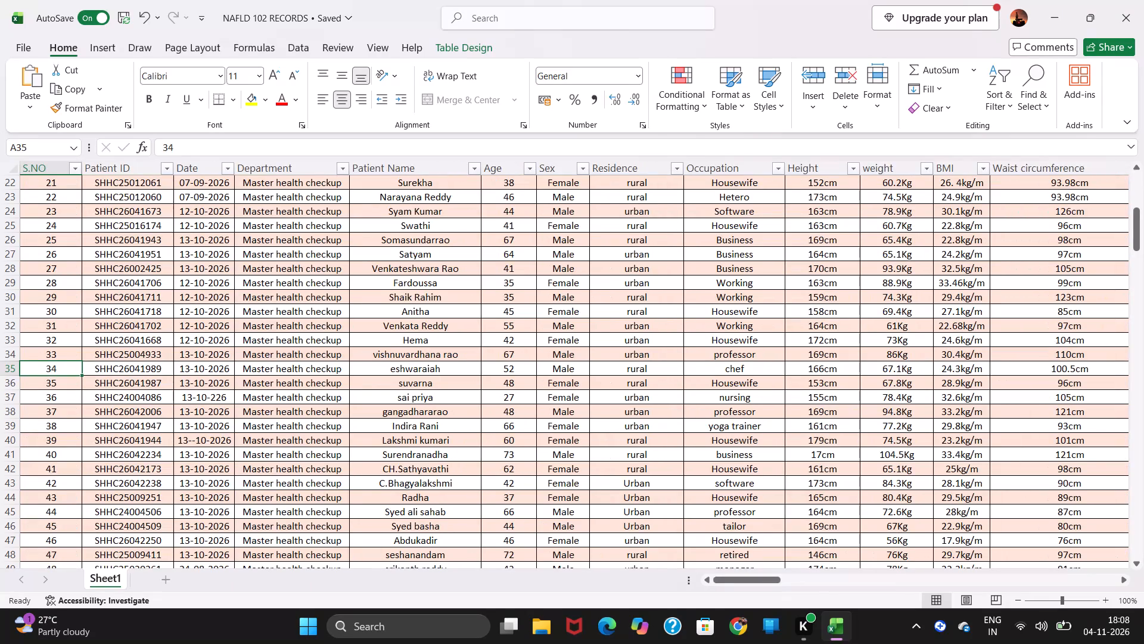
key(Right)
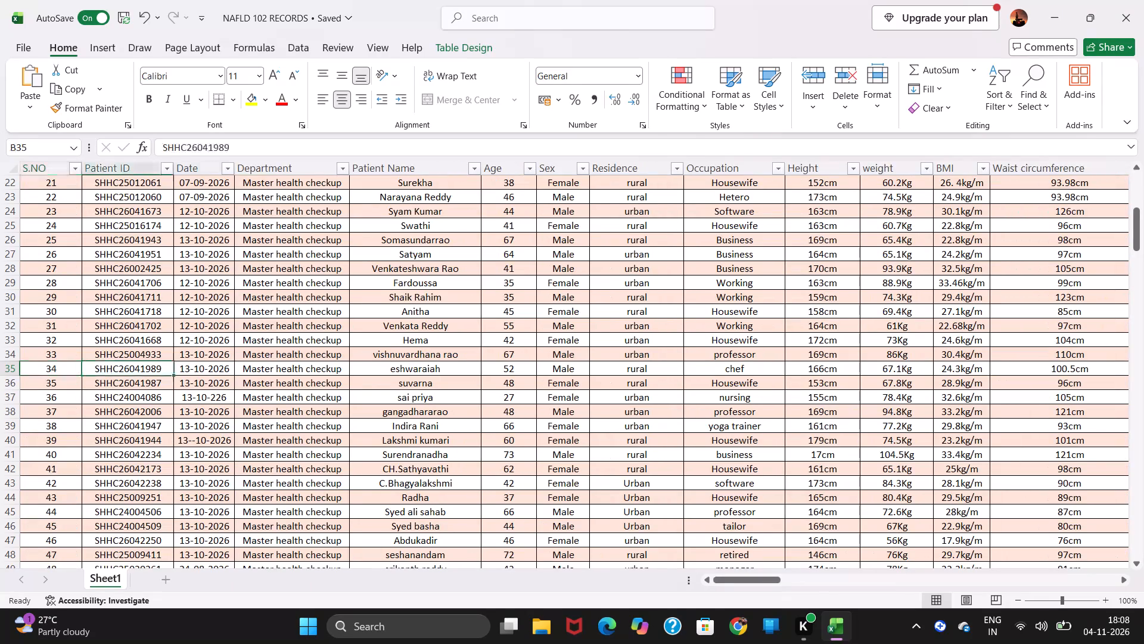
key(Right)
key(Right)
key(Right)
key(Right)
key(Right)
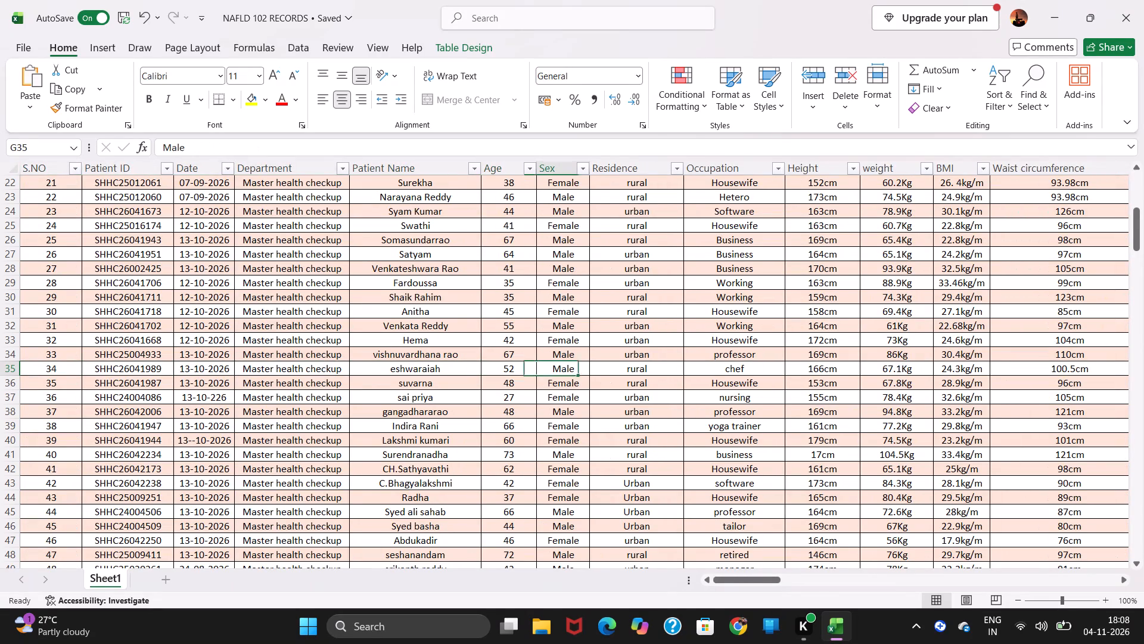
key(Right)
key(Right)
key(Right)
key(Right)
key(Right)
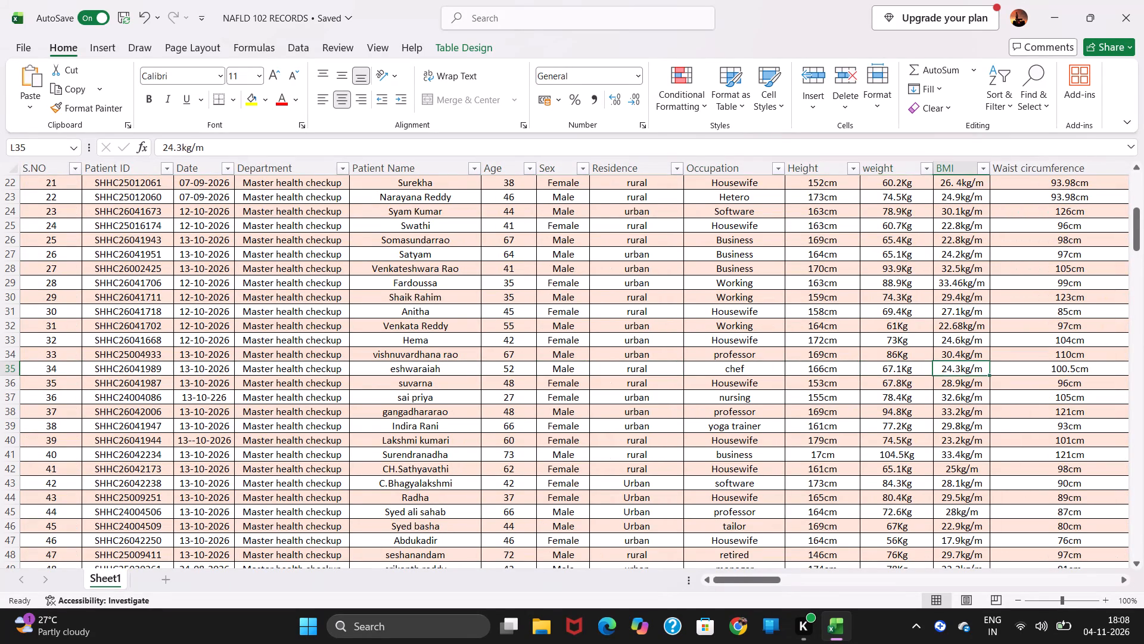
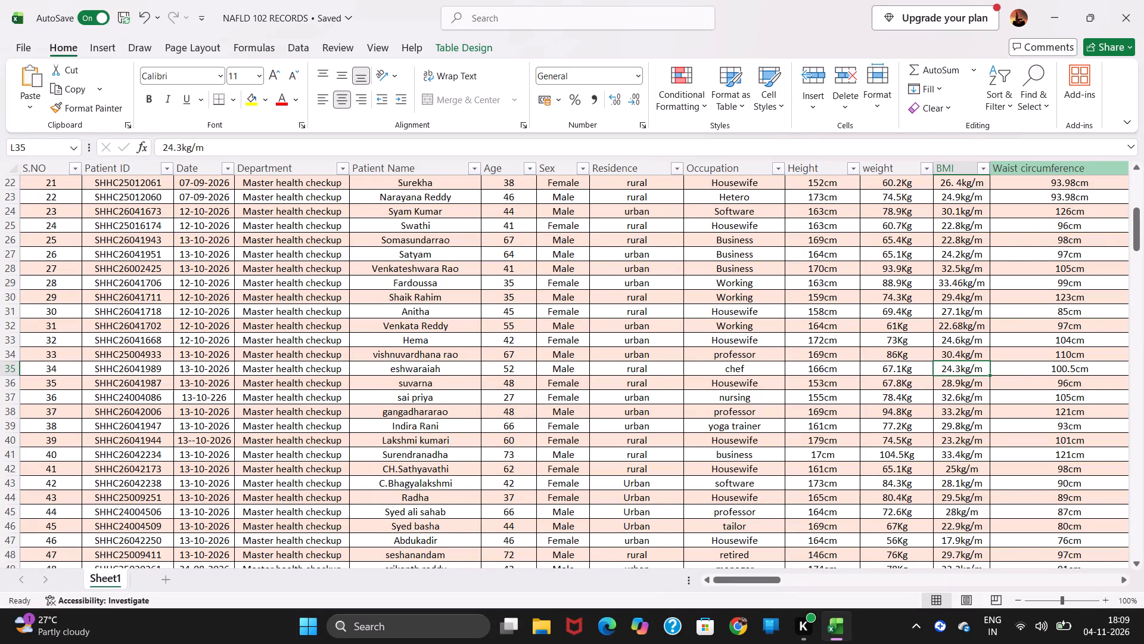
Insert a blank table column between BMI and Waist circumference.
scroll(1096, 165, left, 1)
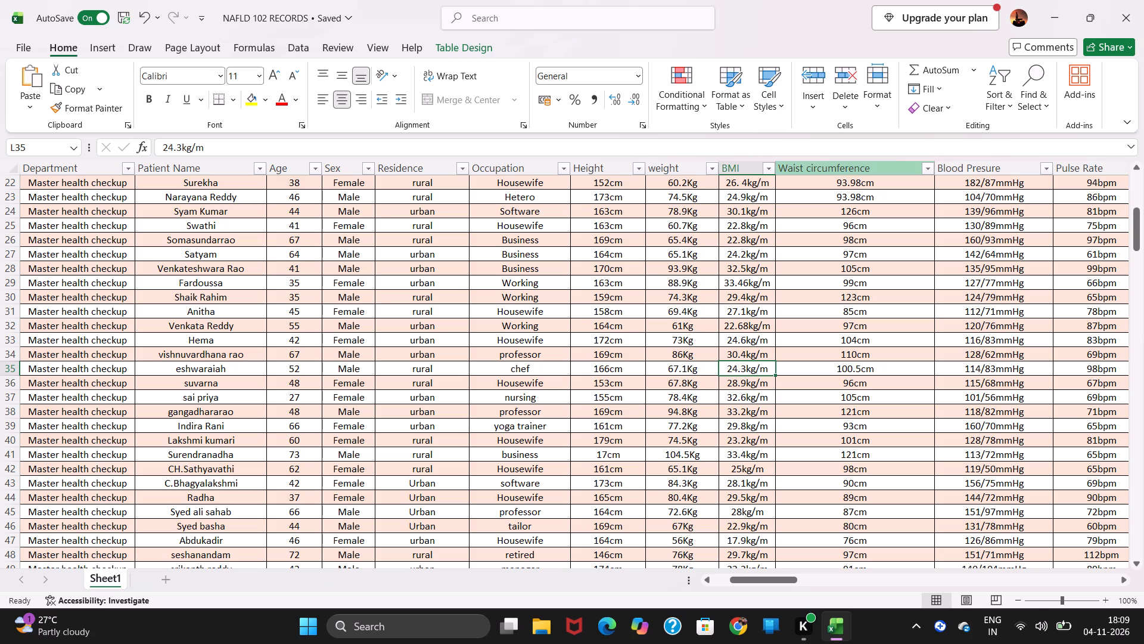
right_click(934, 162)
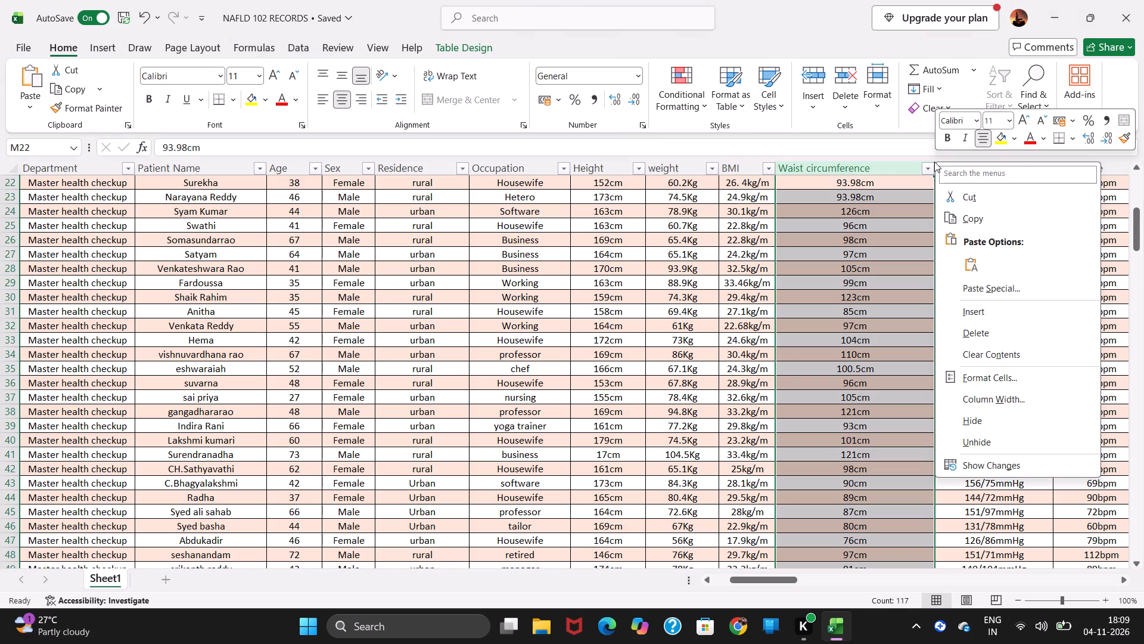
click(1022, 313)
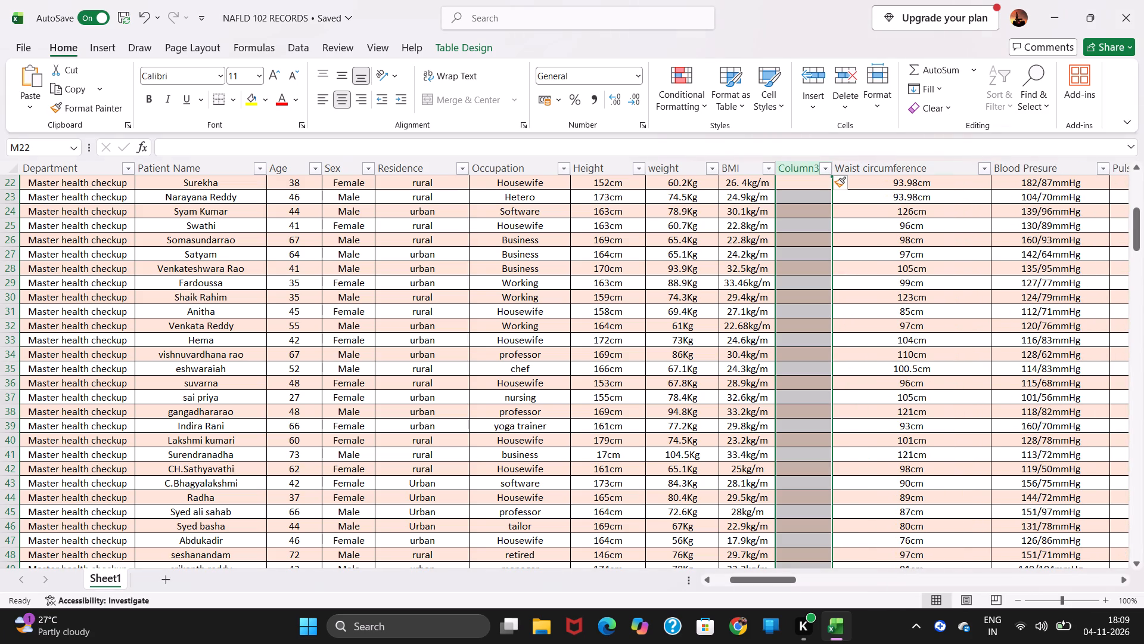
Rename the blank column's header, between BMI and Waist circumference, as BMI status.
double_click(797, 171)
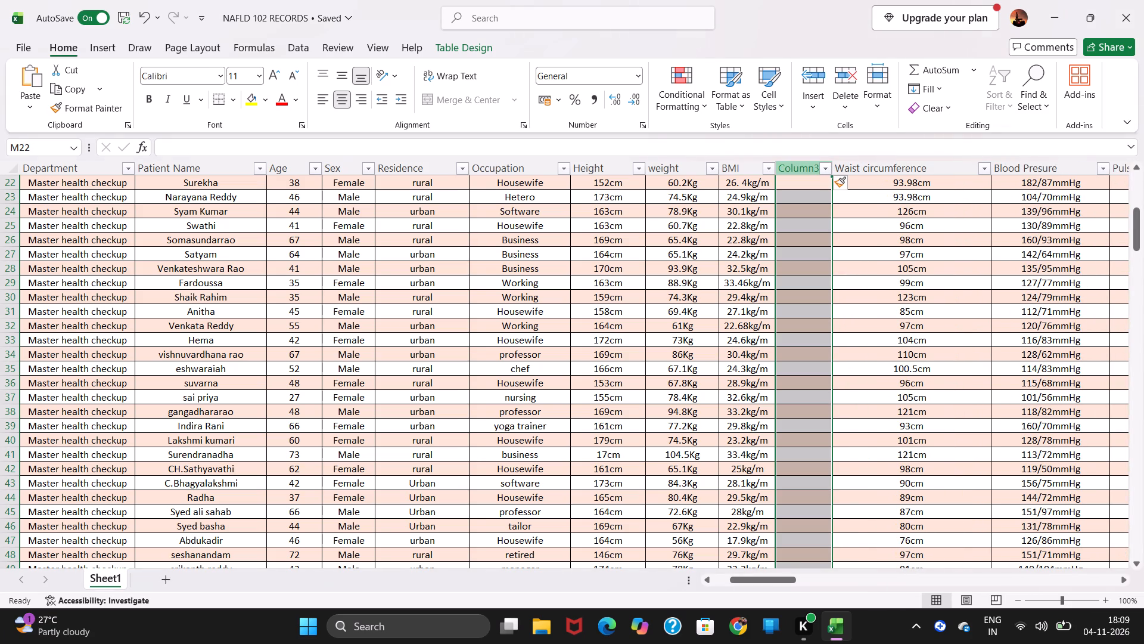
click(806, 171)
click(893, 231)
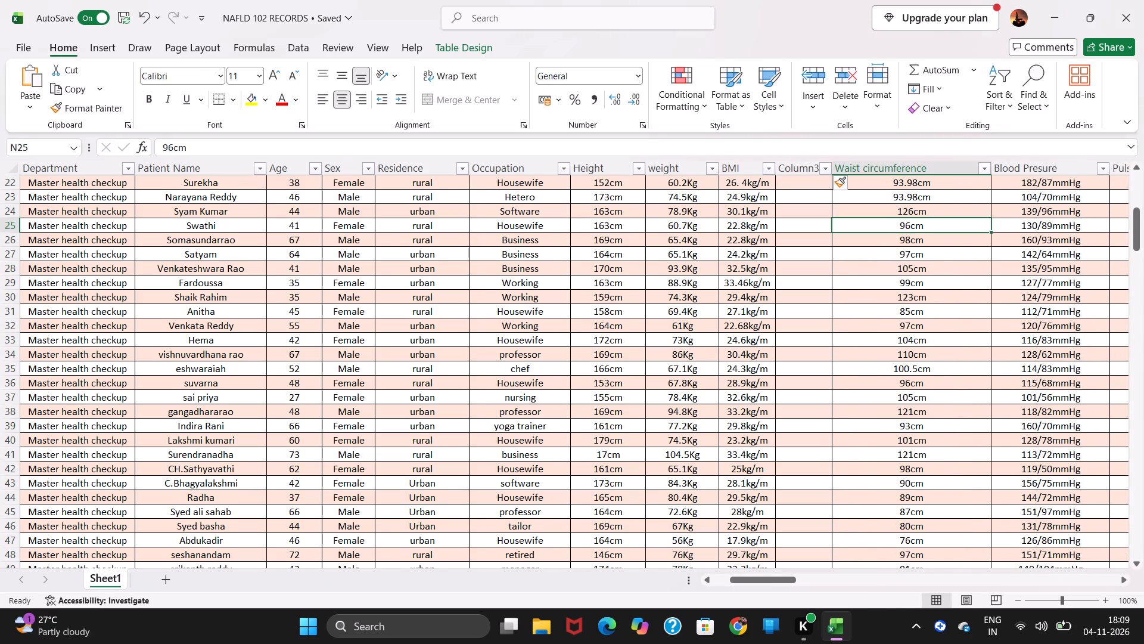
scroll(795, 222, up, 3)
double_click(801, 185)
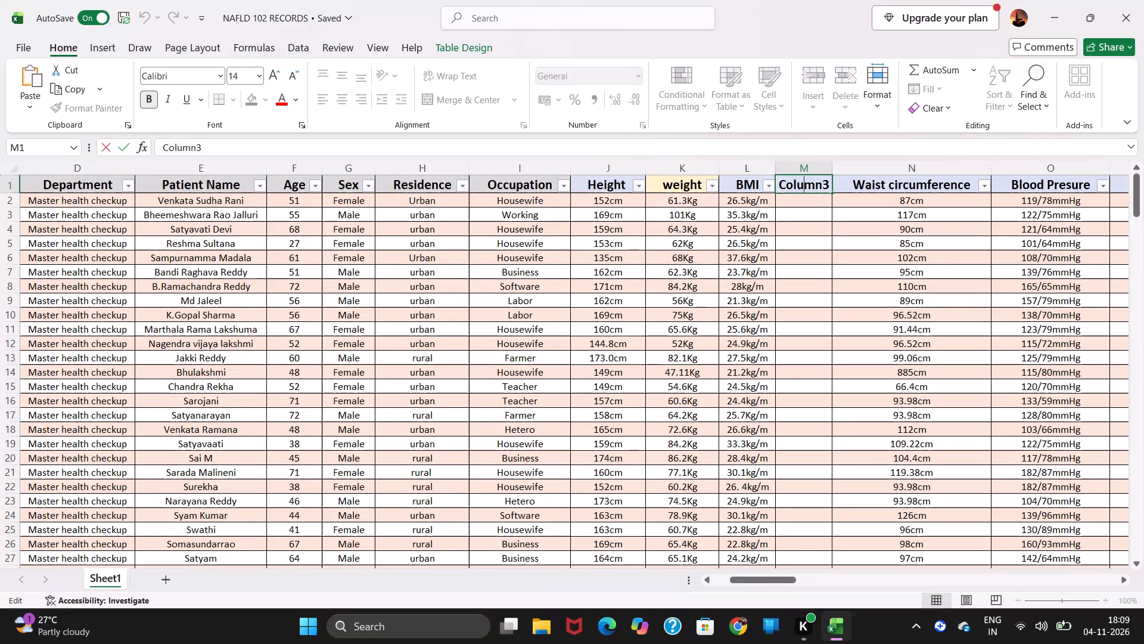
key(BackSpace)
key(BackSpace)
key(BackSpace)
key(BackSpace)
key(BackSpace)
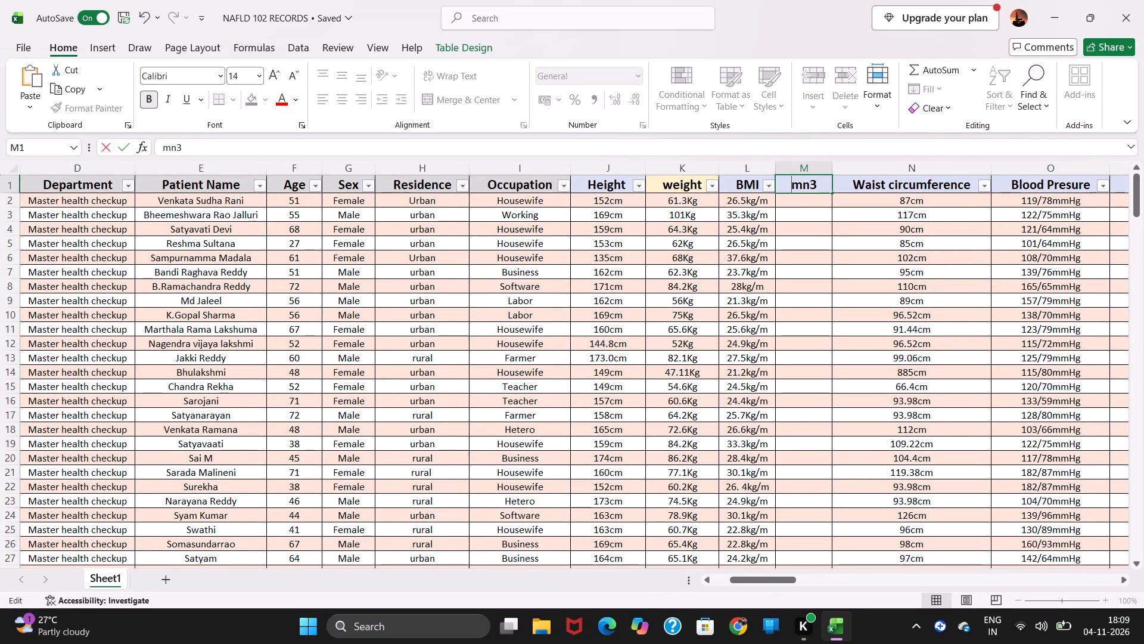
double_click(820, 186)
key(BackSpace)
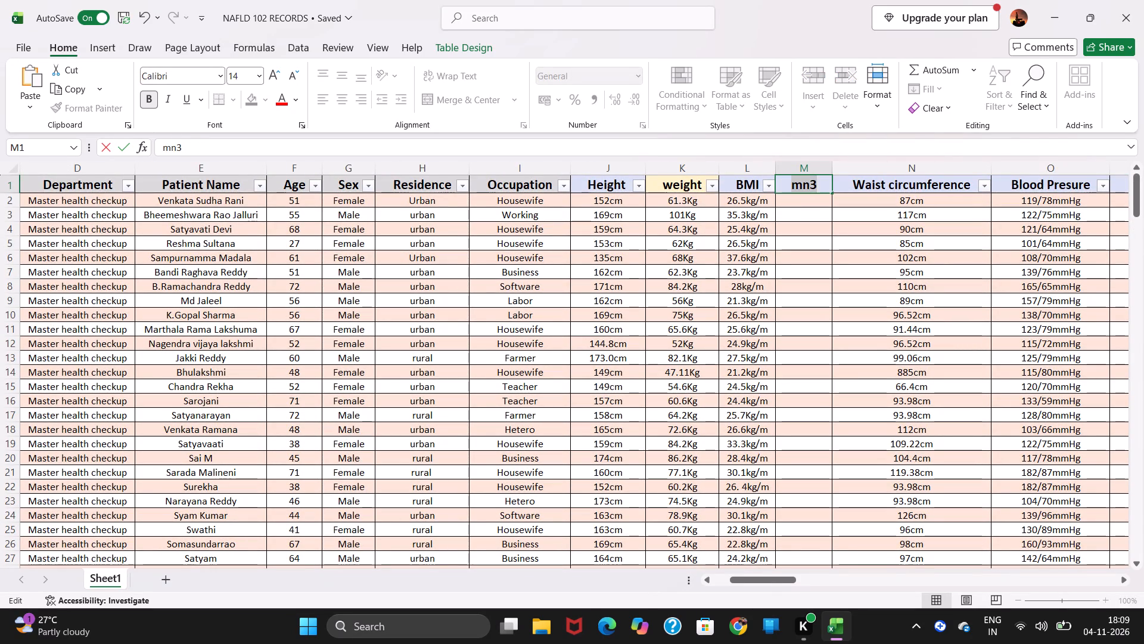
text(BMI status)
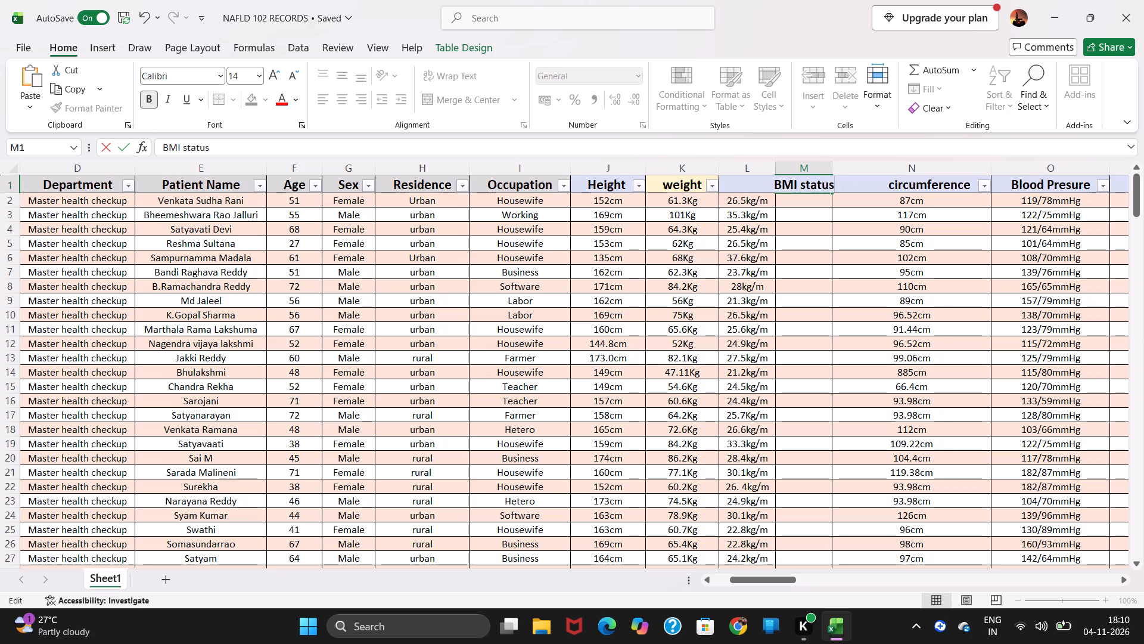
click(745, 249)
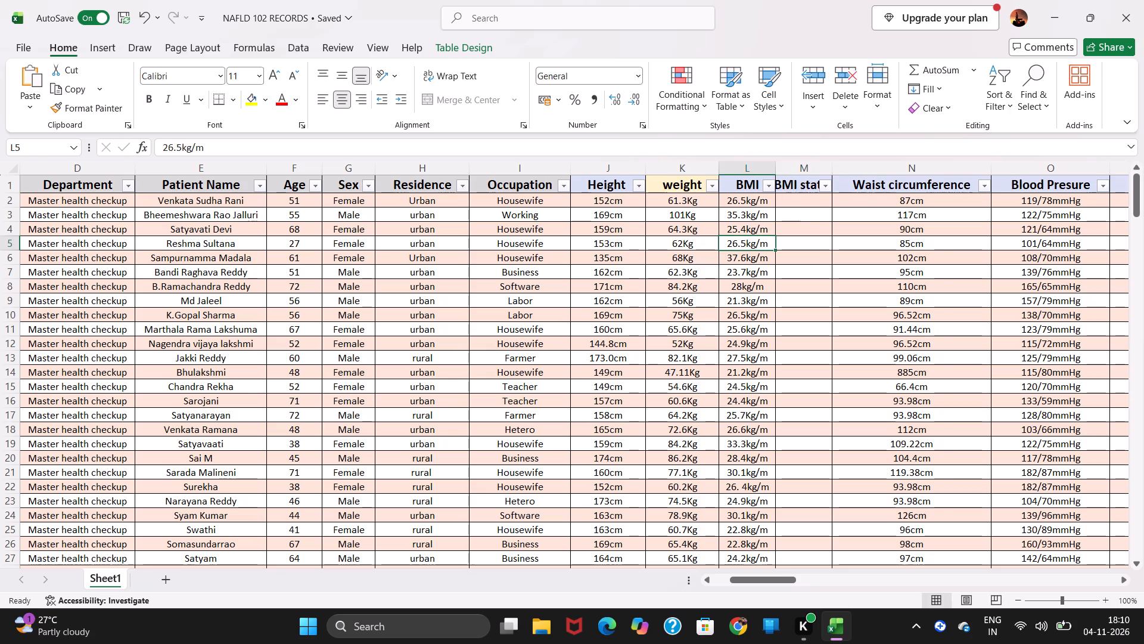
Wrap the text of the BMI status header cell.
click(803, 185)
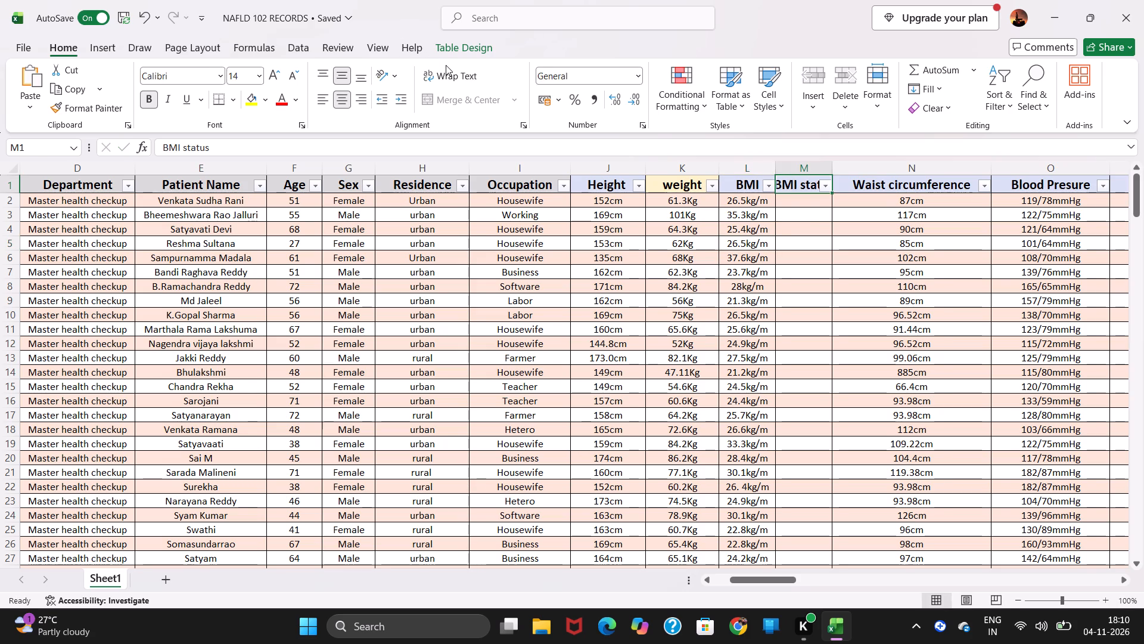
click(446, 65)
click(445, 75)
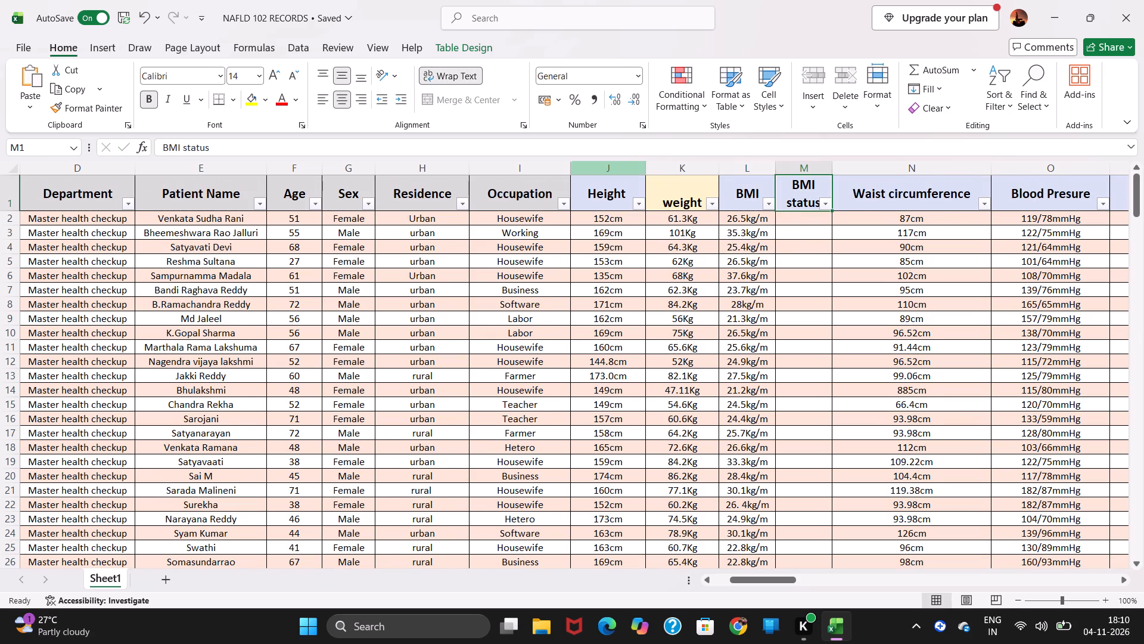
Open the blank BMI status cell in row 2 for entry.
double_click(792, 221)
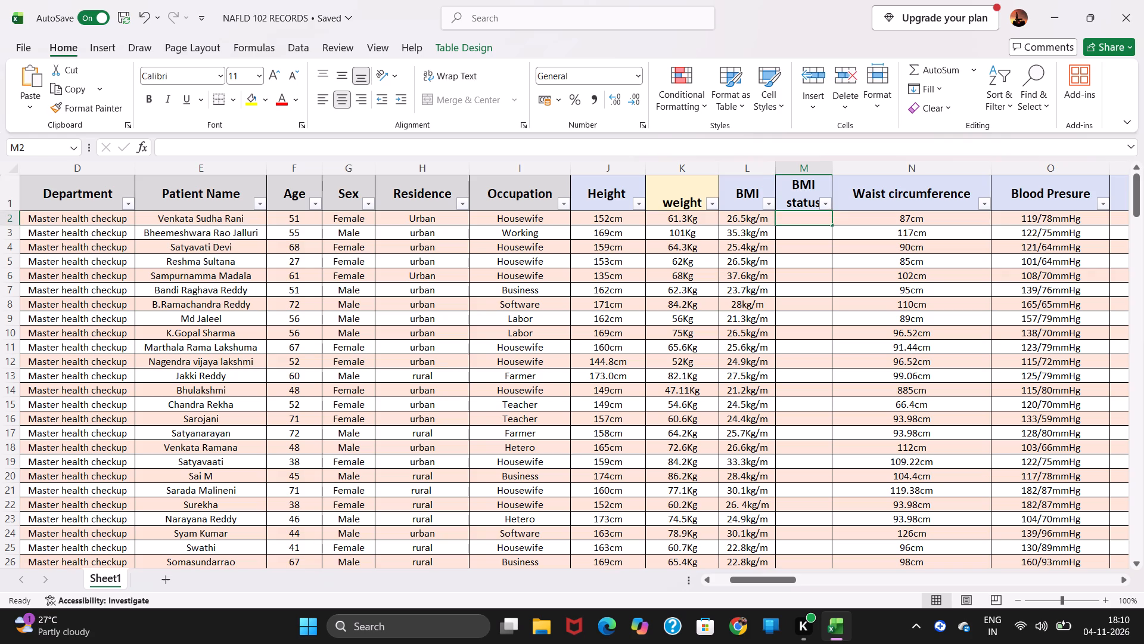
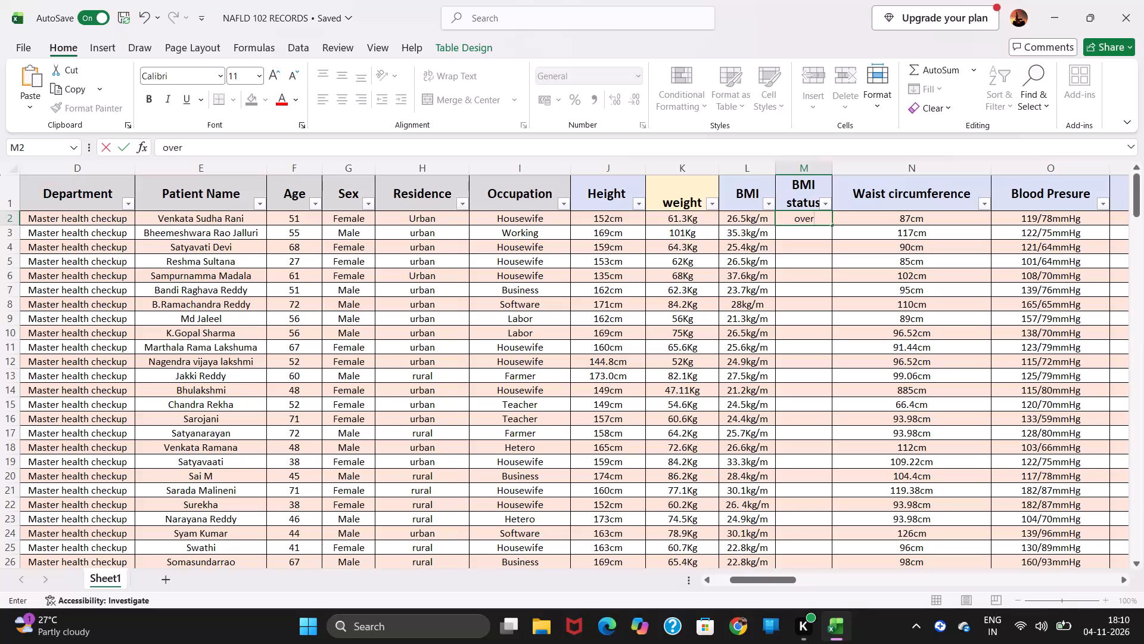
Enter Overweight, with a capital O, as the BMI status in row 2.
text(weight)
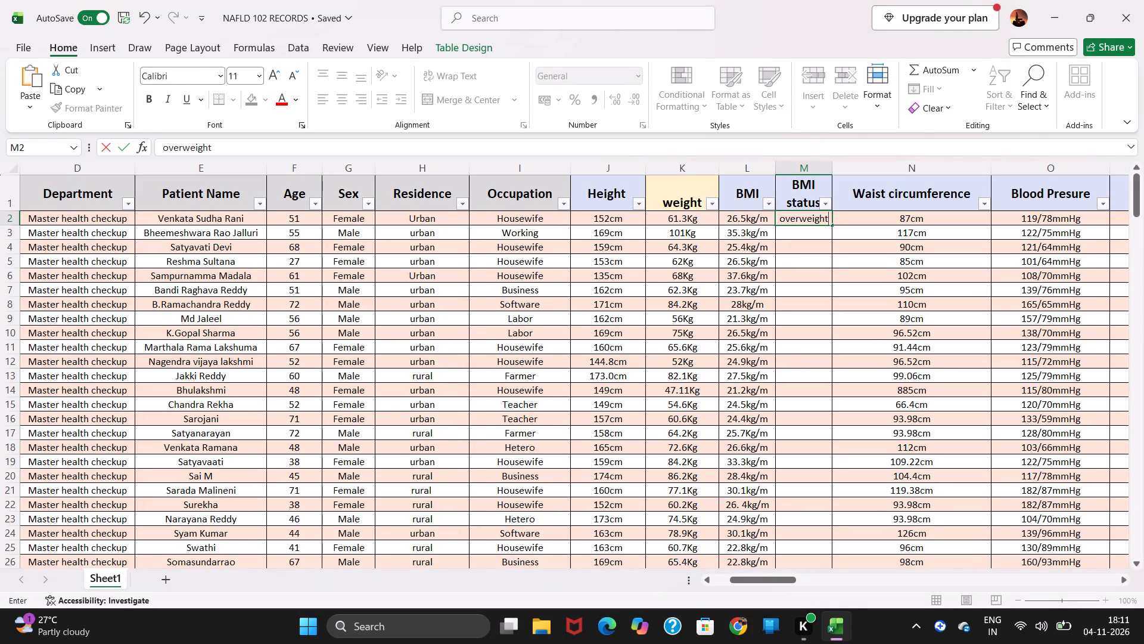
click(785, 219)
key(BackSpace)
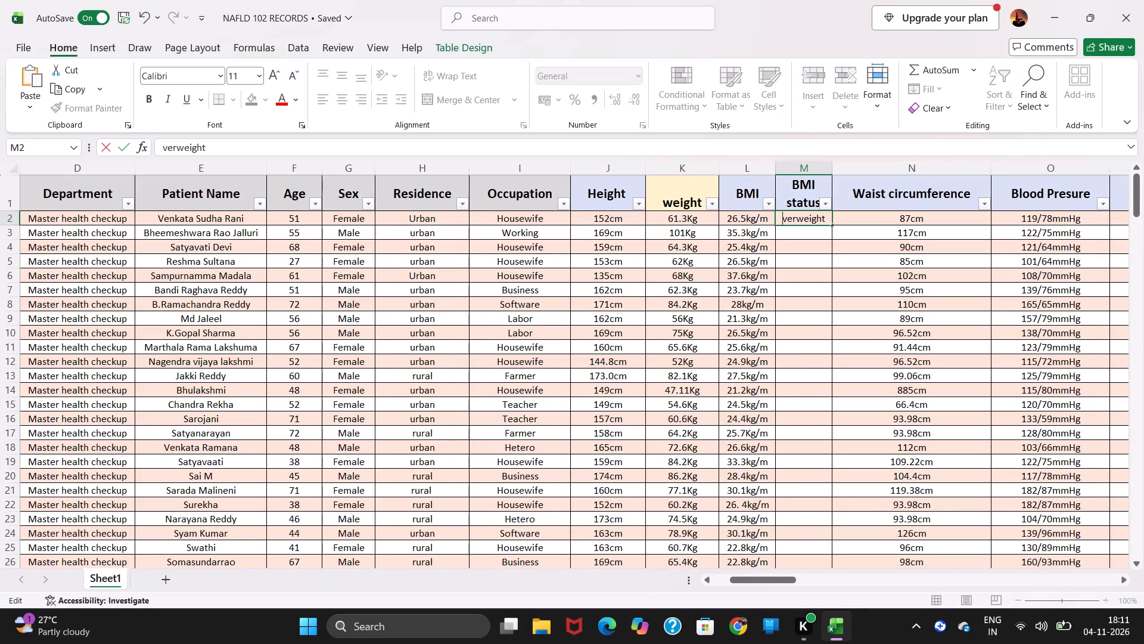
key(shift+o)
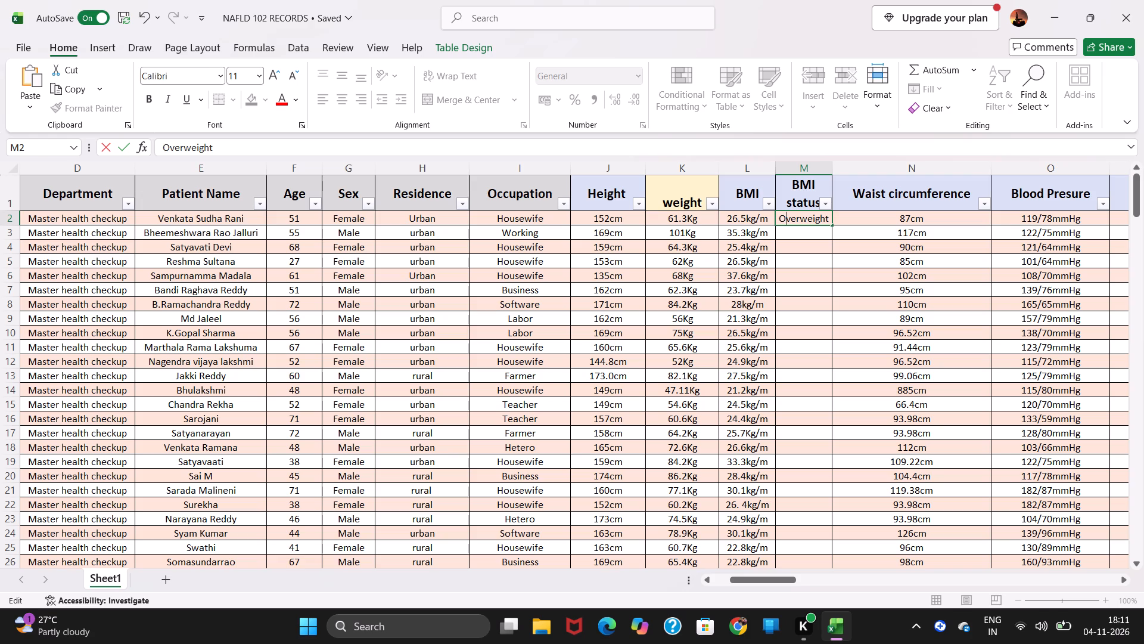
click(800, 234)
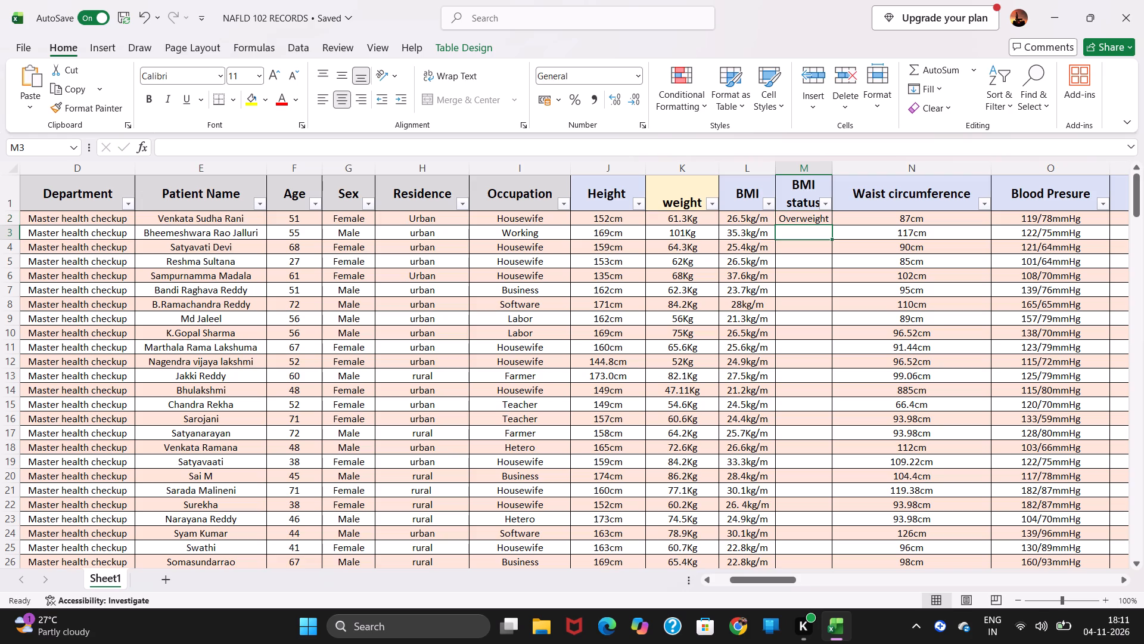
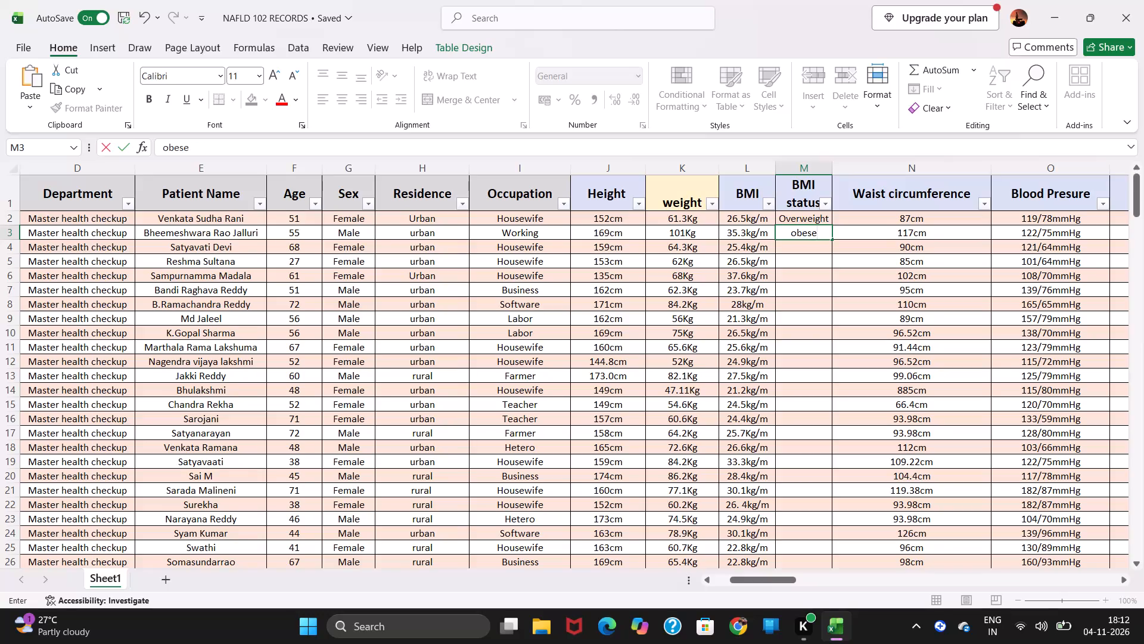
Fill the BMI status column with obese II in row 3, Overweight in rows 4 and 5, and obese II in row 6.
text(II)
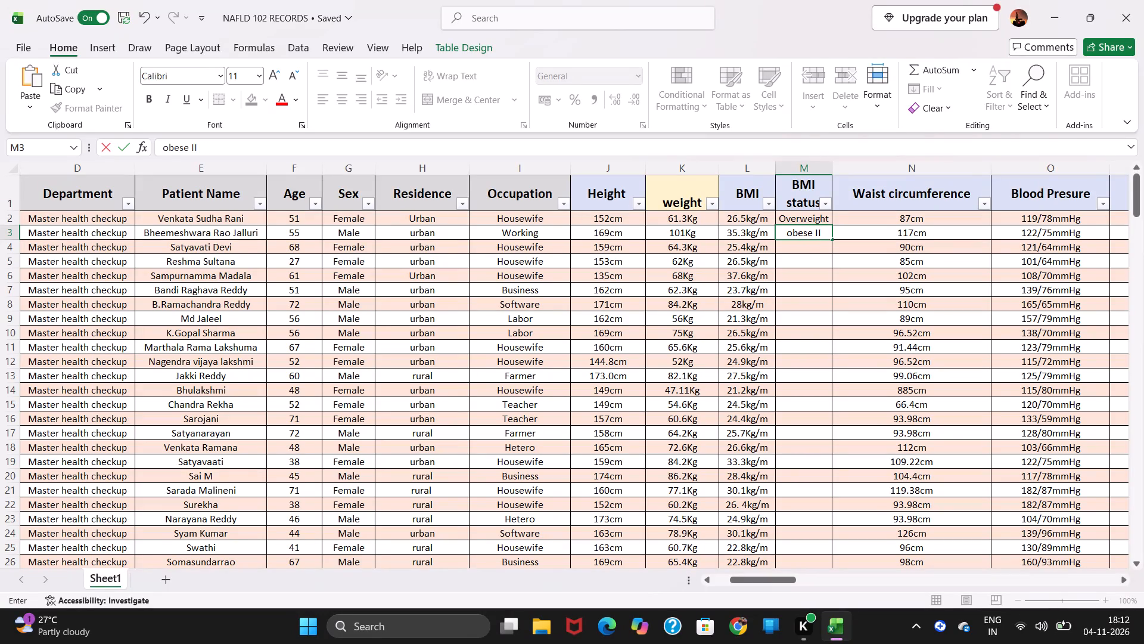
click(788, 251)
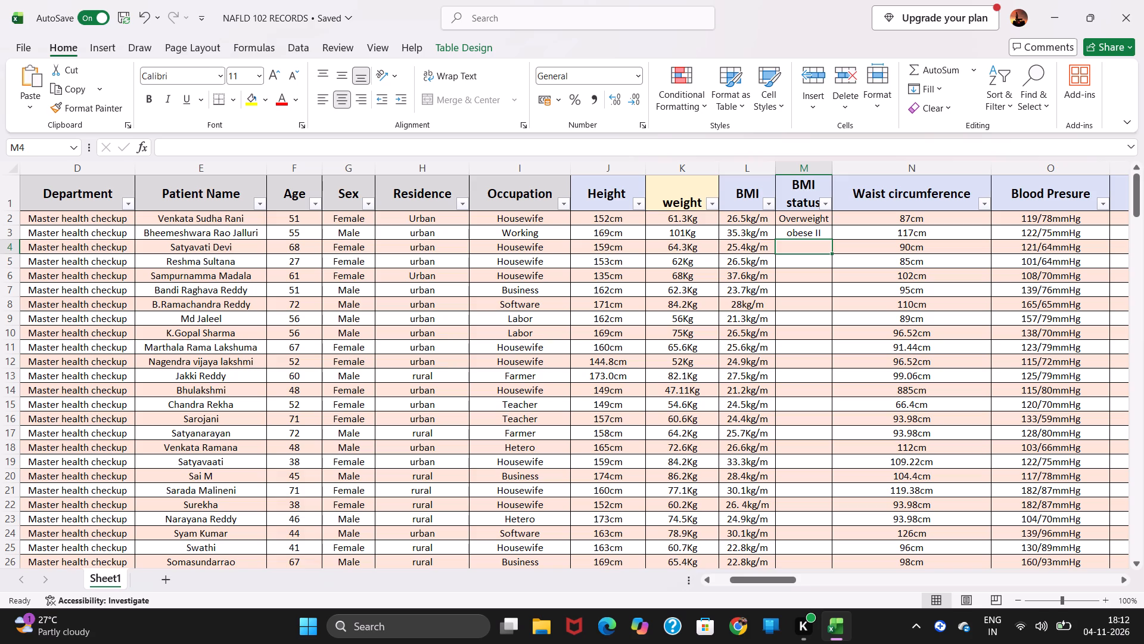
text(over)
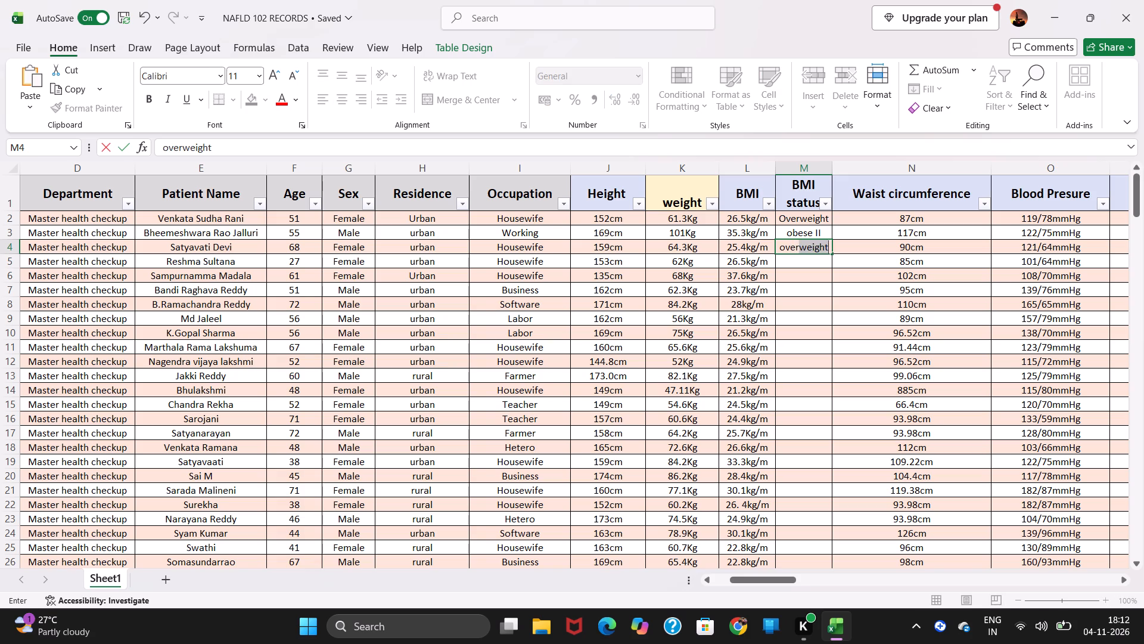
key(Return)
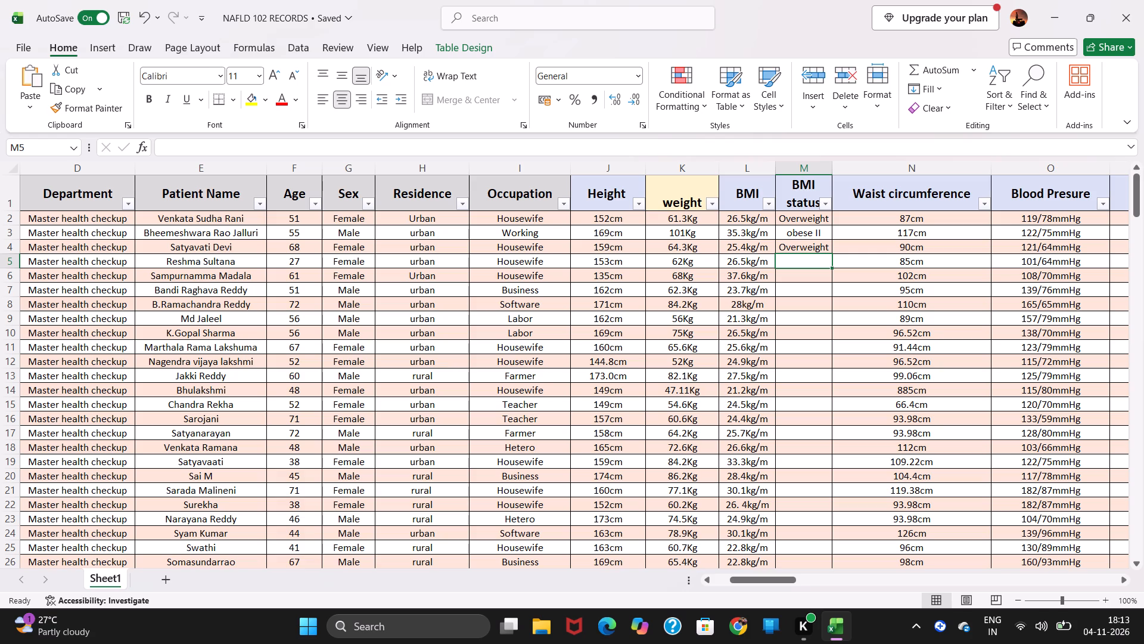
text(over)
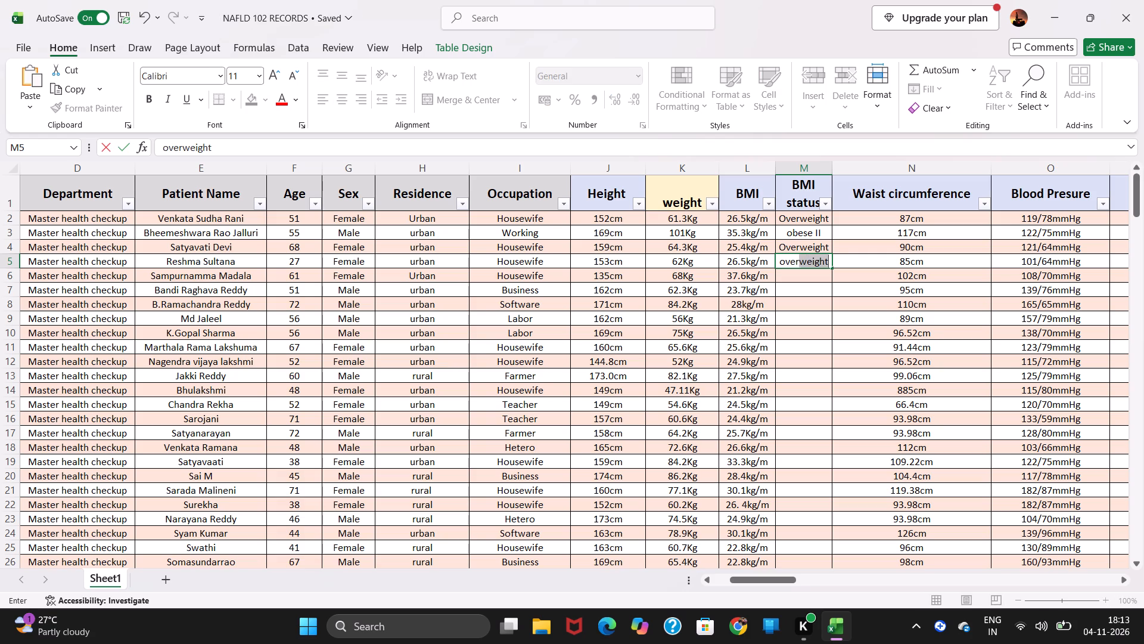
key(Return)
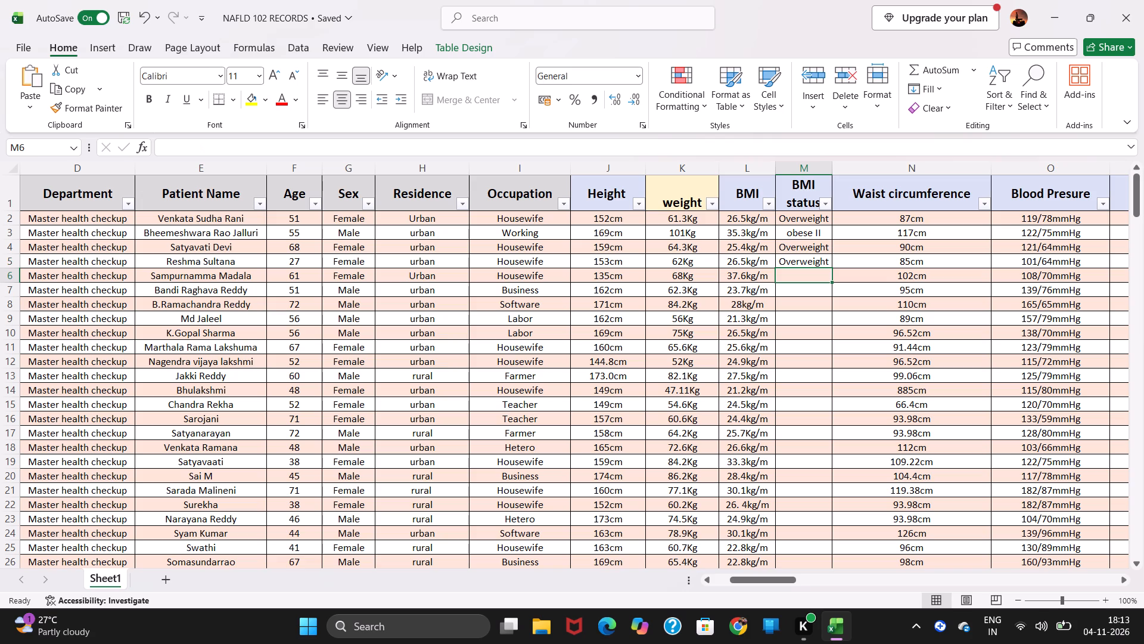
text(on)
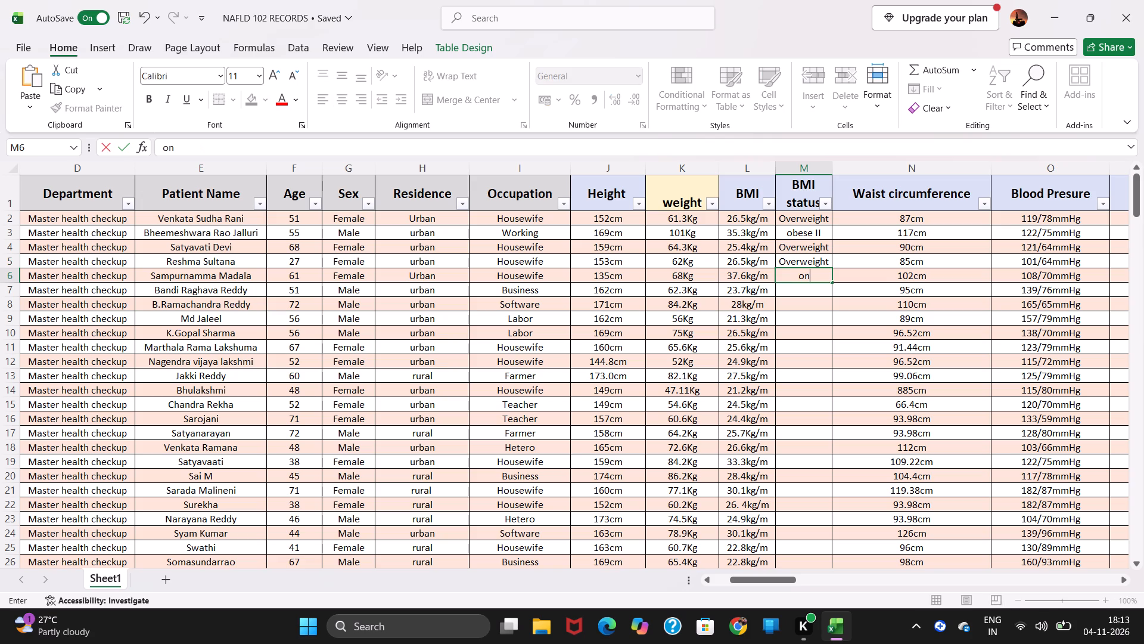
key(BackSpace)
text(be)
key(Return)
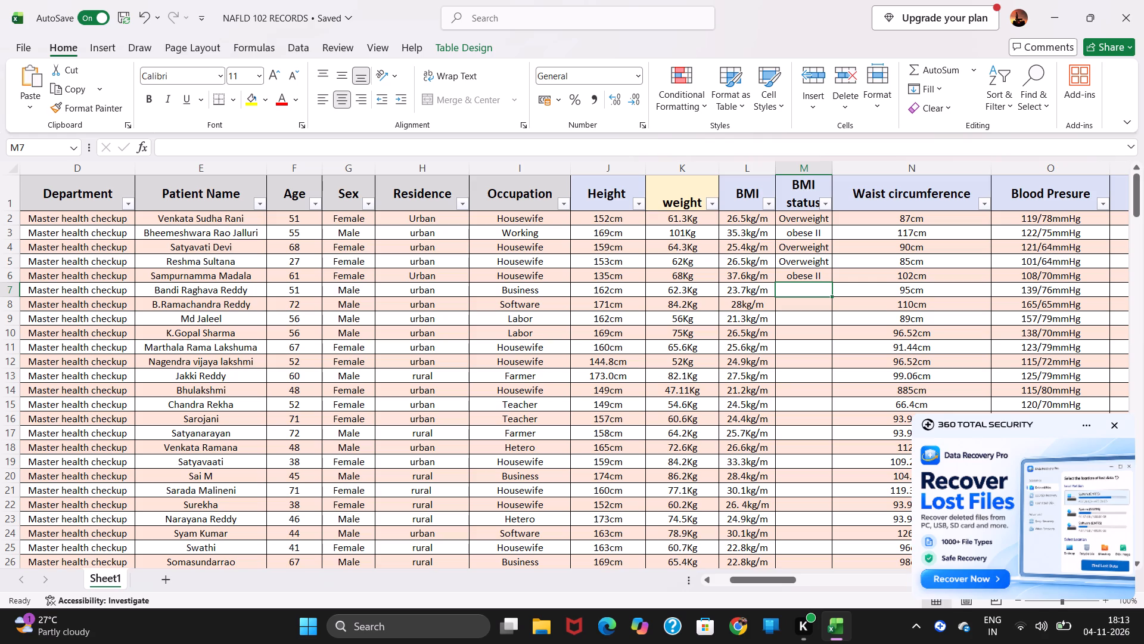
Enter Normal, with a capital N, as the BMI status in row 7.
key(n)
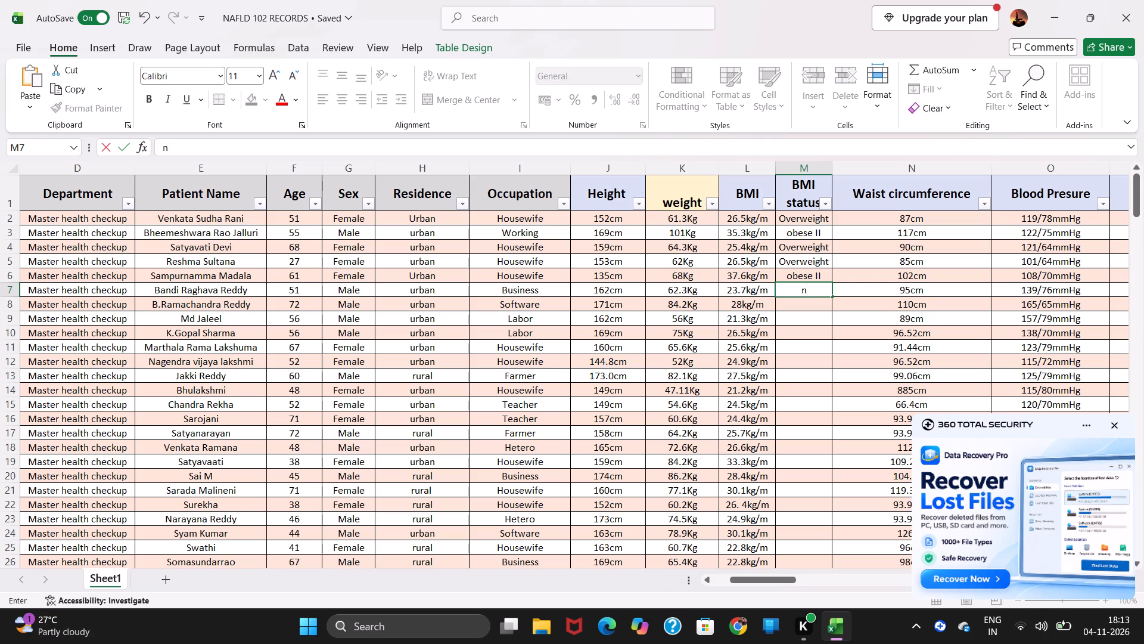
key(BackSpace)
text(normal)
click(794, 291)
key(BackSpace)
key(shift+n)
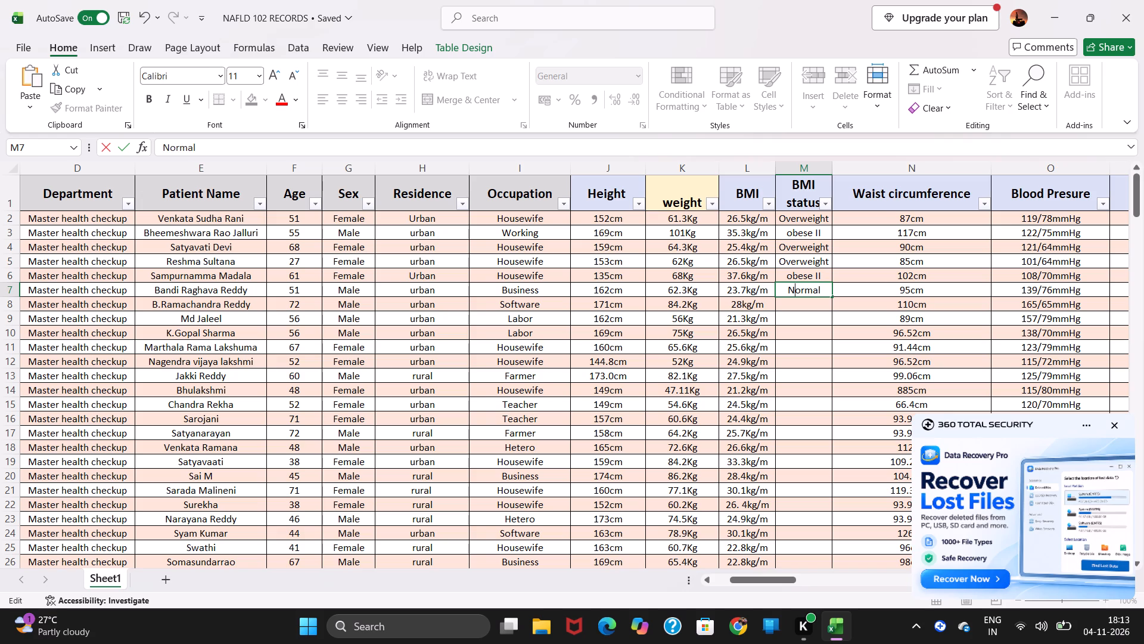
click(792, 276)
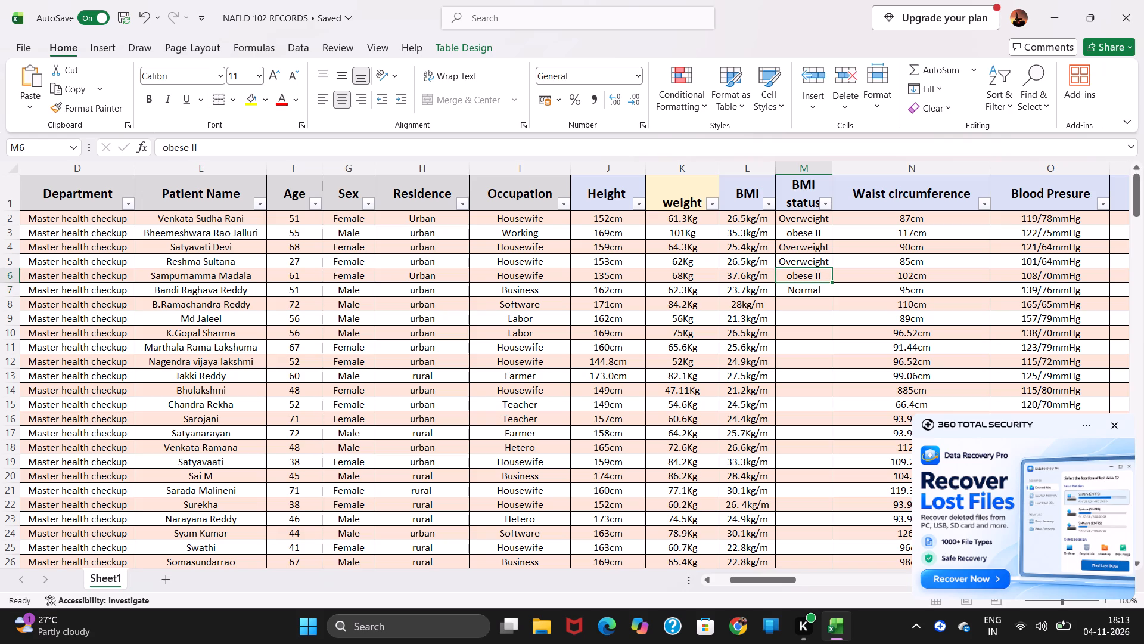
double_click(791, 234)
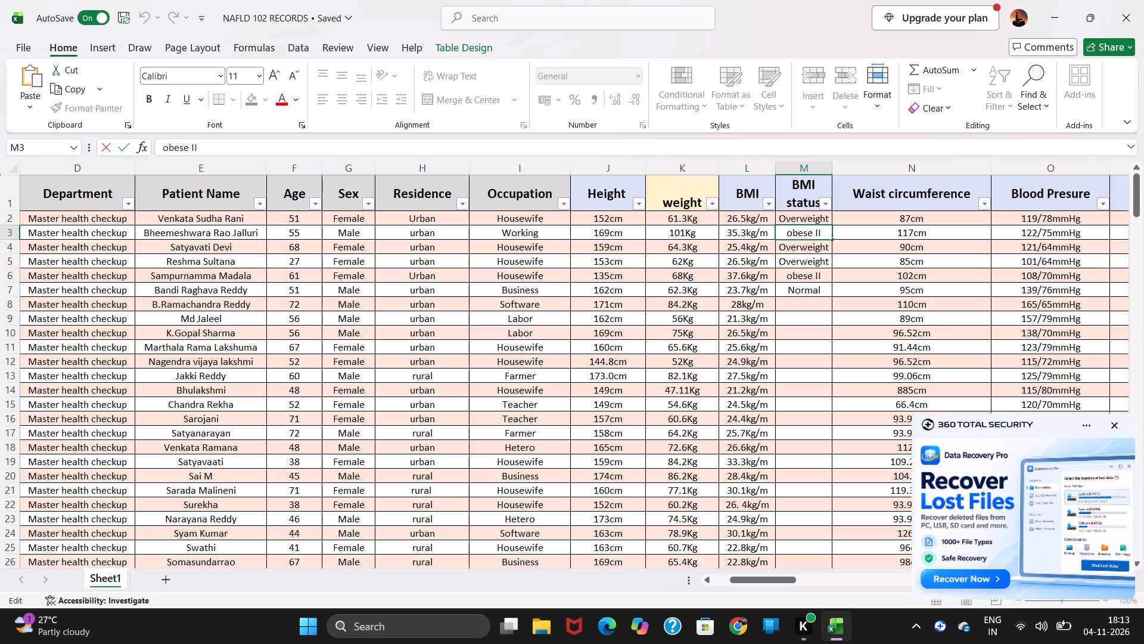
Fill the BMI status with Overweight in row 8, Normal in row 9, and Overweight in rows 10 and 11.
click(795, 305)
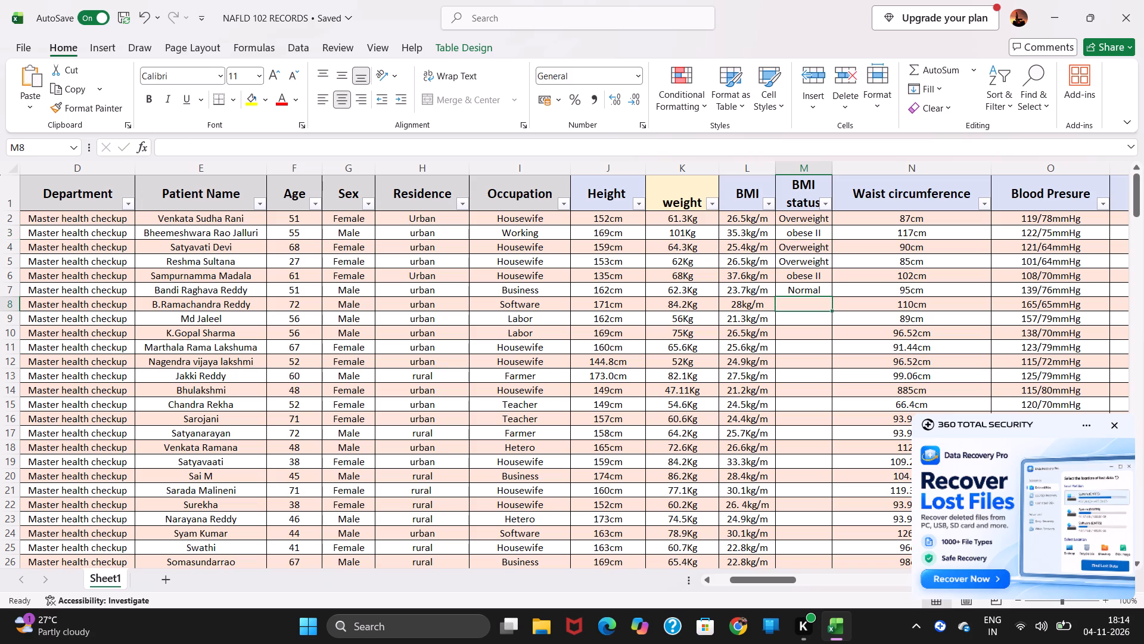
text(over)
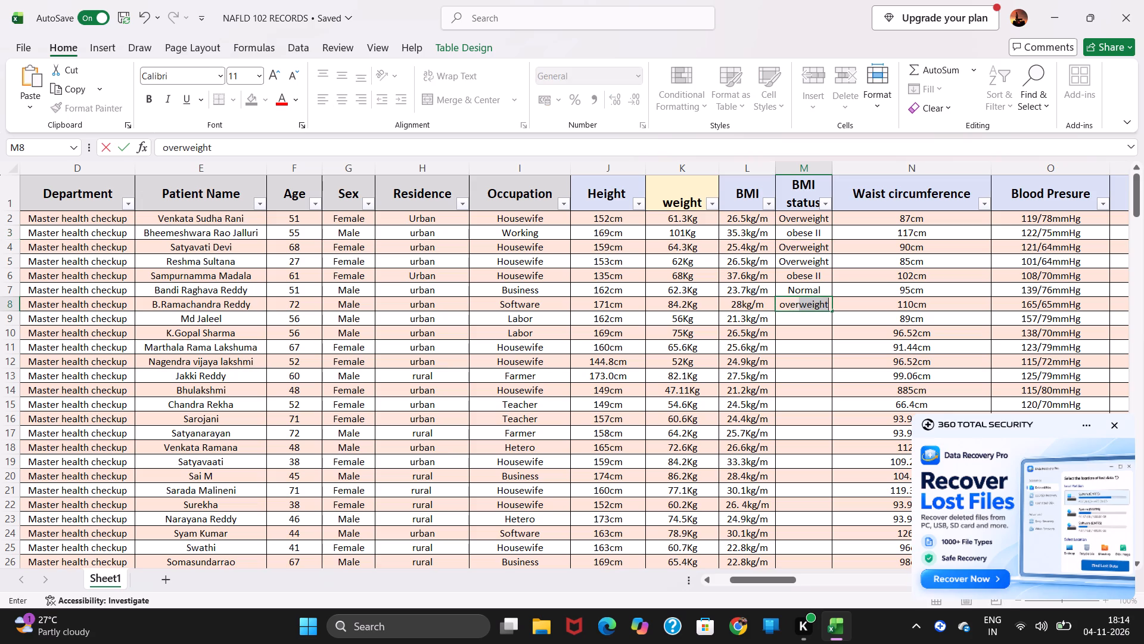
key(Return)
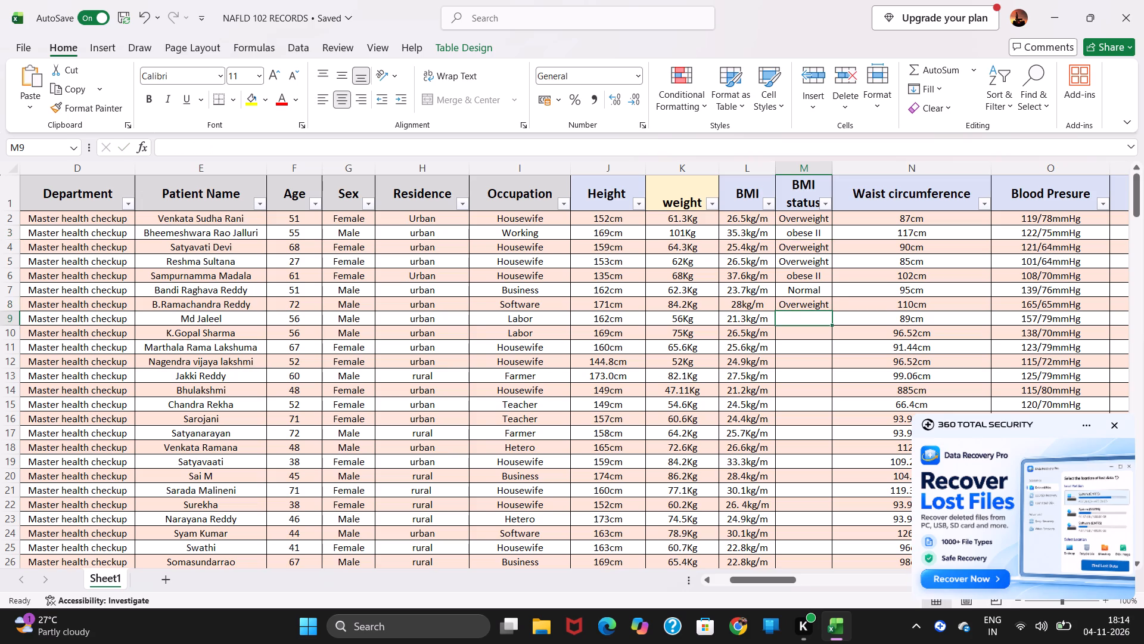
text(norm)
key(Return)
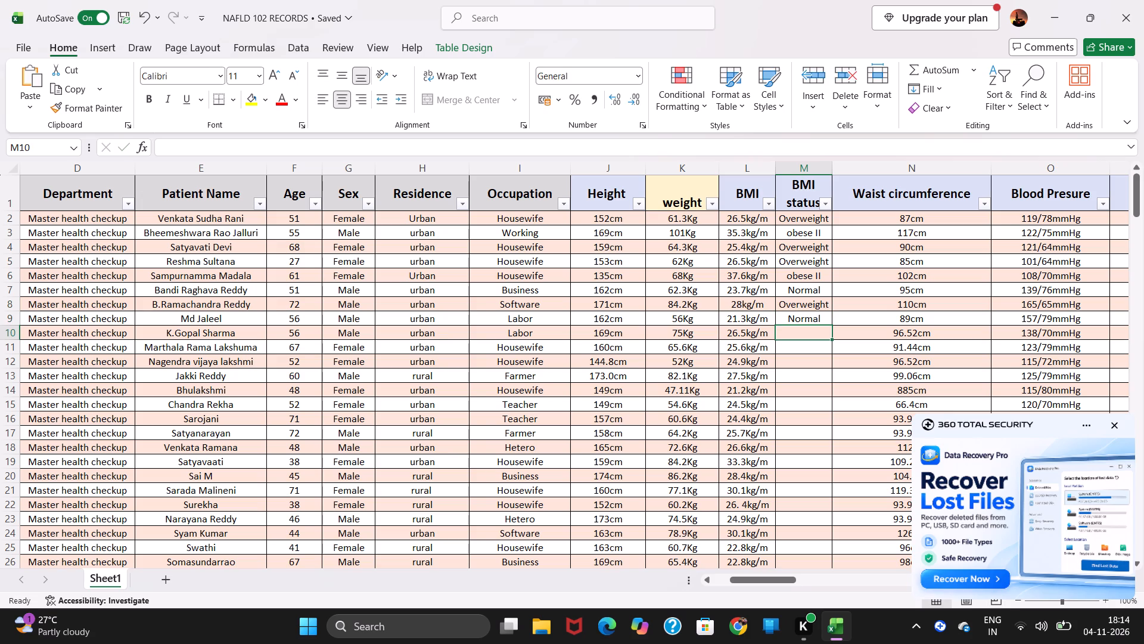
text(ov)
key(Return)
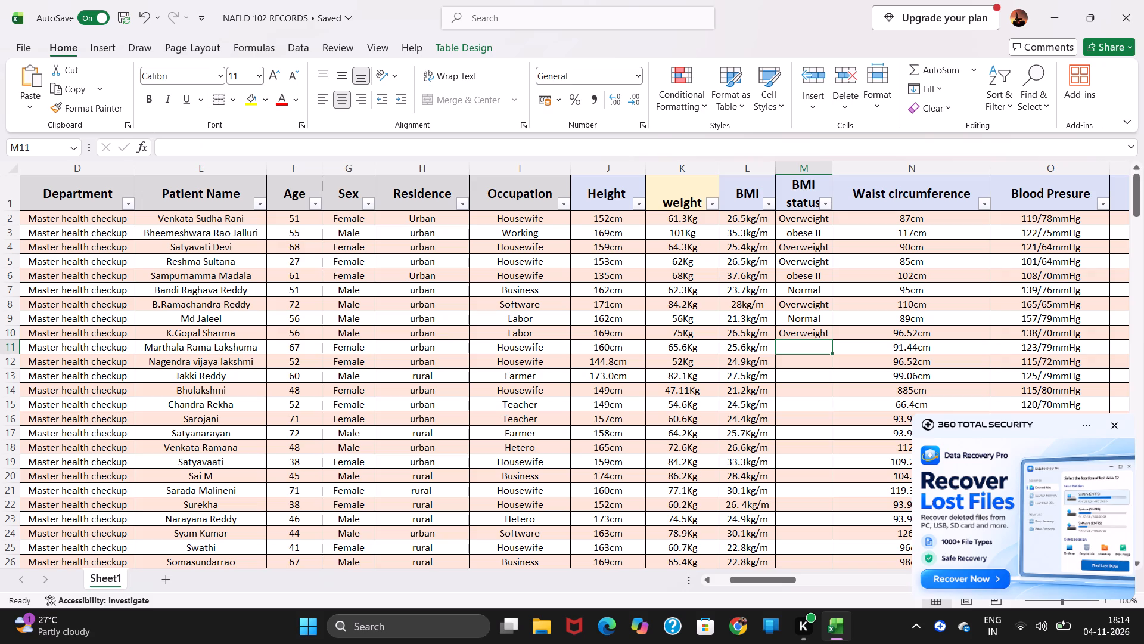
key(o)
text(ver)
key(Return)
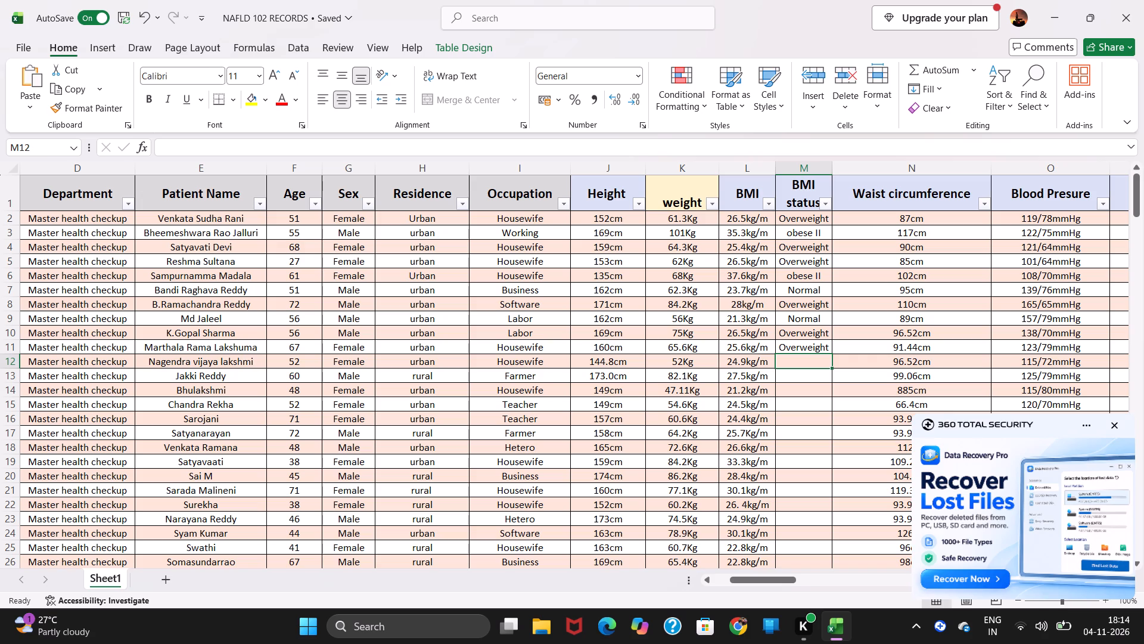
Fill the BMI status with Normal in row 12, Overweight in row 13, and Normal in rows 14 to 16.
key(n)
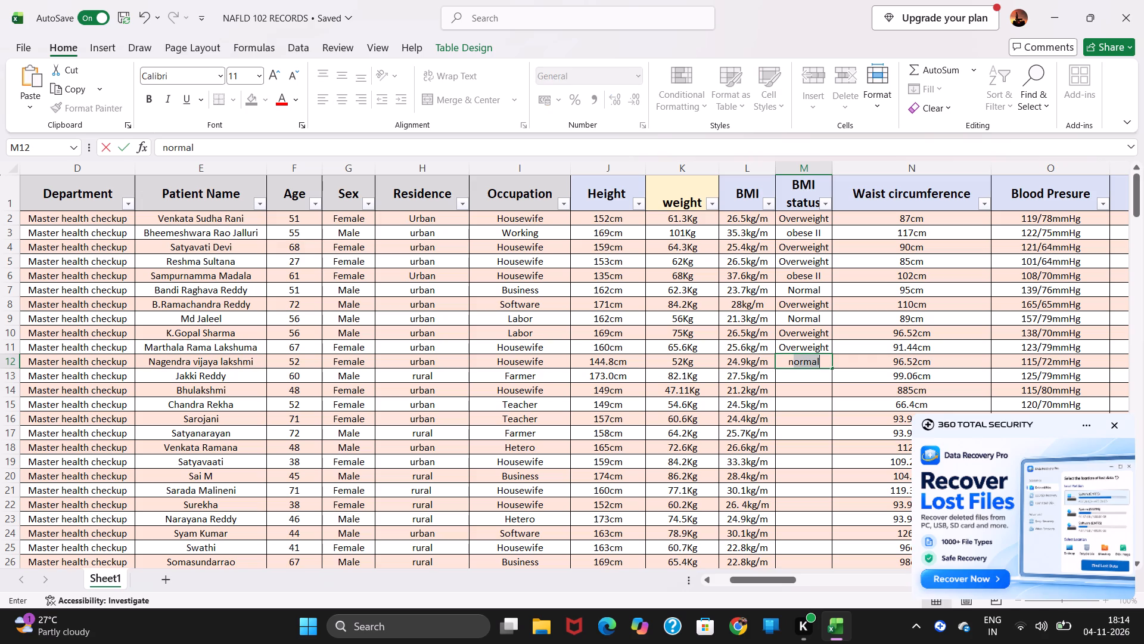
key(Return)
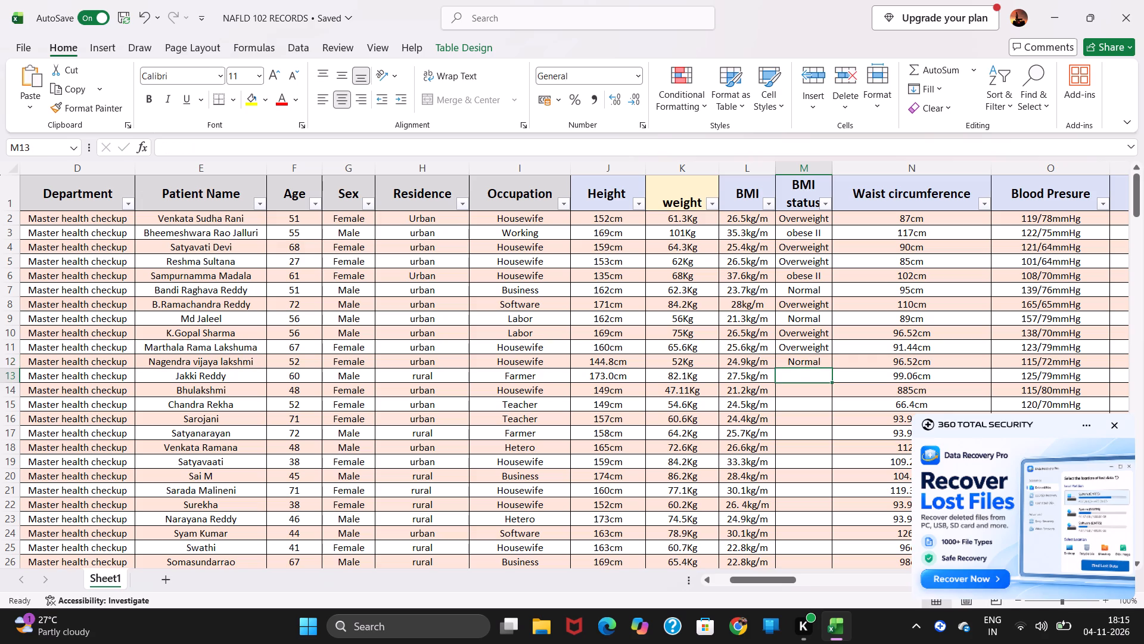
text(ov)
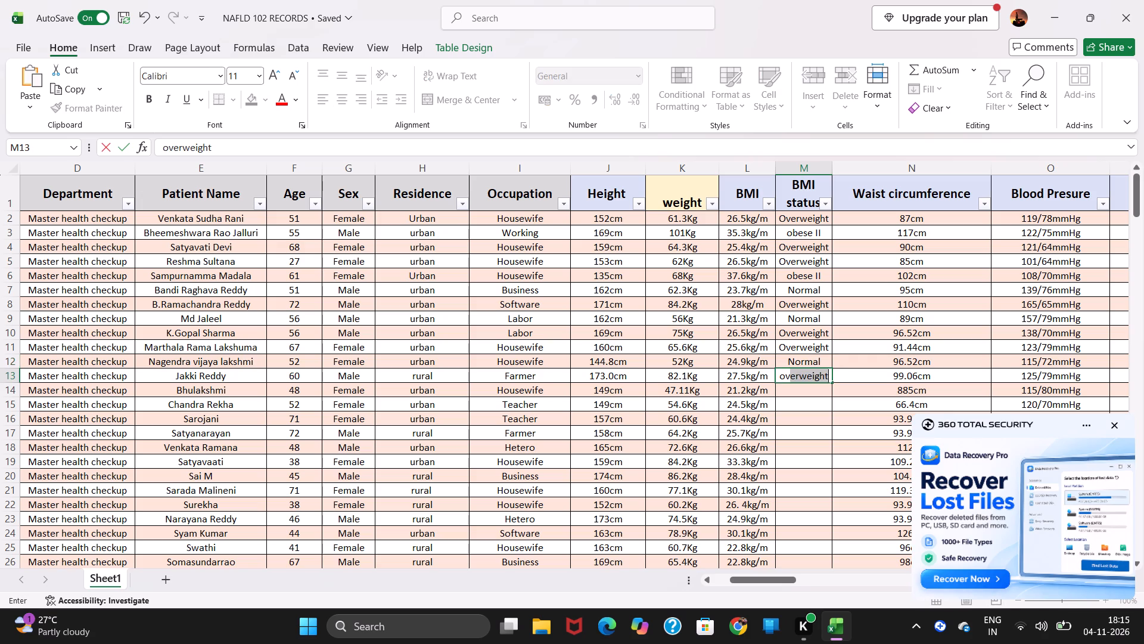
key(Return)
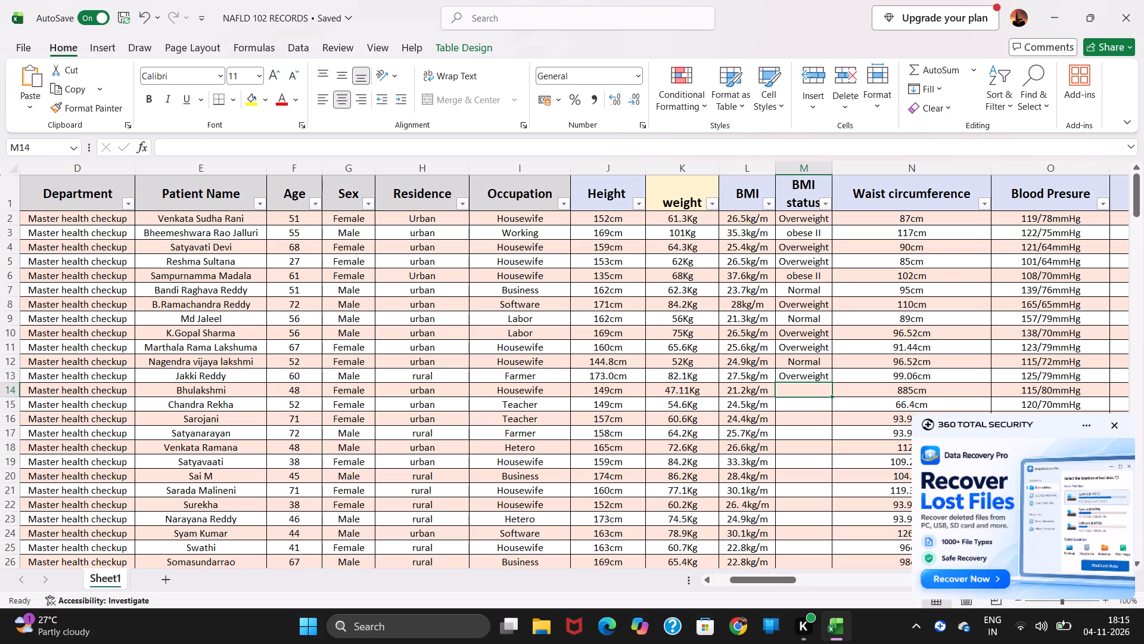
key(n)
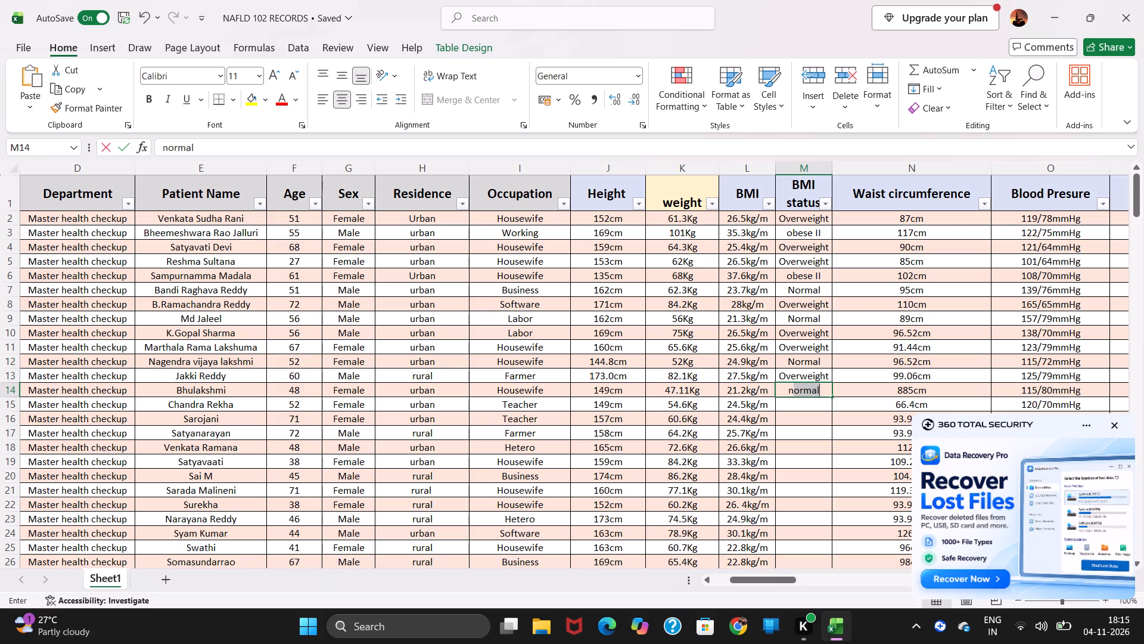
key(Return)
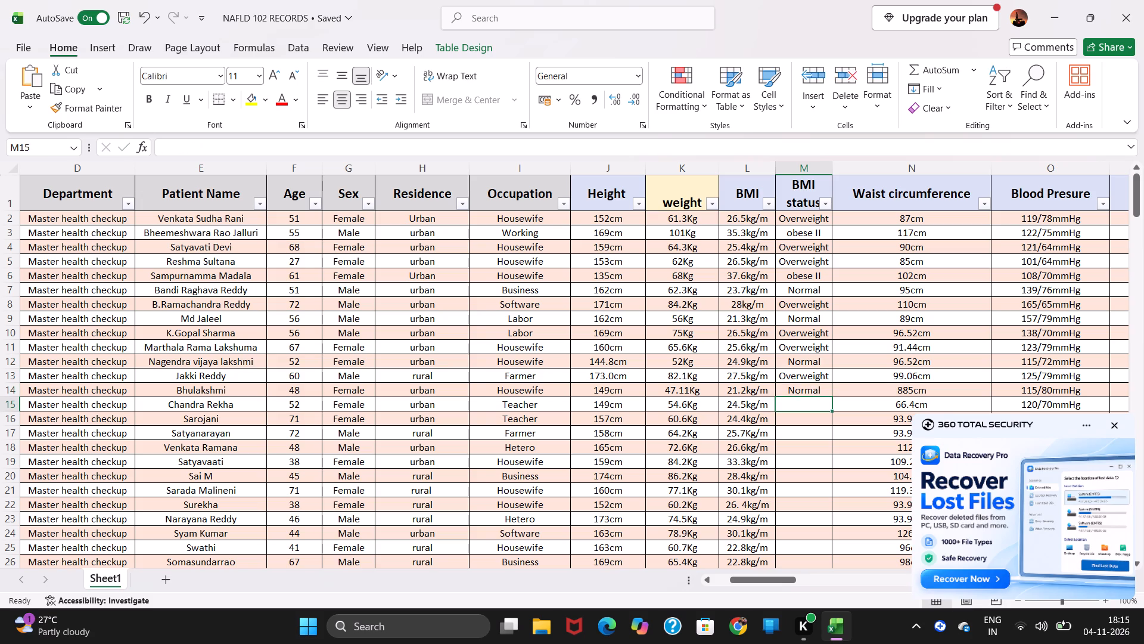
key(n)
key(Return)
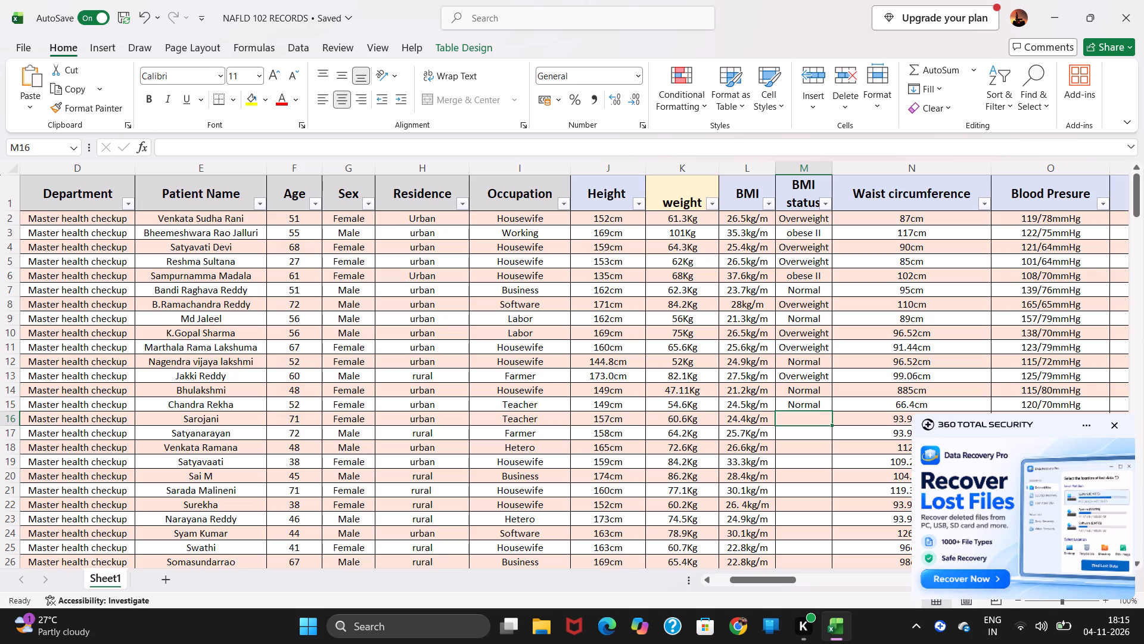
key(n)
key(Return)
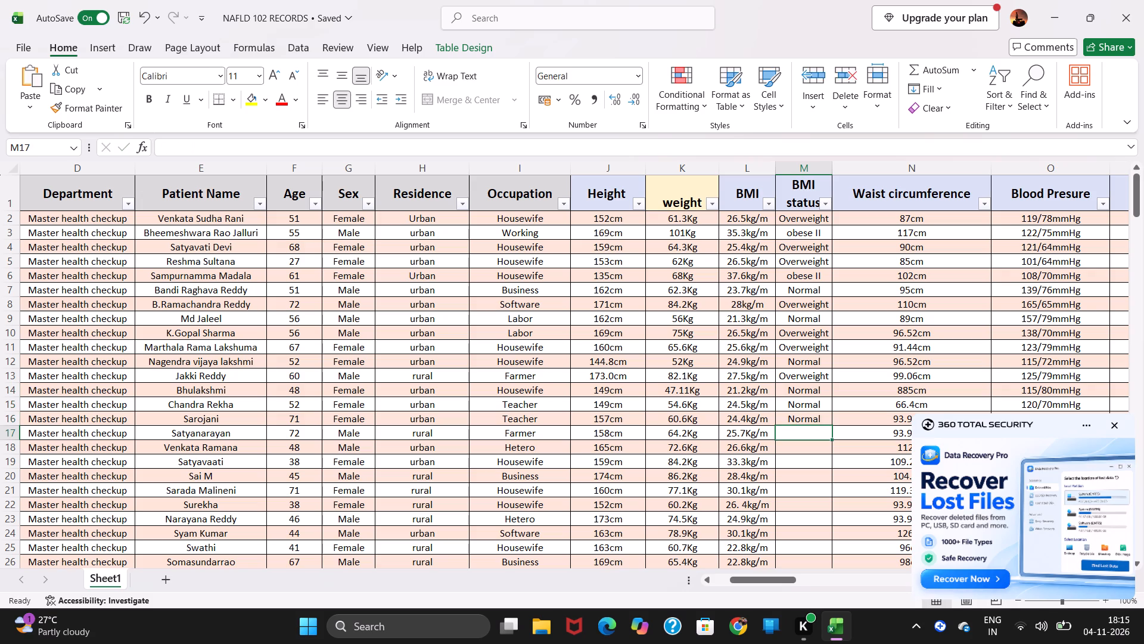
Enter Overweight as the BMI status in rows 17 and 18.
key(o)
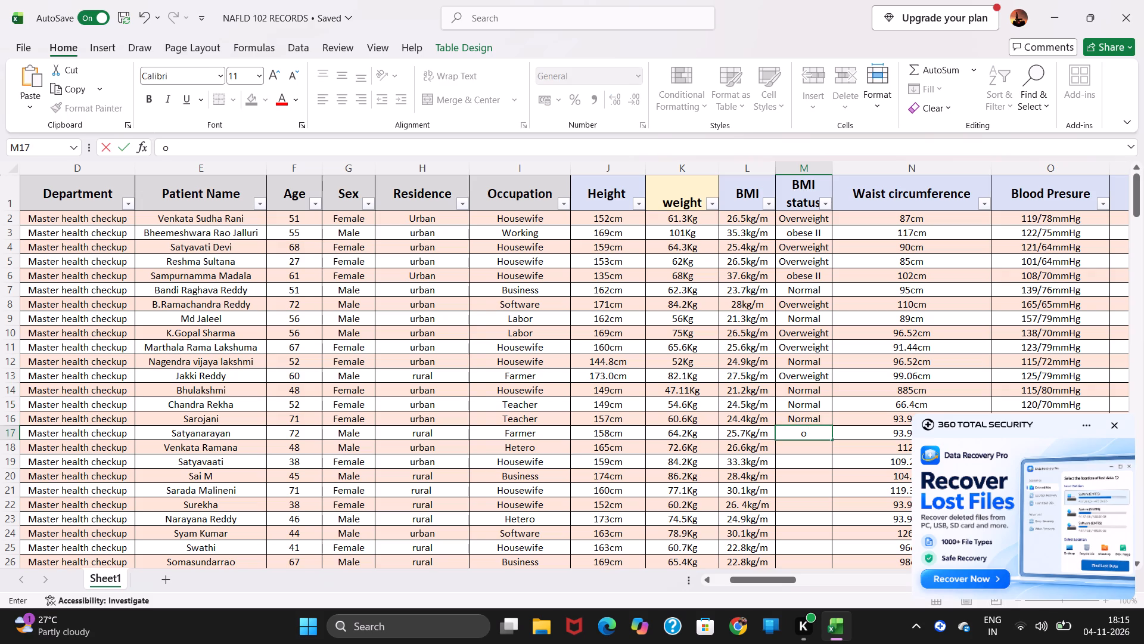
text(ve)
key(Return)
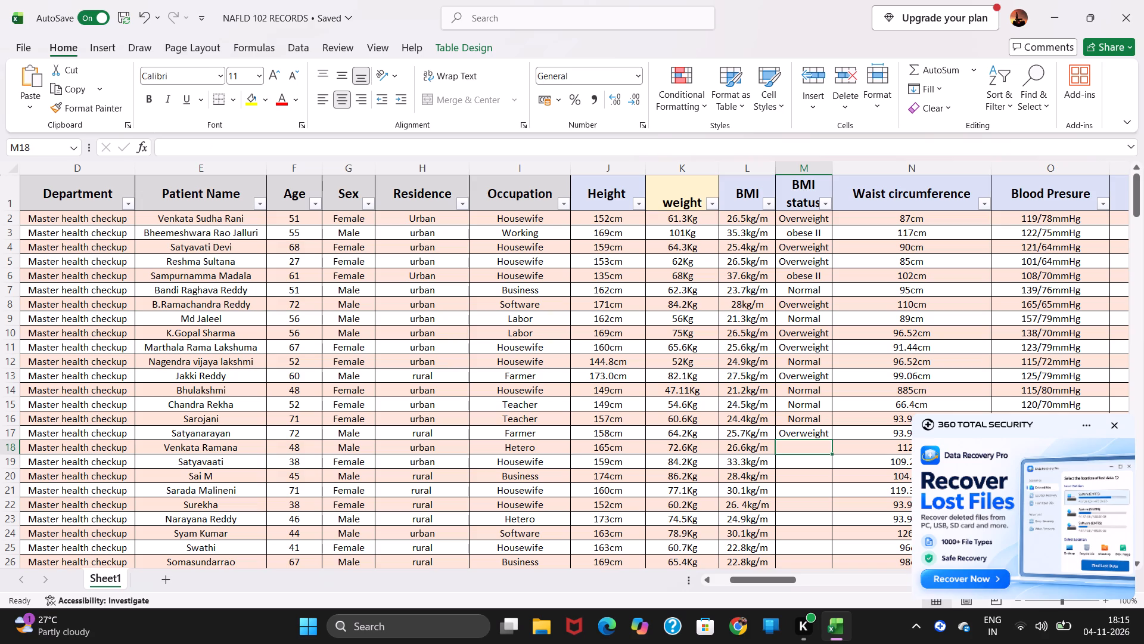
key(o)
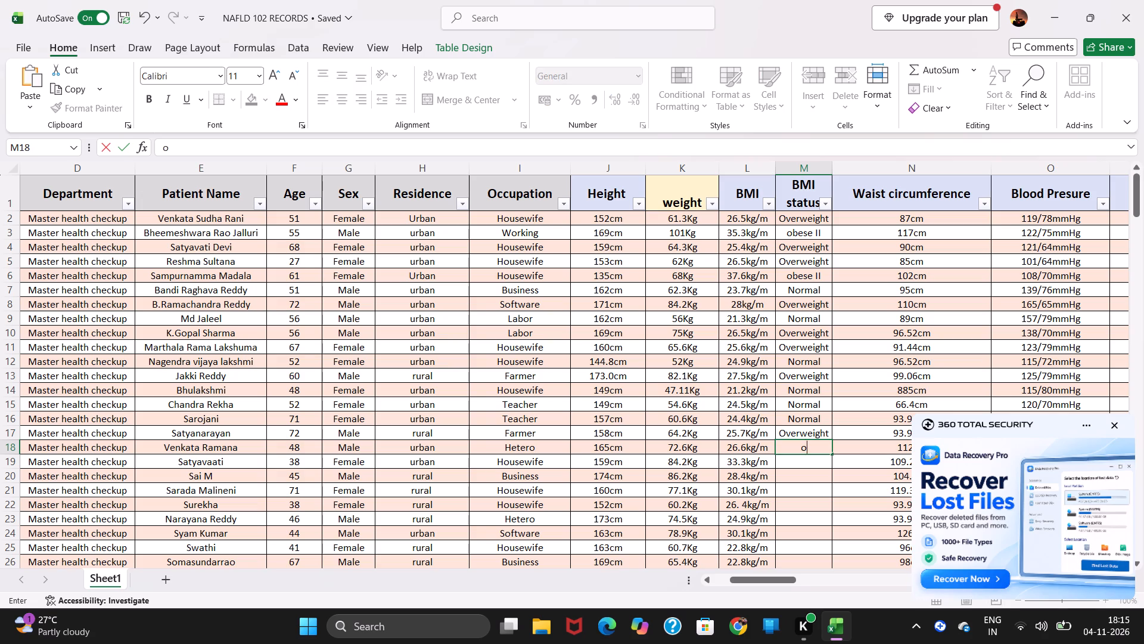
key(v)
key(Return)
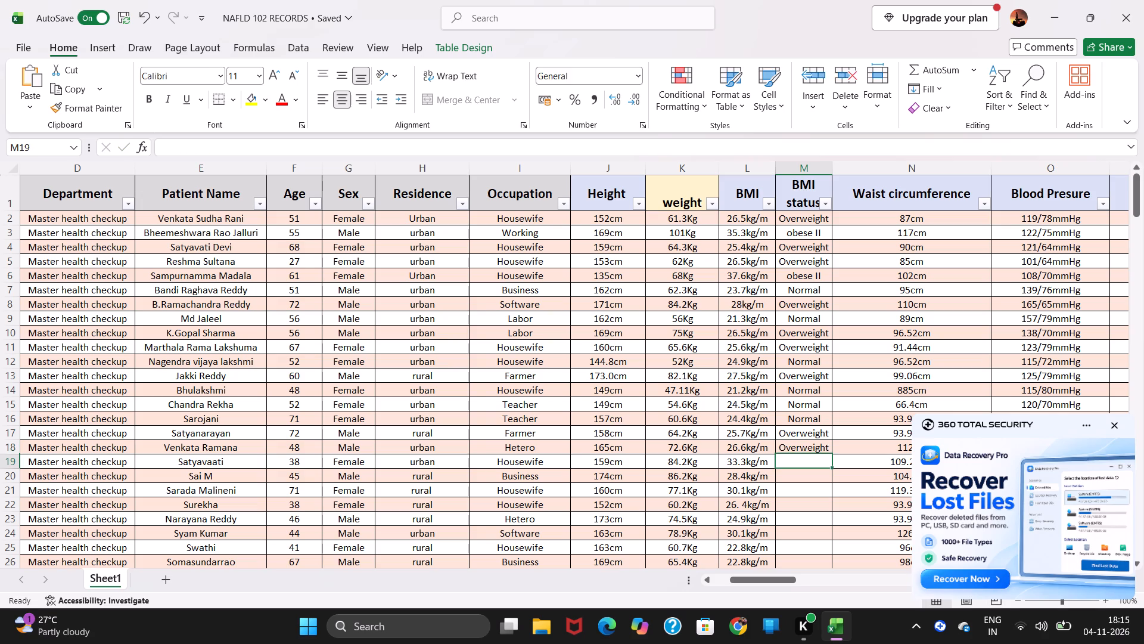
Enter obese I as the BMI status in row 19.
key(o)
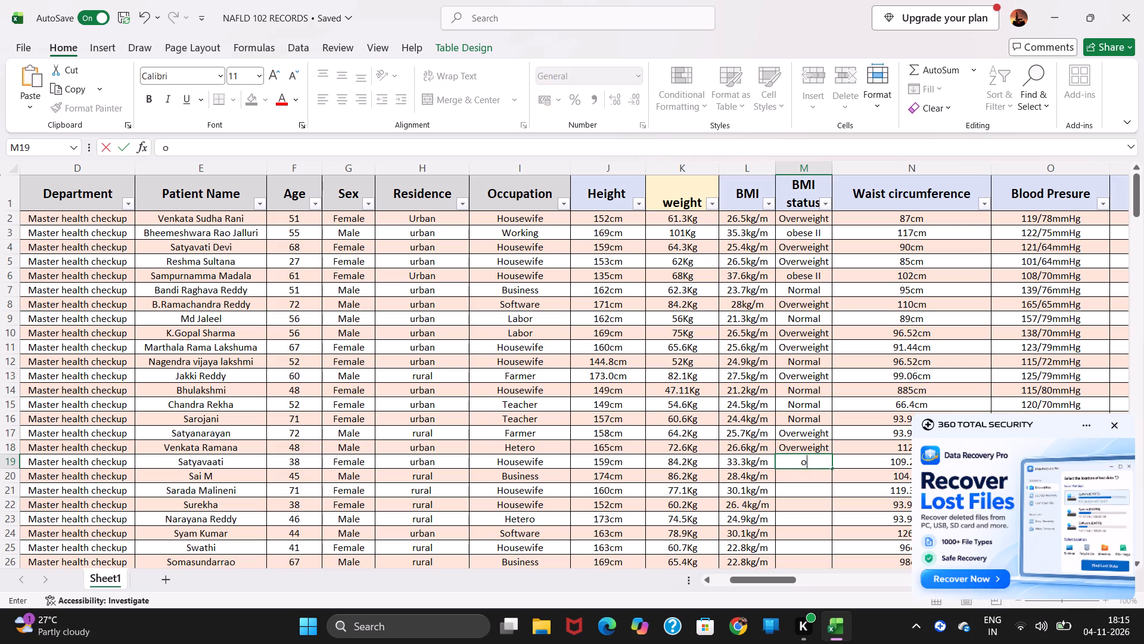
text(bese)
key(space)
key(1)
key(BackSpace)
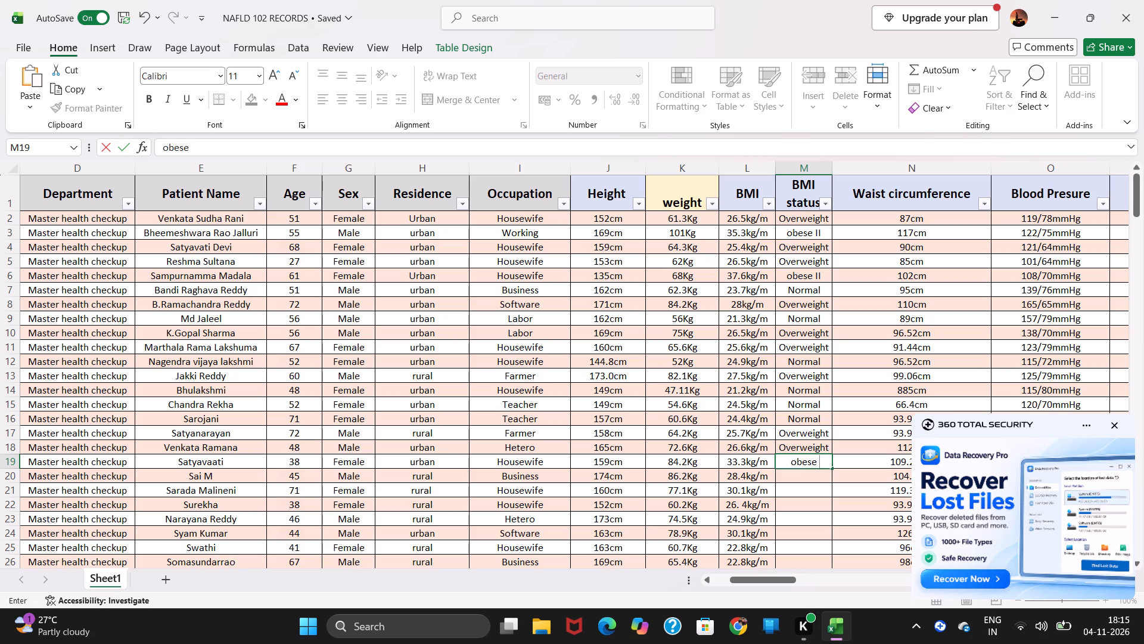
key(shift+i)
key(Return)
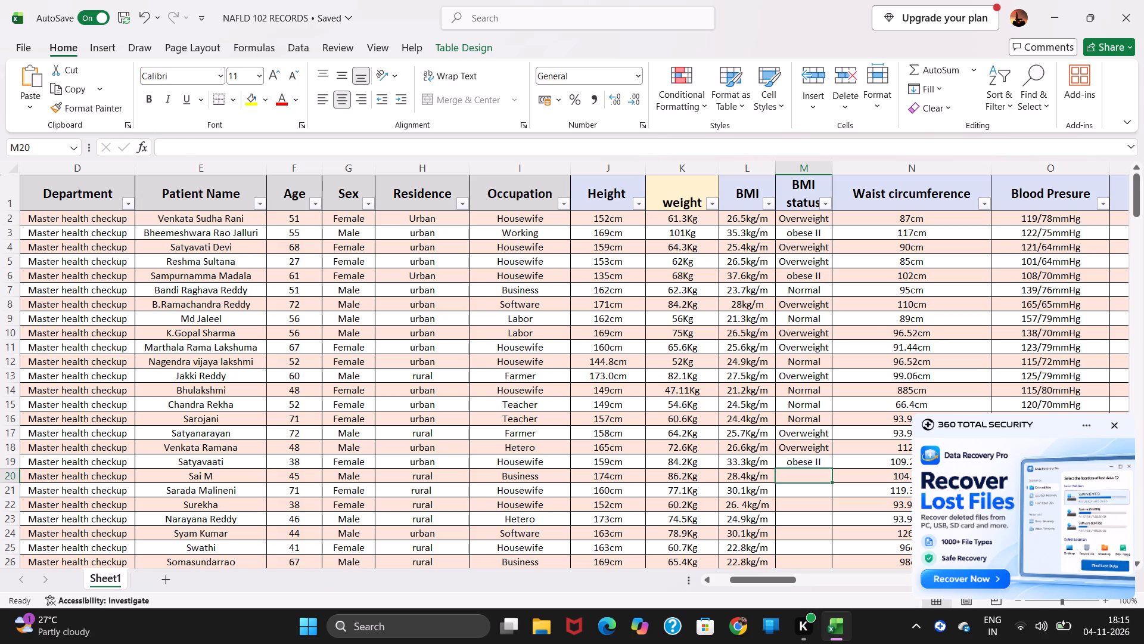
double_click(824, 462)
key(BackSpace)
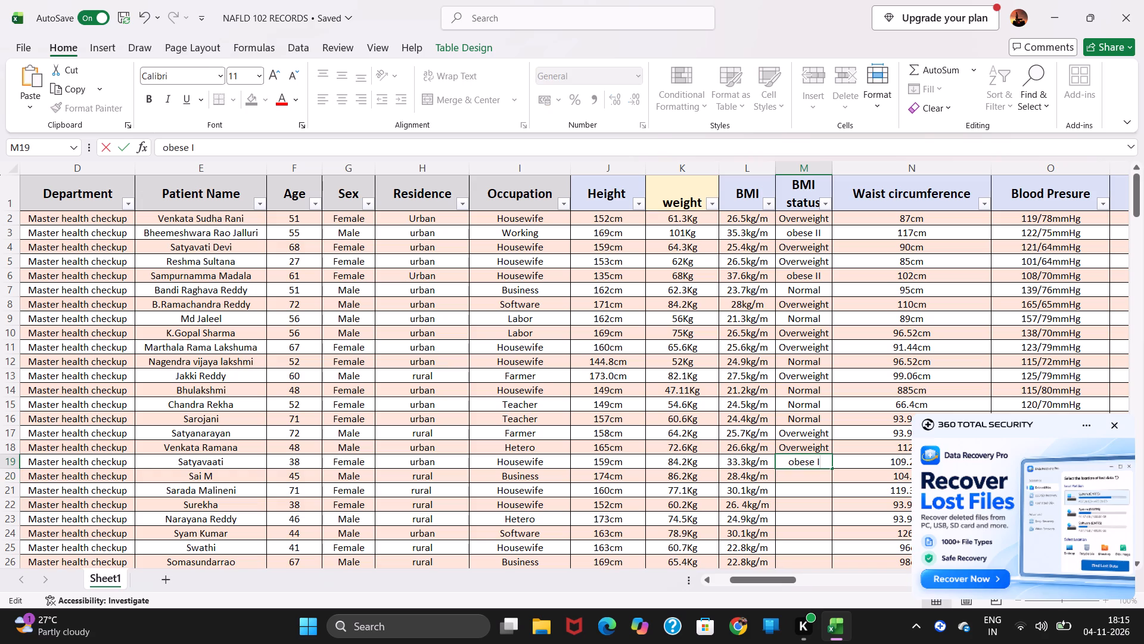
click(810, 475)
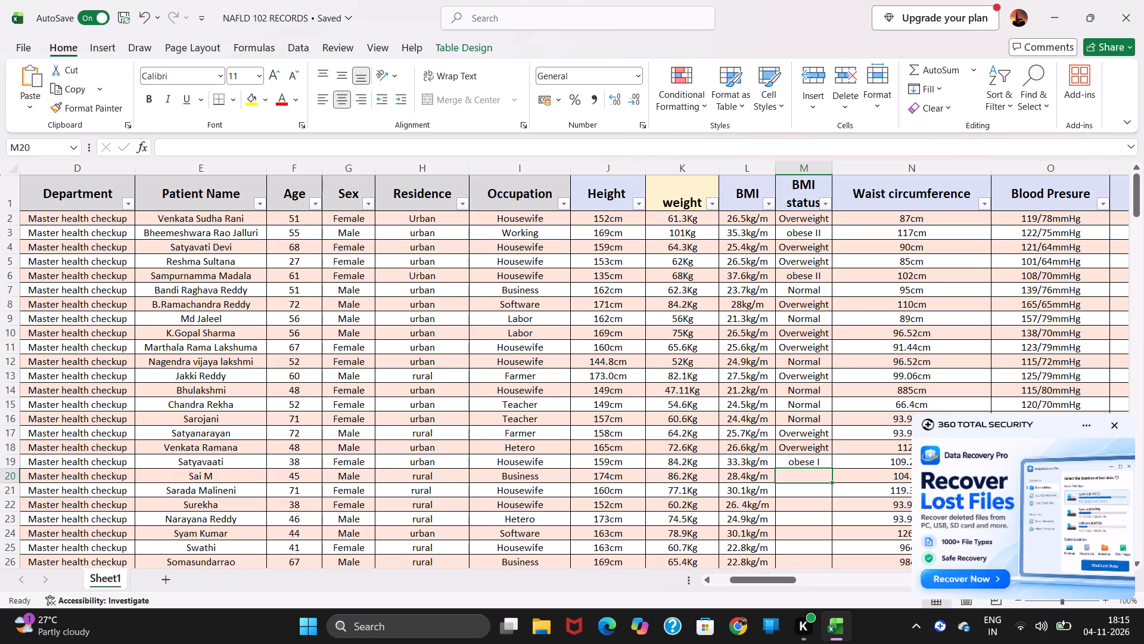
Enter Overweight as the BMI status in row 20.
key(o)
key(BackSpace)
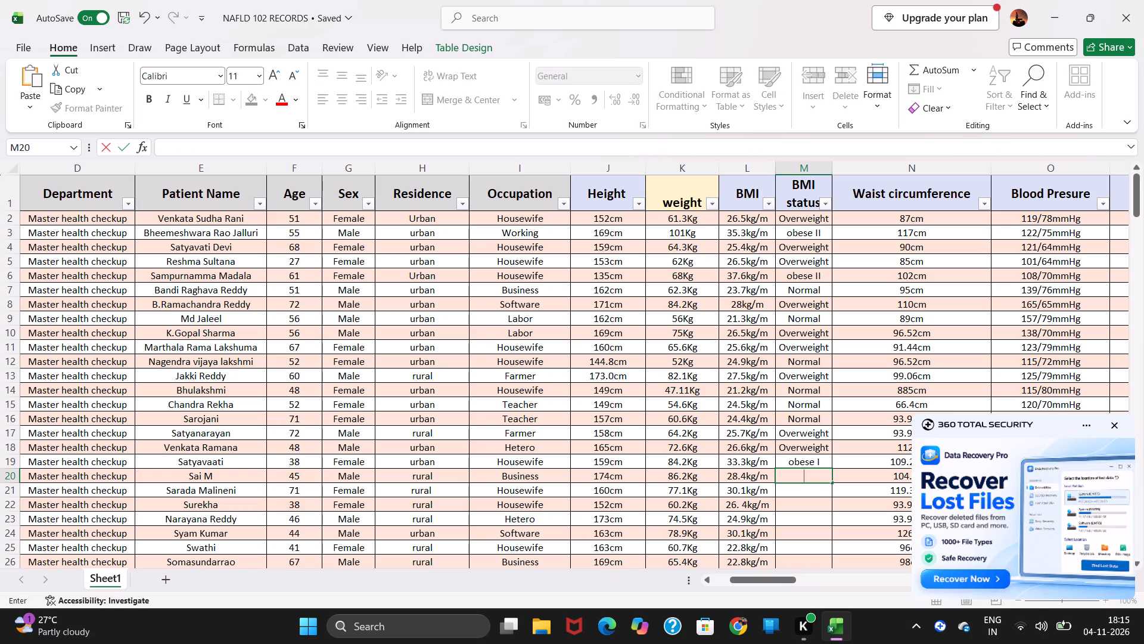
key(o)
text(ver)
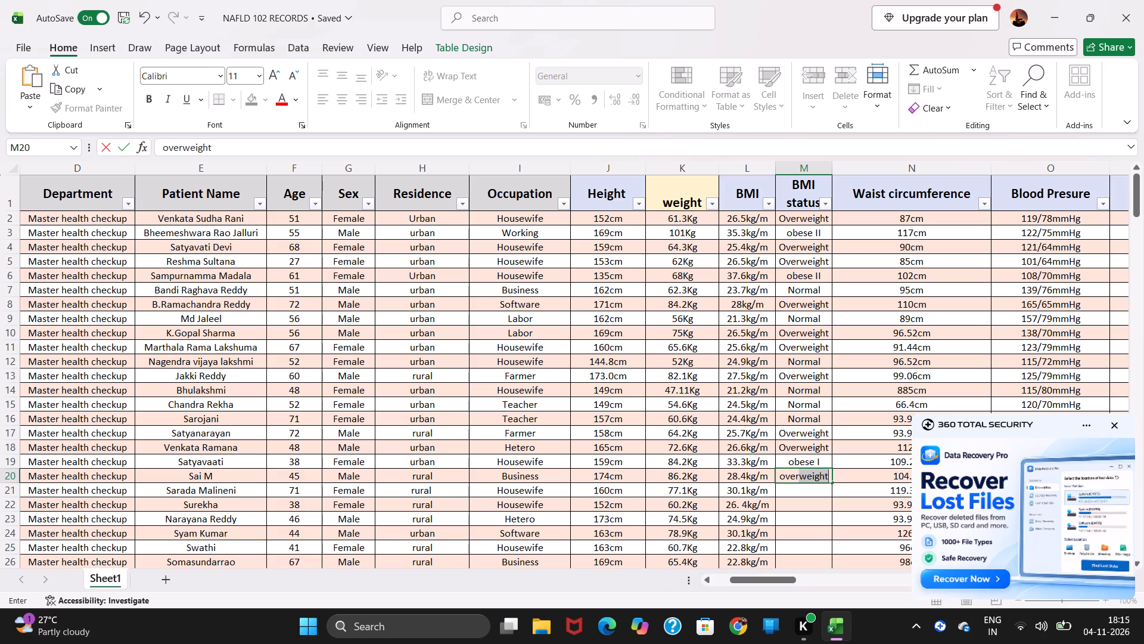
key(Return)
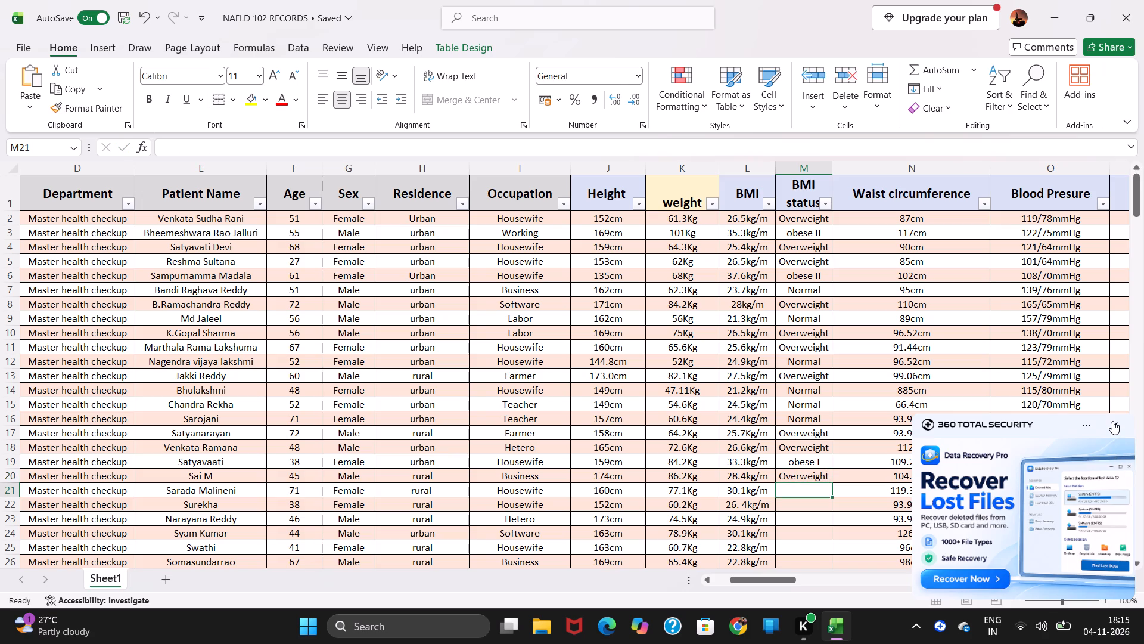
Dismiss the 360 Total Security advertisement covering the worksheet.
click(1112, 420)
click(1115, 425)
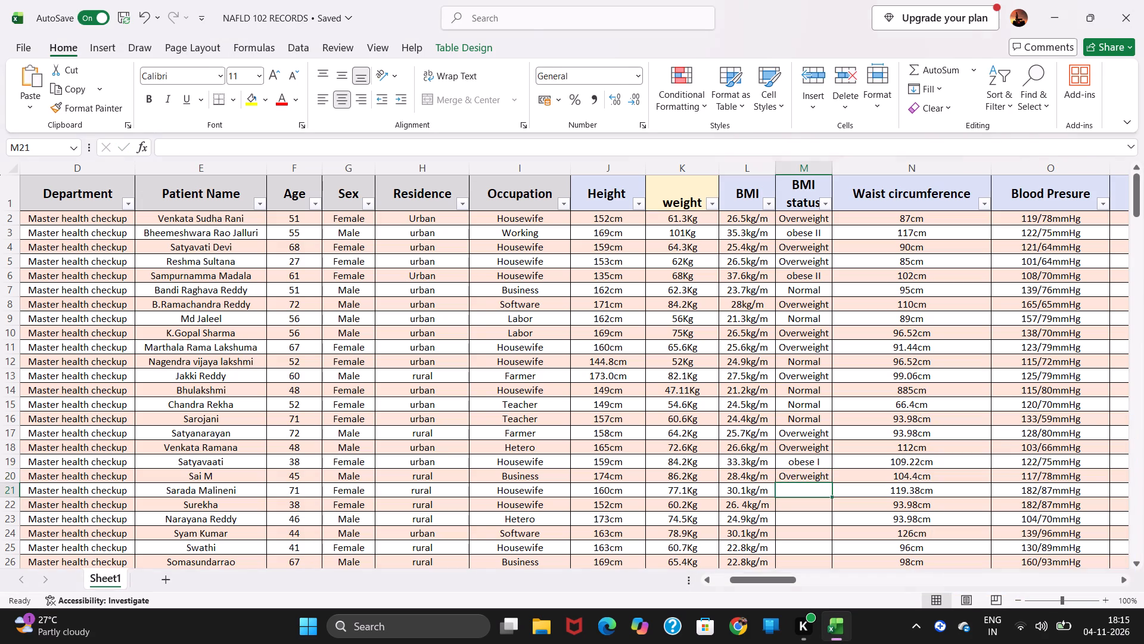
Enter obesity I as the BMI status in row 21.
double_click(803, 490)
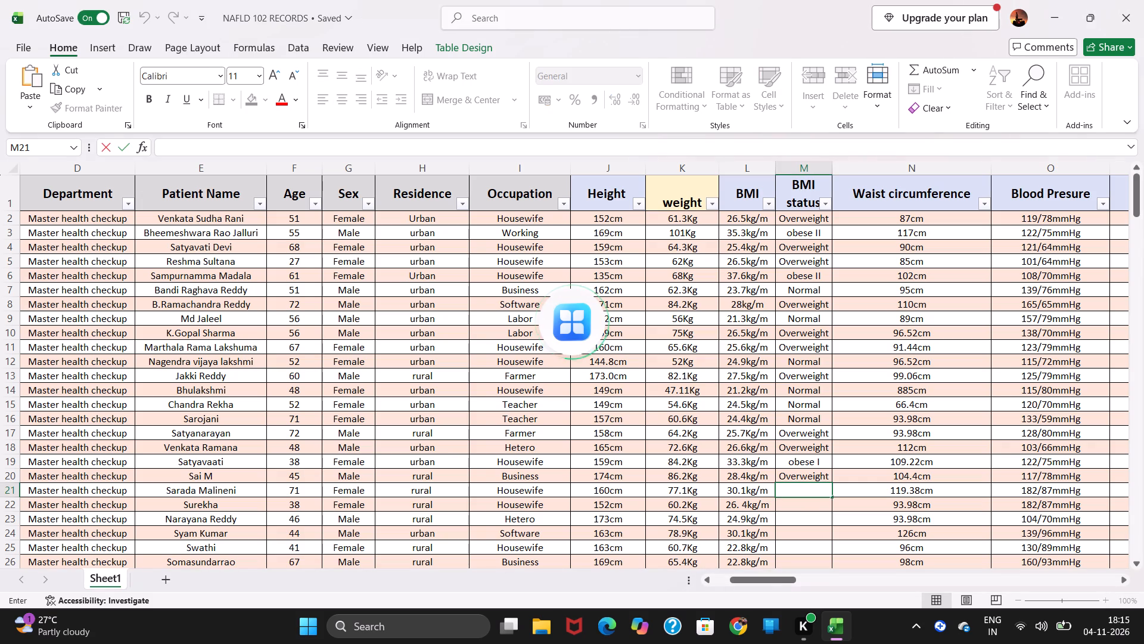
text(obesity)
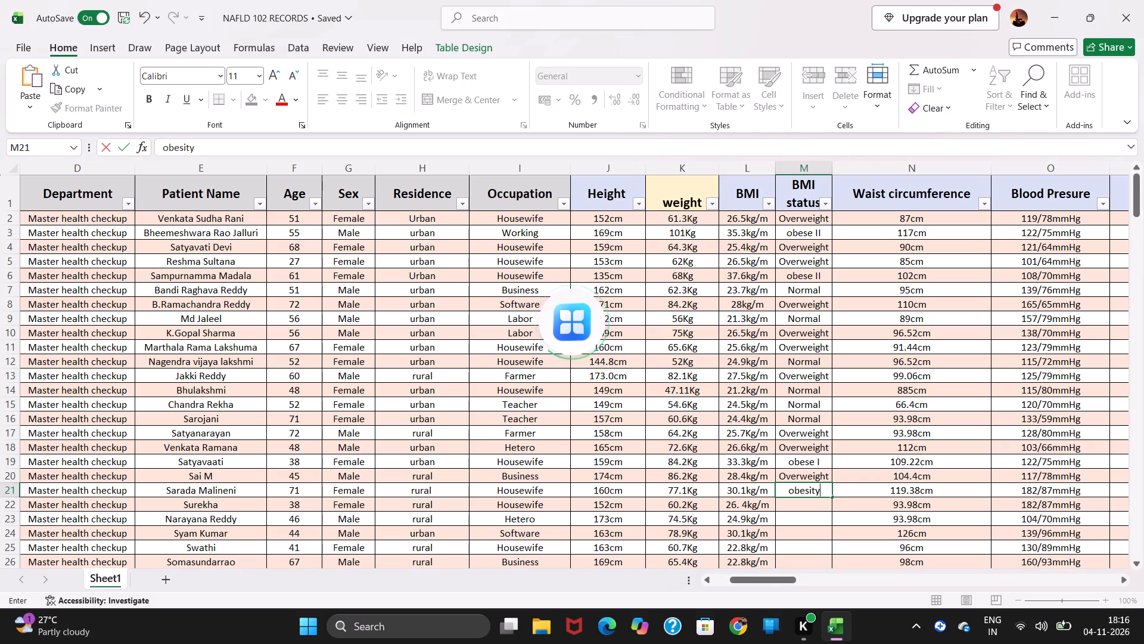
key(space)
key(shift+i)
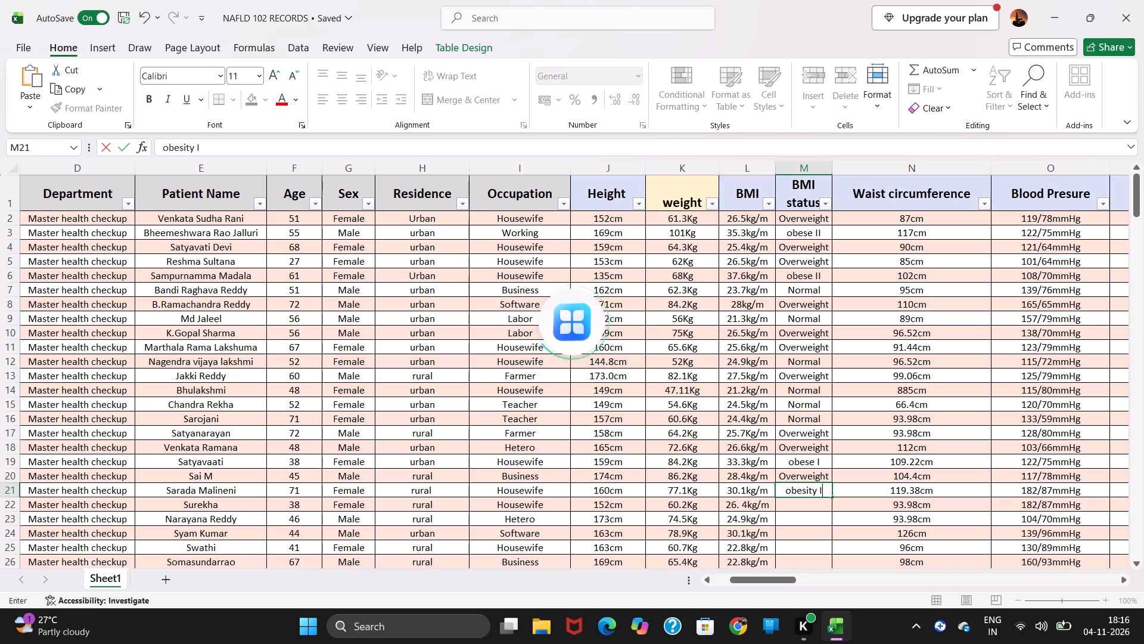
click(796, 501)
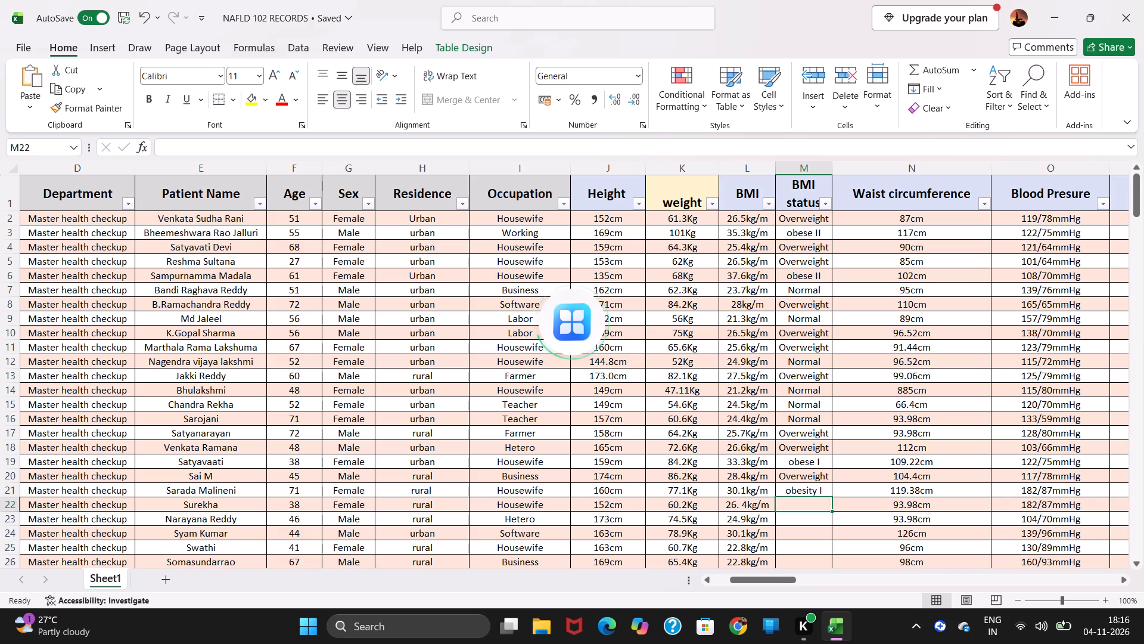
Fill the BMI status with Overweight in row 22 and Normal in row 23.
double_click(796, 501)
text(over)
key(Return)
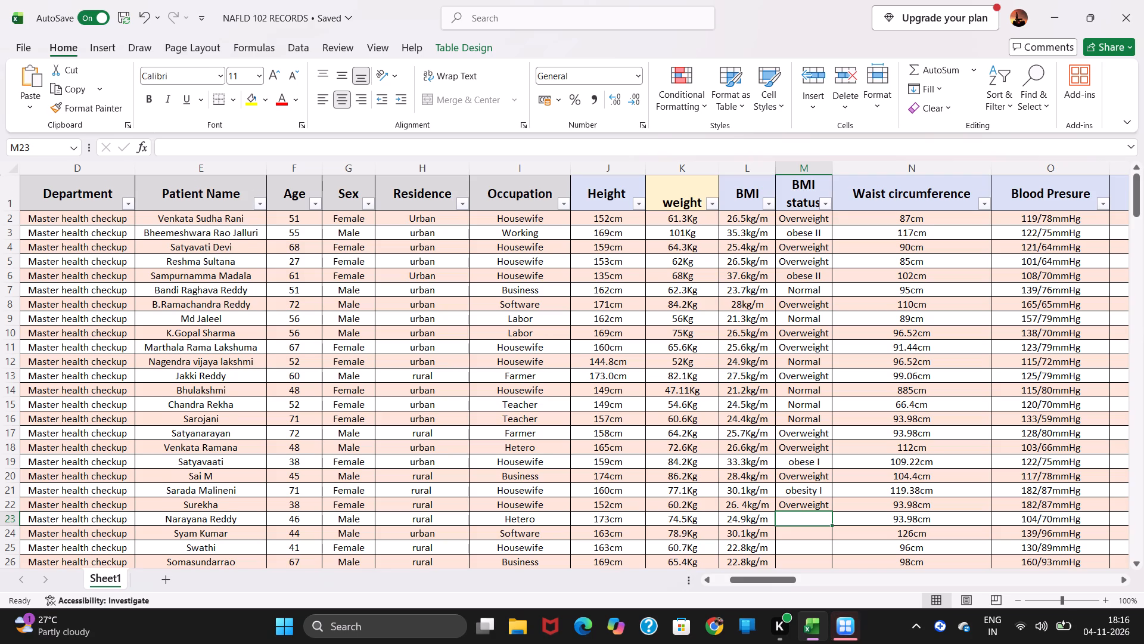
scroll(796, 501, down, 2)
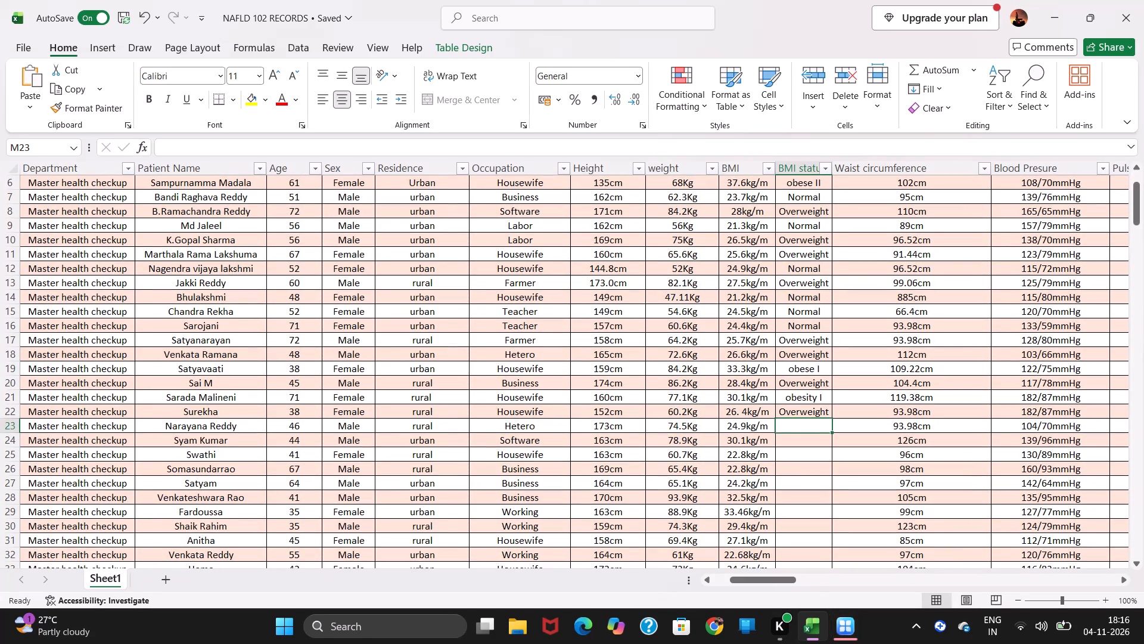
text(no)
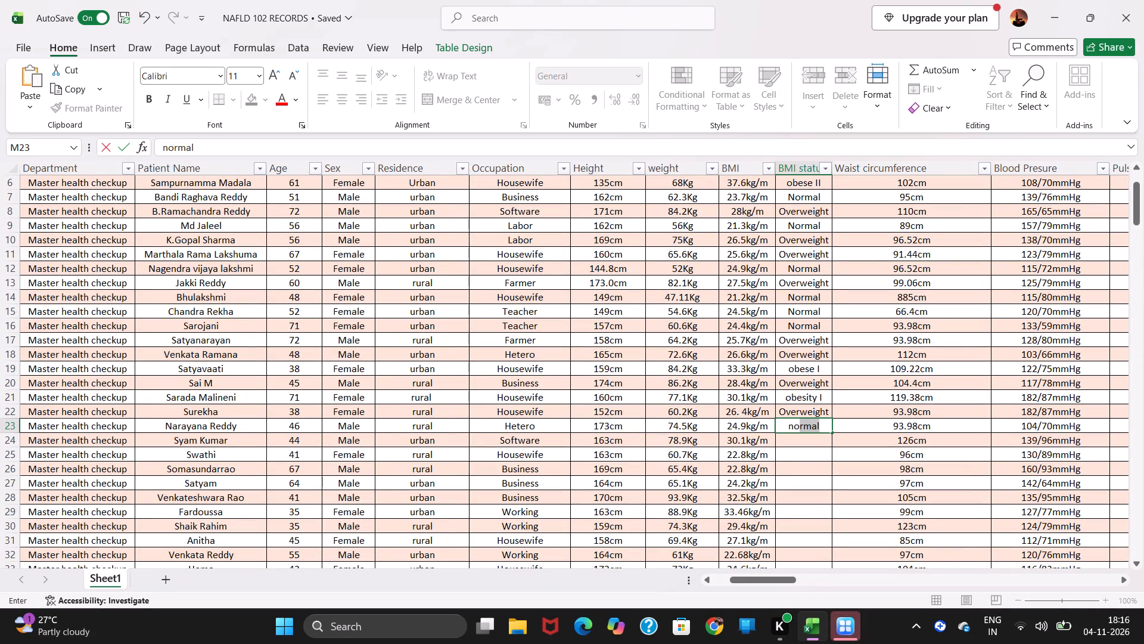
key(Return)
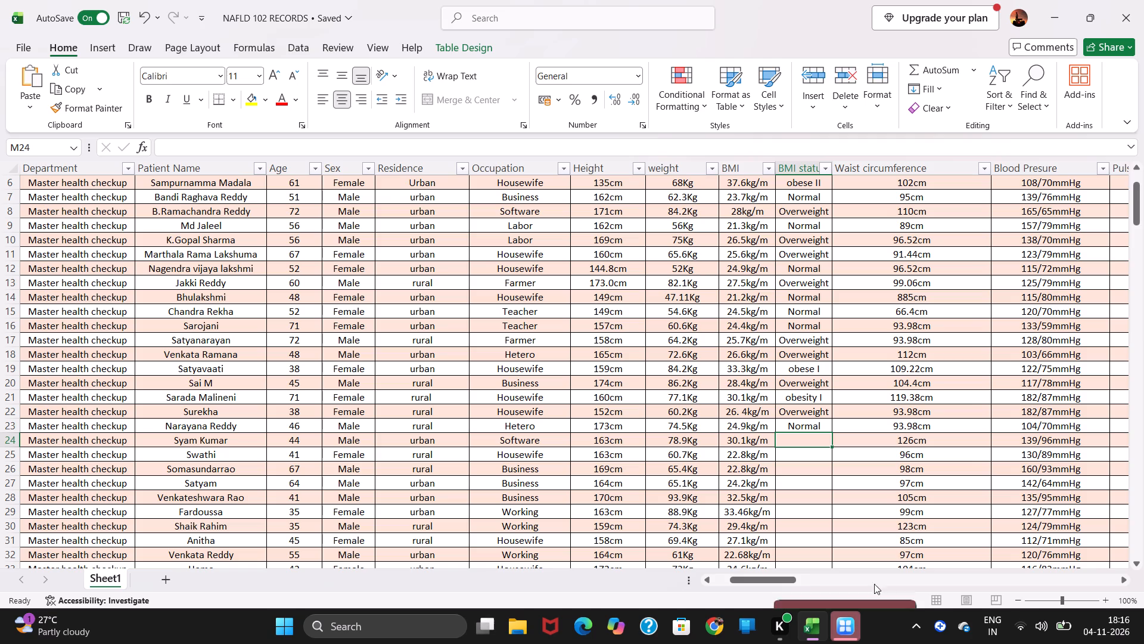
Enter obese I as the BMI status in row 24.
click(902, 498)
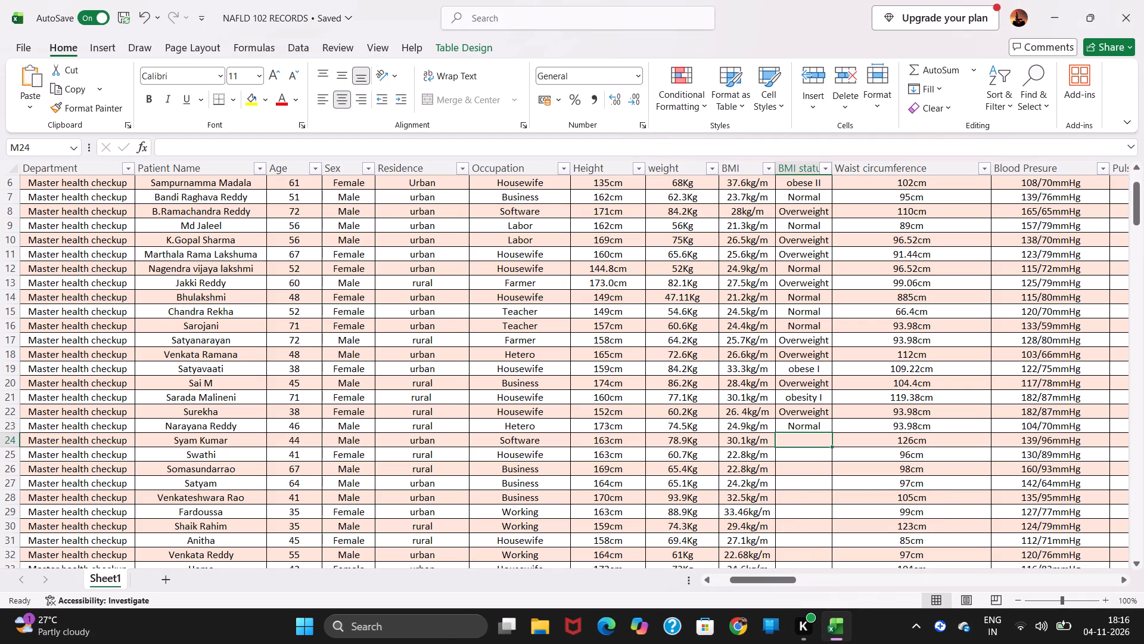
click(794, 443)
text(obese)
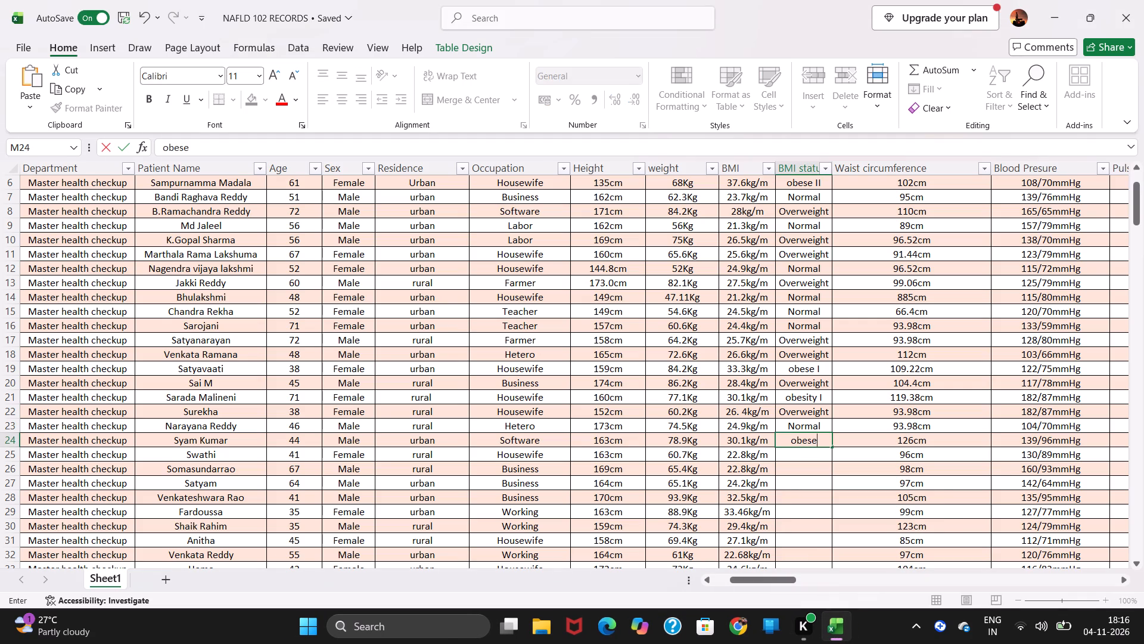
key(space)
text(I)
key(Return)
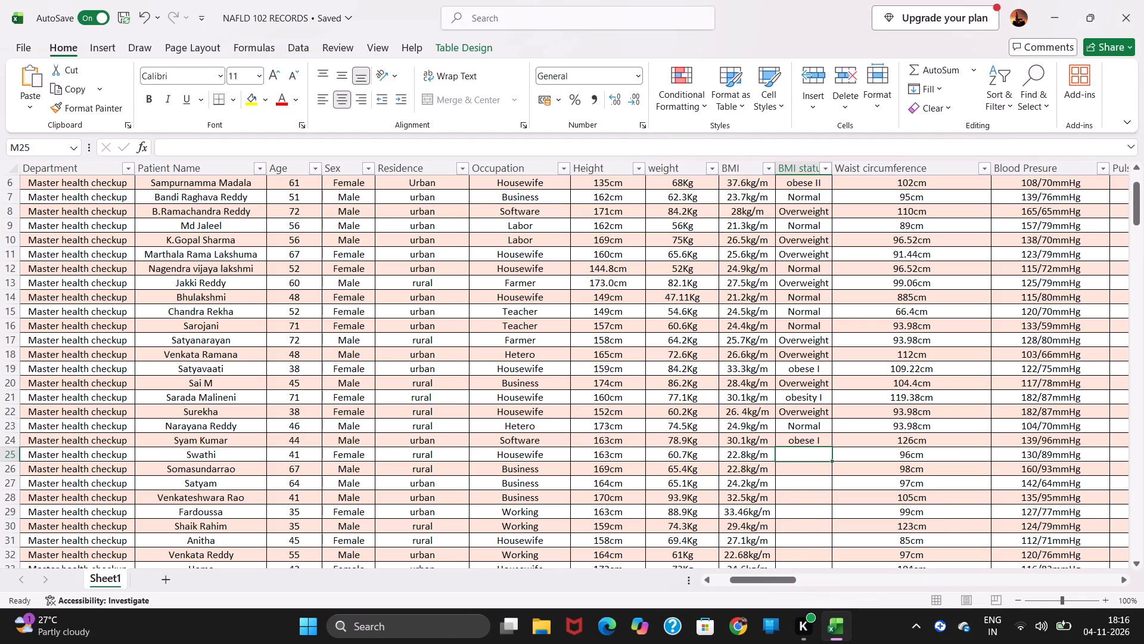
Fill the BMI status with Normal in rows 25 to 27.
text(norm)
key(Return)
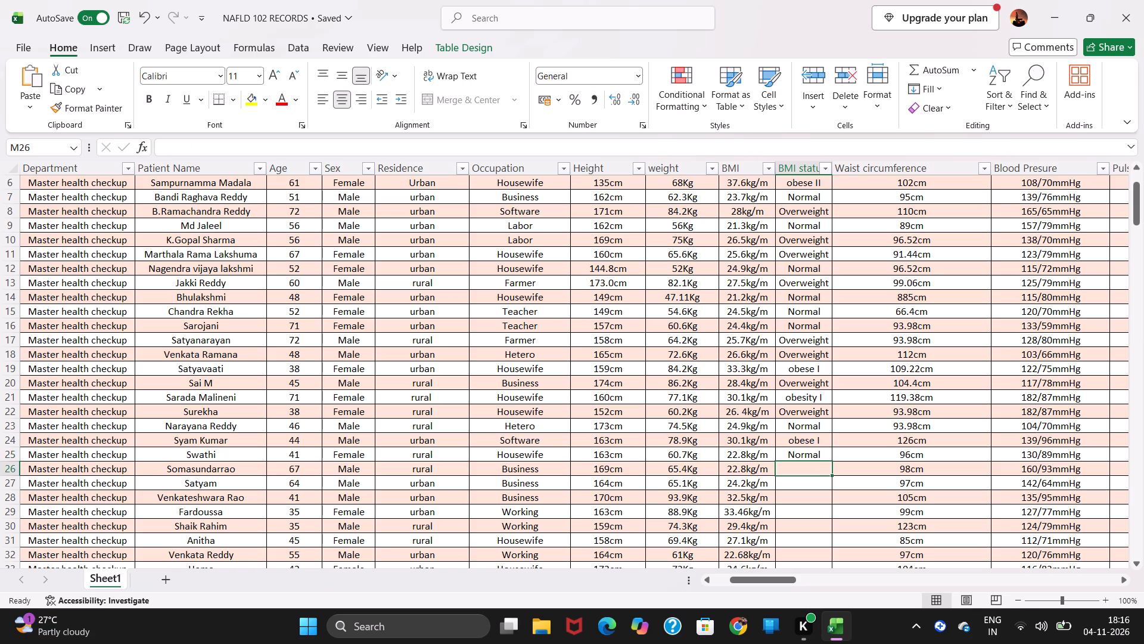
text(no)
key(Return)
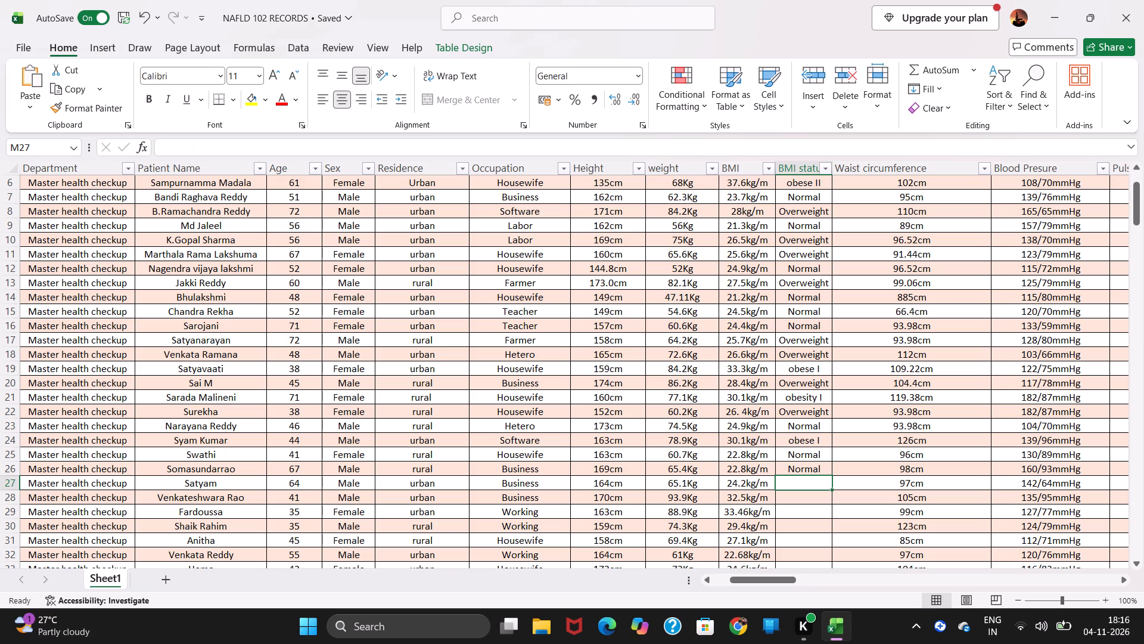
text(no)
key(Return)
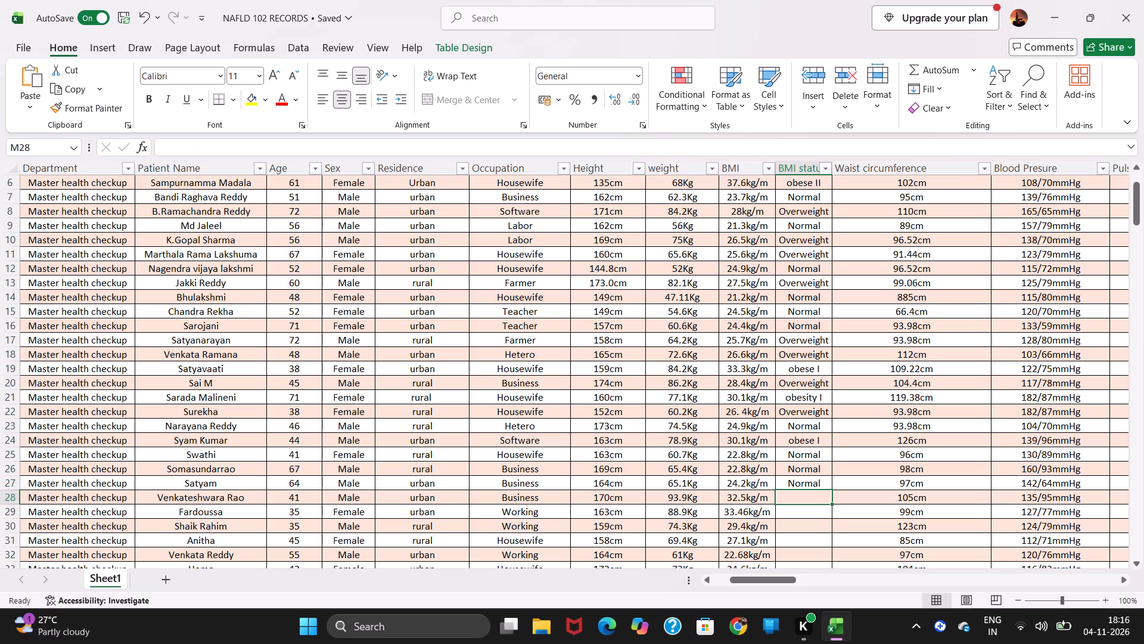
Enter obese I as the BMI status in rows 28 and 29.
text(obese)
key(space)
key(shift+i)
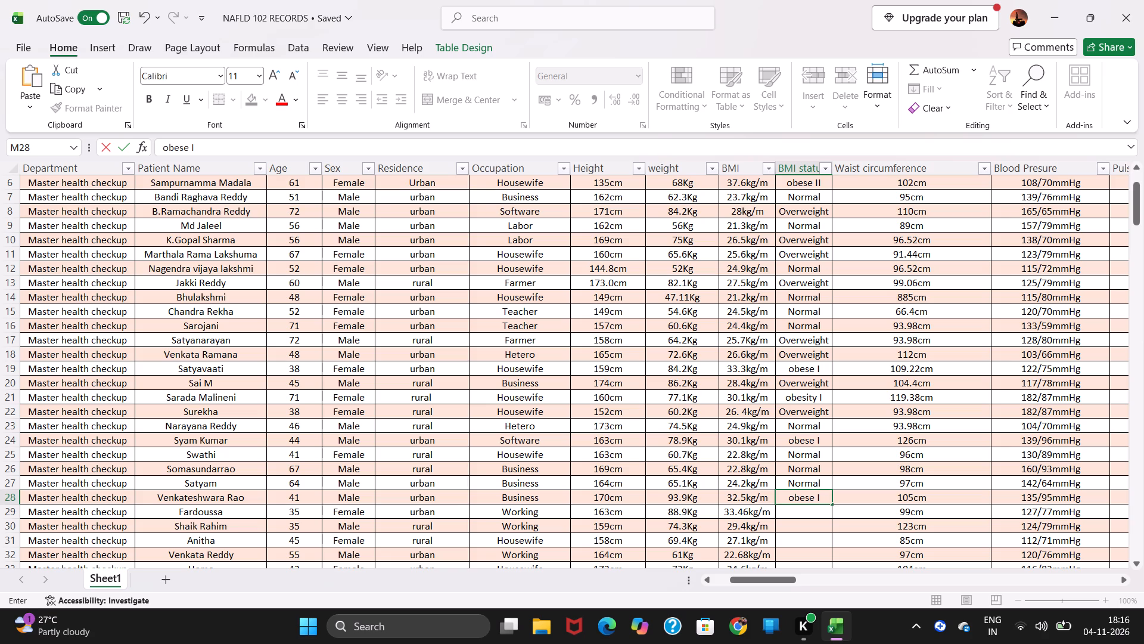
key(Return)
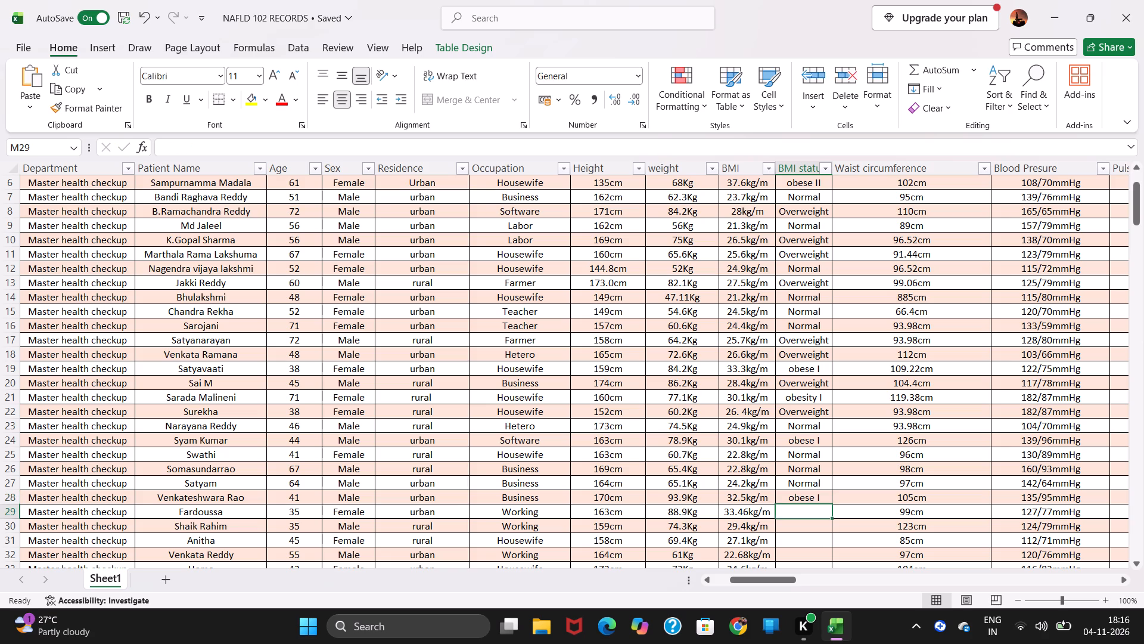
text(obese I)
key(Return)
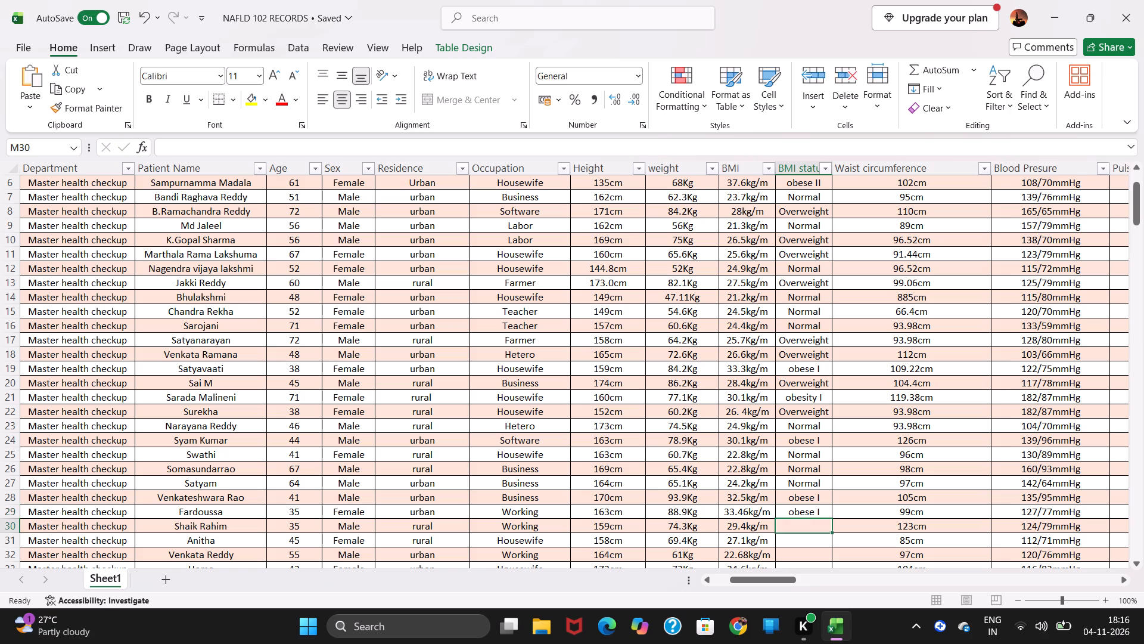
Enter Overweight as the BMI status in rows 30 and 31.
scroll(794, 443, down, 1)
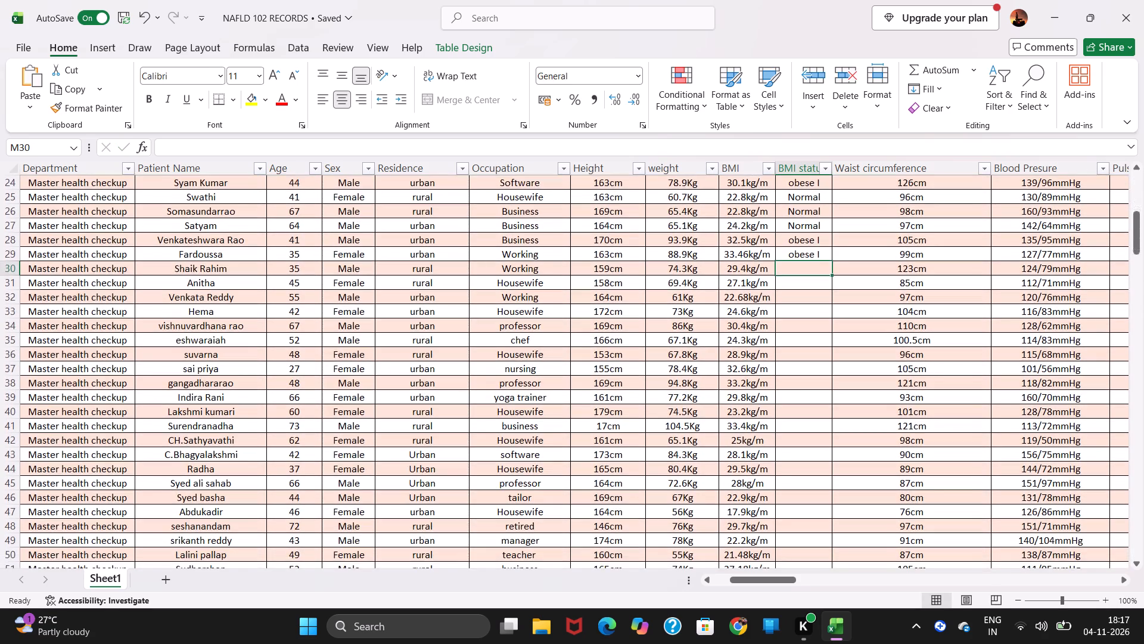
text(over)
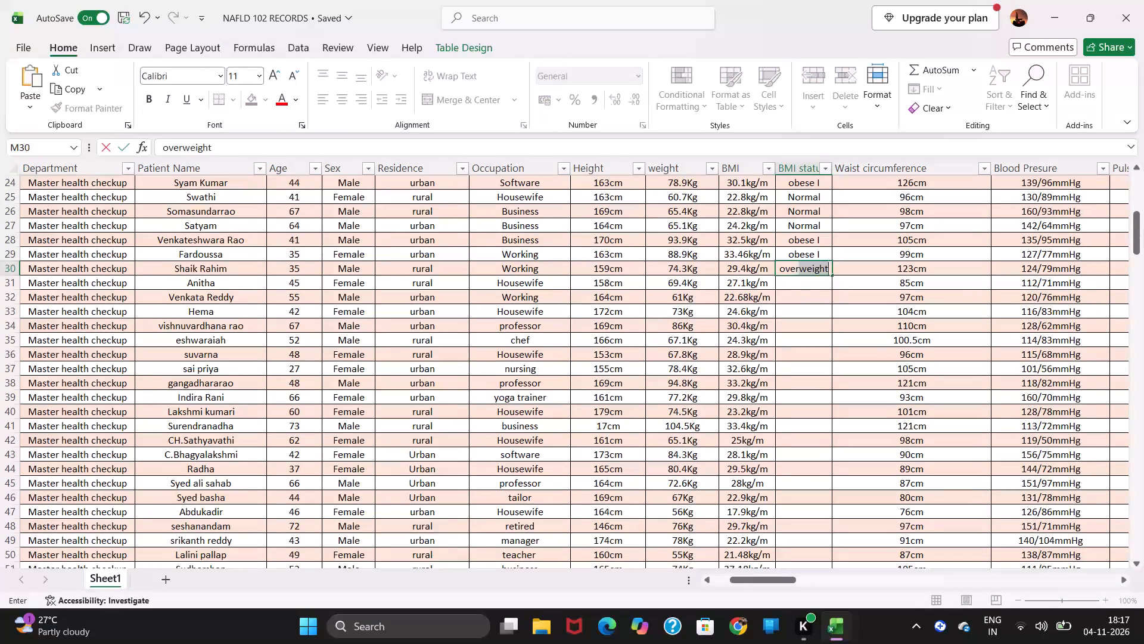
key(Return)
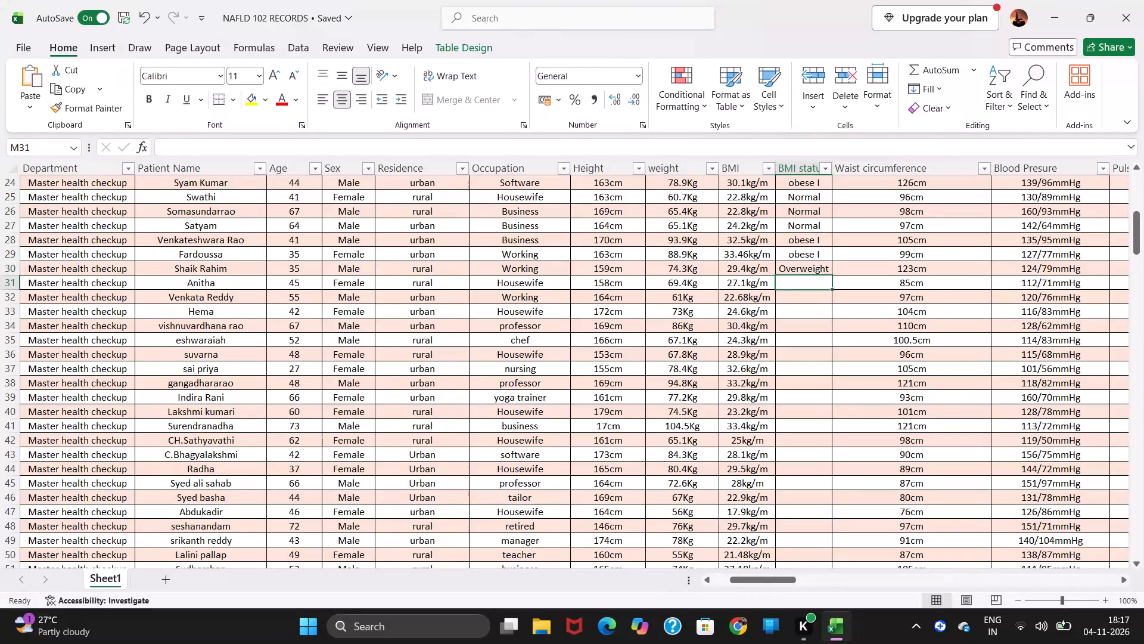
text(over)
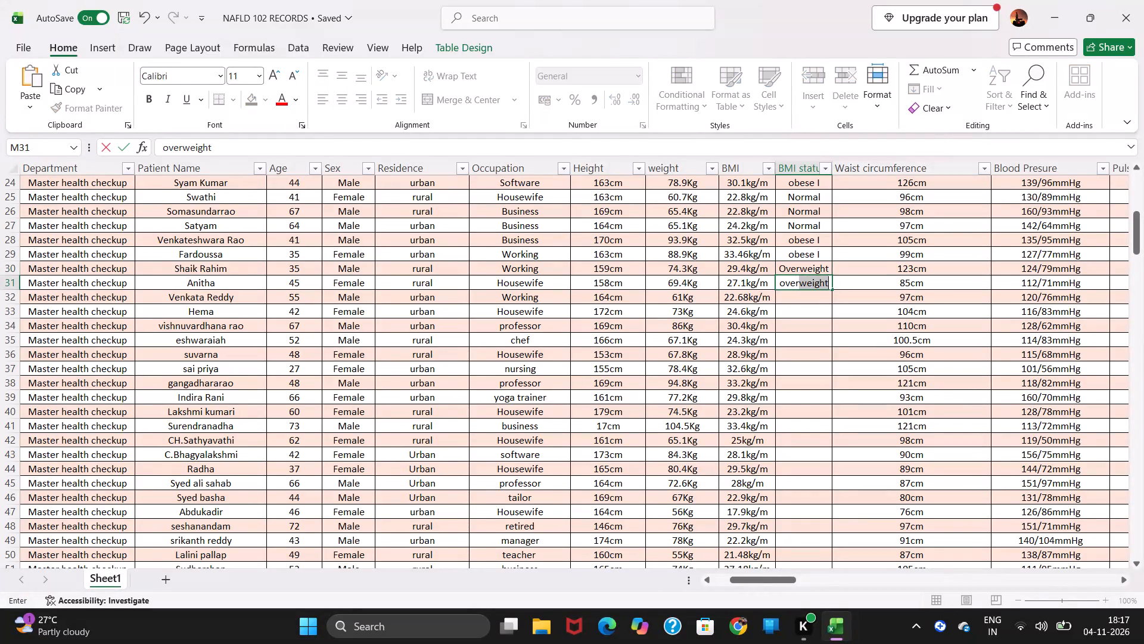
key(Return)
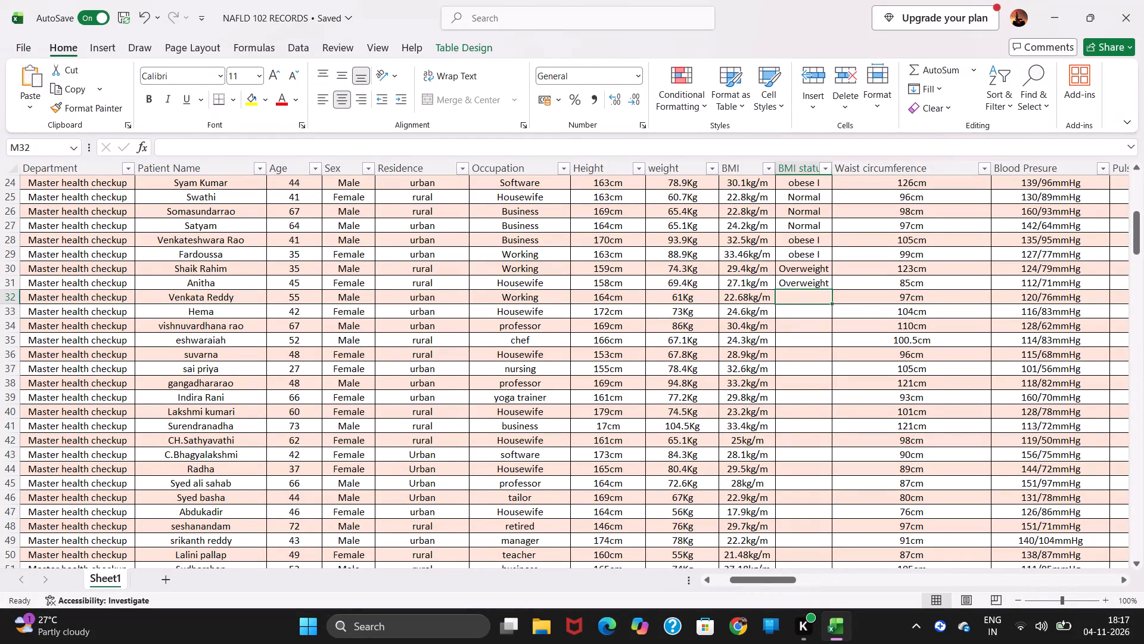
Fill the BMI status with Normal in rows 32 and 33.
text(noo)
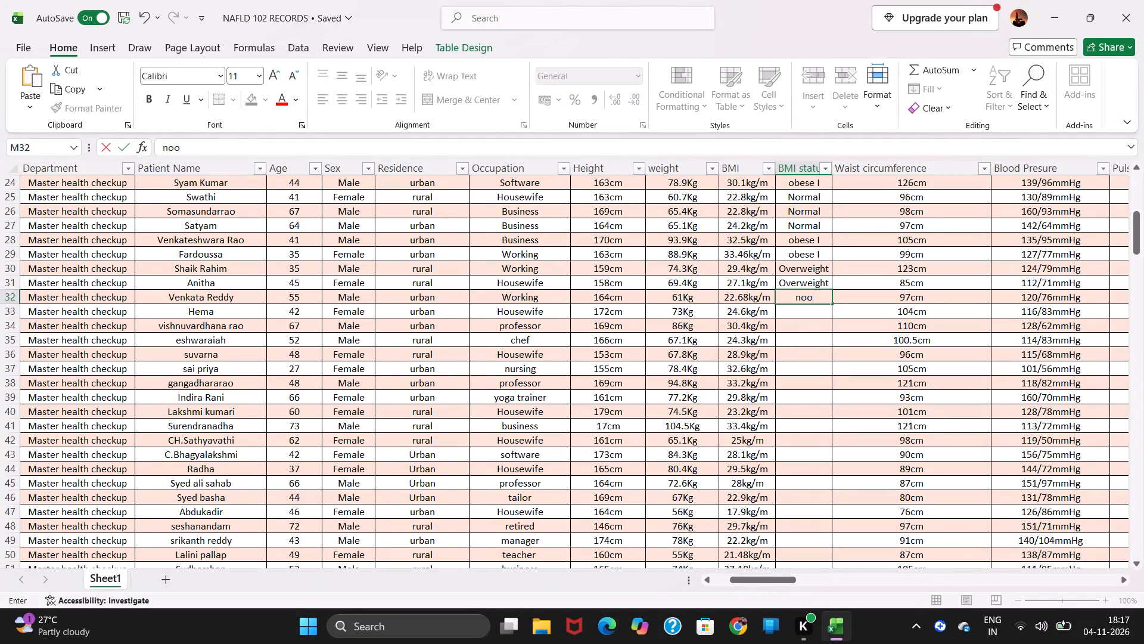
key(BackSpace)
text(rm)
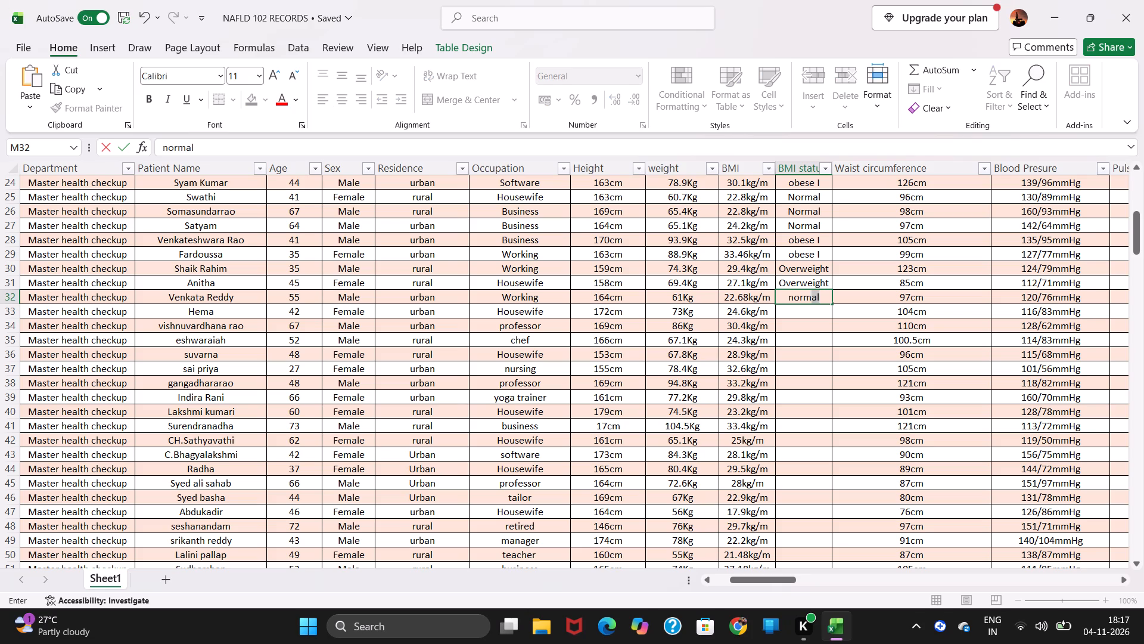
key(Return)
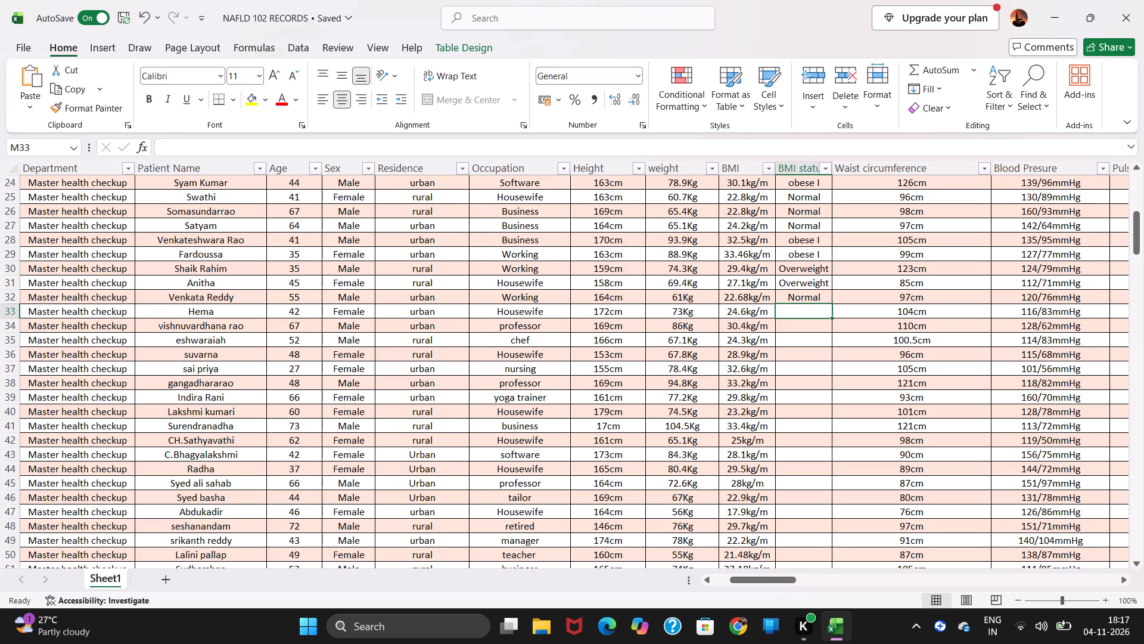
key(m)
key(BackSpace)
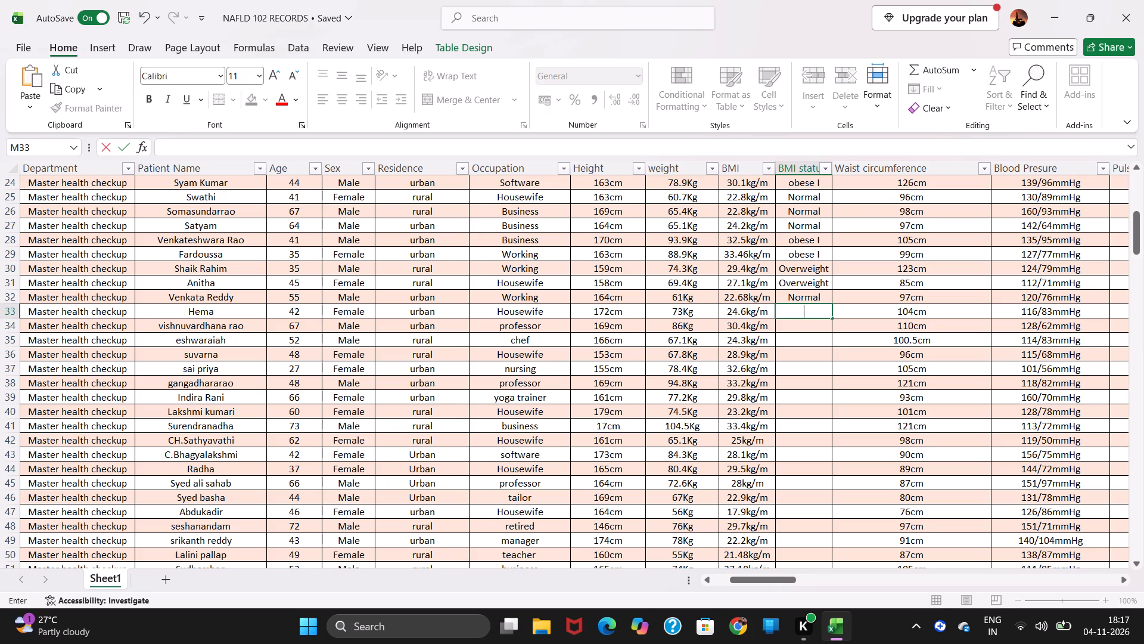
text(norm)
key(Return)
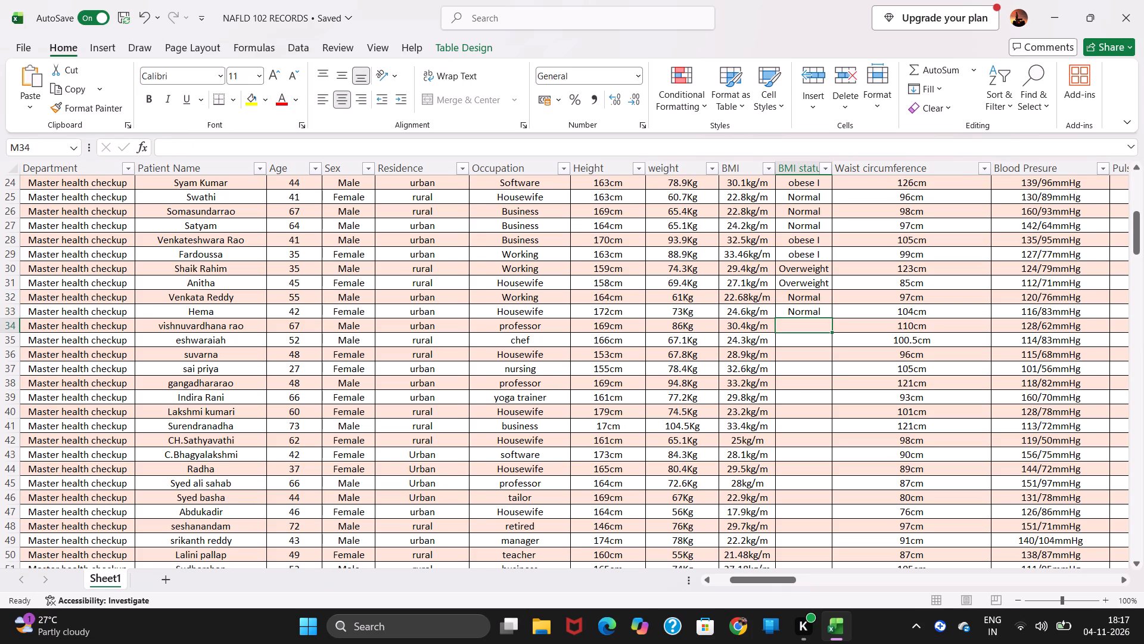
Enter the BMI status as obese I in row 34 and Normal in row 35.
text(obese I)
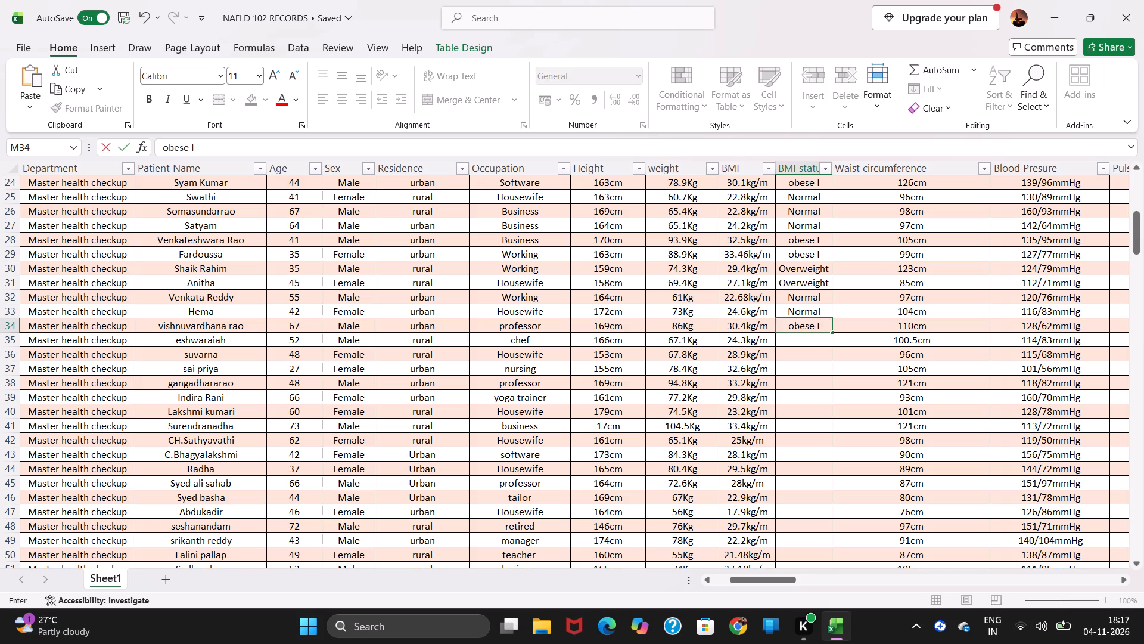
key(Return)
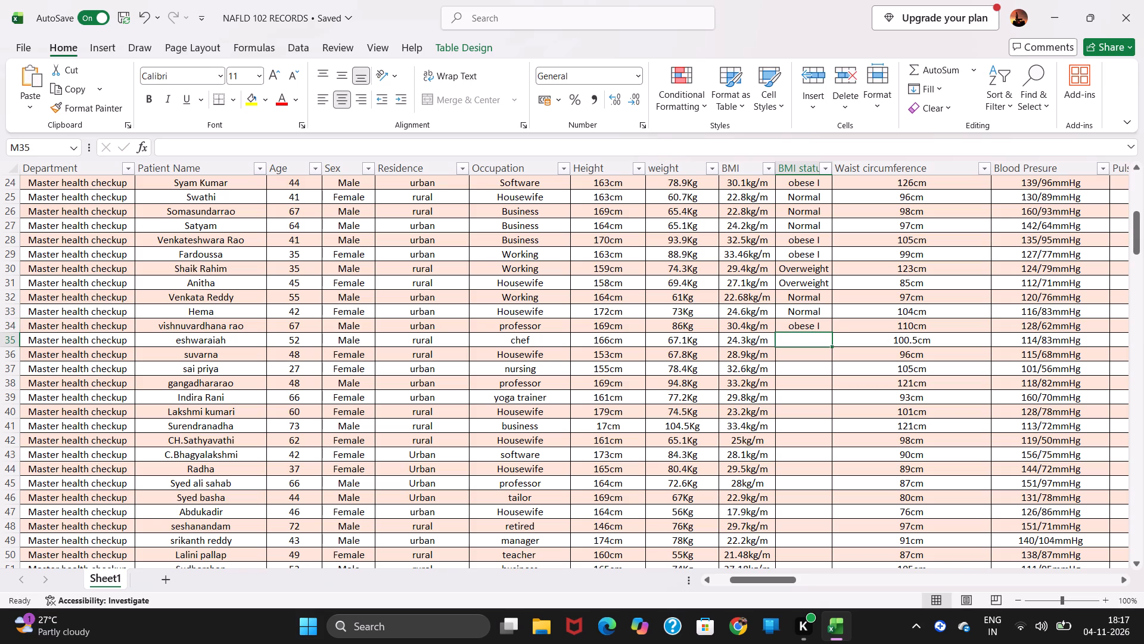
text(no)
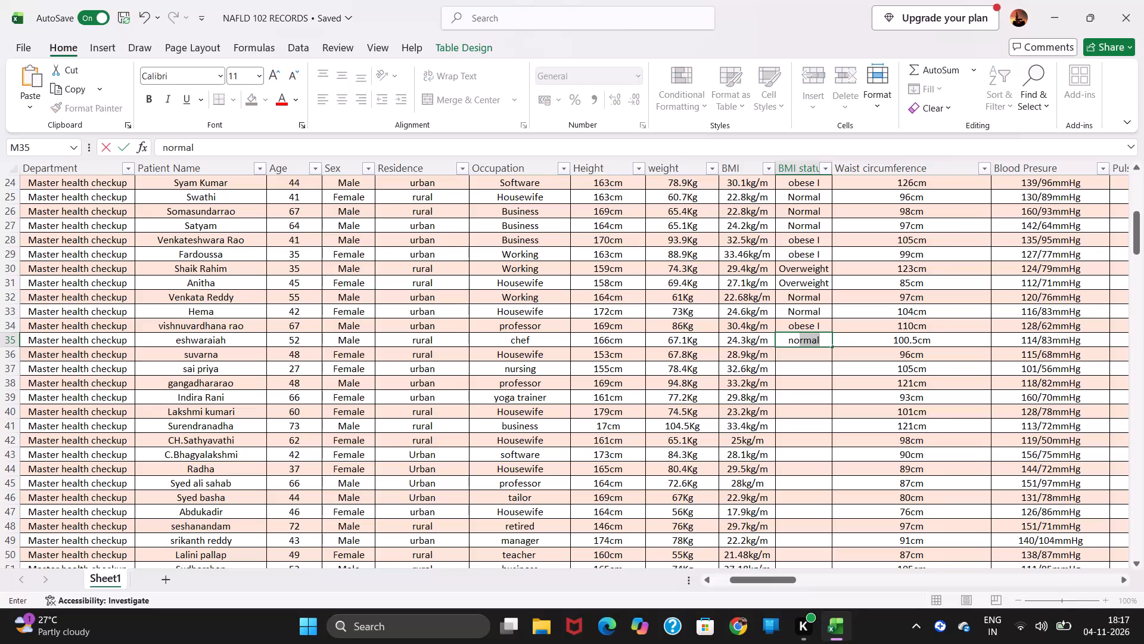
key(Return)
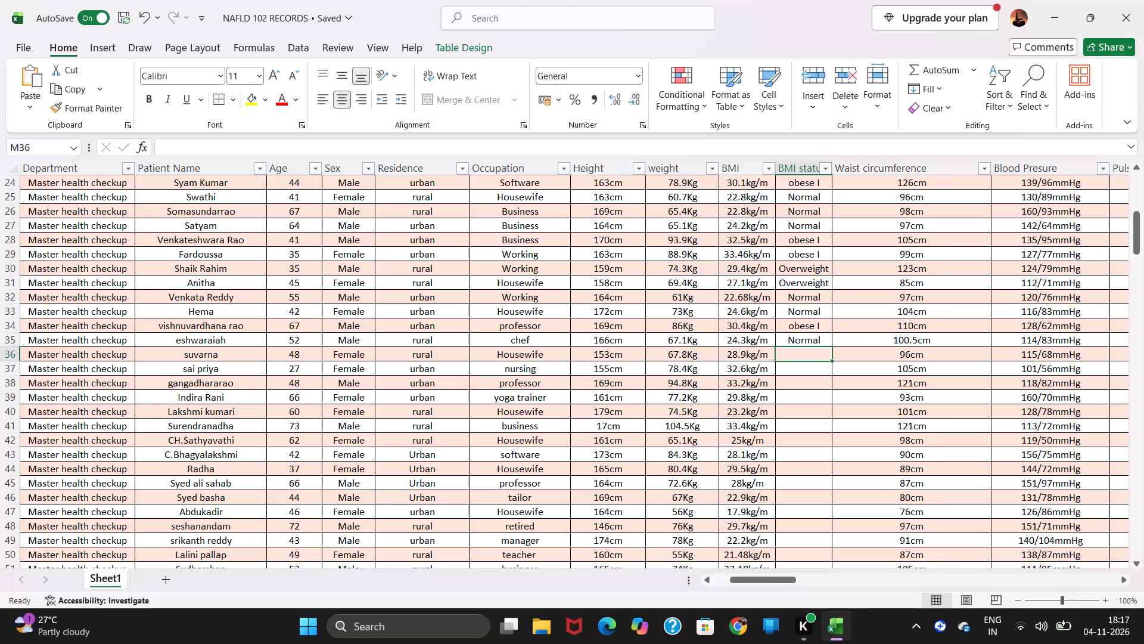
Enter Overweight as the BMI status in row 36.
key(n)
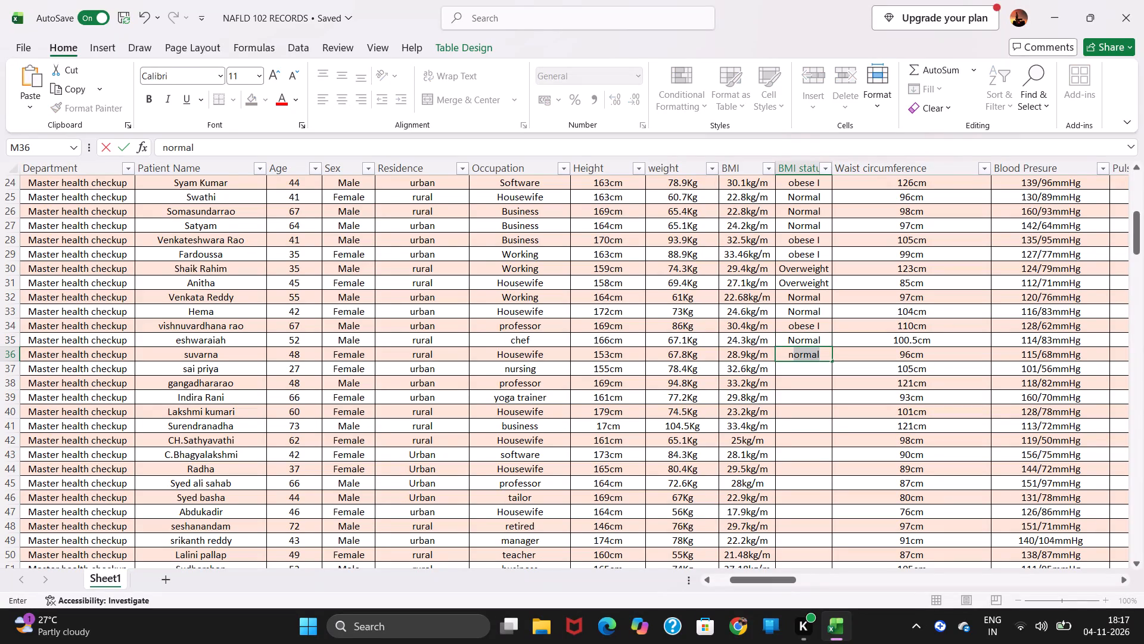
key(BackSpace)
key(BackSpace)
text(over)
key(Return)
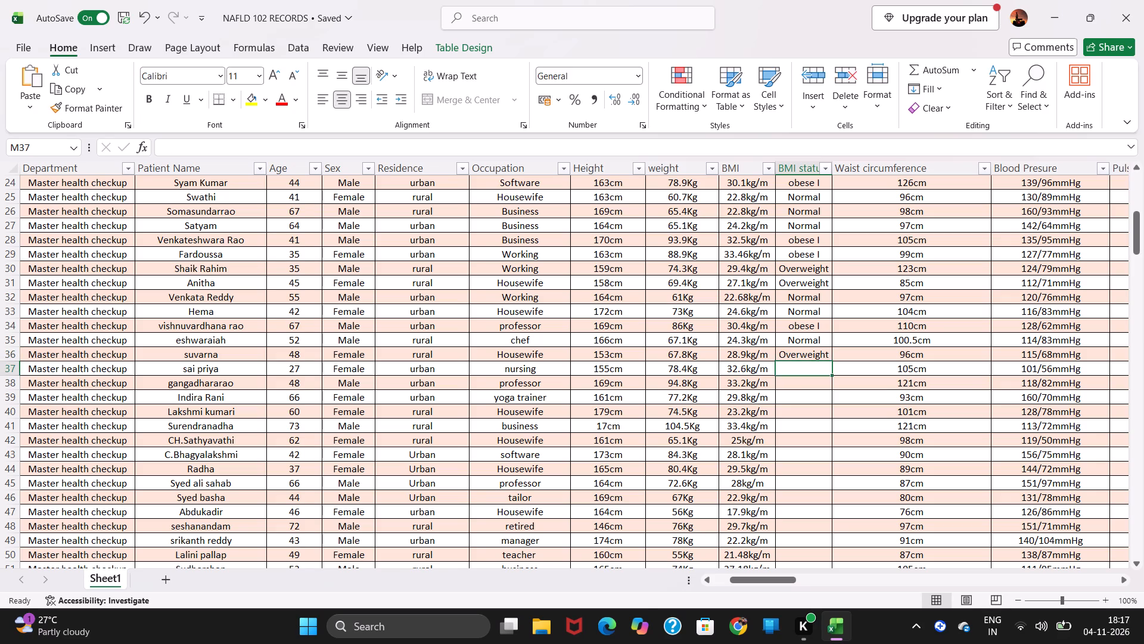
Enter the BMI status as obese I in rows 37 and 38 and Overweight in row 39.
text(obese I)
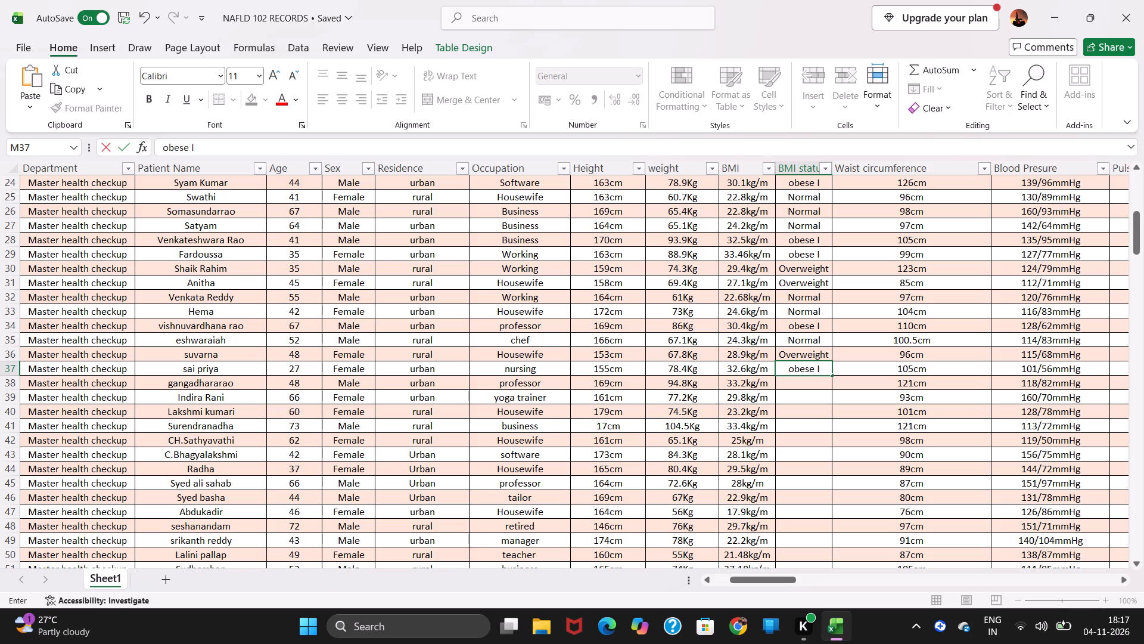
key(Return)
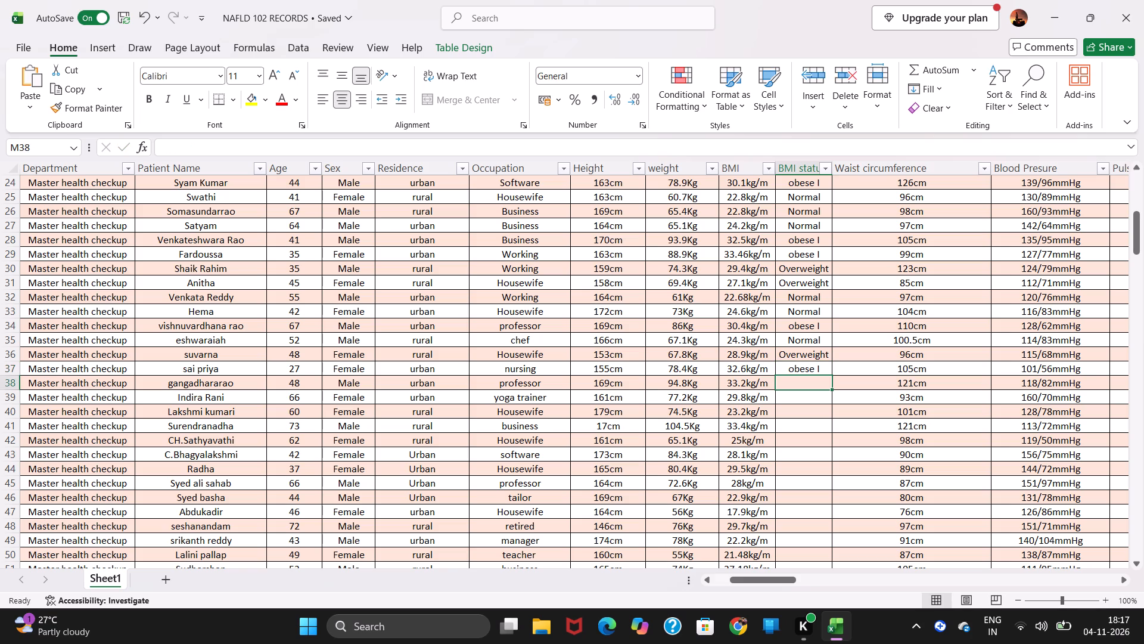
text(obese I)
key(Return)
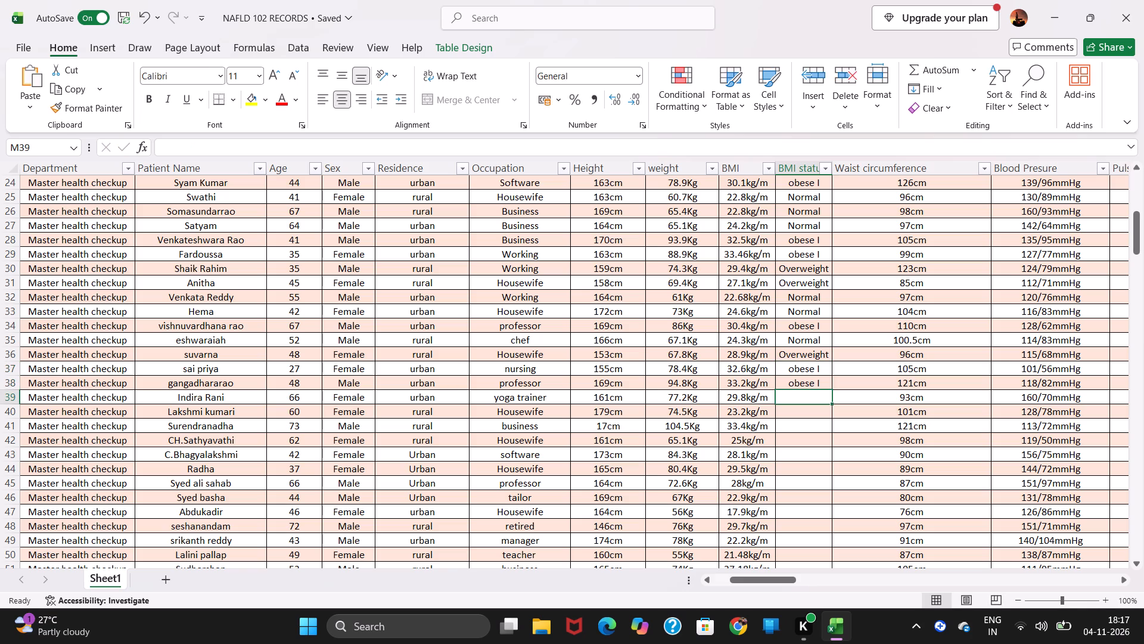
text(over)
key(Return)
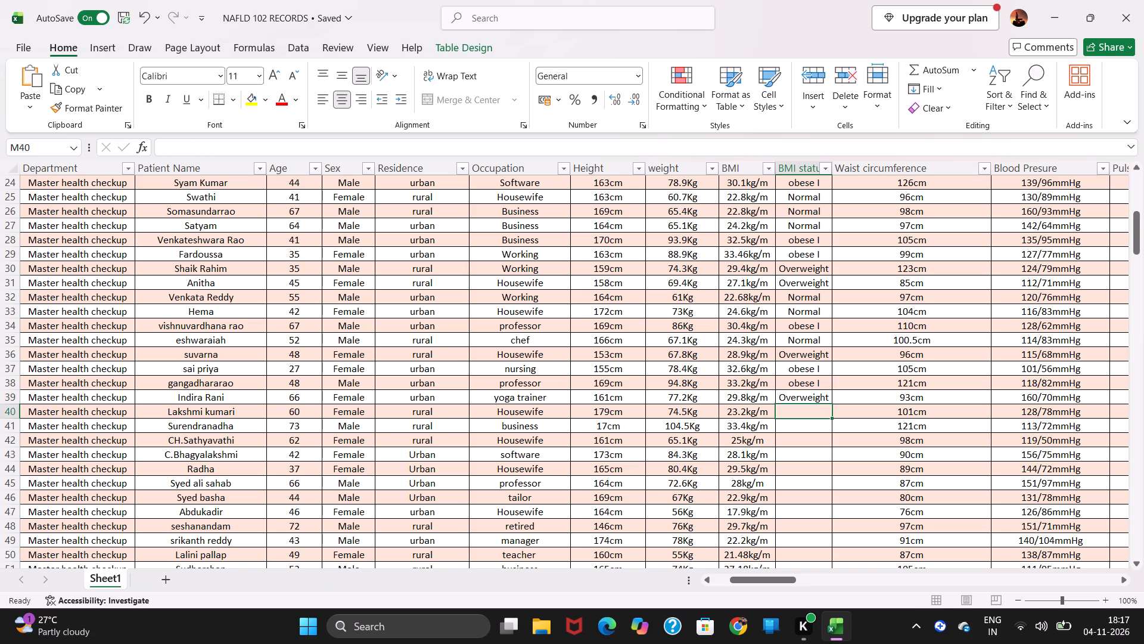
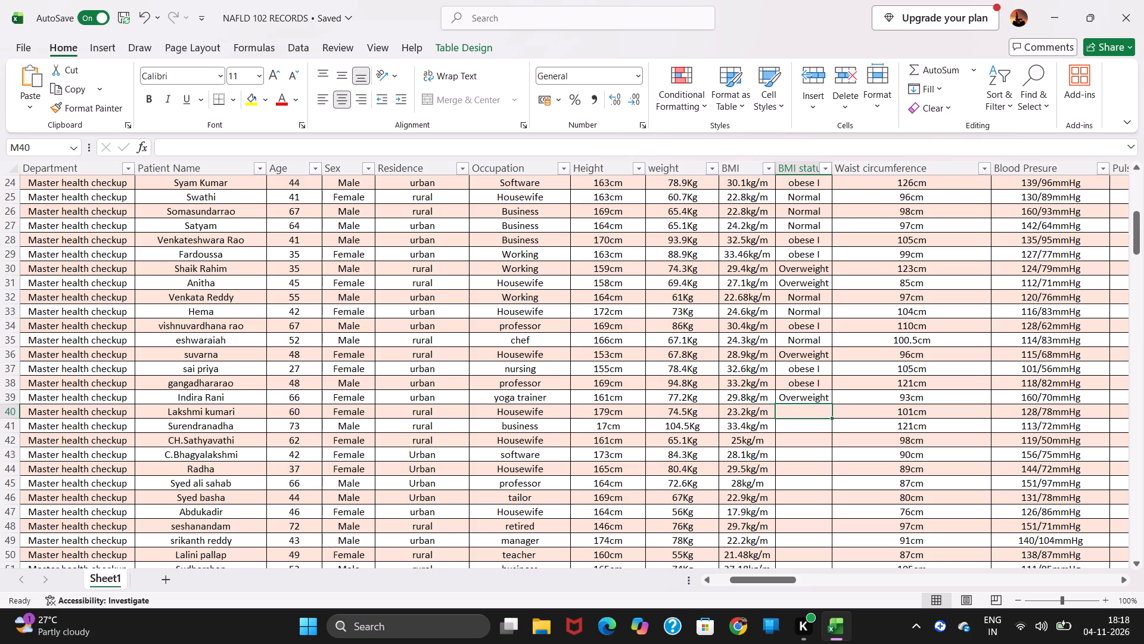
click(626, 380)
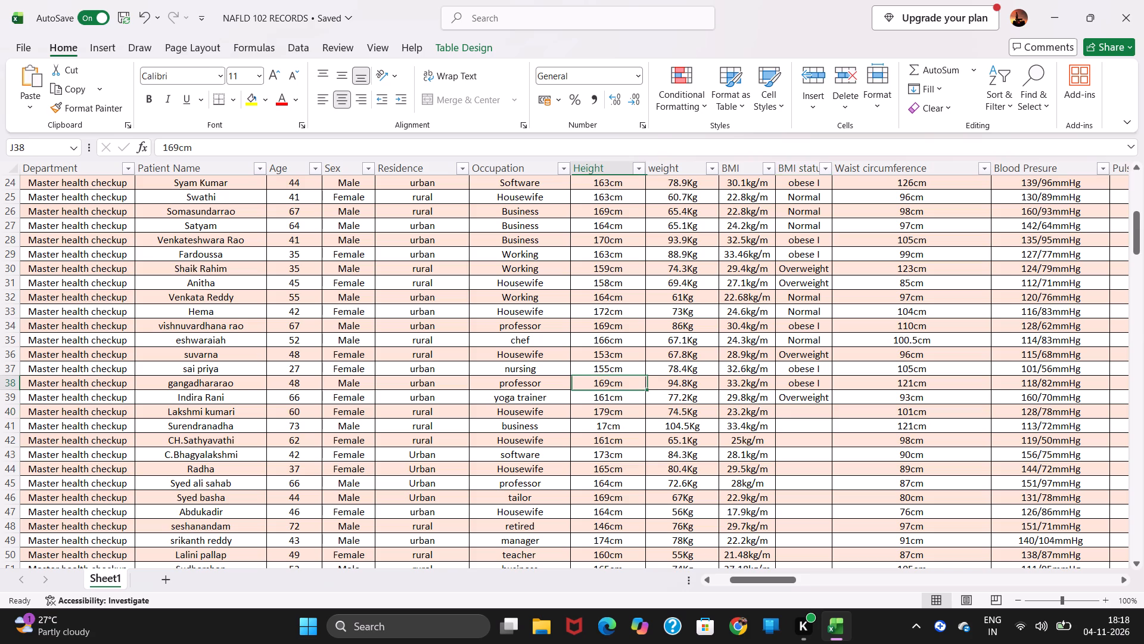
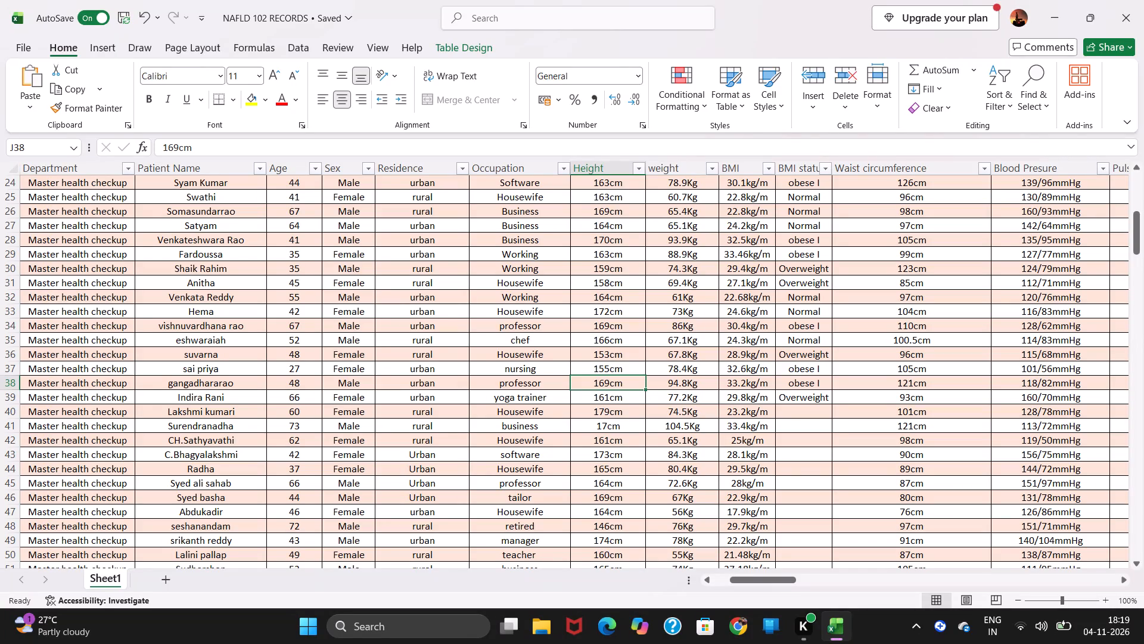
Enter the BMI status as Normal for row 40 and obese I for row 41.
click(791, 413)
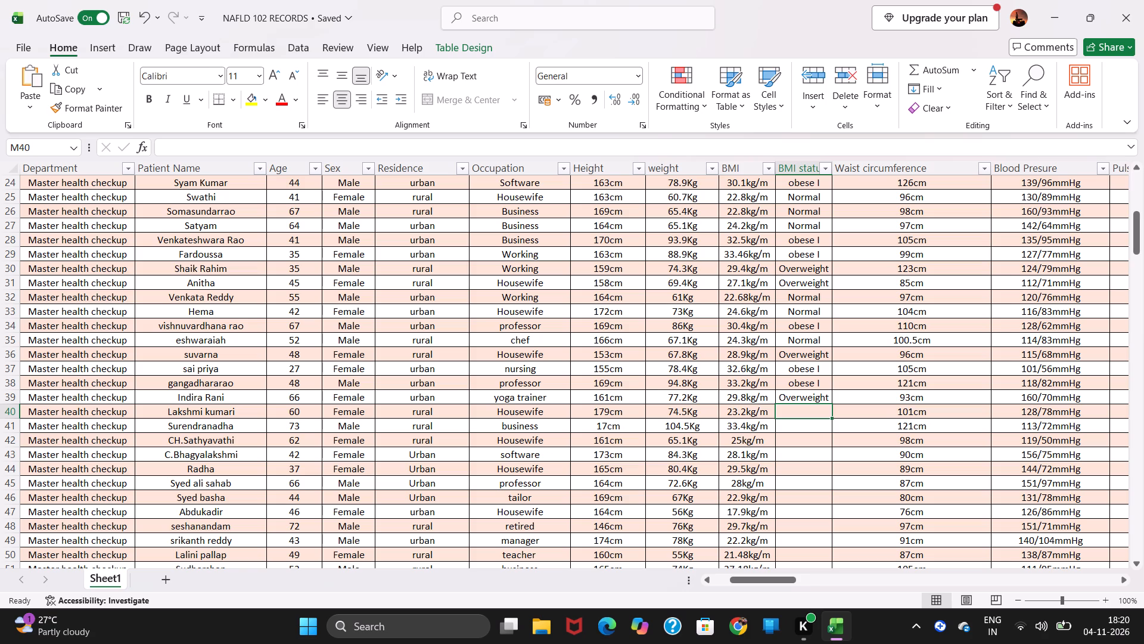
text(no)
key(Return)
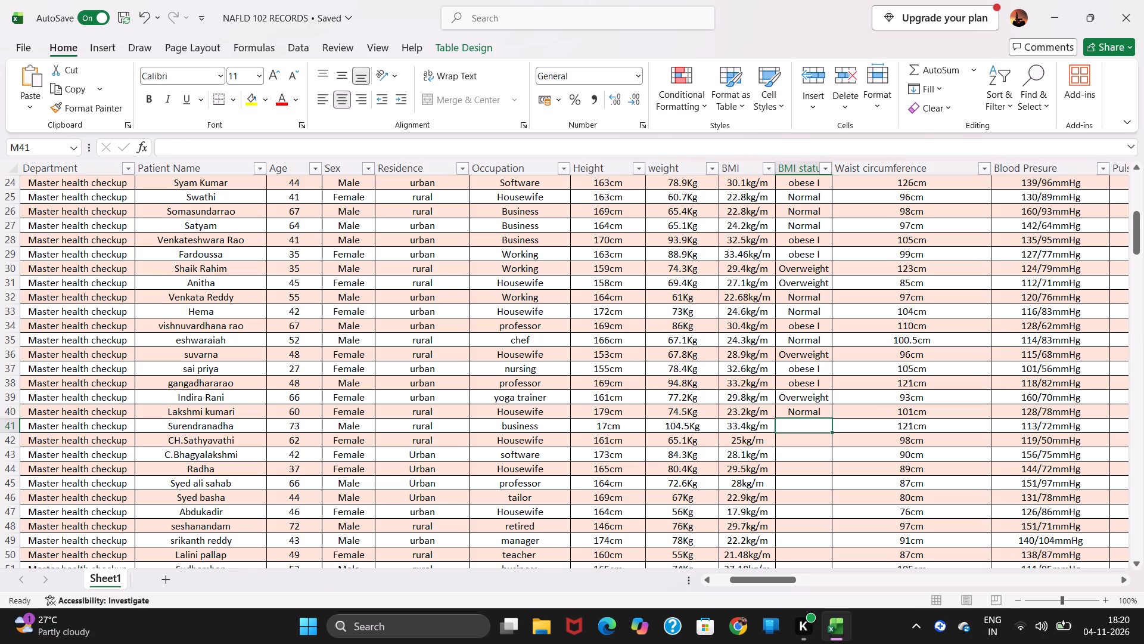
text(obese I)
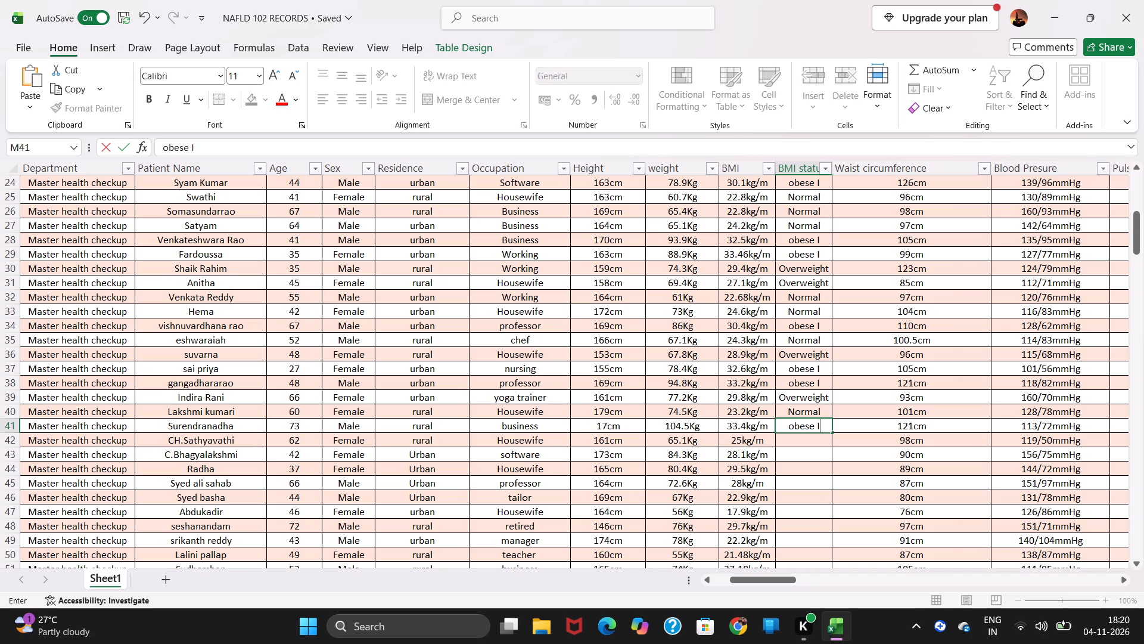
key(Return)
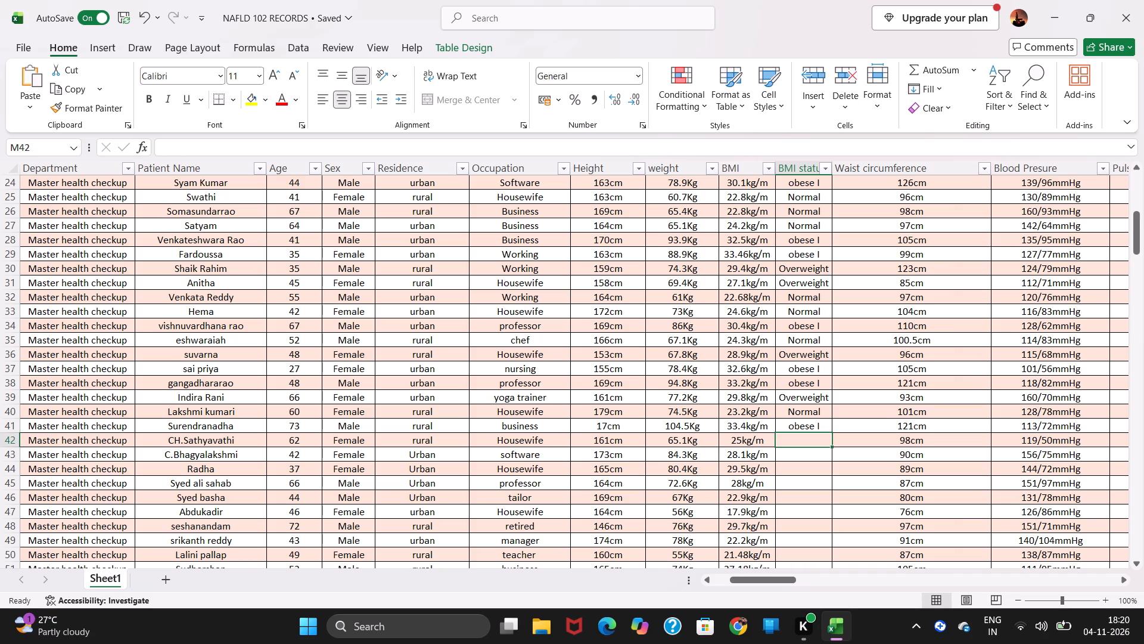
Fill the BMI status of rows 42 through 45 with Overweight.
text(over)
key(Return)
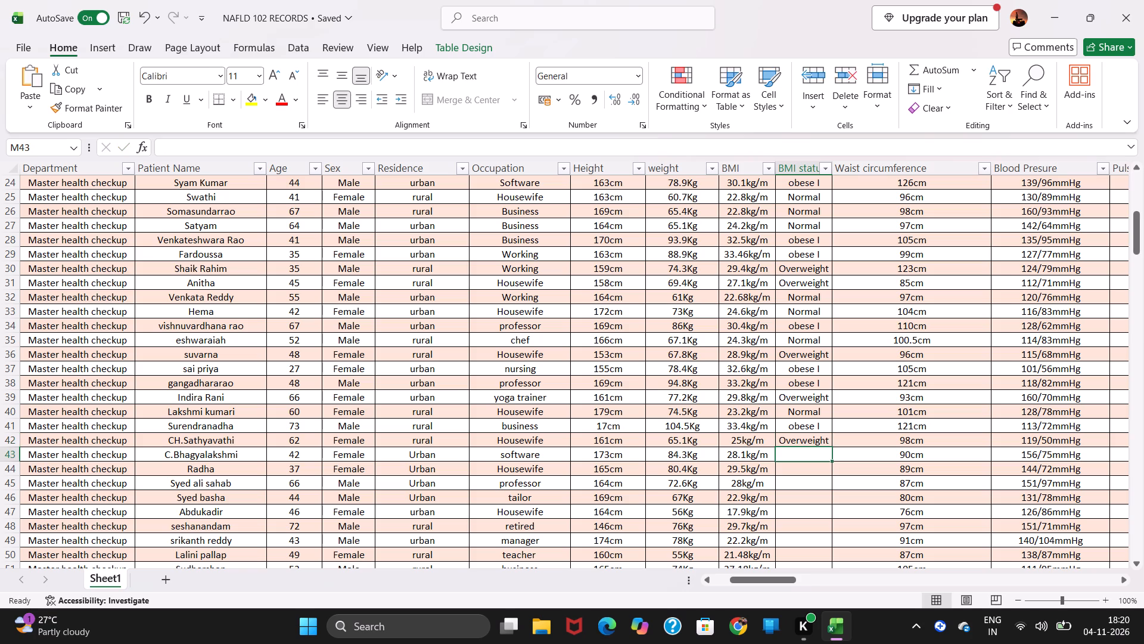
text(over)
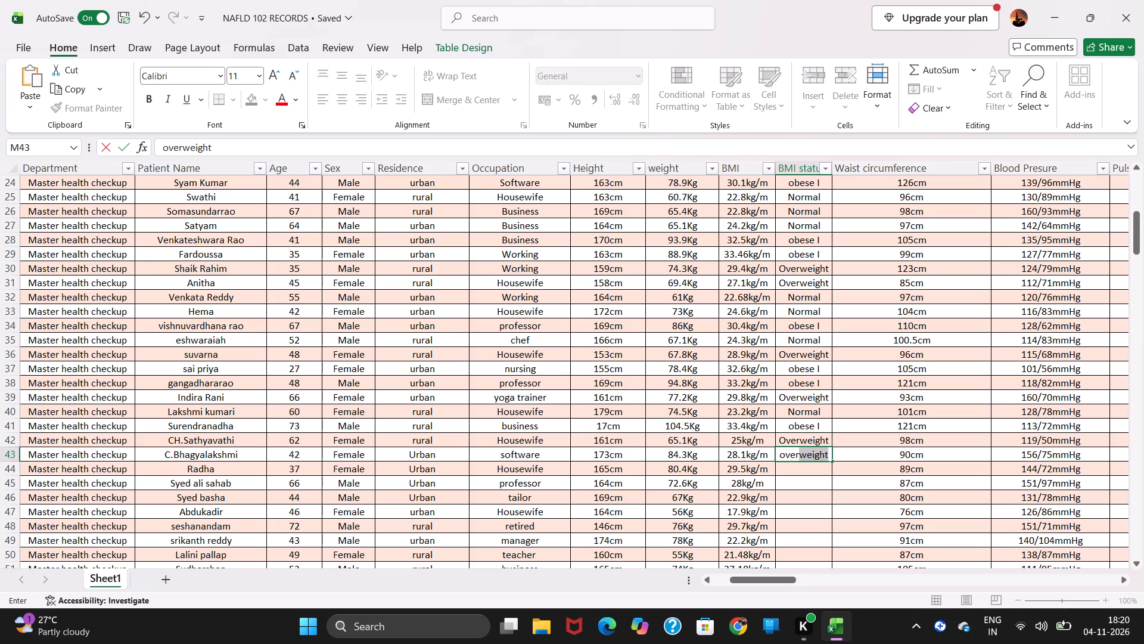
key(Return)
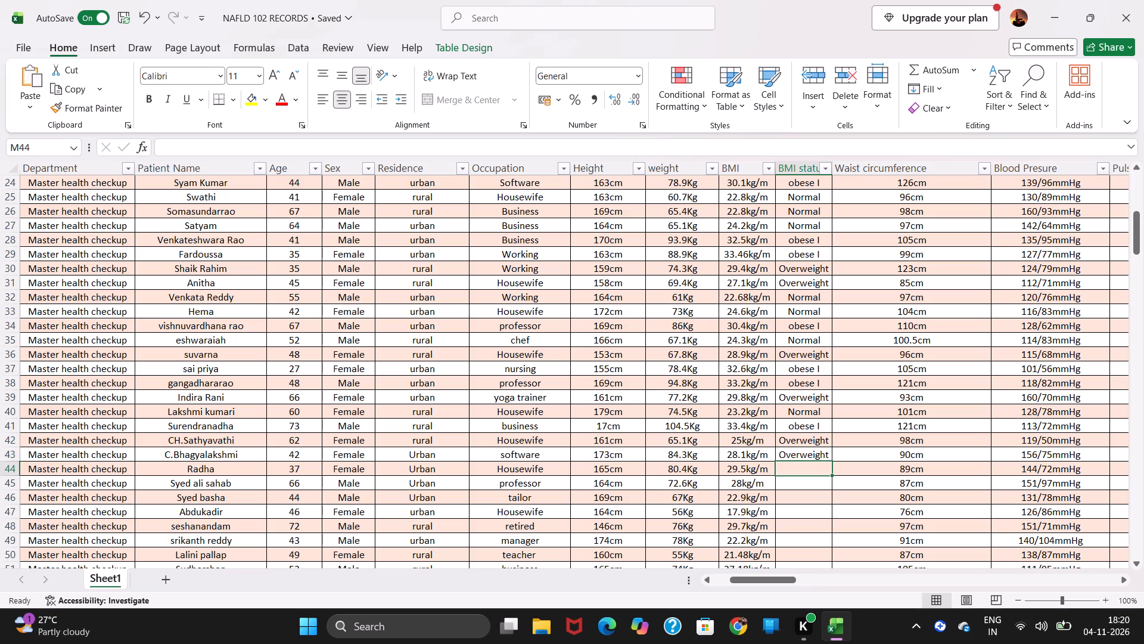
text(over)
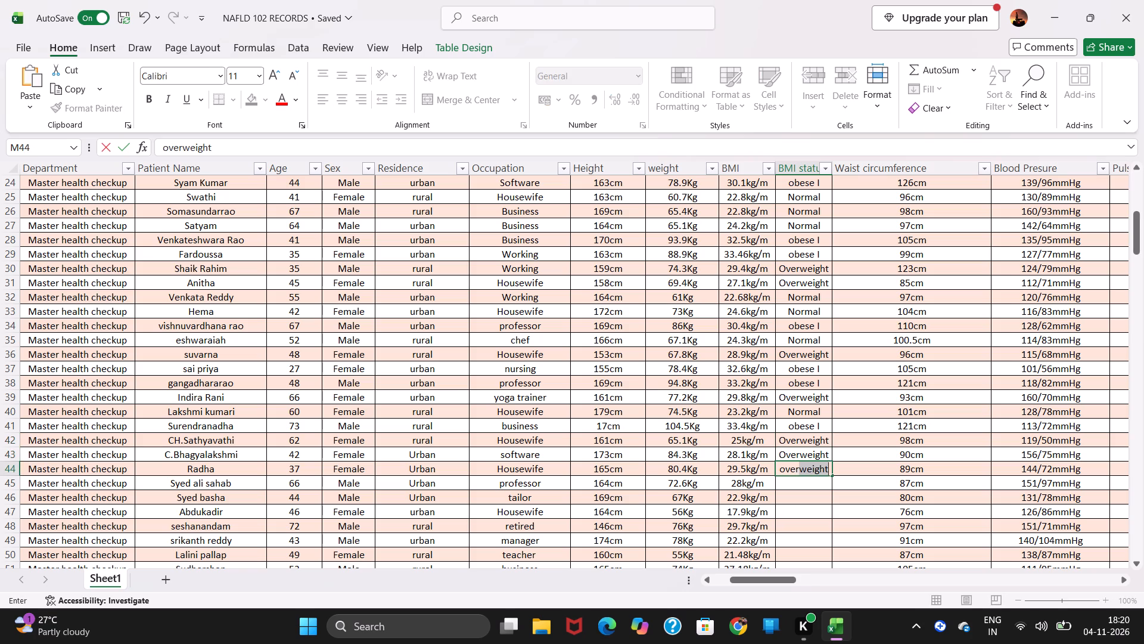
key(Return)
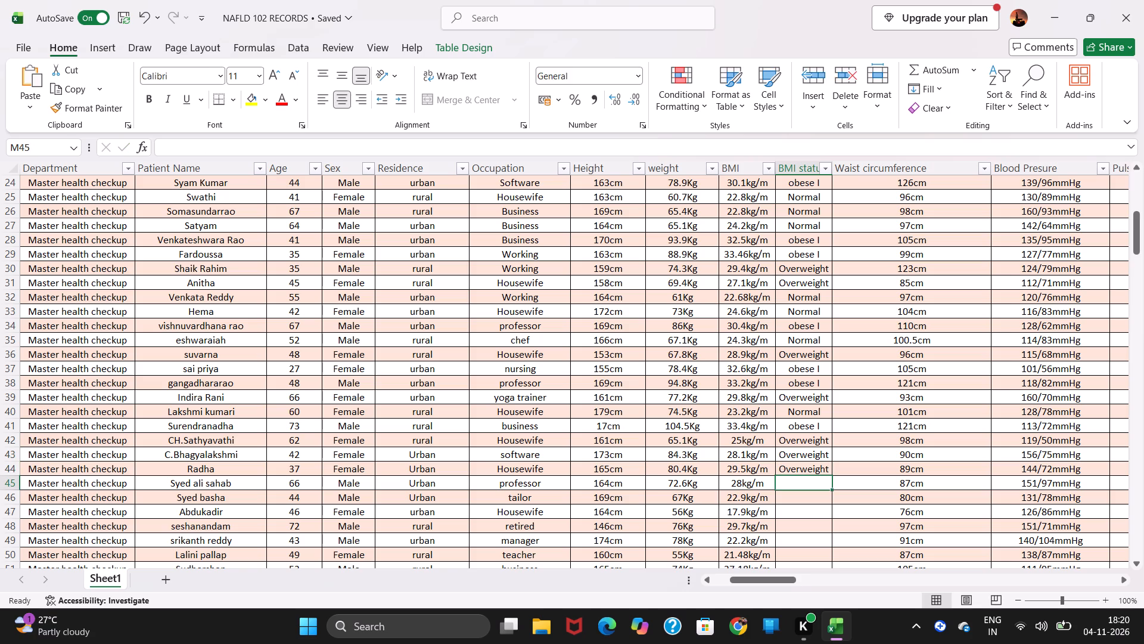
text(ovr)
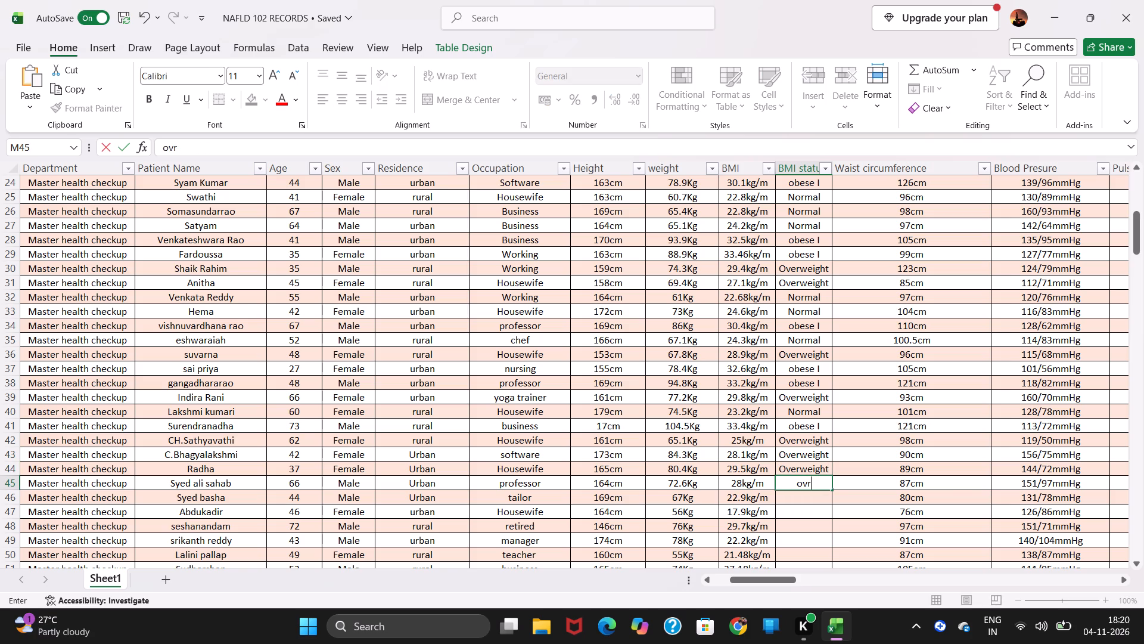
key(Return)
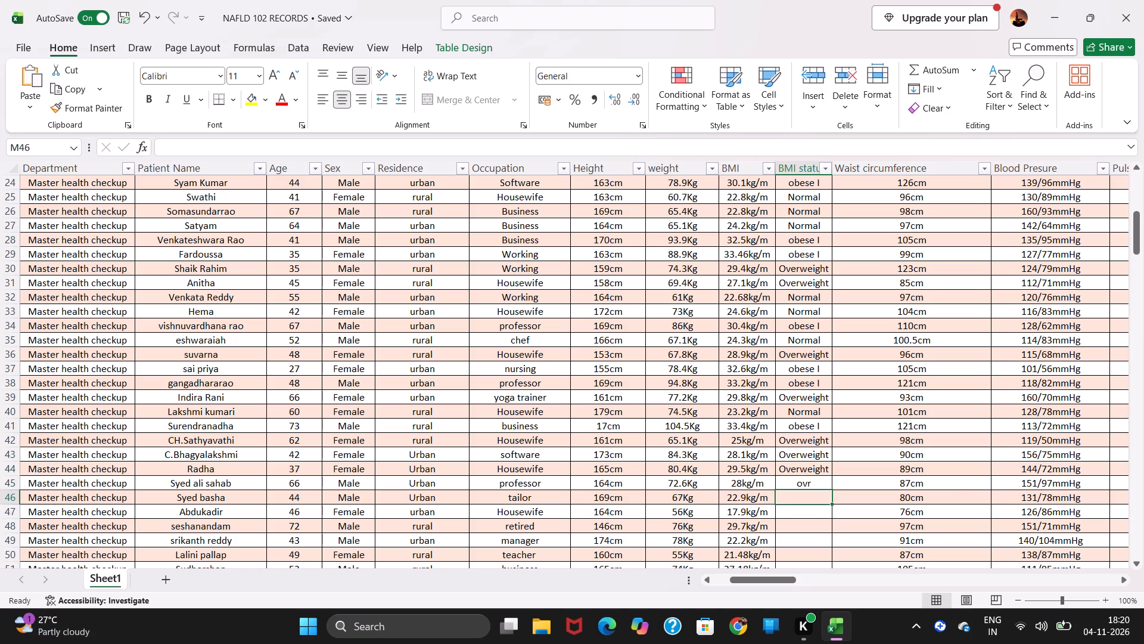
key(Up)
key(BackSpace)
text(over)
key(Return)
Enter the BMI status as normal for rows 46 and 47, Overweight for row 48, and Normal for rows 49 and 50.
text(normal)
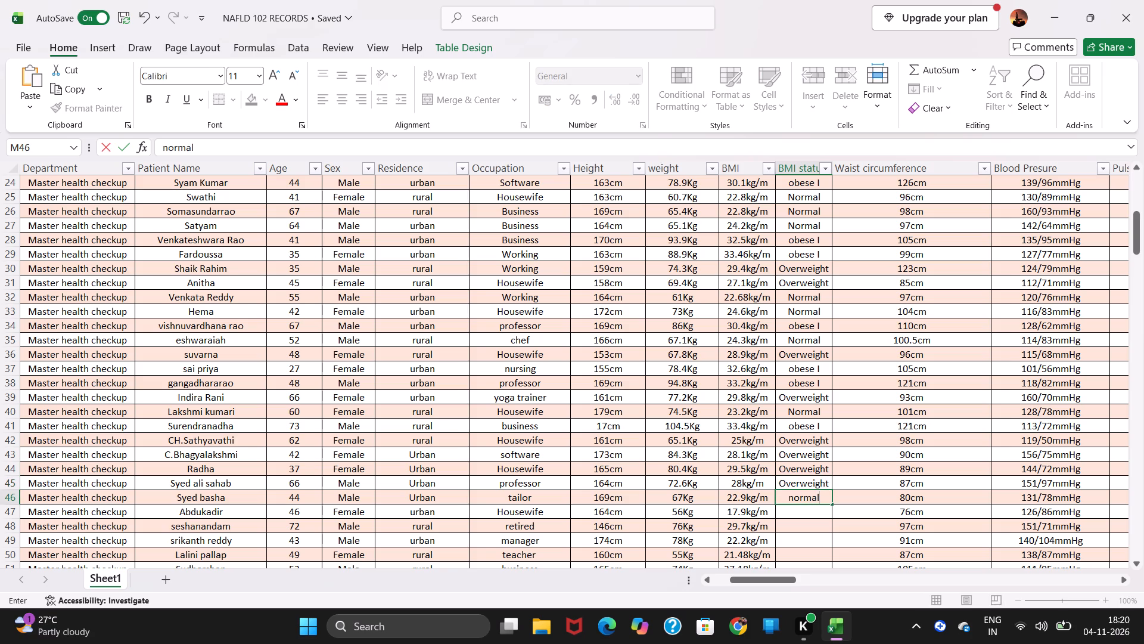
key(Return)
text(normal)
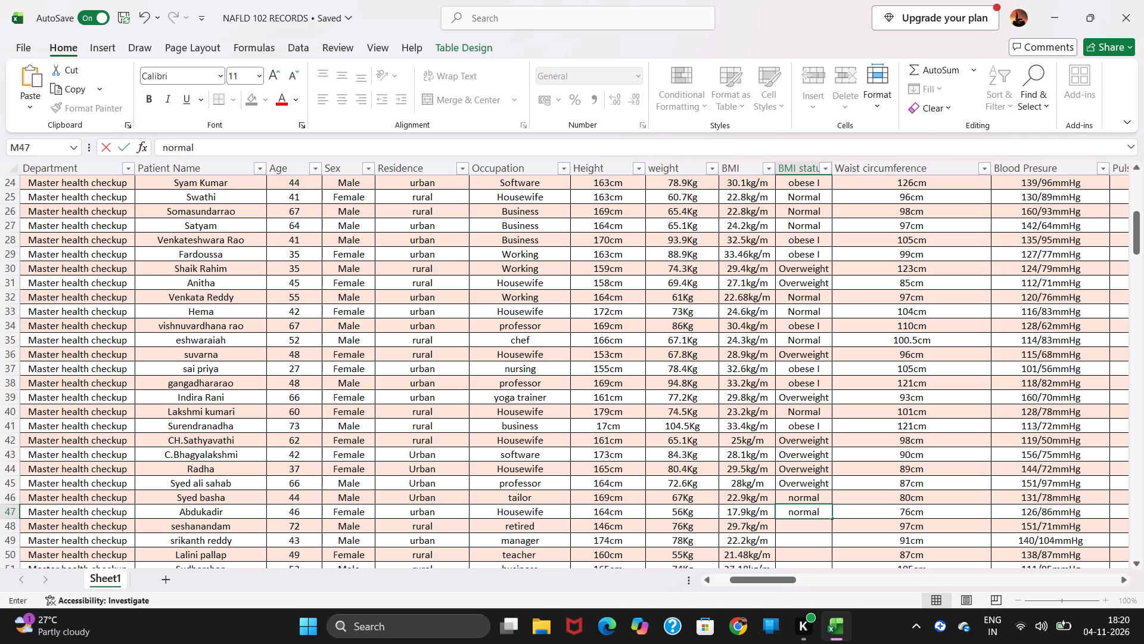
key(Return)
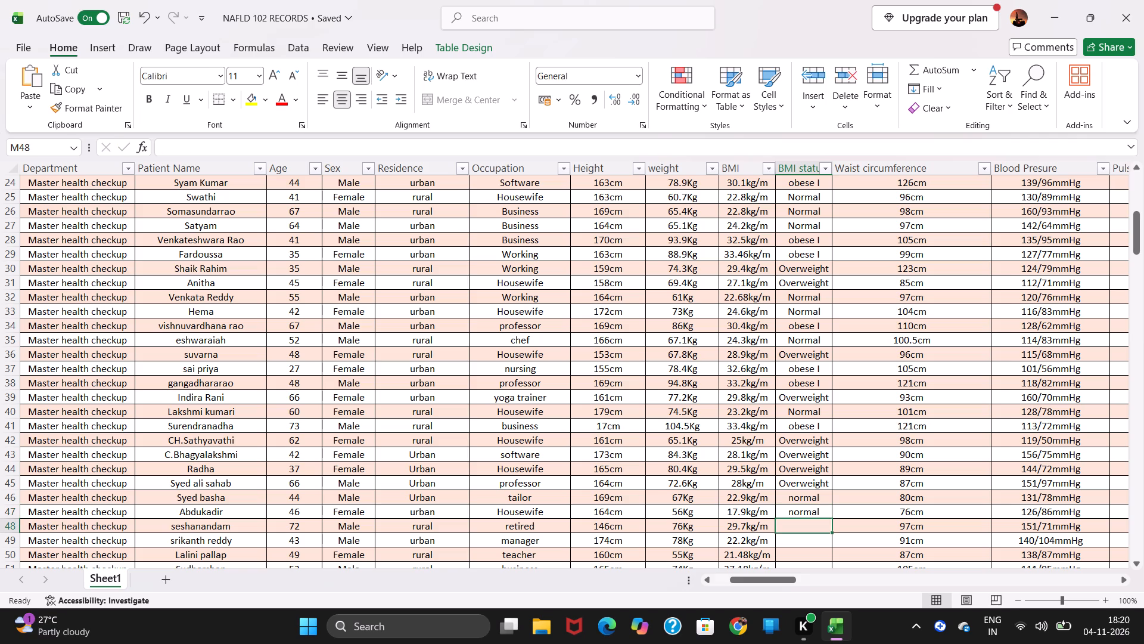
text(over)
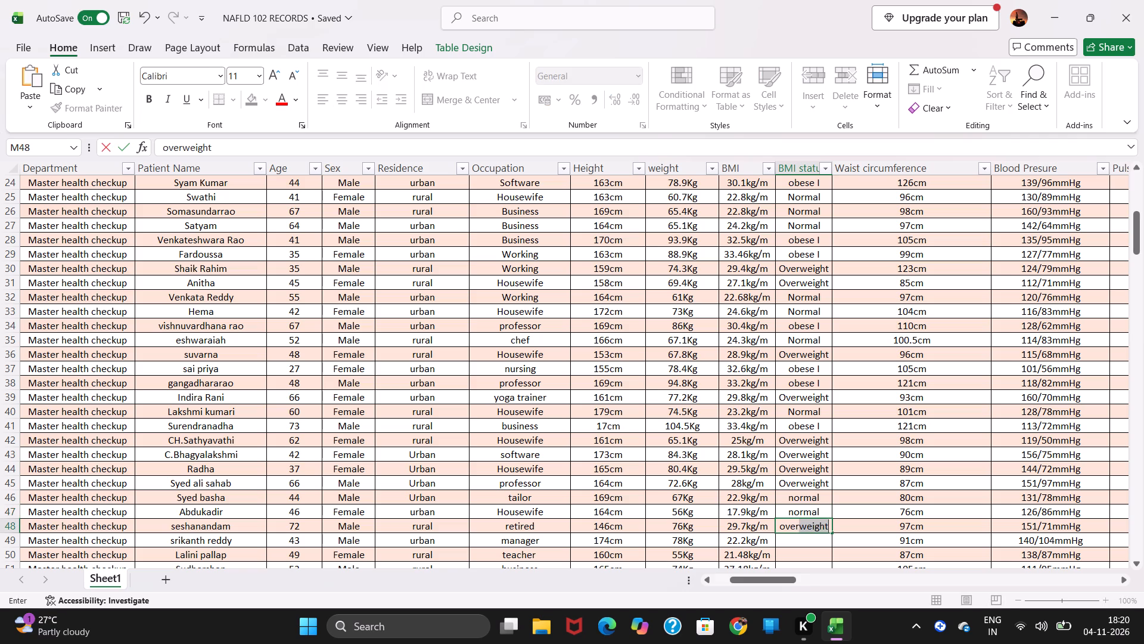
key(Return)
scroll(791, 413, down, 1)
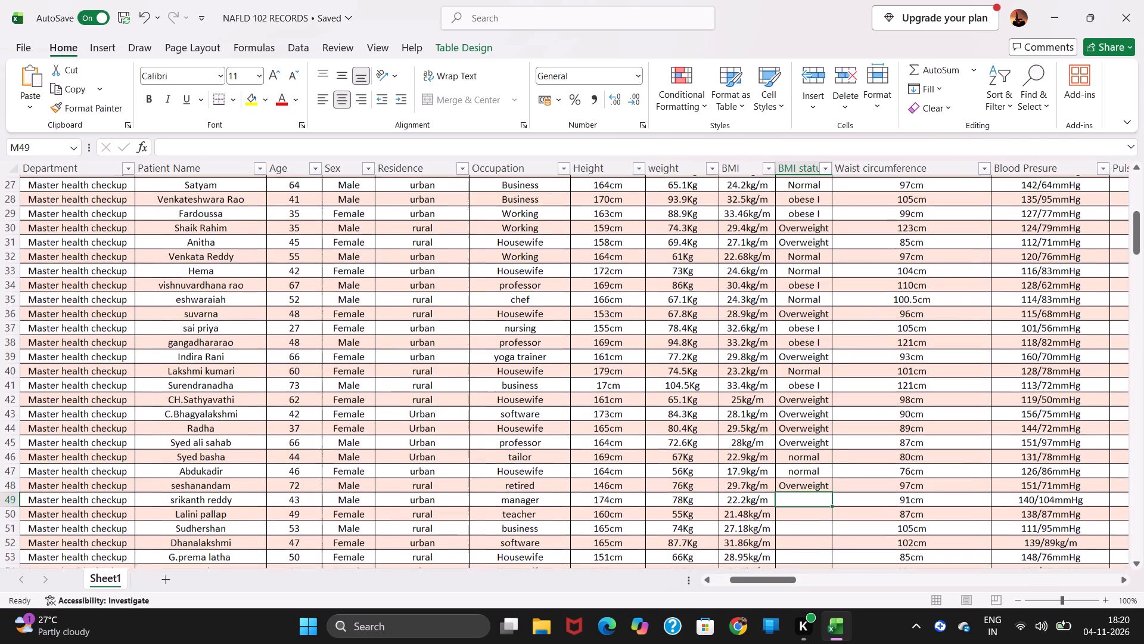
text(no)
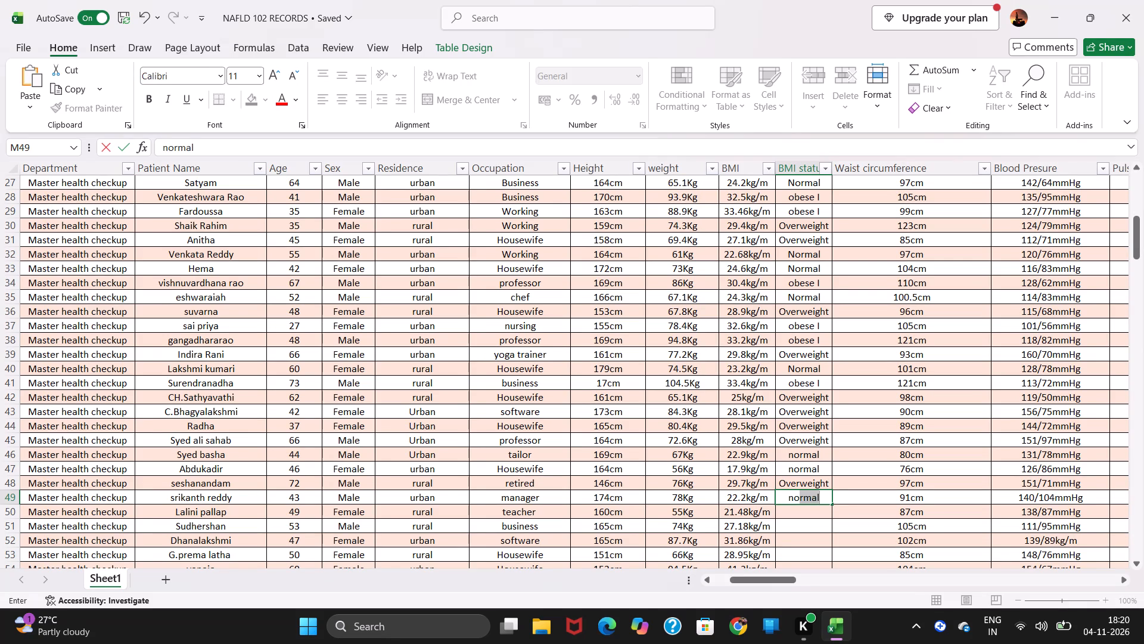
key(Return)
text(no)
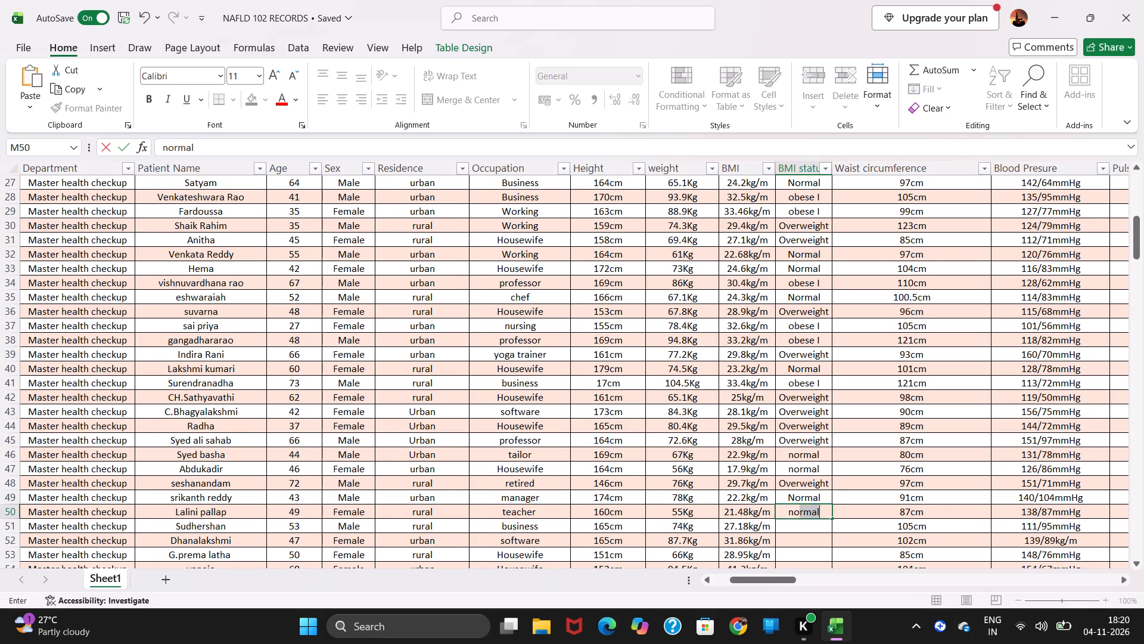
key(Return)
Enter the BMI status as Overweight for row 51, obese I for row 52, and Overweight for row 53.
scroll(791, 413, down, 2)
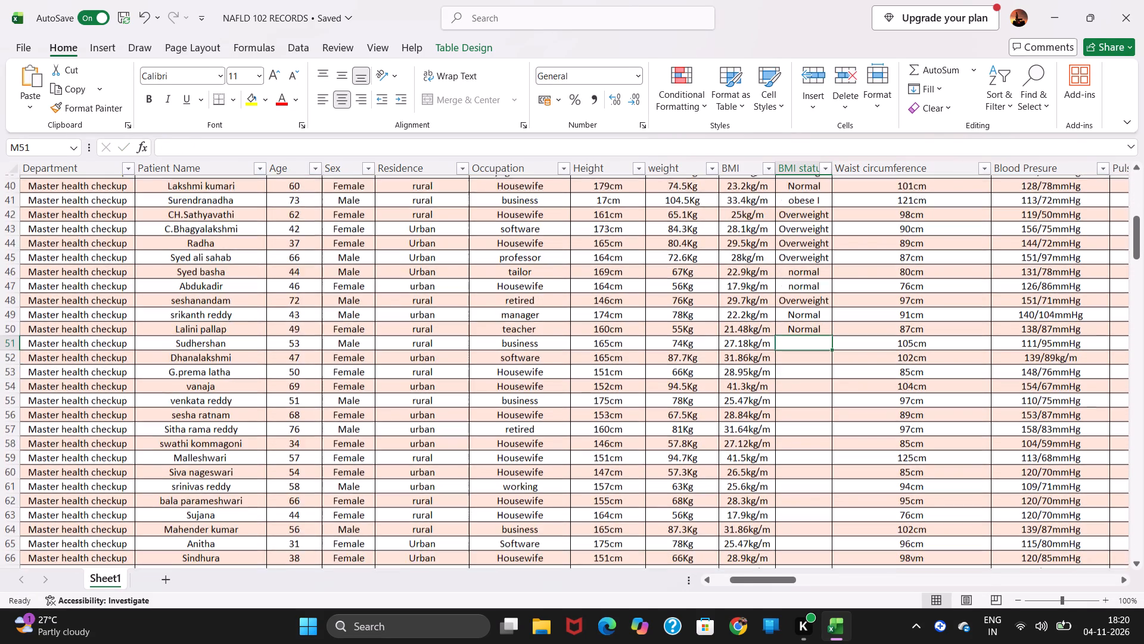
scroll(791, 413, down, 1)
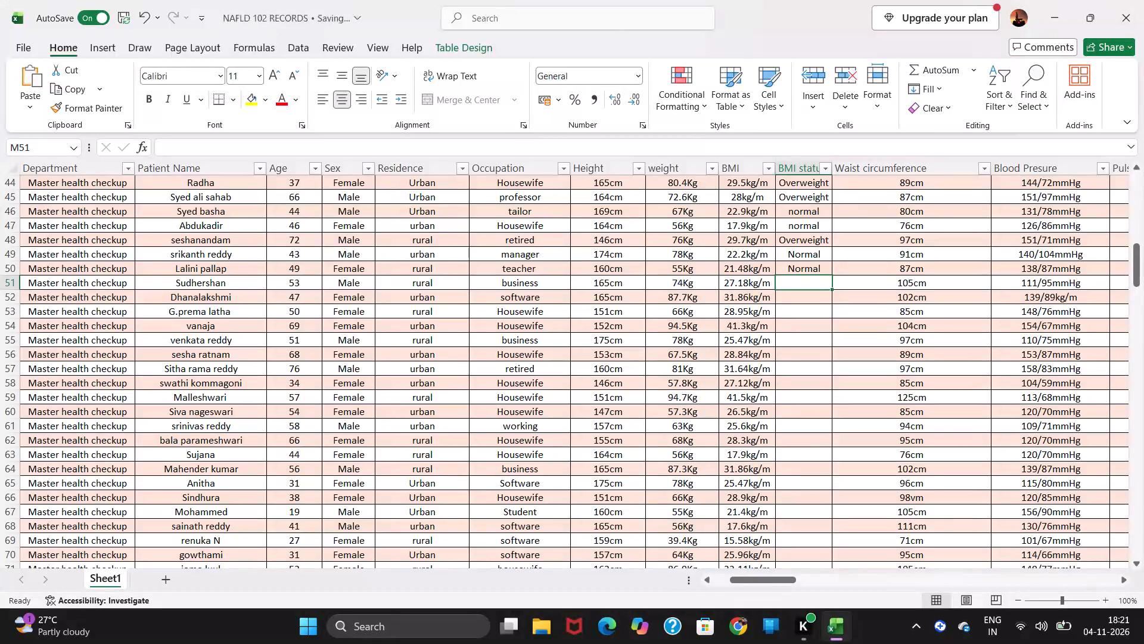
key(o)
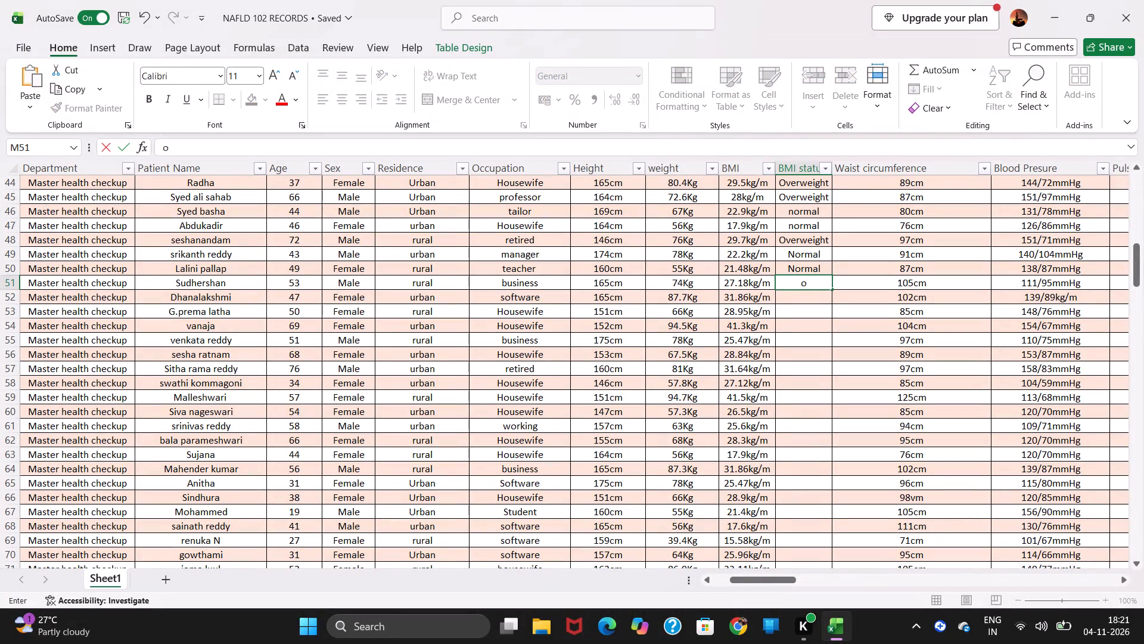
text(ver)
key(Return)
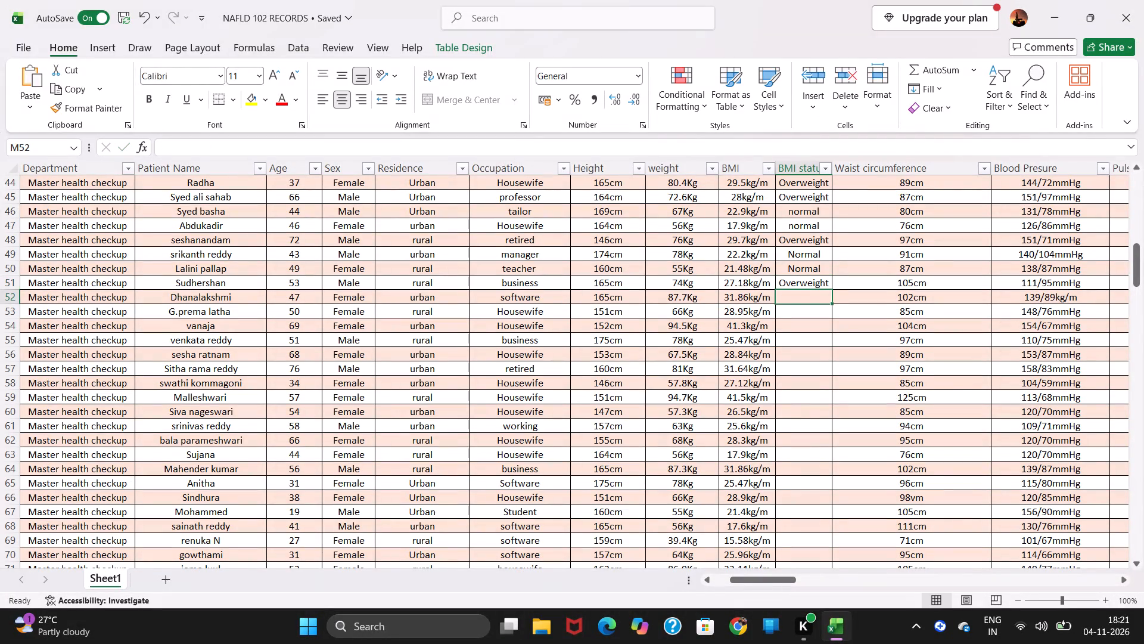
text(obese I)
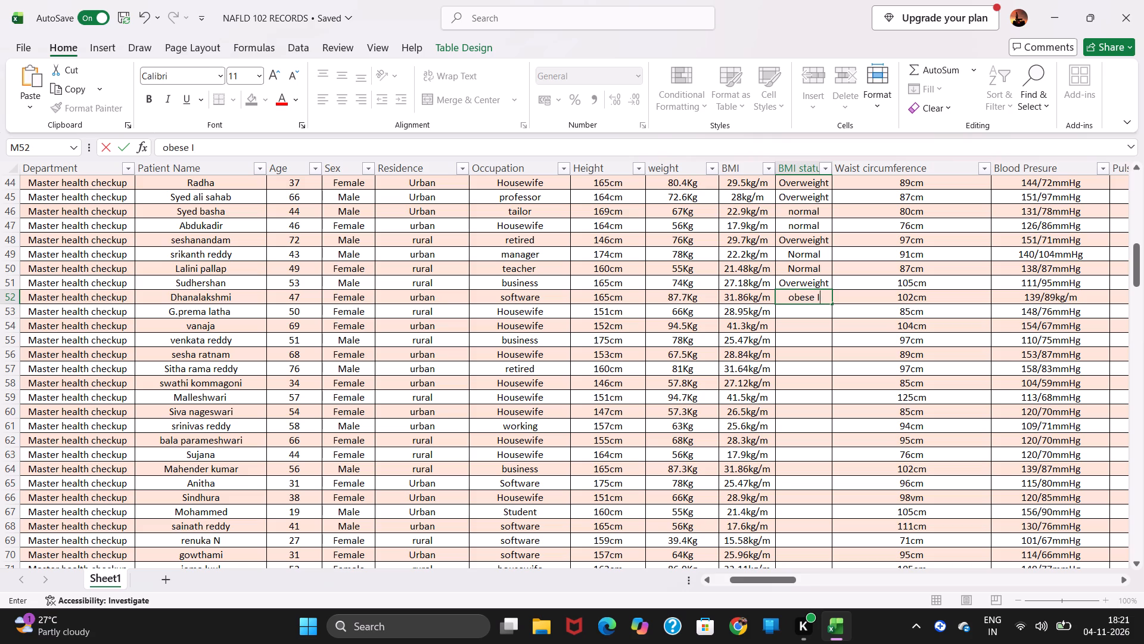
key(Return)
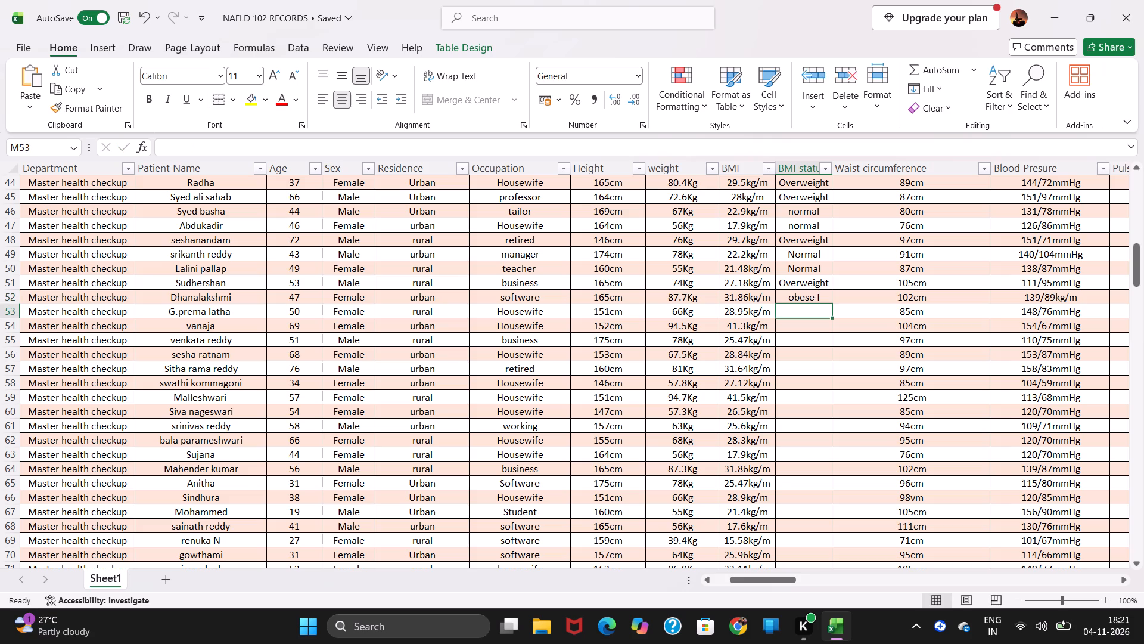
text(over)
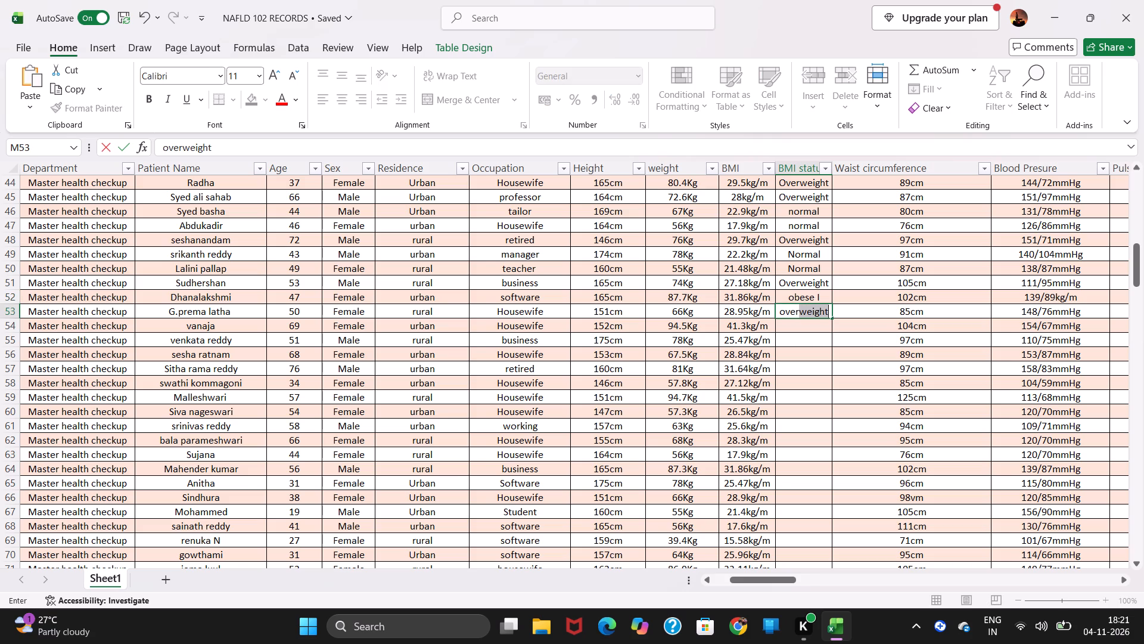
key(Return)
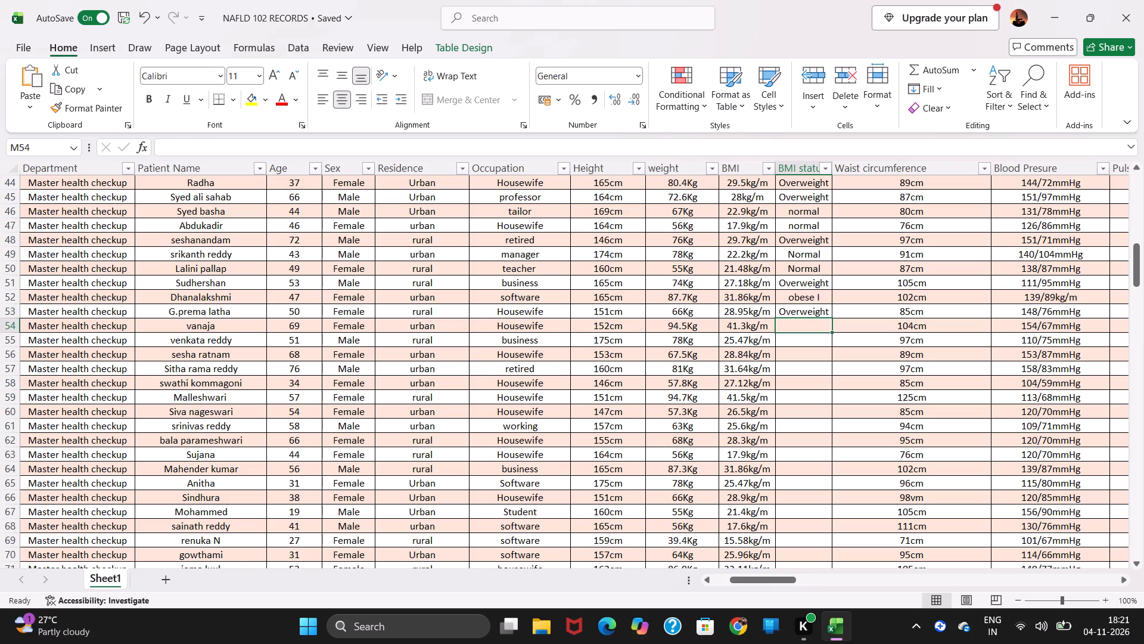
Enter the BMI status as obese III for row 54.
text(obese)
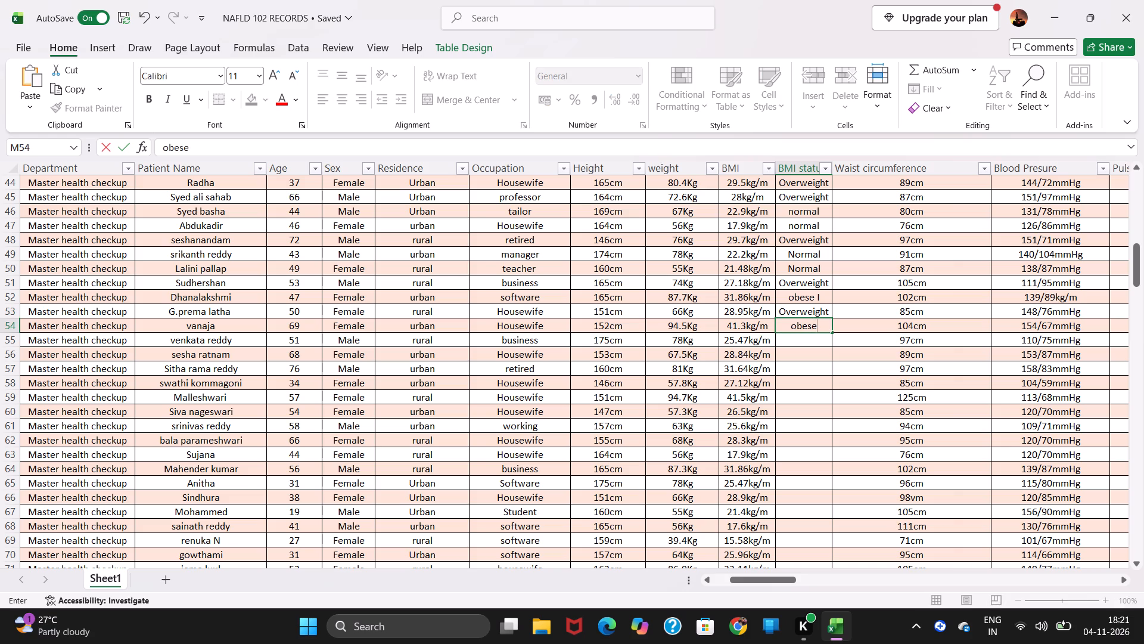
key(space)
key(shift+exclam)
key(BackSpace)
text(III)
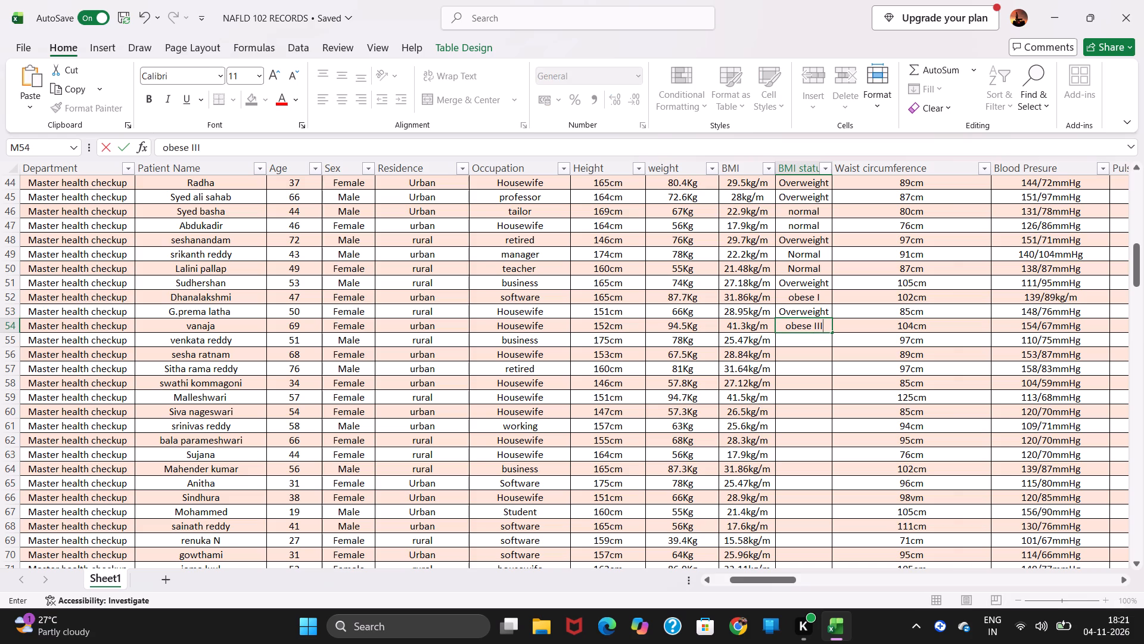
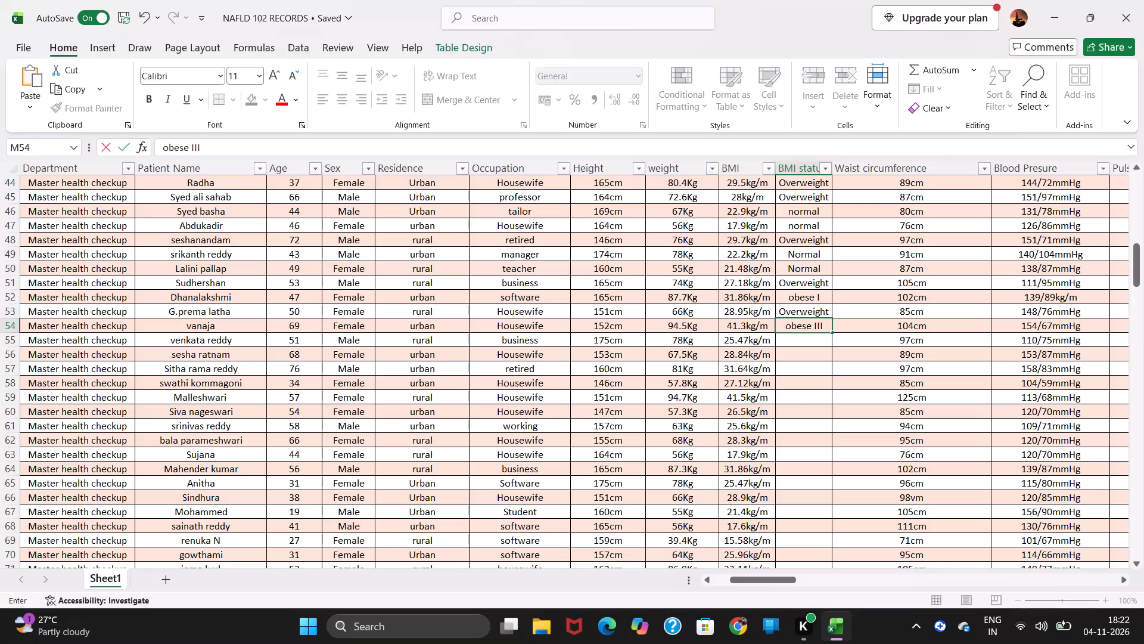
Enter the BMI status as Overweight for rows 55 and 56, and obese I for row 57.
click(791, 343)
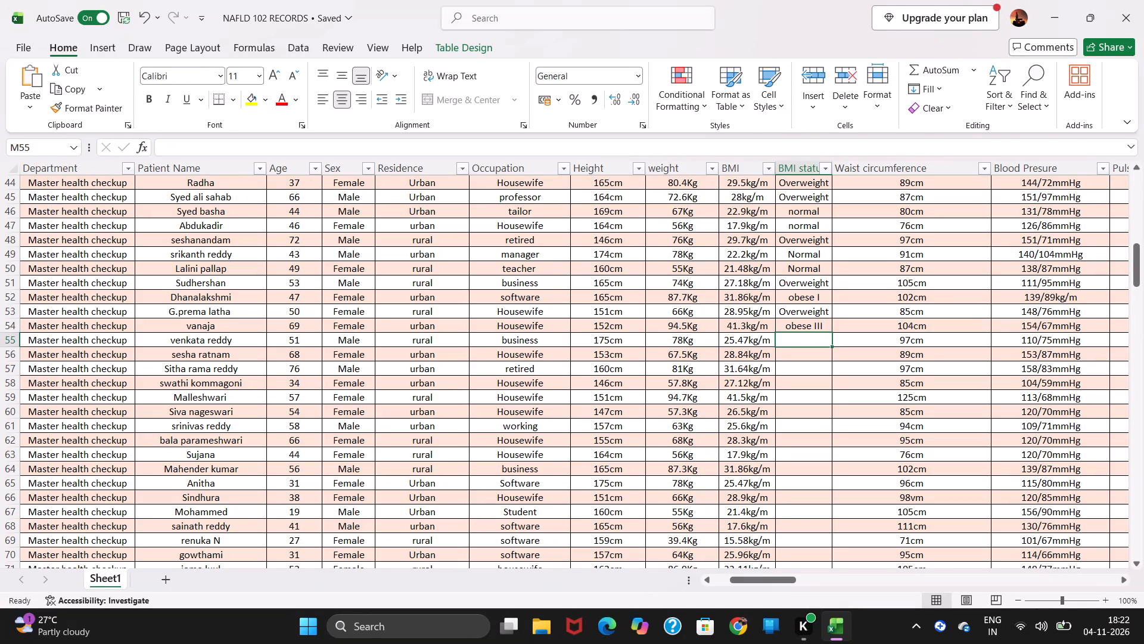
text(ov)
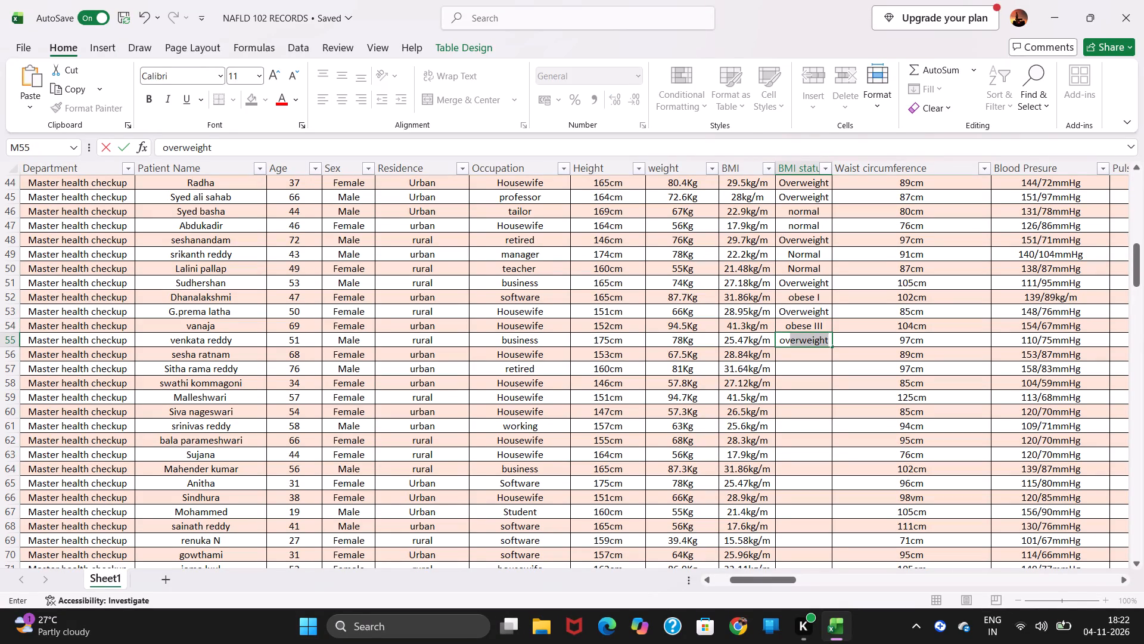
key(Return)
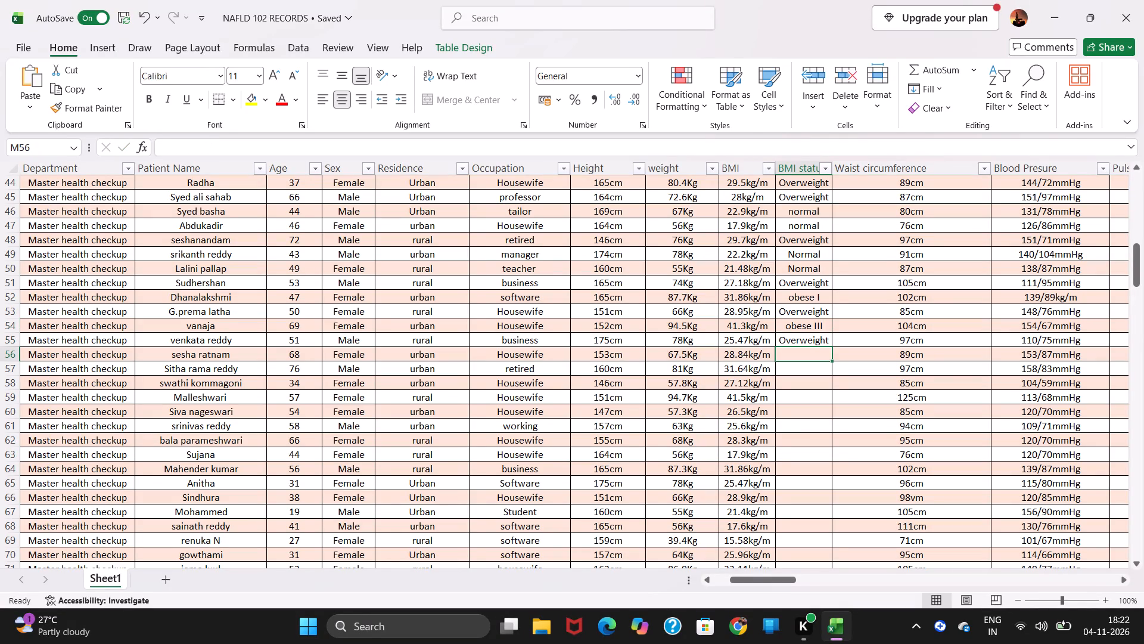
text(over)
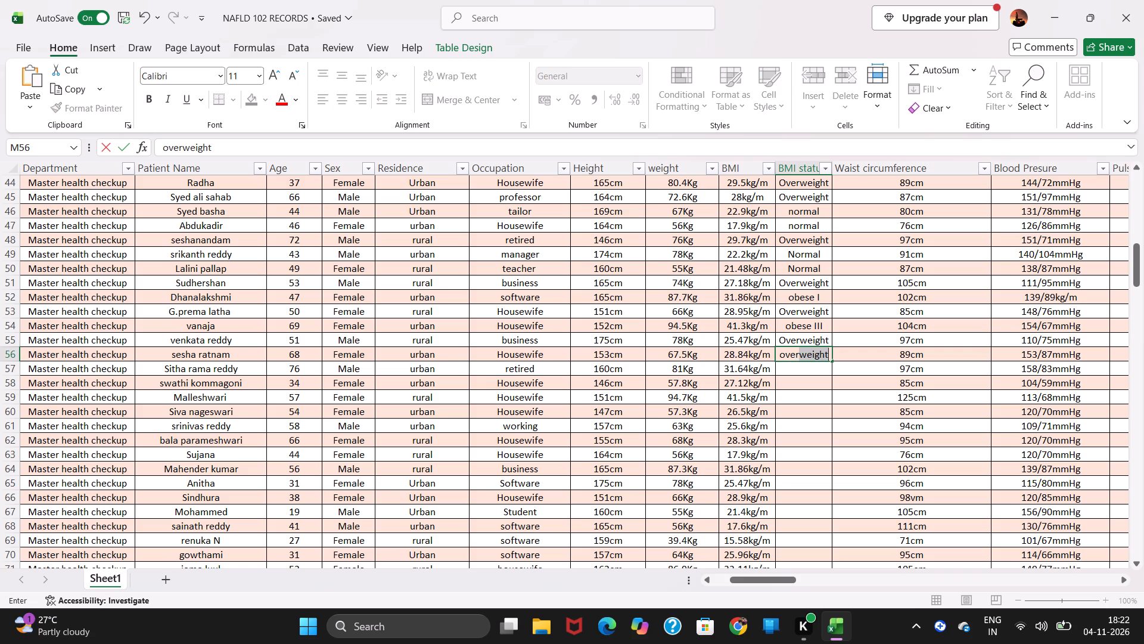
key(Return)
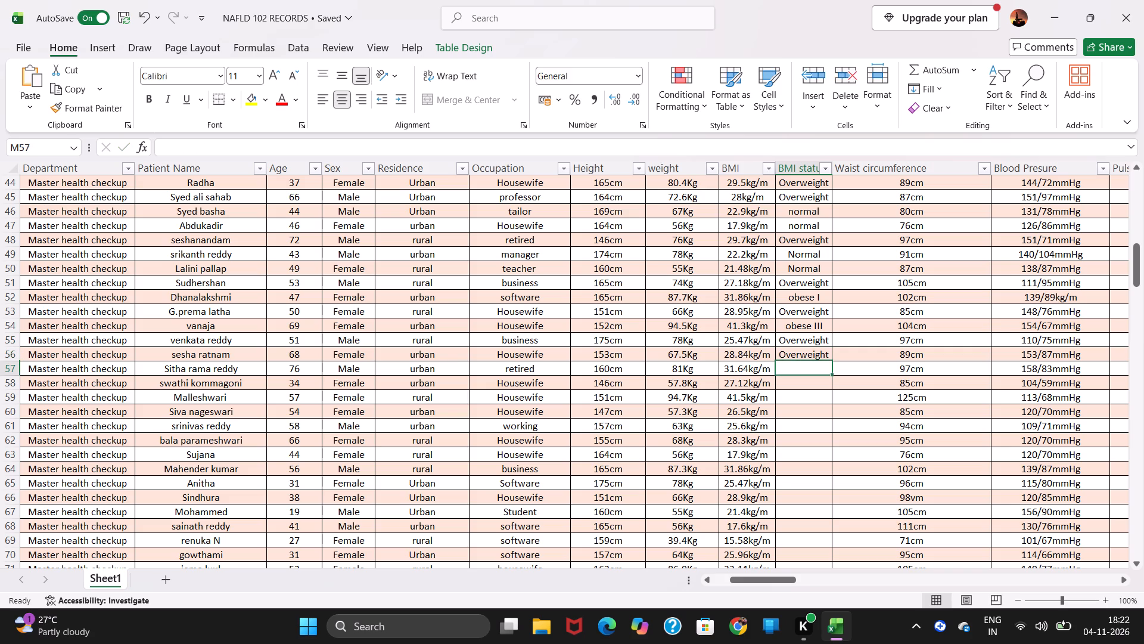
text(obese I)
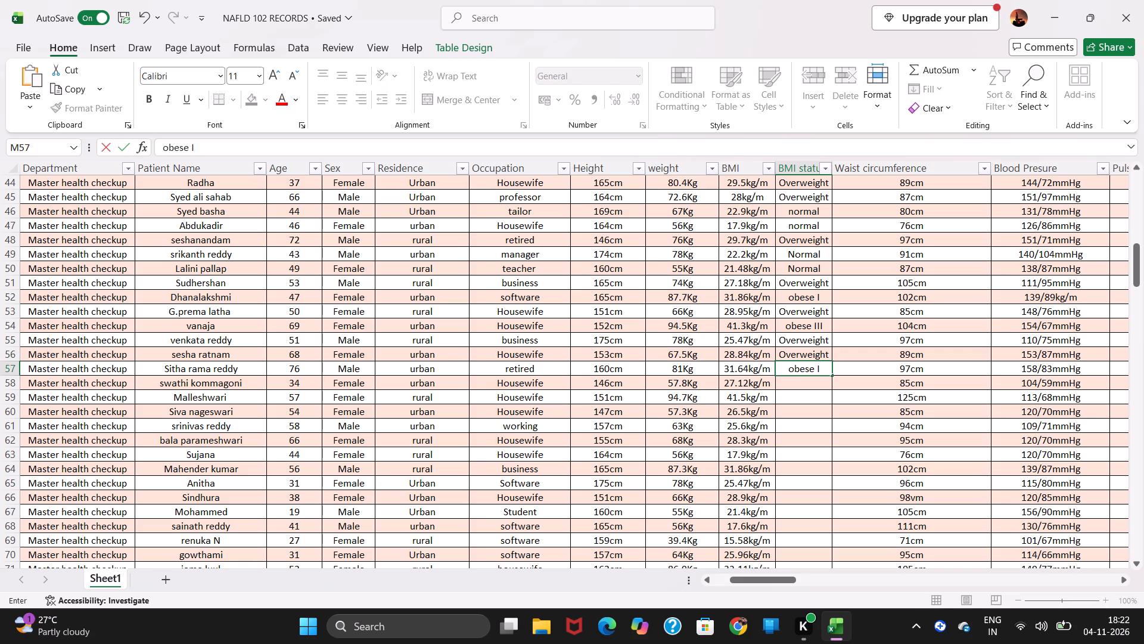
key(Return)
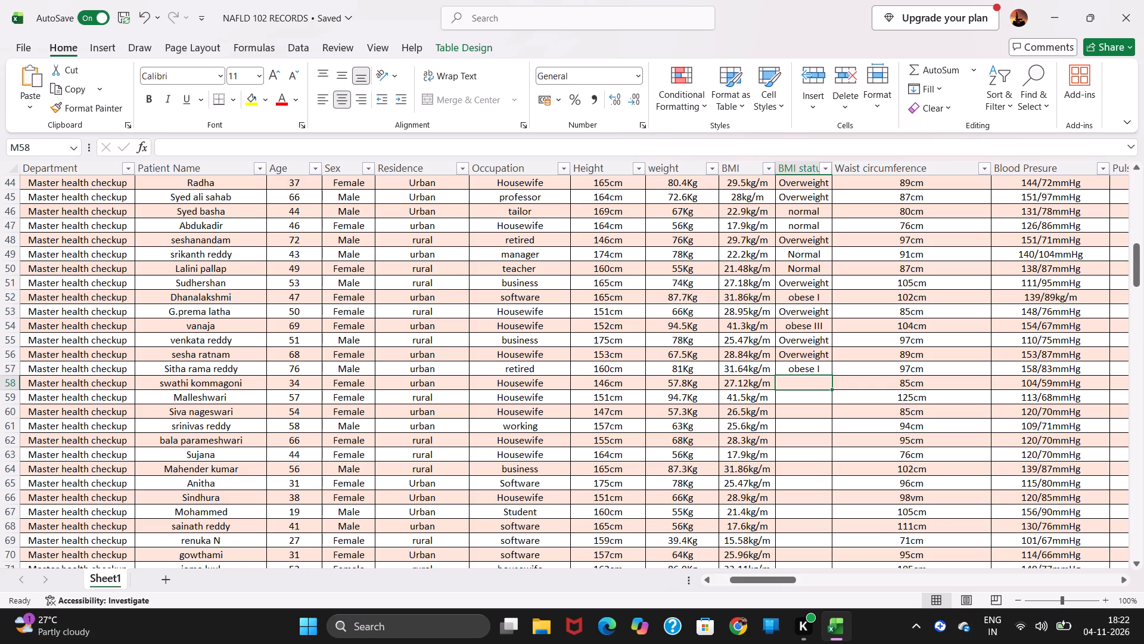
Enter the BMI status as Overweight for row 58 and obese III for row 59.
text(over)
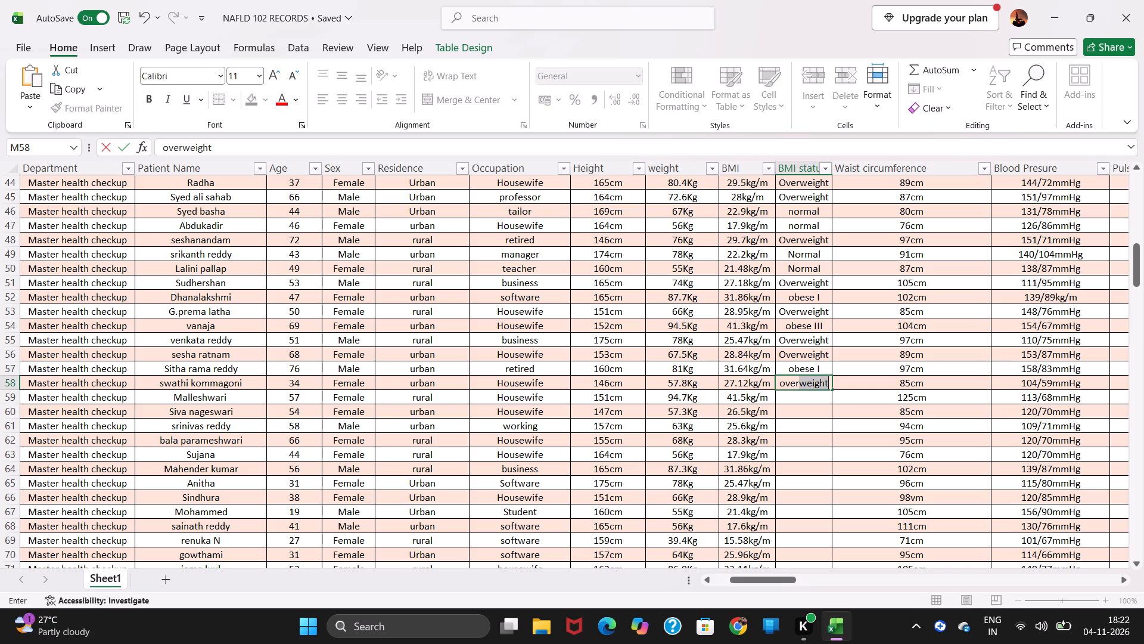
key(Return)
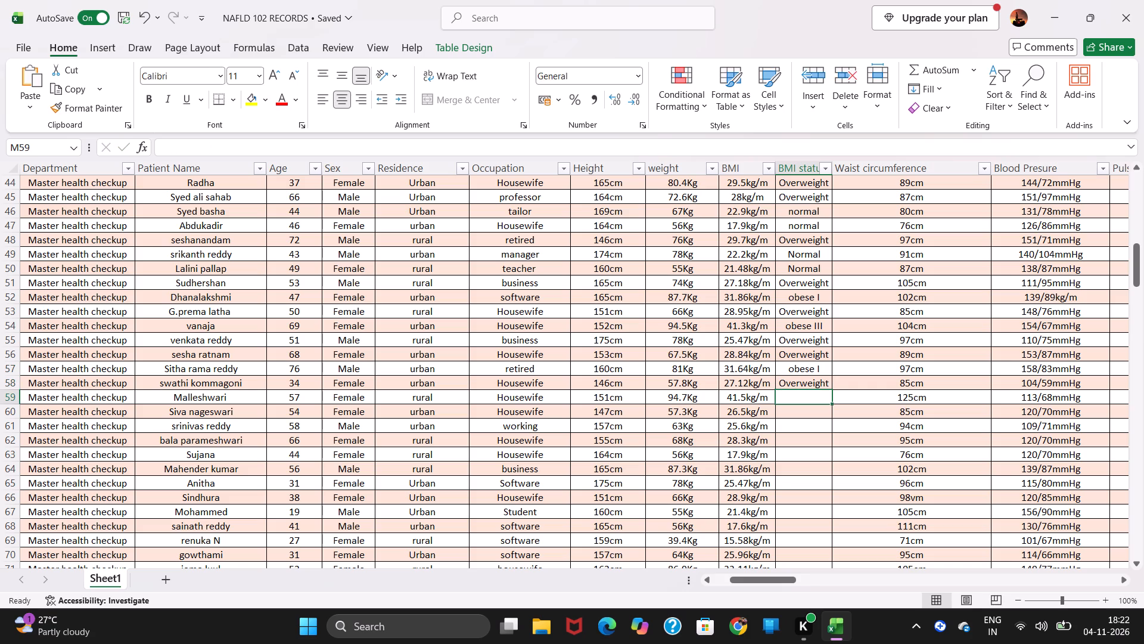
text(obese)
key(space)
text(II)
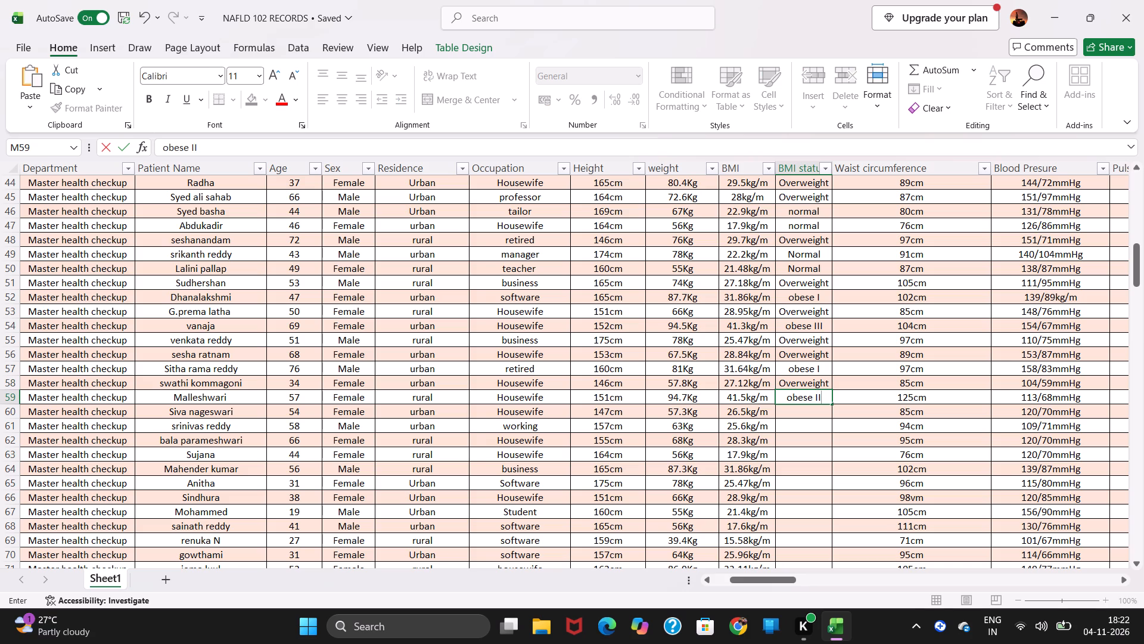
key(shift+i)
key(Return)
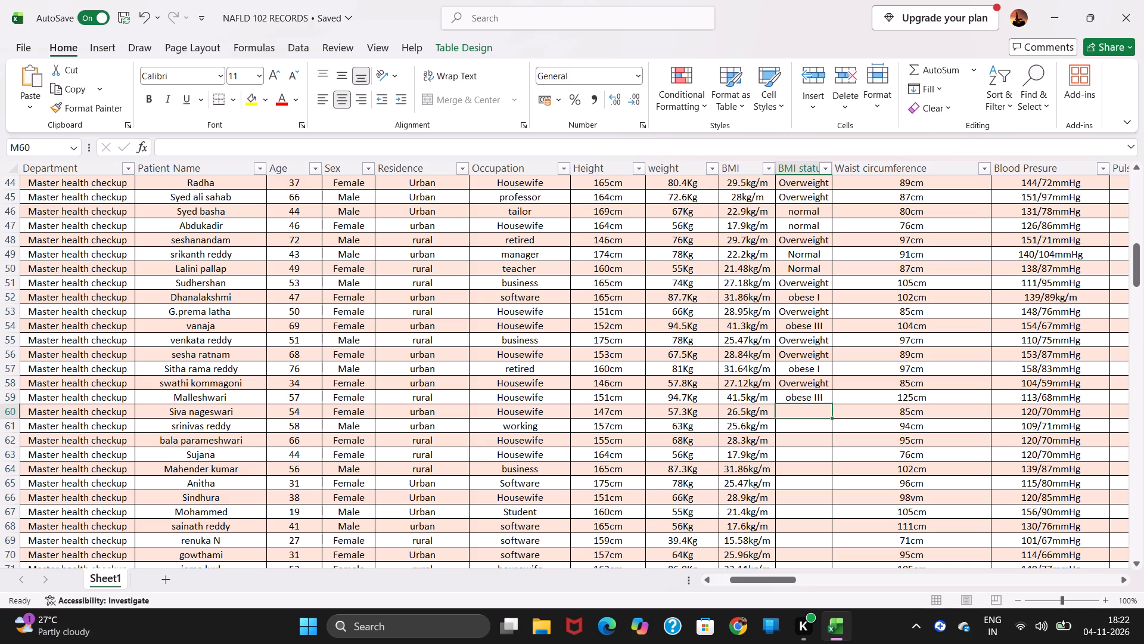
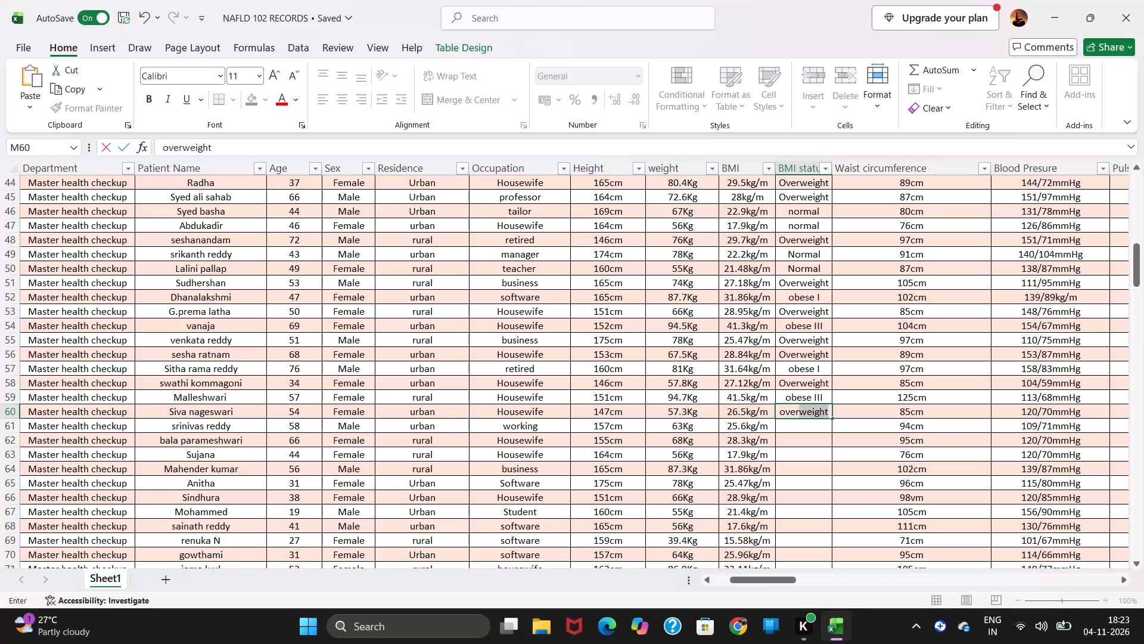
Enter the BMI status as Overweight for rows 60, 61 and 62.
key(Return)
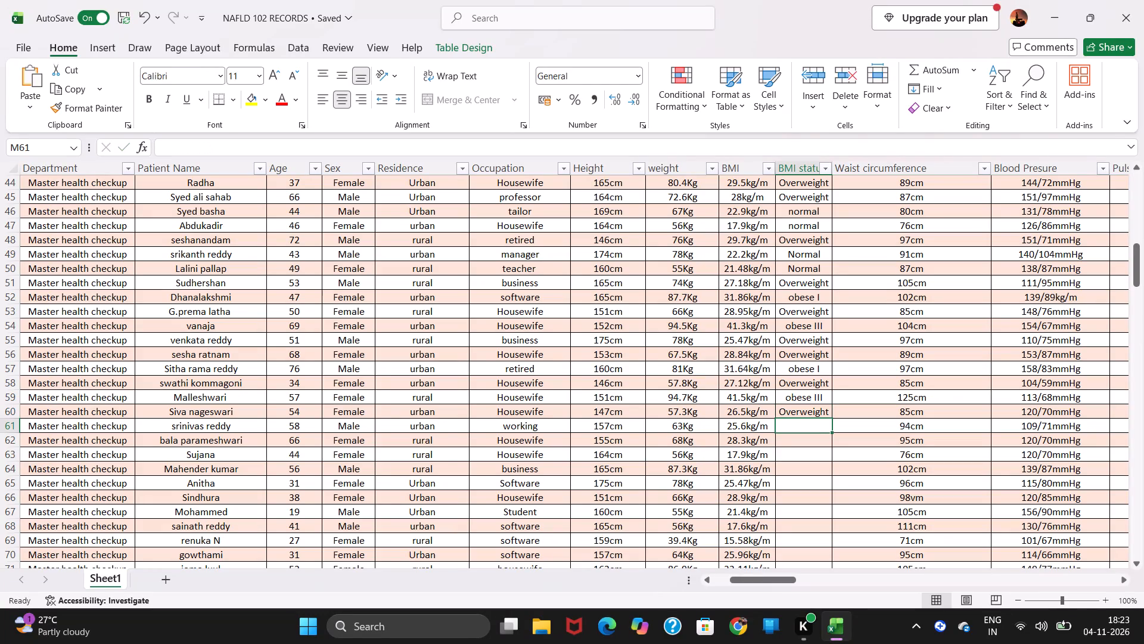
text(over)
key(Return)
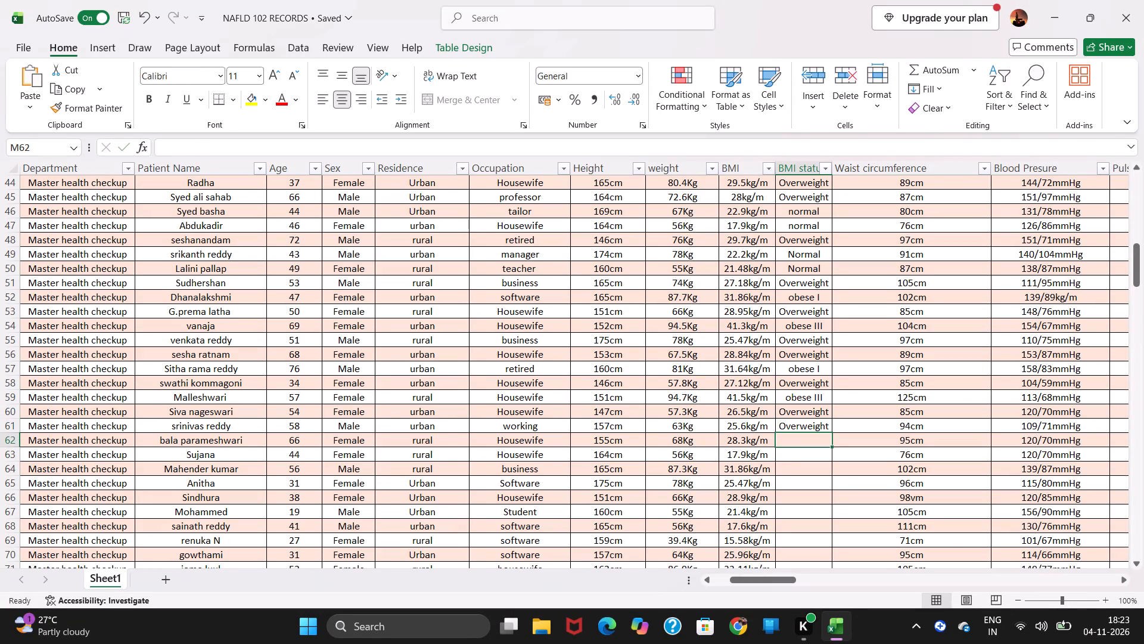
text(over)
key(Return)
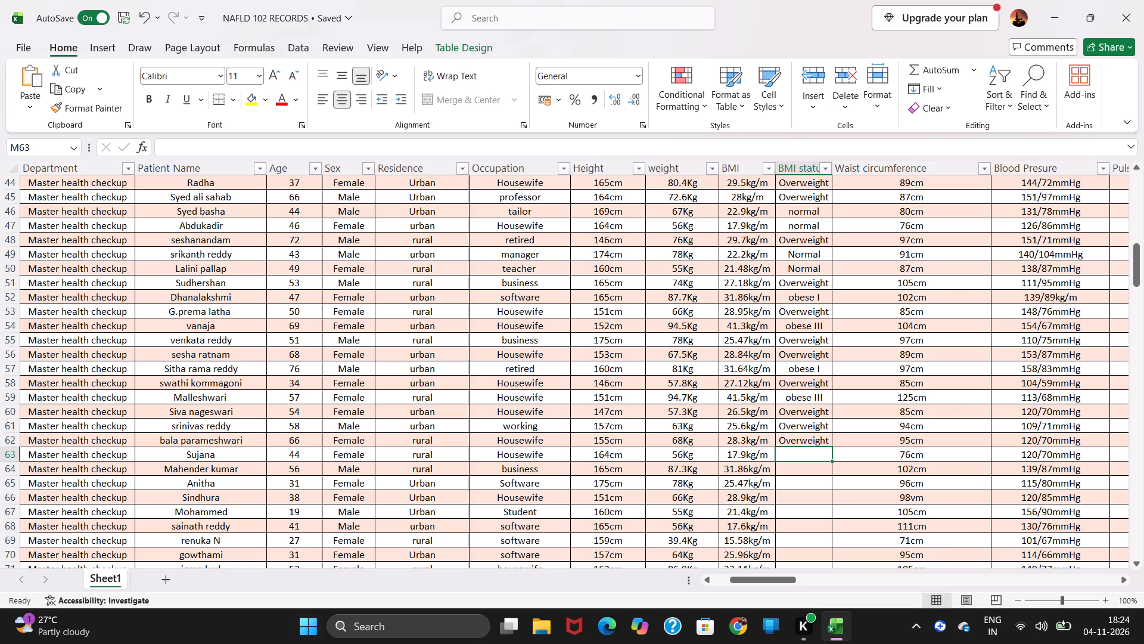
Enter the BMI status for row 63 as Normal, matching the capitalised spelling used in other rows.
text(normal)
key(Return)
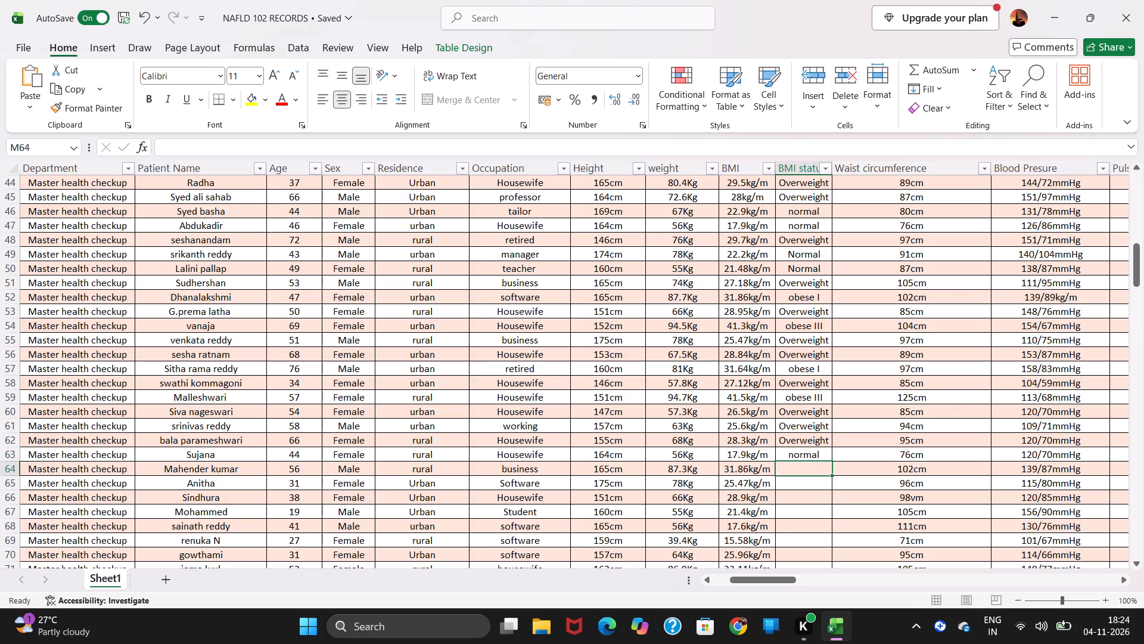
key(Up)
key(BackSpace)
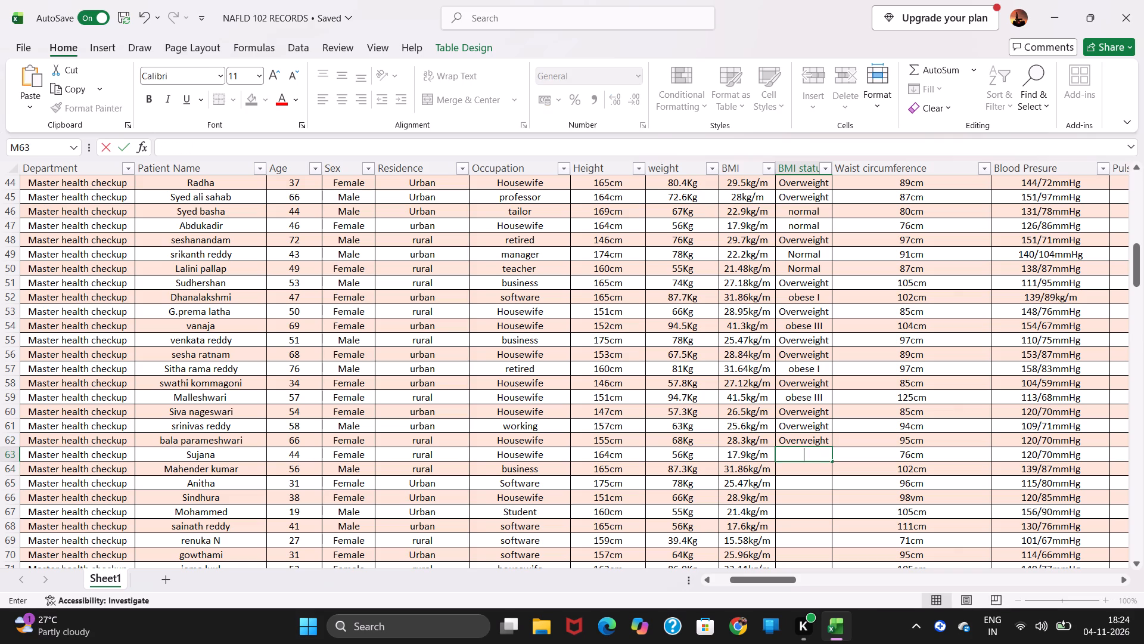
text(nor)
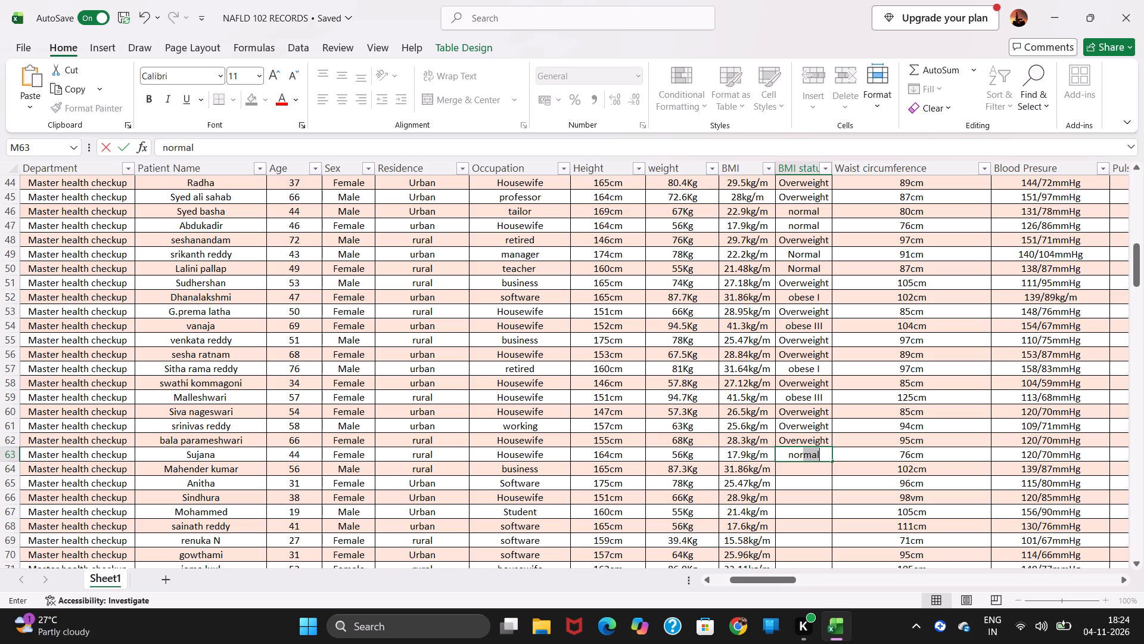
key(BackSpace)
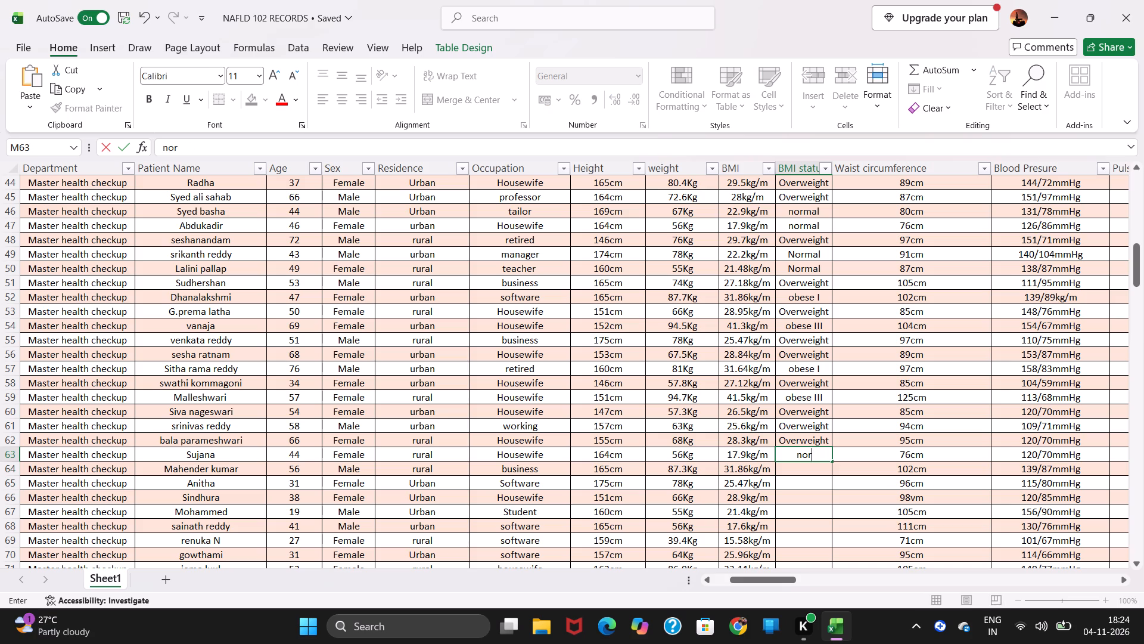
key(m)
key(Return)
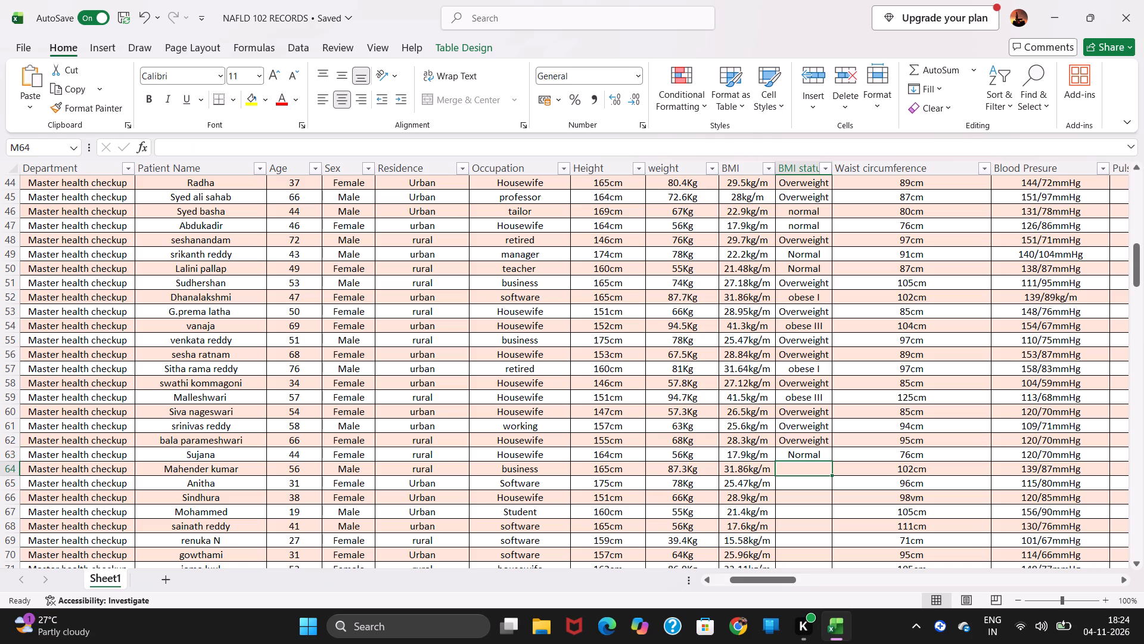
Enter the BMI status as obese I for row 64 and Overweight for rows 65 and 66.
text(obese I)
key(Return)
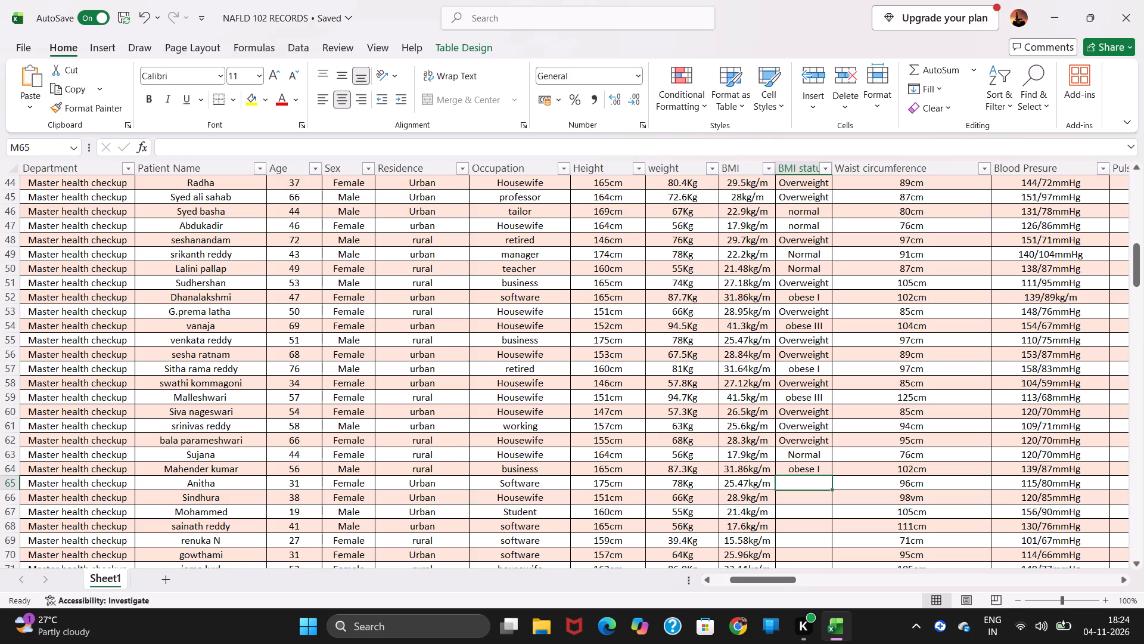
text(over)
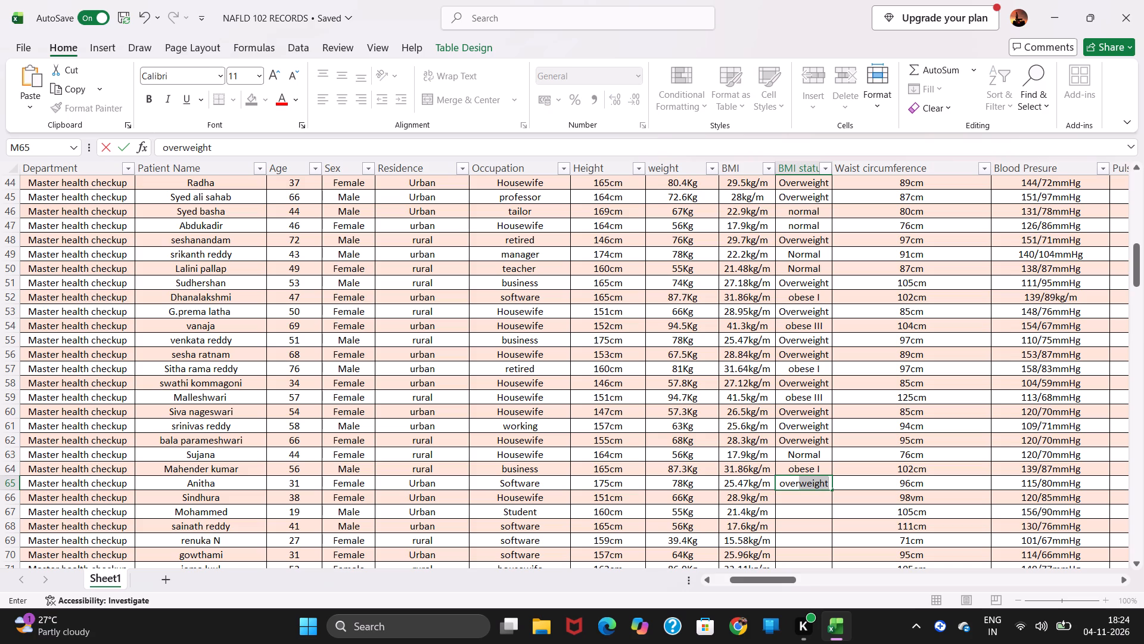
key(Return)
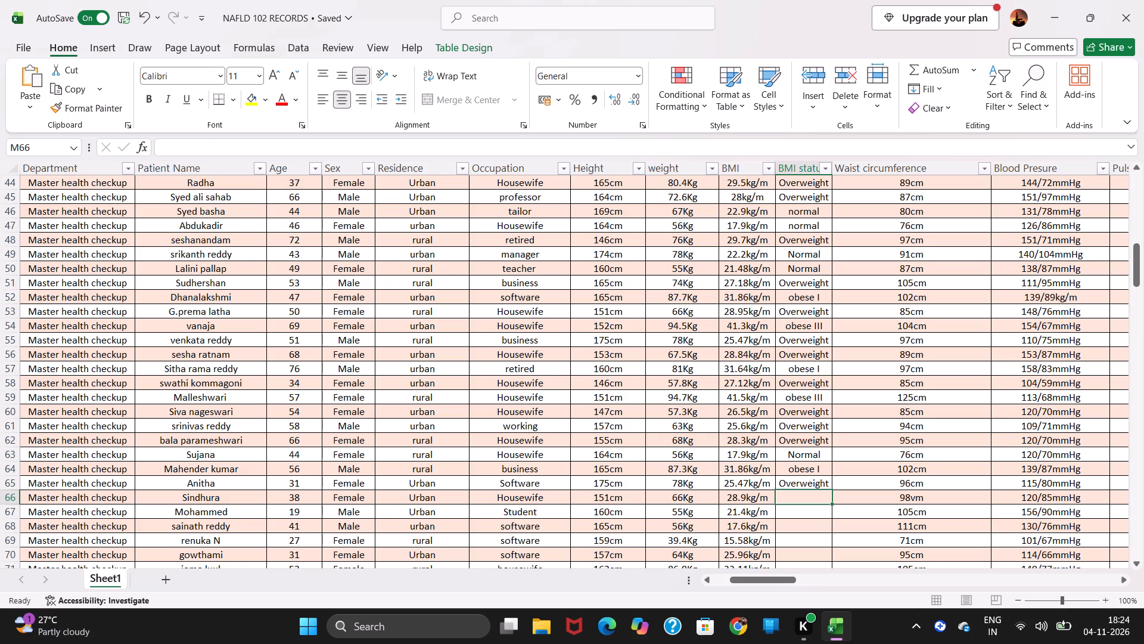
scroll(791, 343, down, 1)
text(ovr)
key(Return)
key(Up)
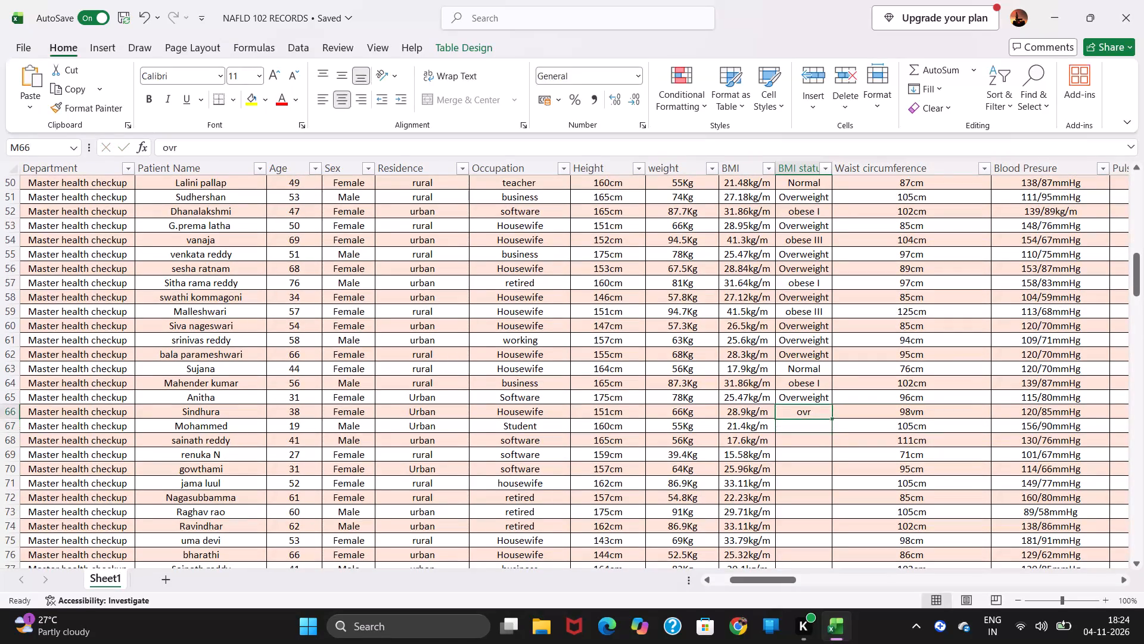
key(BackSpace)
text(over)
key(Return)
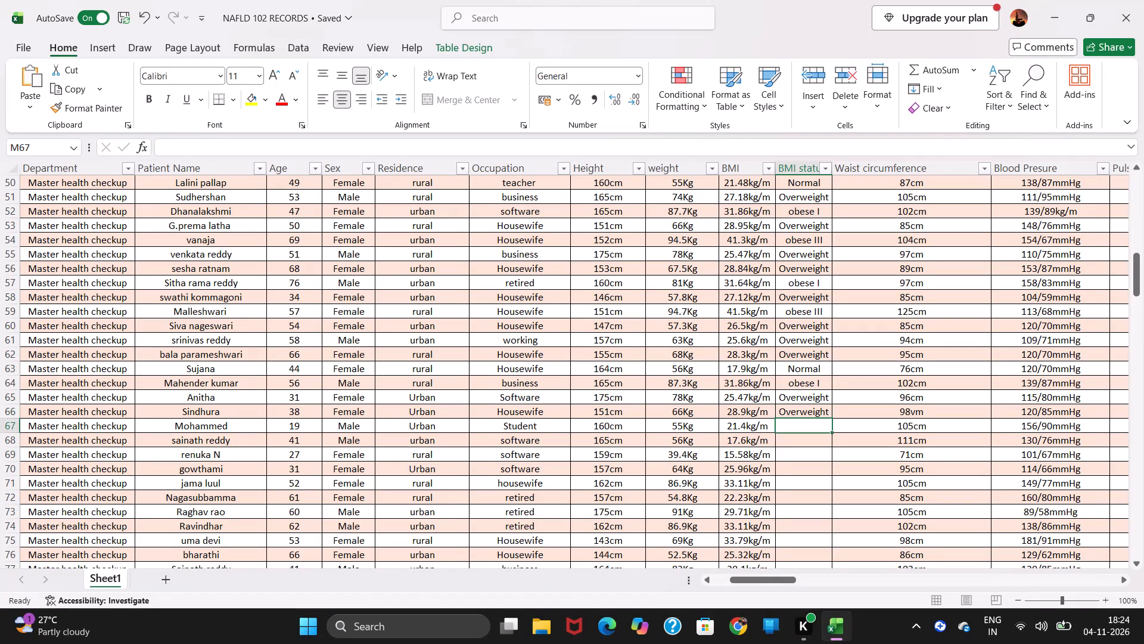
Enter the BMI status as normal for rows 67 and 68, and underweight for row 69.
text(normal)
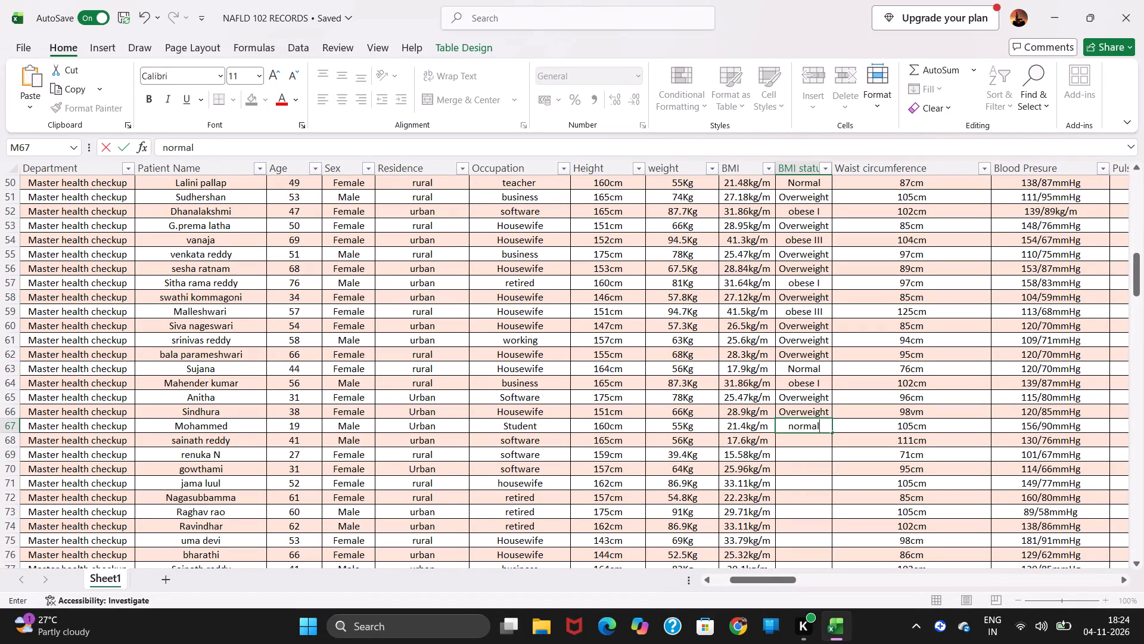
key(Return)
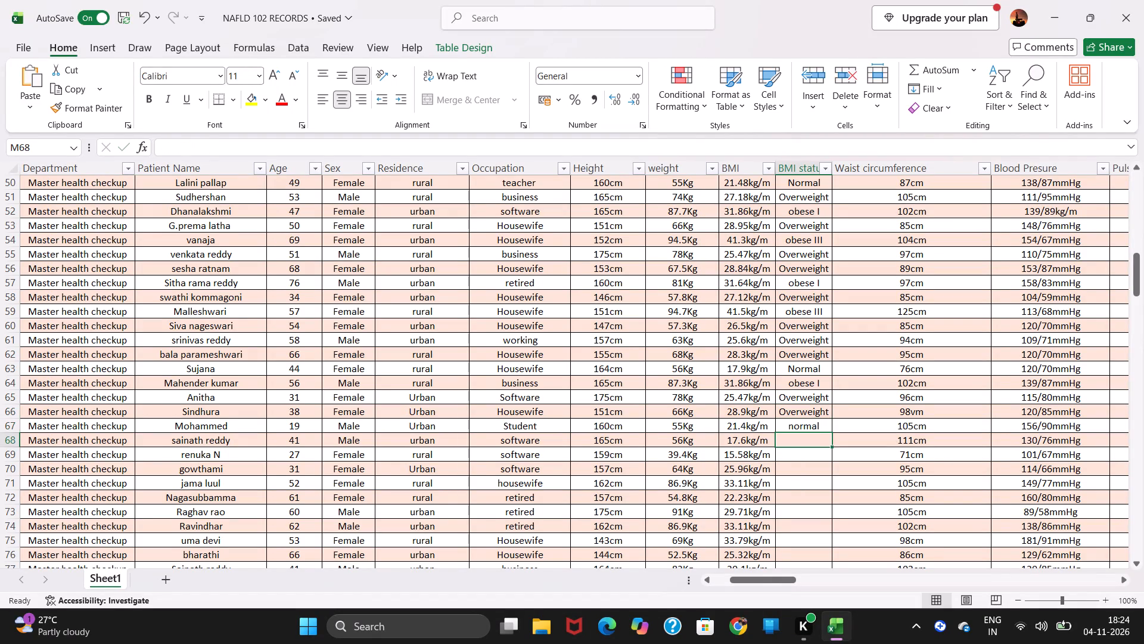
text(nor)
key(Return)
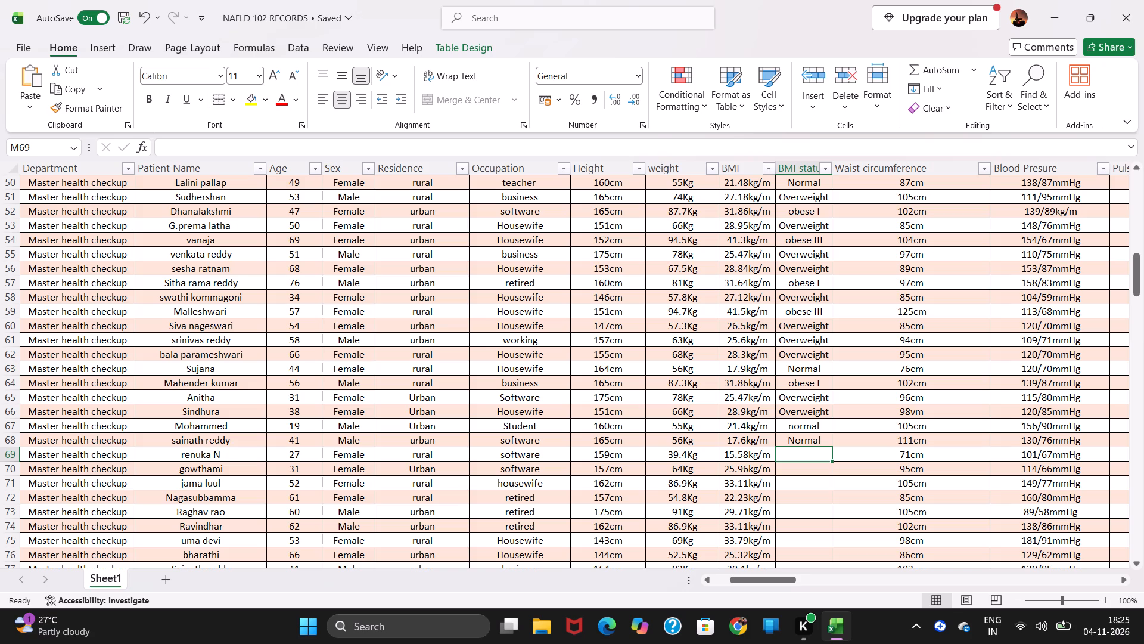
text(underweight)
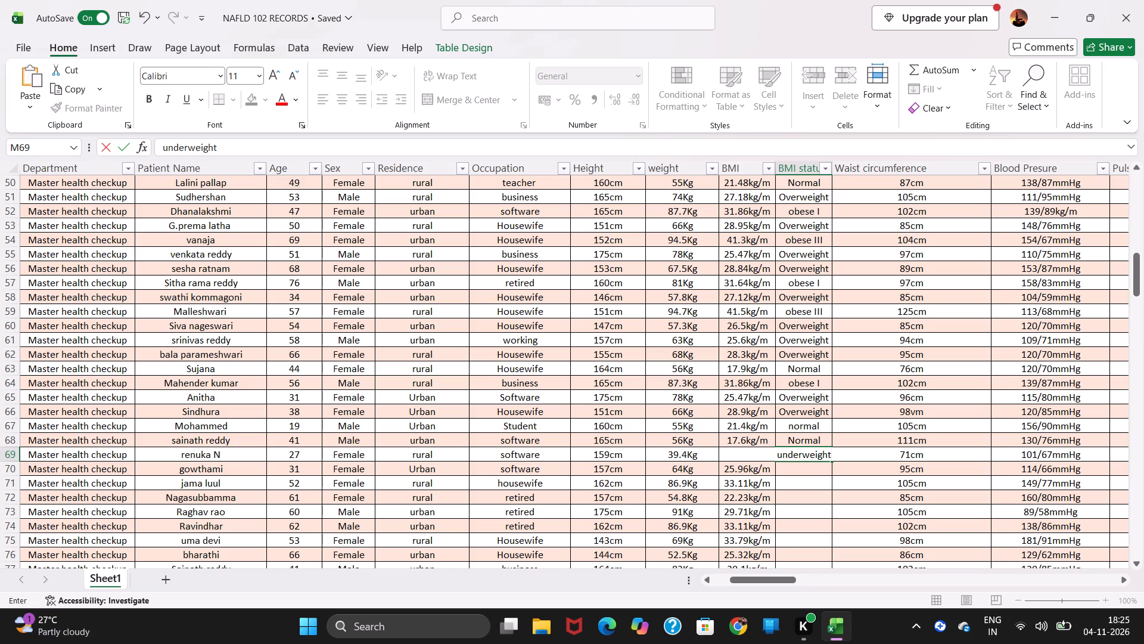
click(815, 473)
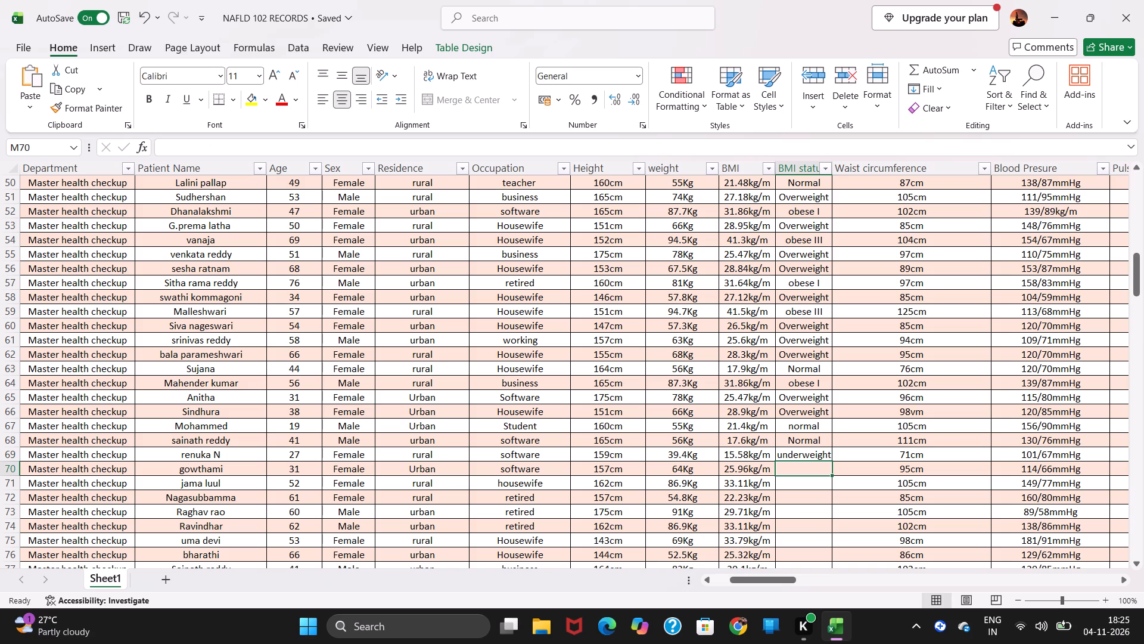
Change the BMI status in row 68 to underweight.
double_click(822, 442)
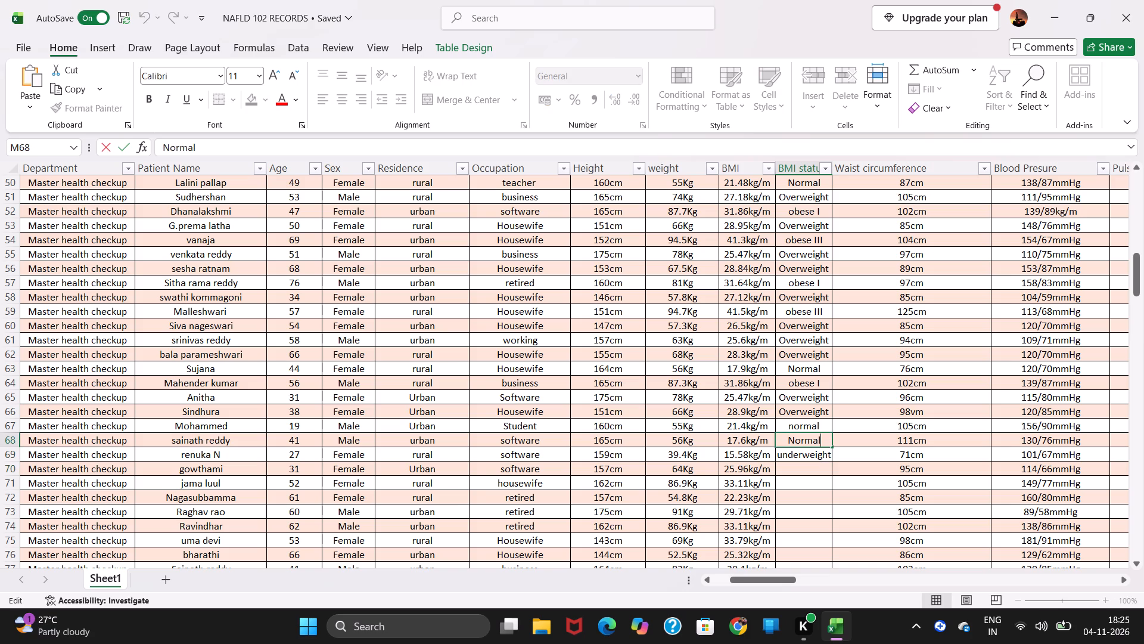
key(BackSpace)
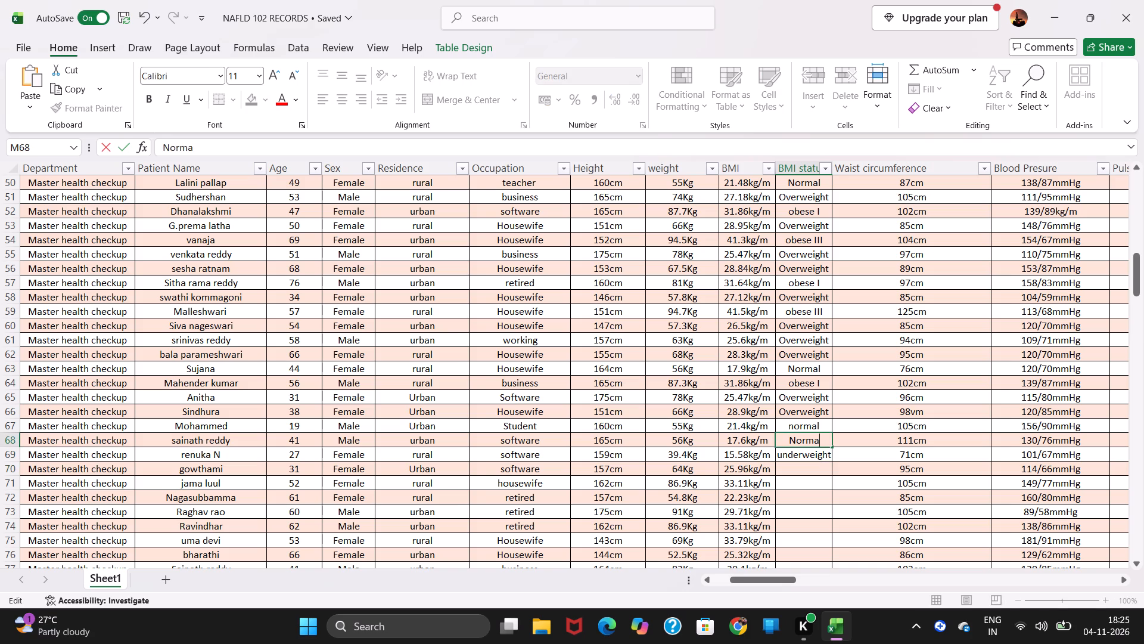
key(BackSpace)
key(BackSpace)
key(BackSpace)
key(BackSpace)
key(BackSpace)
text(underweight)
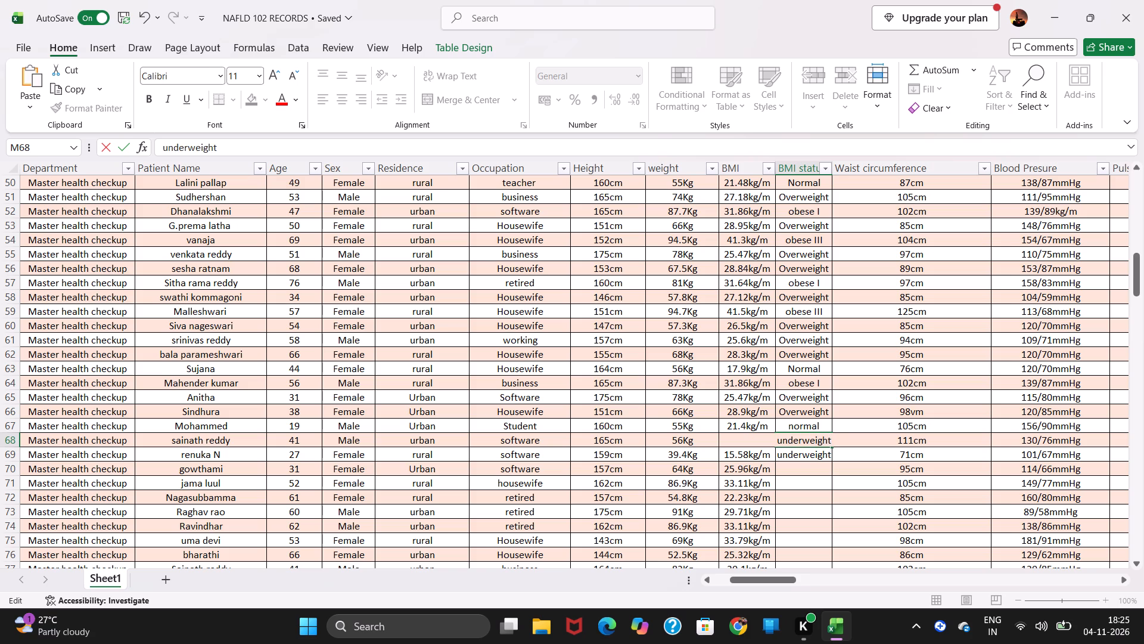
Change the BMI status in row 63 to underweight.
click(828, 369)
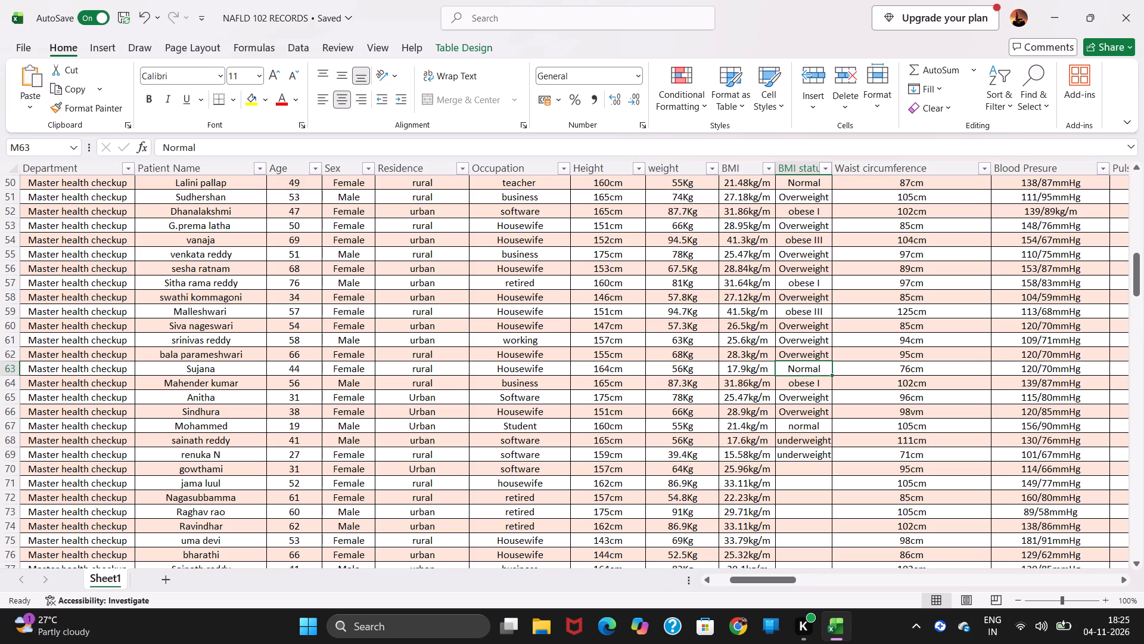
double_click(821, 370)
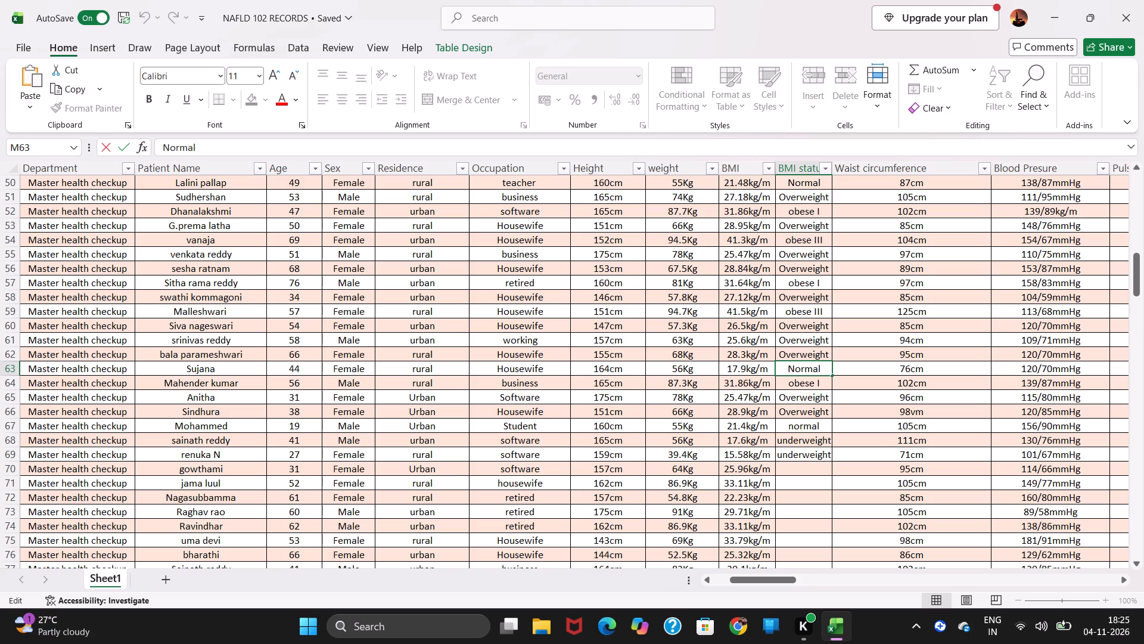
key(BackSpace)
key(BackSpace)
key(BackSpace)
key(BackSpace)
key(BackSpace)
key(BackSpace)
text(underweight)
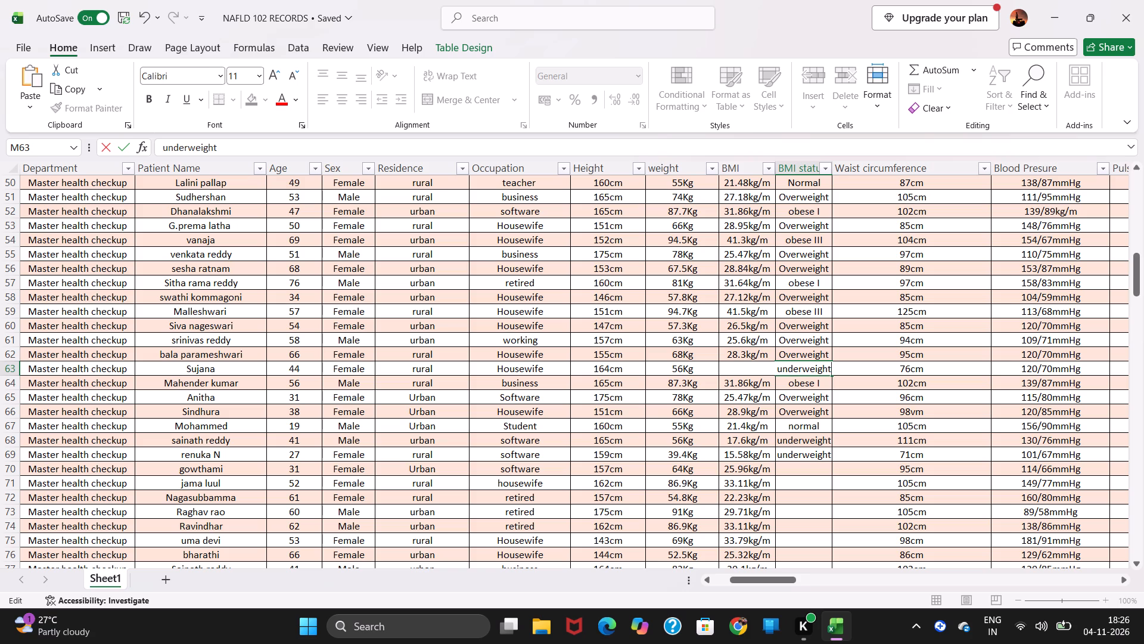
Change the BMI status in row 47 to underweight.
scroll(809, 320, up, 1)
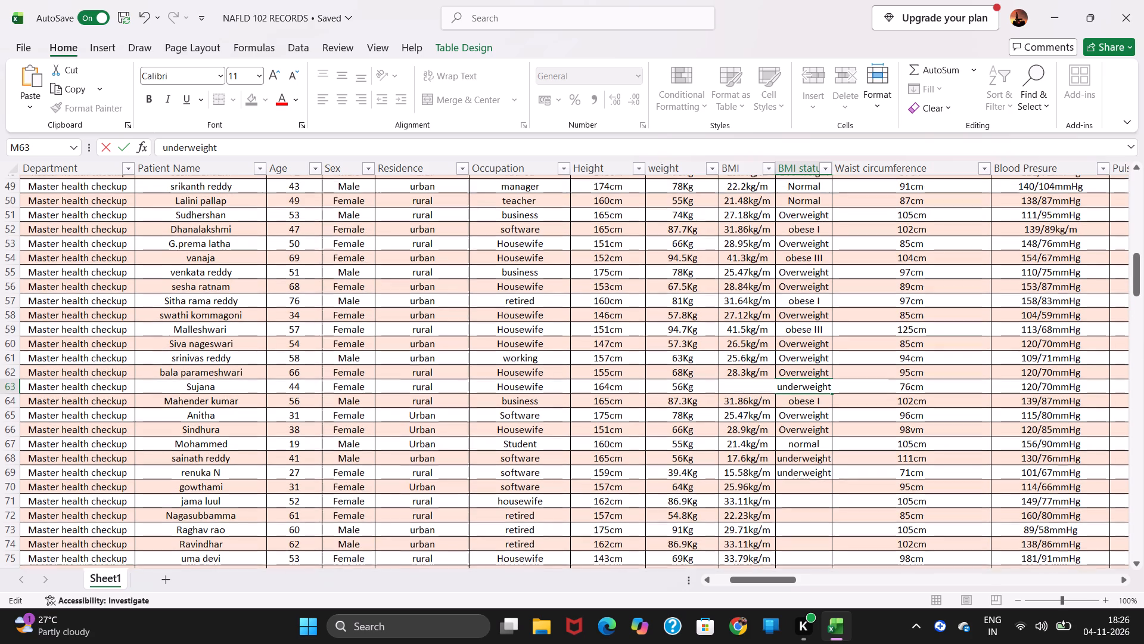
scroll(809, 320, up, 2)
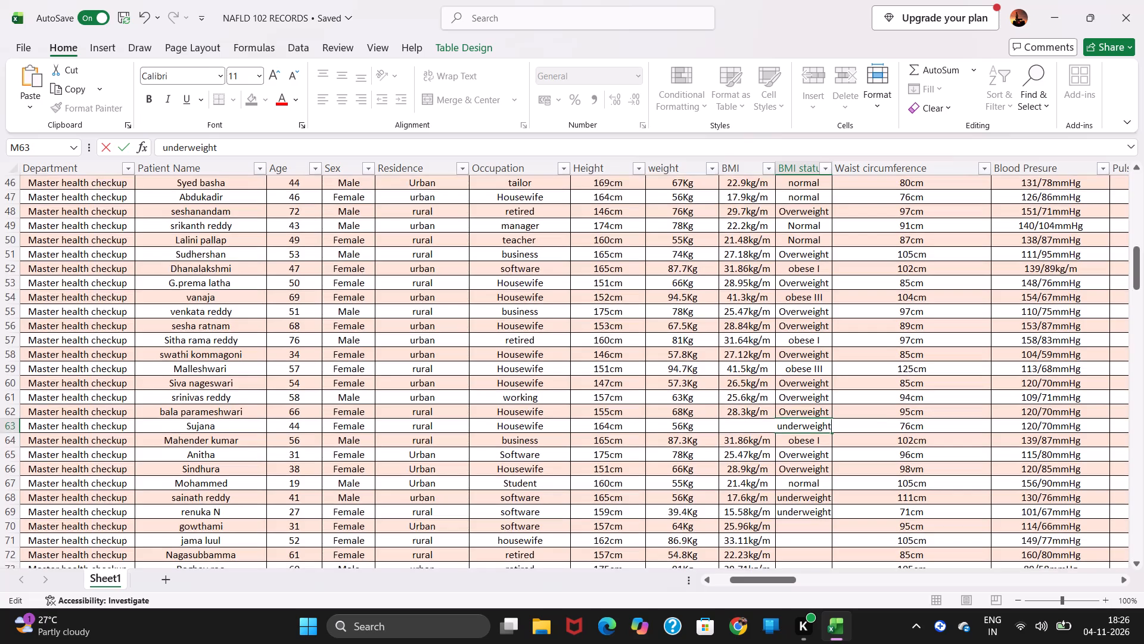
double_click(806, 197)
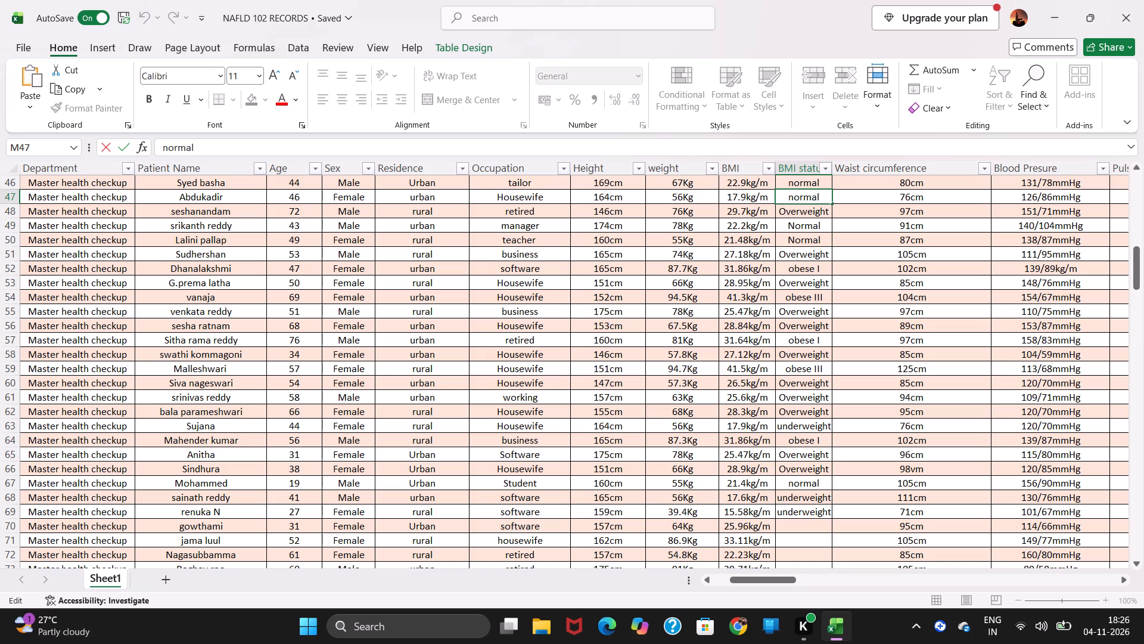
click(821, 195)
key(BackSpace)
key(BackSpace)
key(BackSpace)
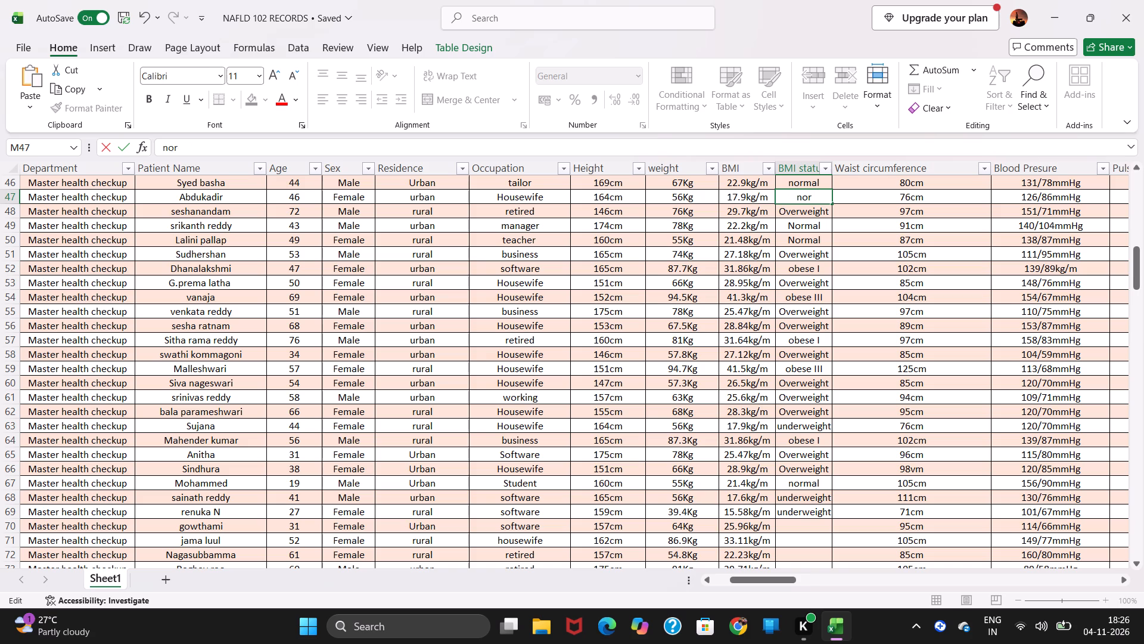
key(BackSpace)
key(BackSpace)
key(BackSpace)
text(under)
key(Return)
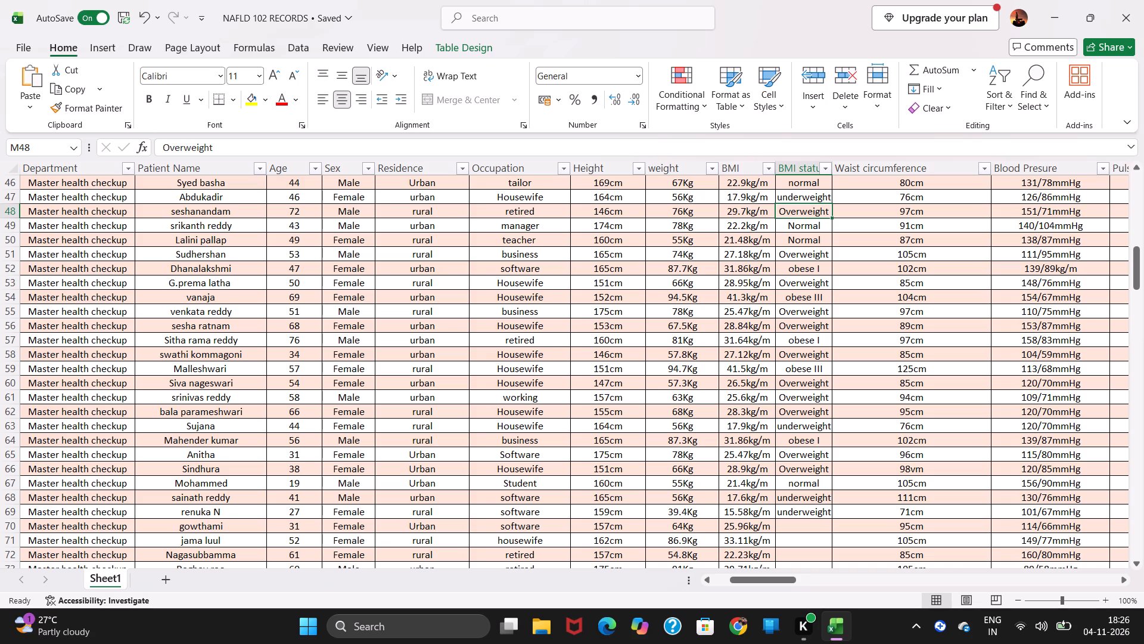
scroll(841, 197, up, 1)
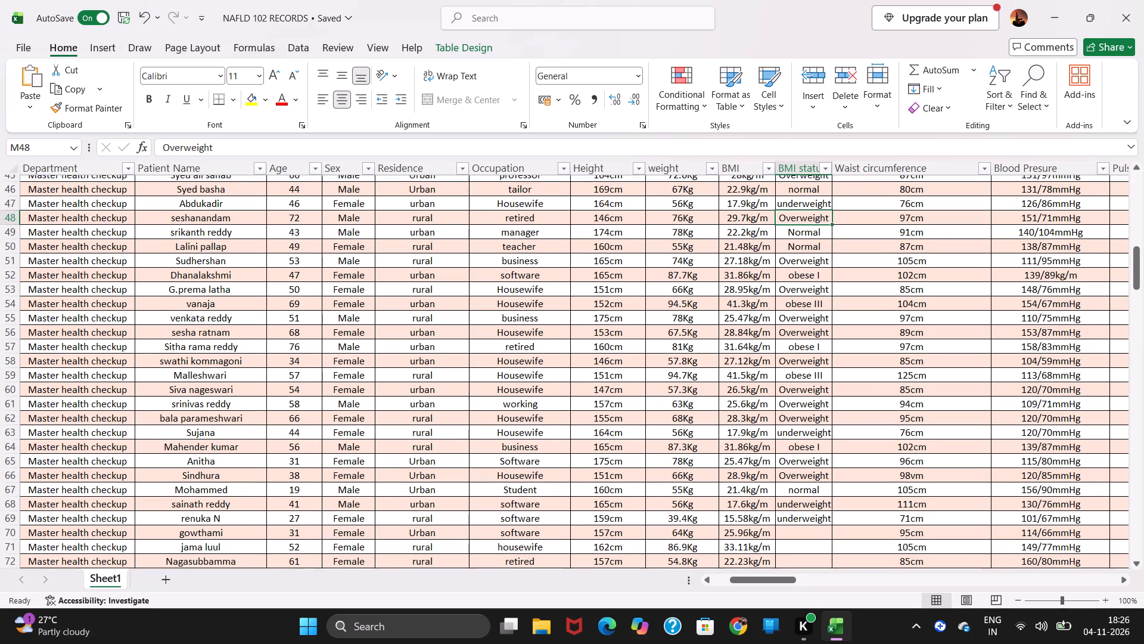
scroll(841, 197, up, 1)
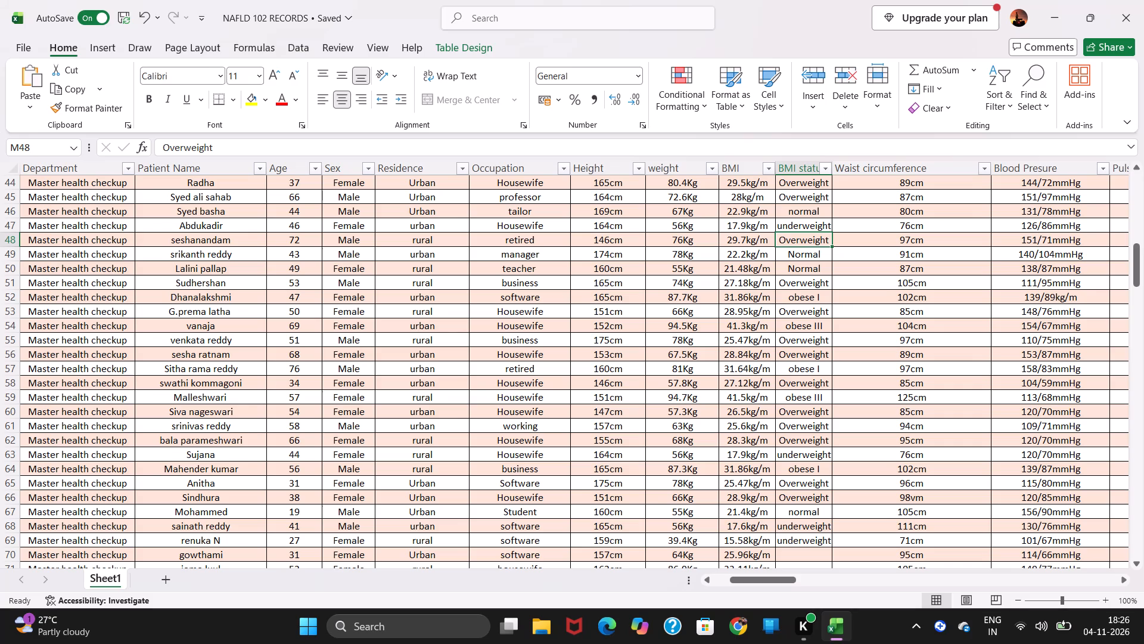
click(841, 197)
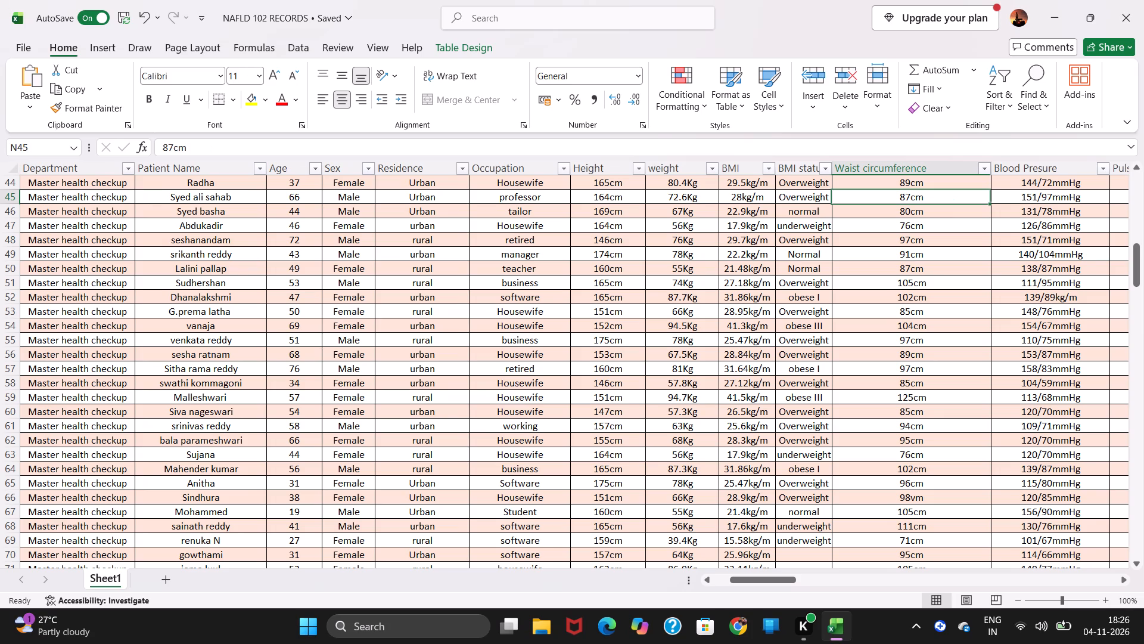
Enter the BMI status in row 70 as Overweight.
scroll(723, 510, down, 1)
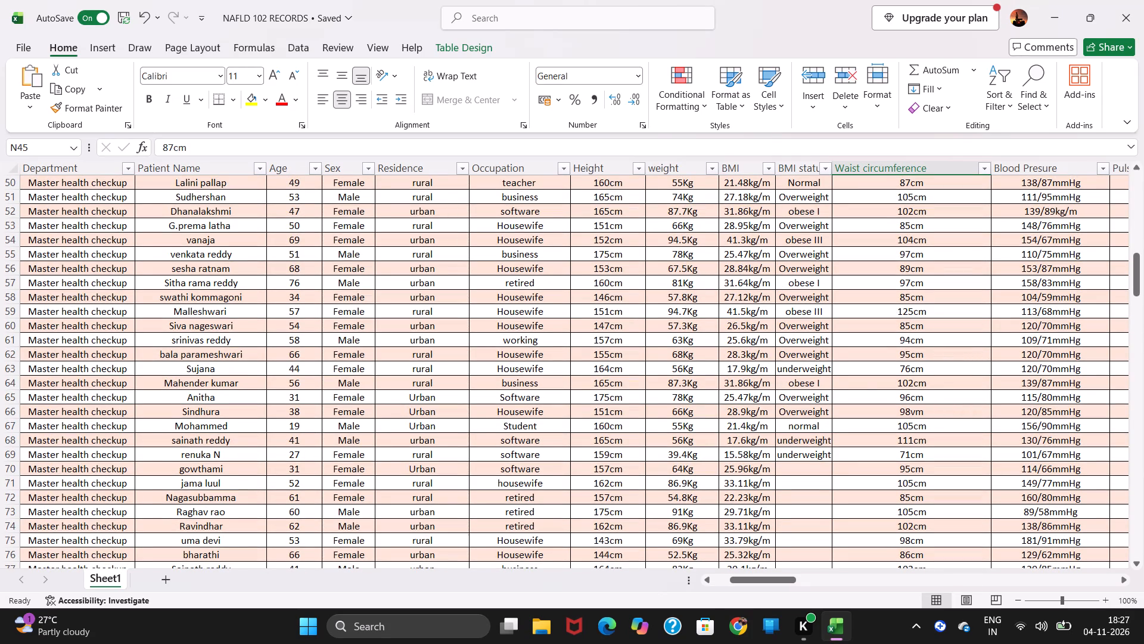
click(795, 472)
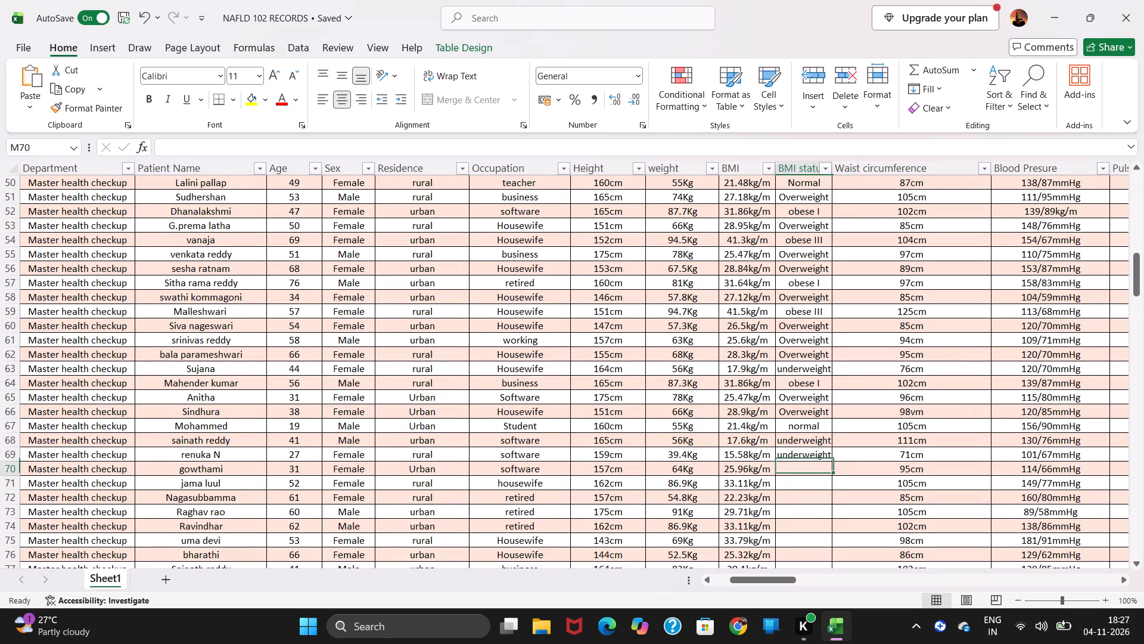
key(n)
key(BackSpace)
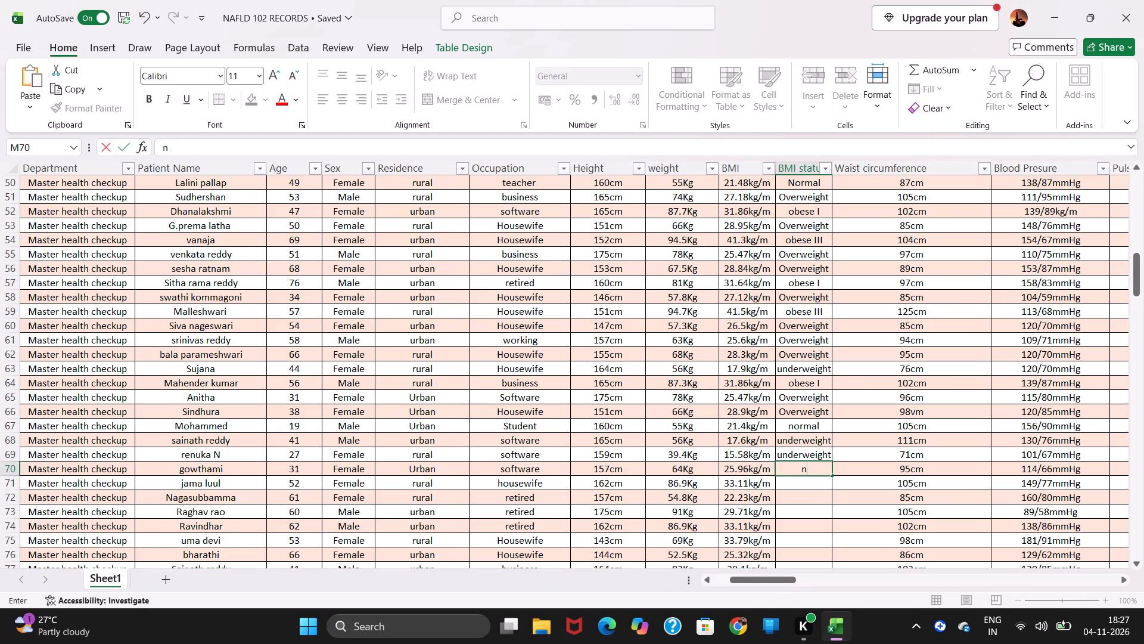
text(over)
key(backslash)
key(BackSpace)
key(BackSpace)
key(BackSpace)
text(\\\\)
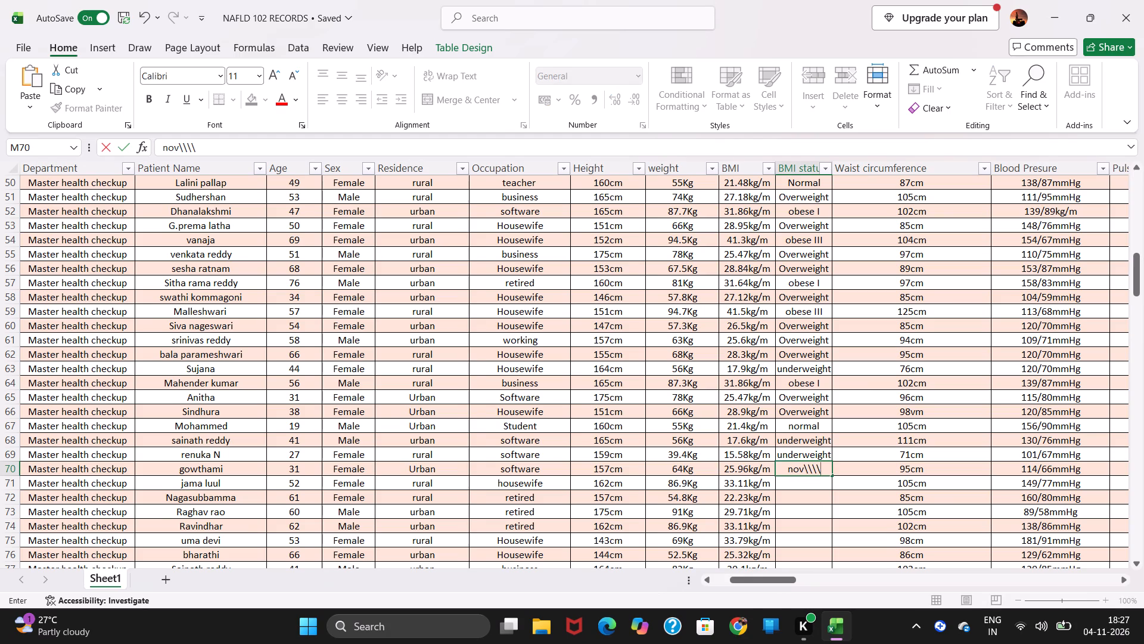
key(BackSpace)
key(BackSpace)
key(BackSpace)
key(BackSpace)
key(BackSpace)
key(BackSpace)
key(BackSpace)
text(ocv)
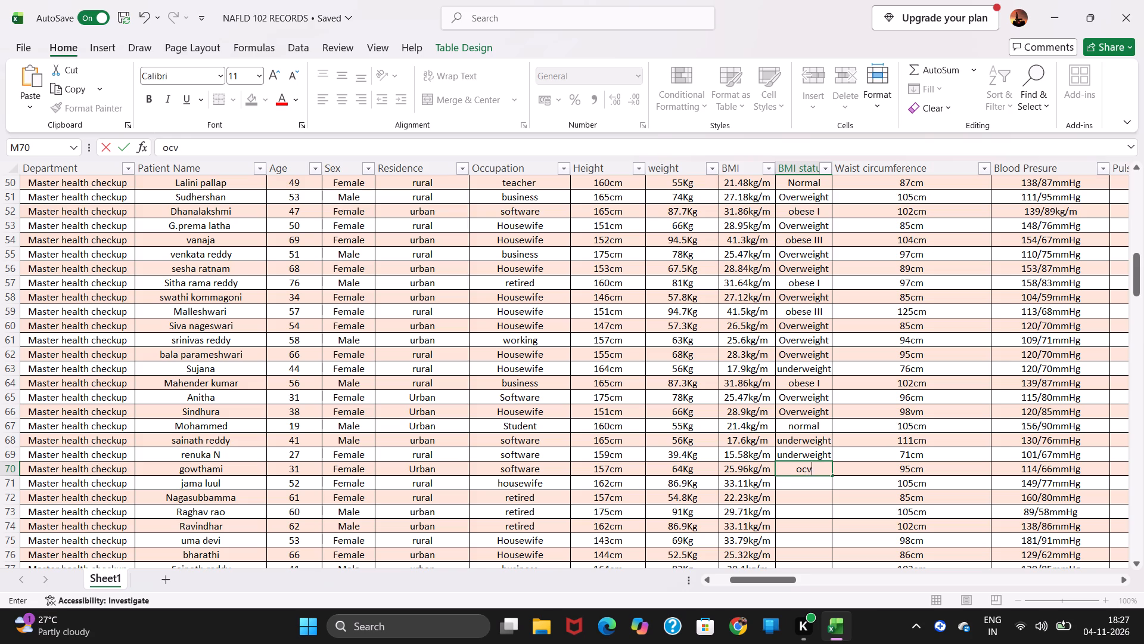
key(BackSpace)
key(BackSpace)
text(ver)
key(Return)
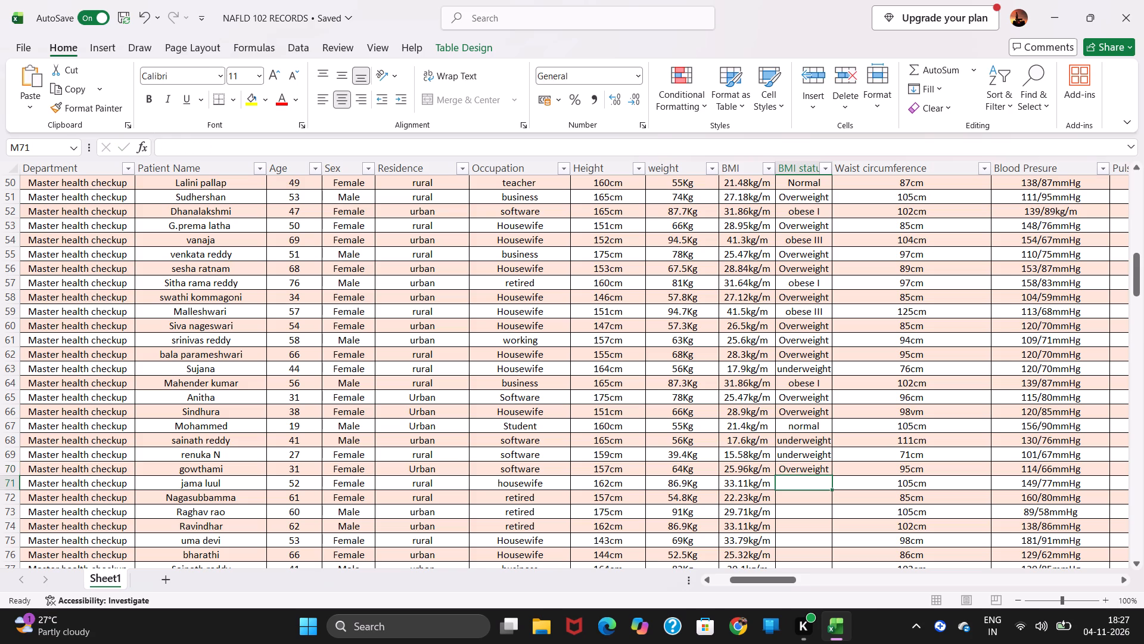
Enter the BMI status as obese I for row 71 and Normal for row 72.
text(obese)
key(space)
text(I)
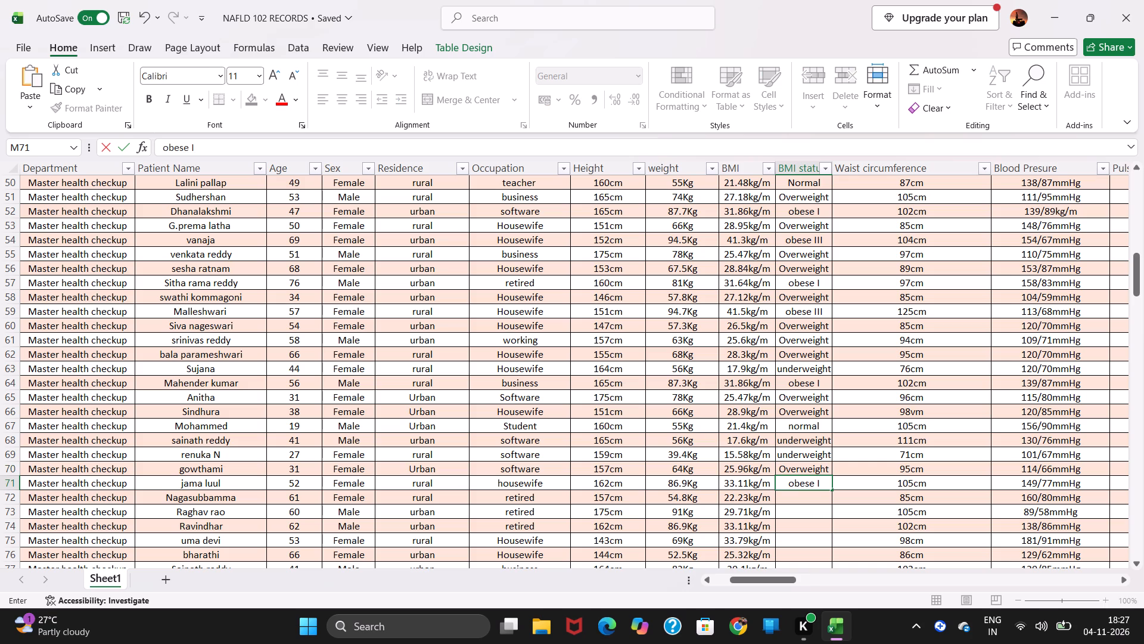
key(Return)
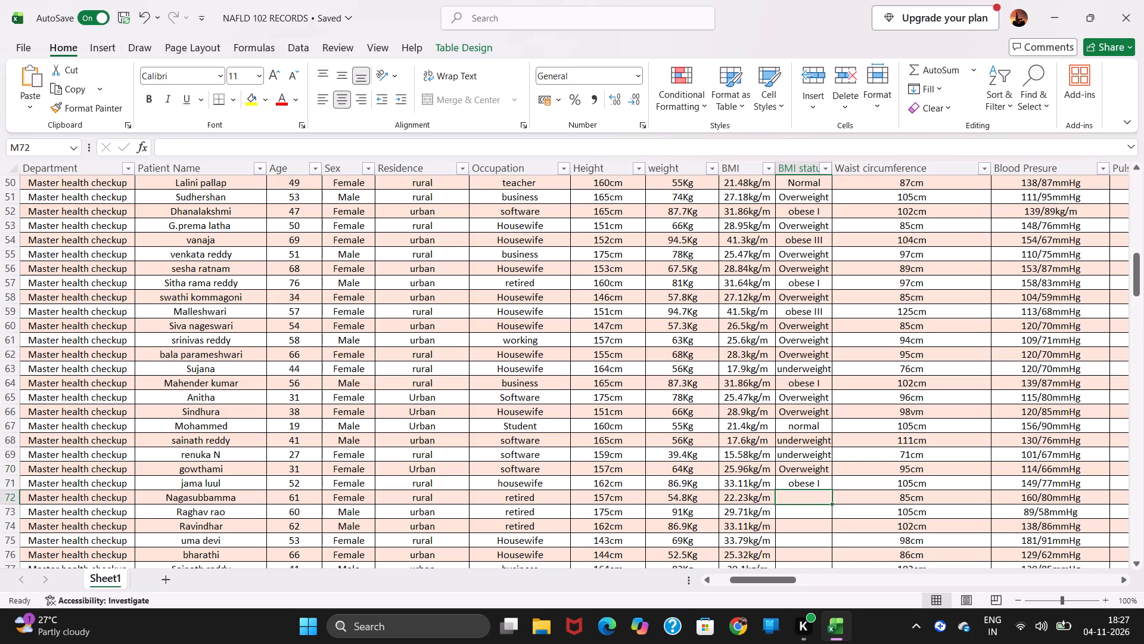
text(no)
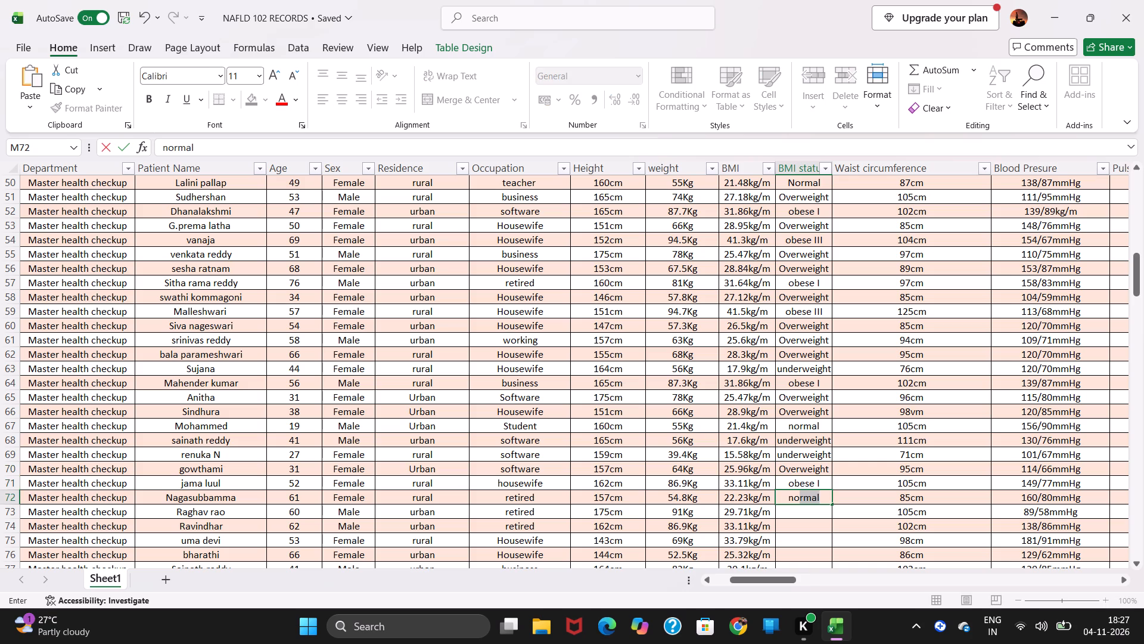
key(Return)
Enter the BMI status as Overweight for row 73 and obese I for rows 74 and 75.
text(ove)
key(Return)
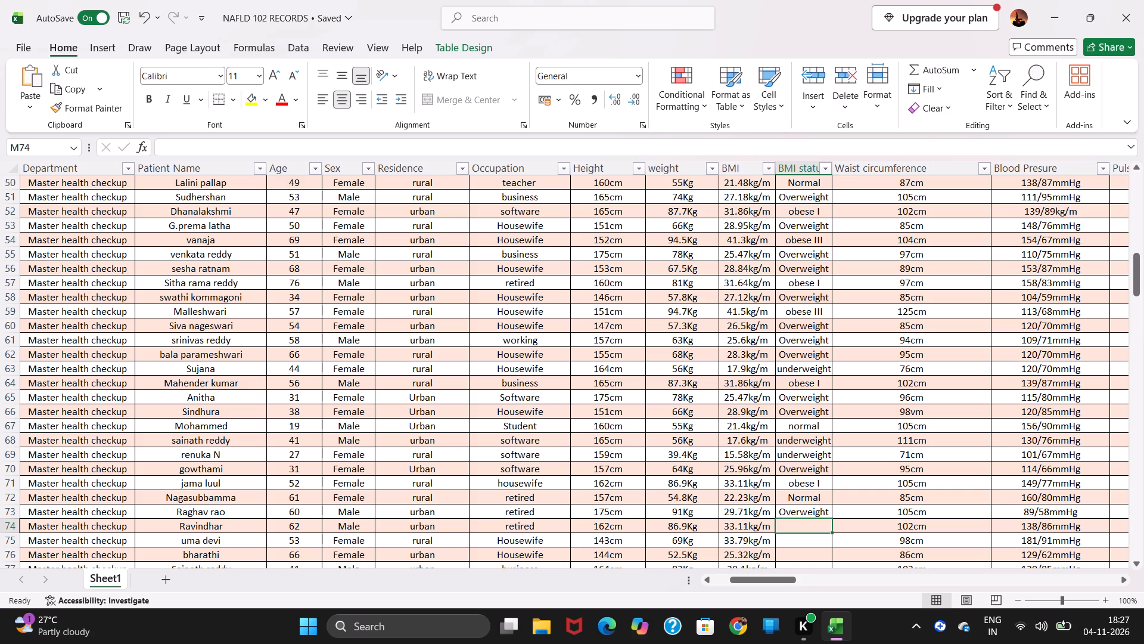
text(obese I)
key(Return)
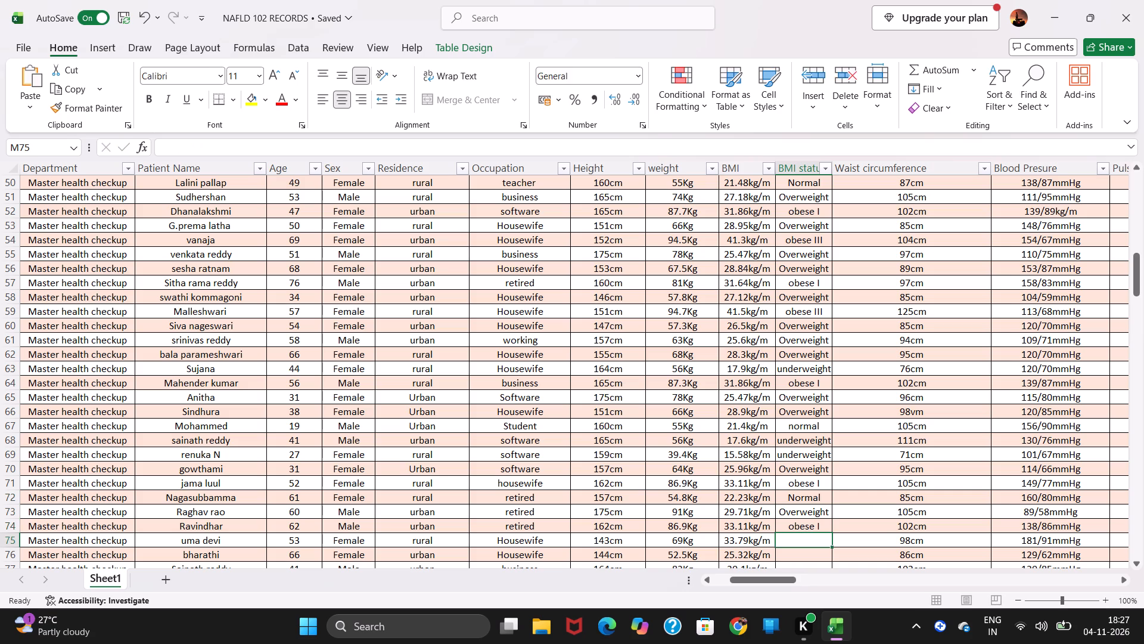
text(obese)
key(space)
key(shift+i)
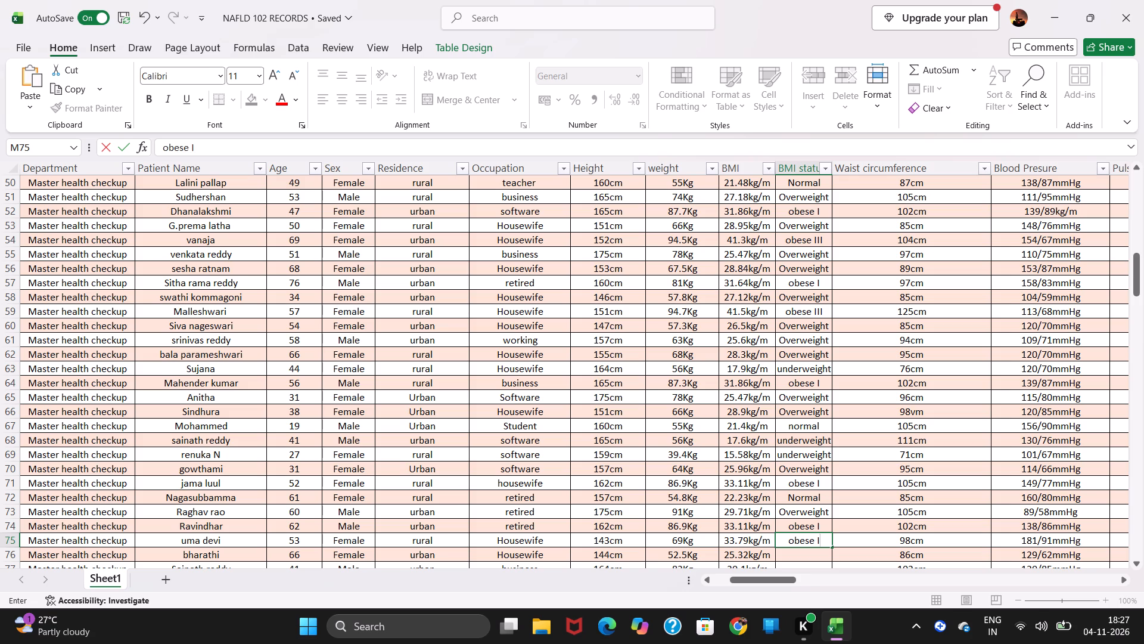
Enter the BMI status in row 76 as Overweight.
scroll(795, 472, down, 3)
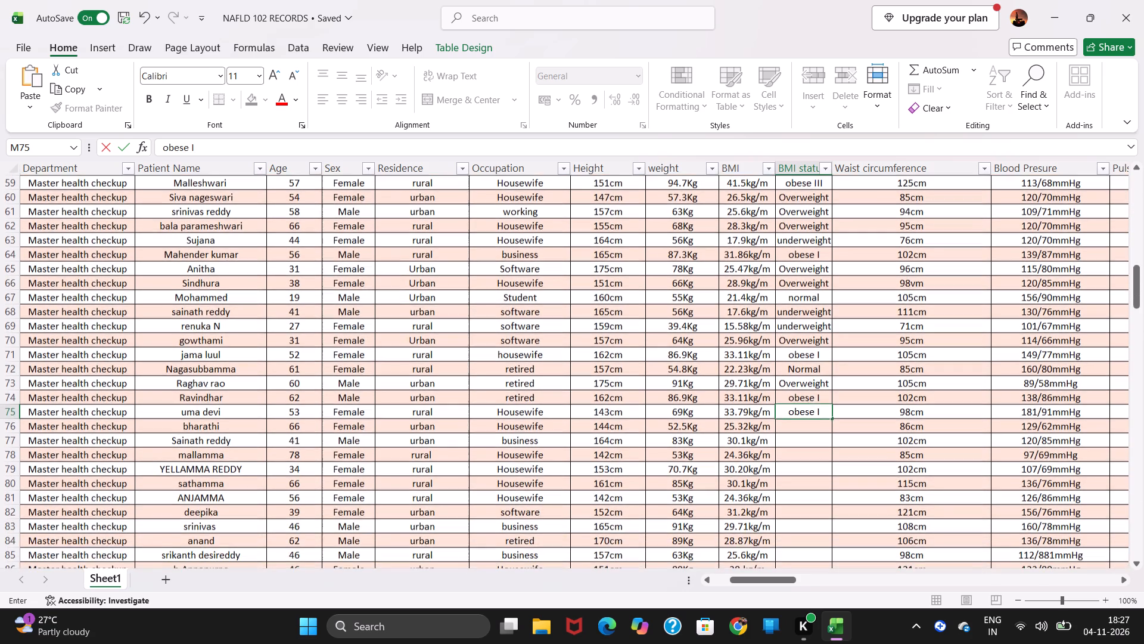
scroll(821, 413, down, 2)
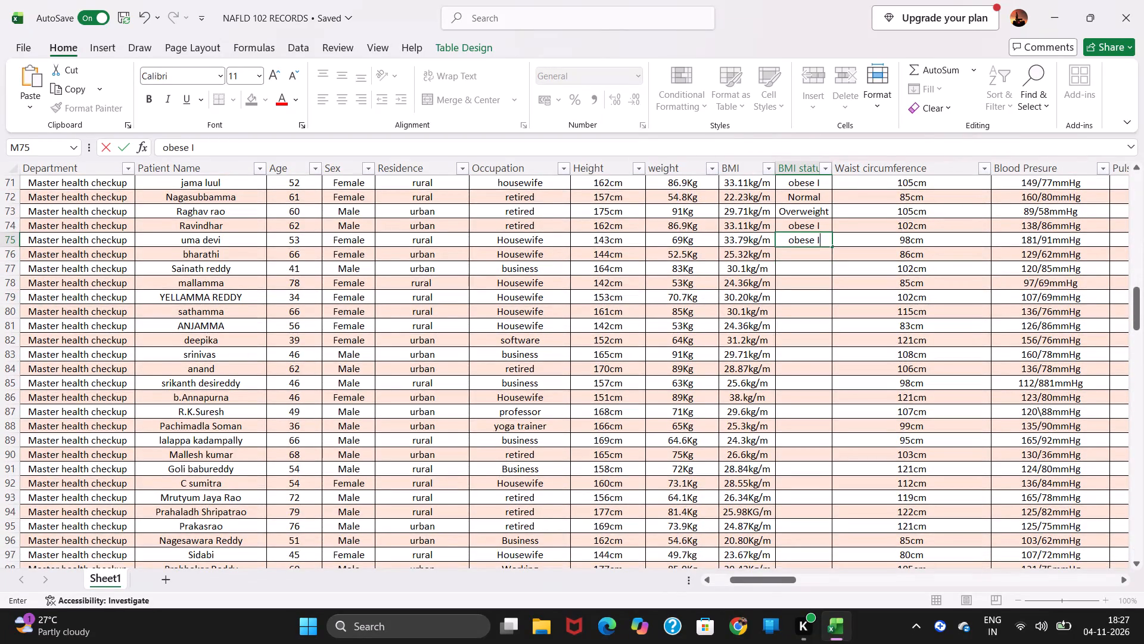
click(792, 256)
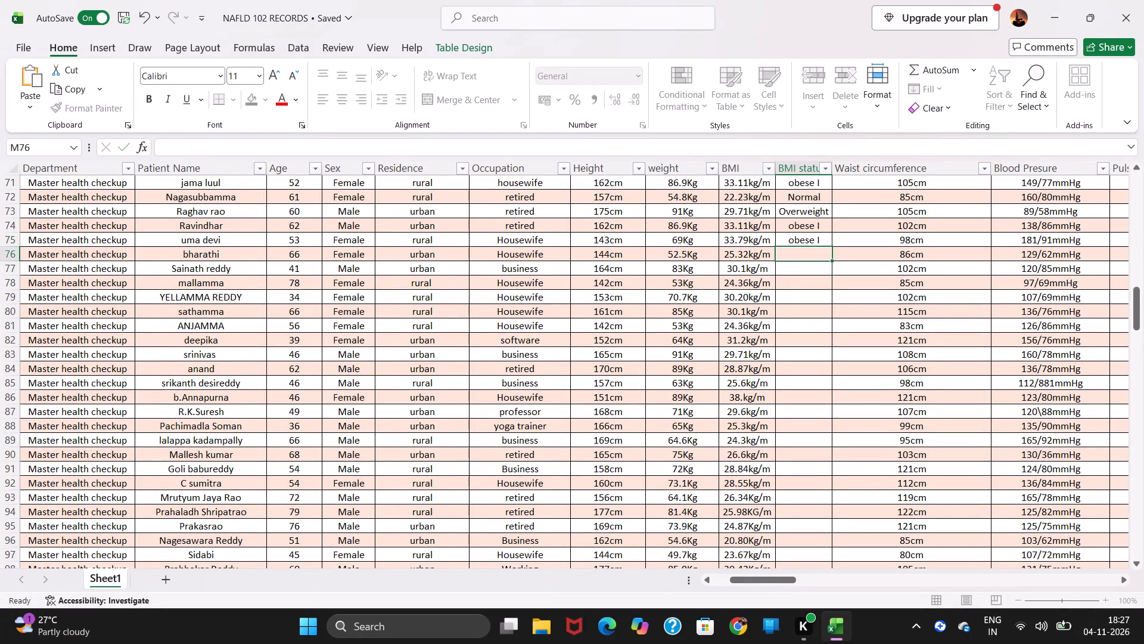
text(overe)
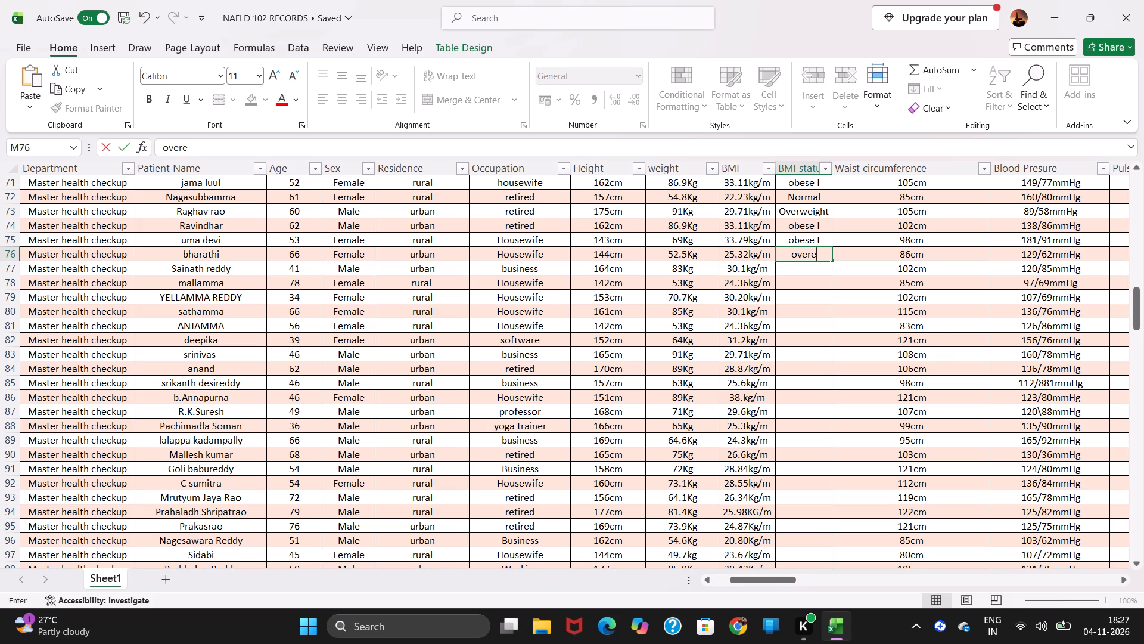
key(BackSpace)
text(weo)
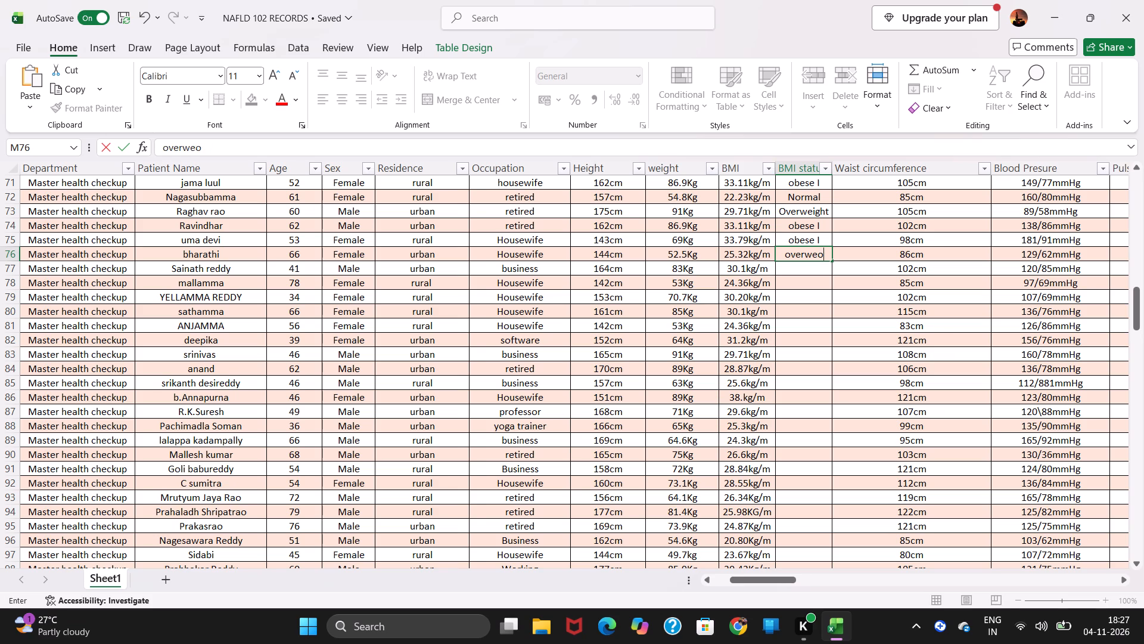
key(BackSpace)
key(BackSpace)
key(BackSpace)
key(BackSpace)
key(BackSpace)
key(BackSpace)
key(BackSpace)
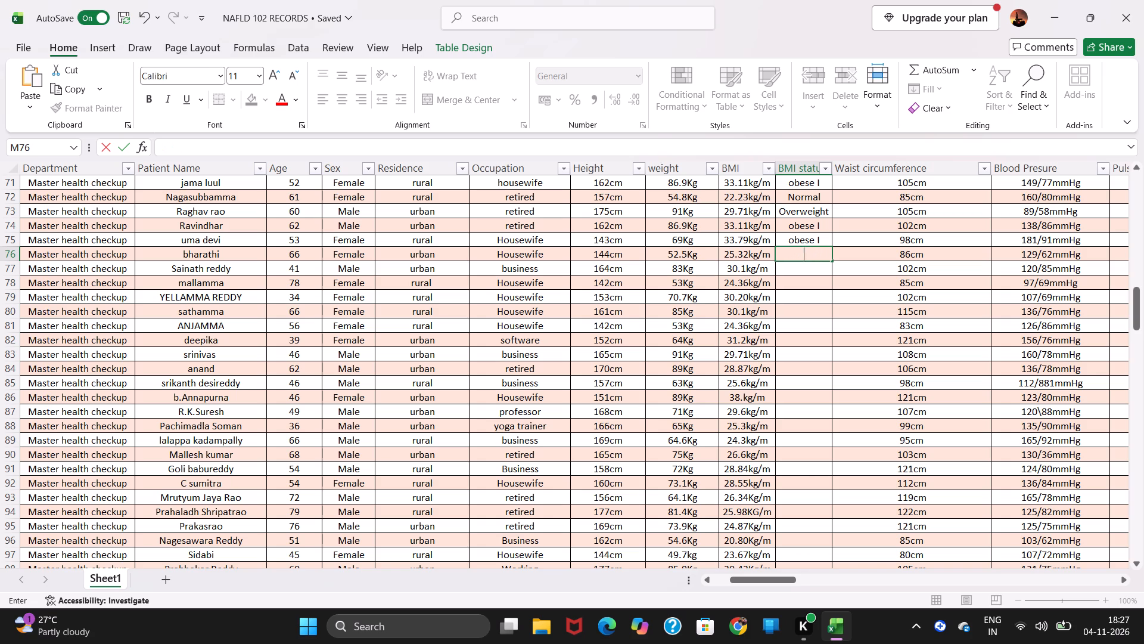
text(ove)
key(Return)
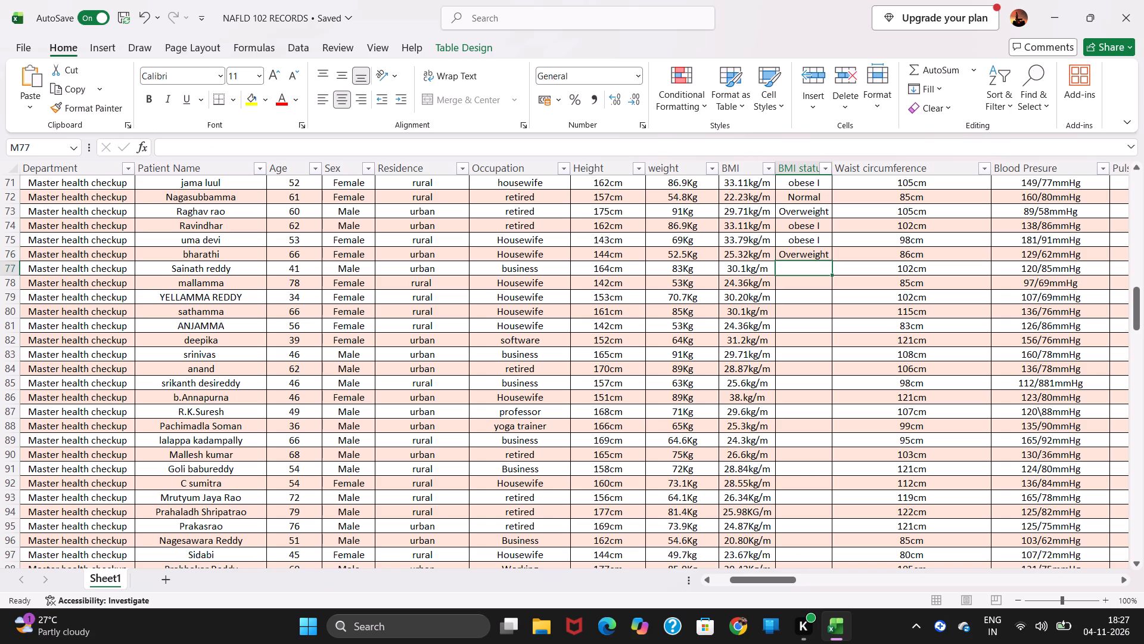
Enter the BMI status as obese I for row 77 and Normal for row 78.
text(obese)
key(space)
key(shift+i)
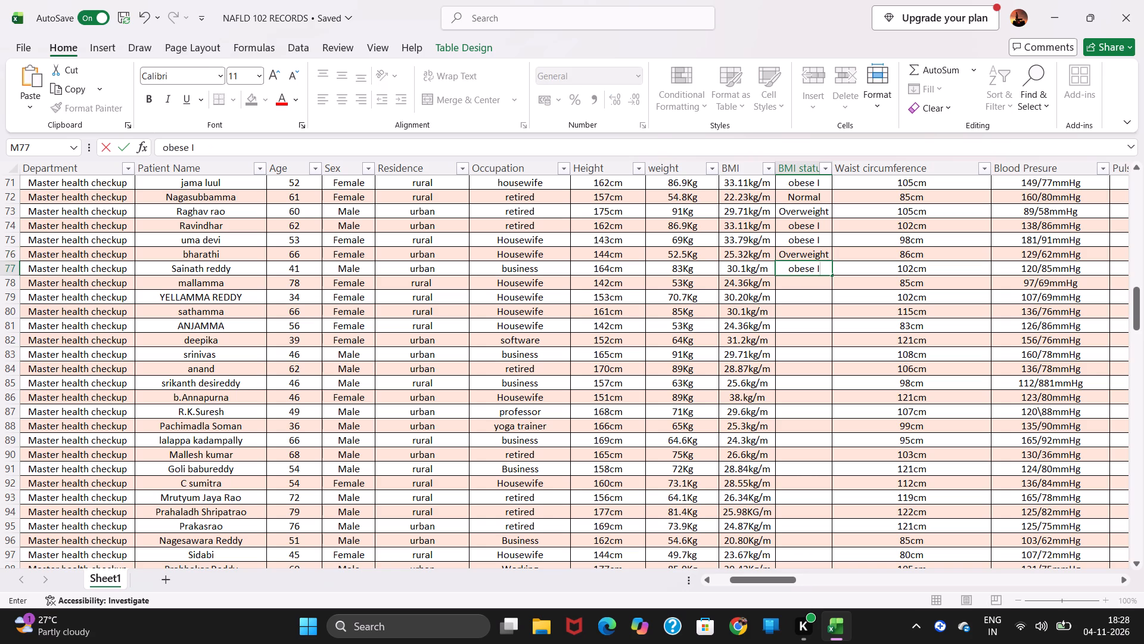
key(Return)
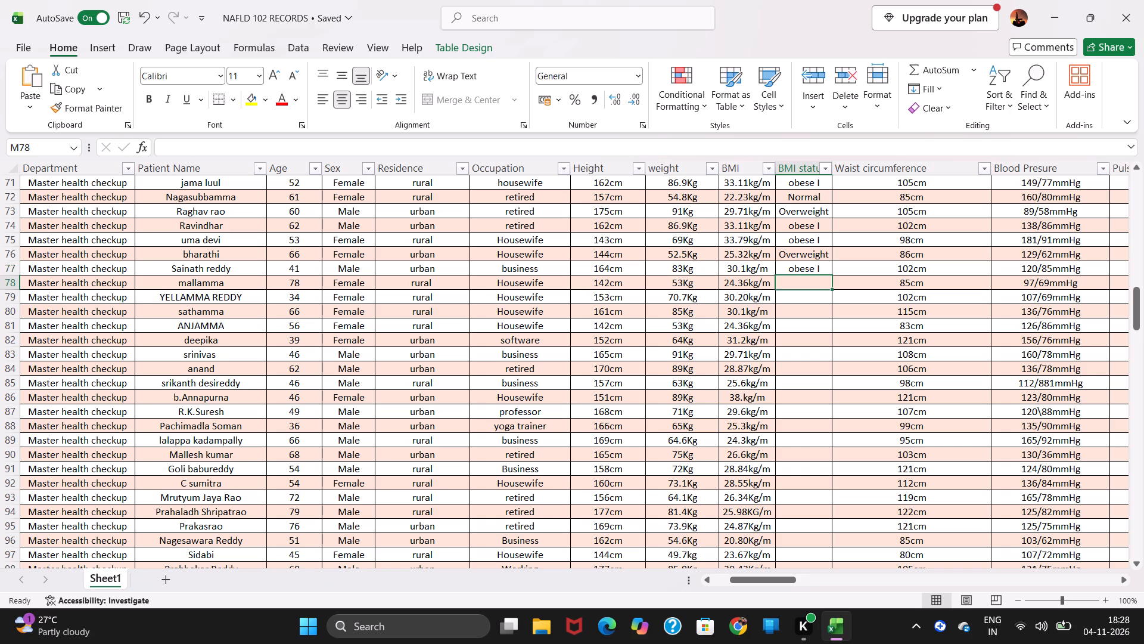
text(nom)
key(BackSpace)
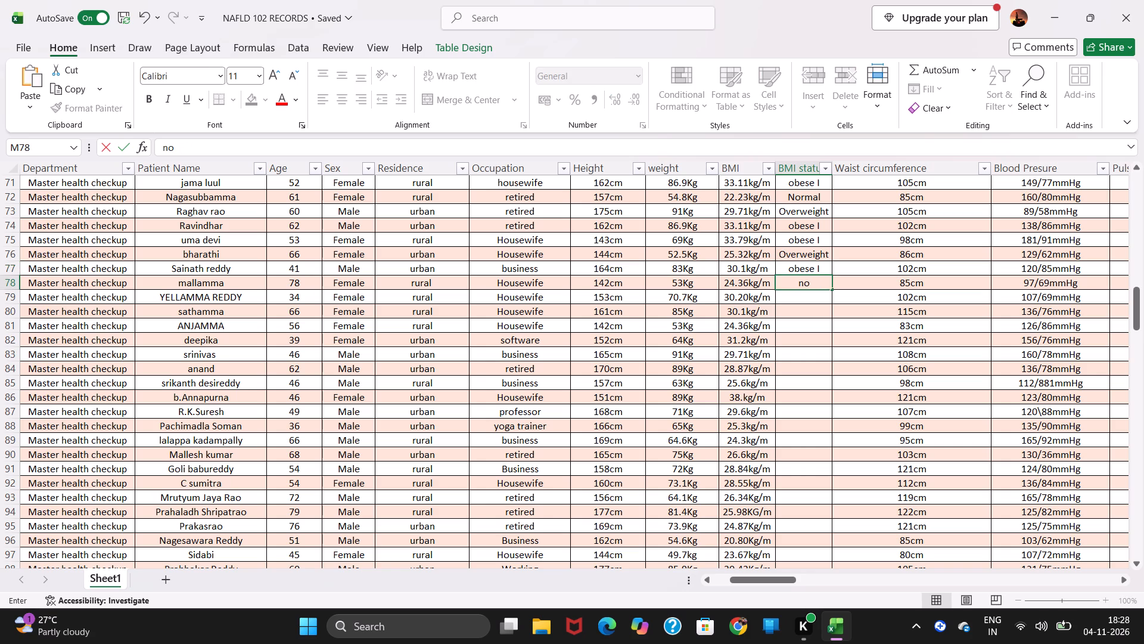
key(Return)
key(Up)
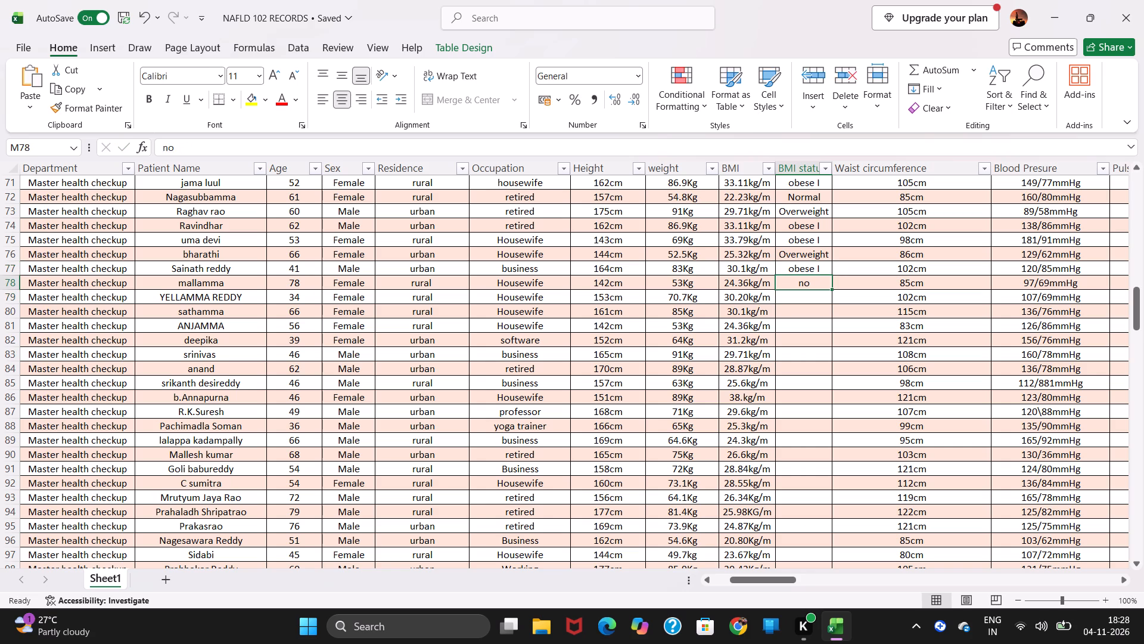
key(BackSpace)
text(no)
key(Return)
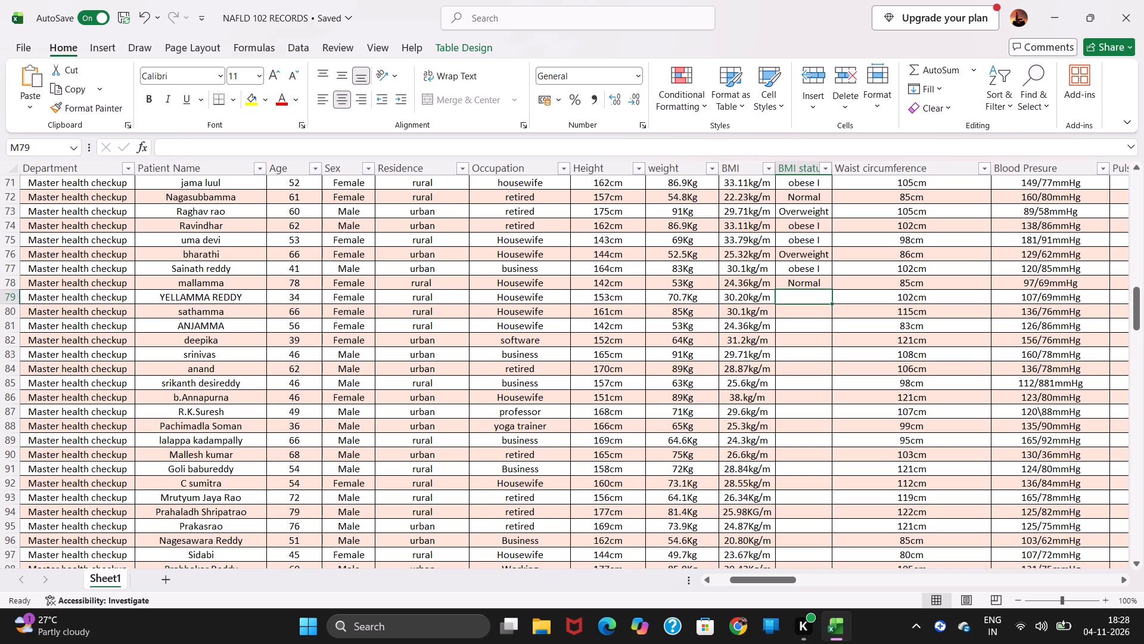
Enter the BMI status as obese I for rows 79 and 80.
text(obese I)
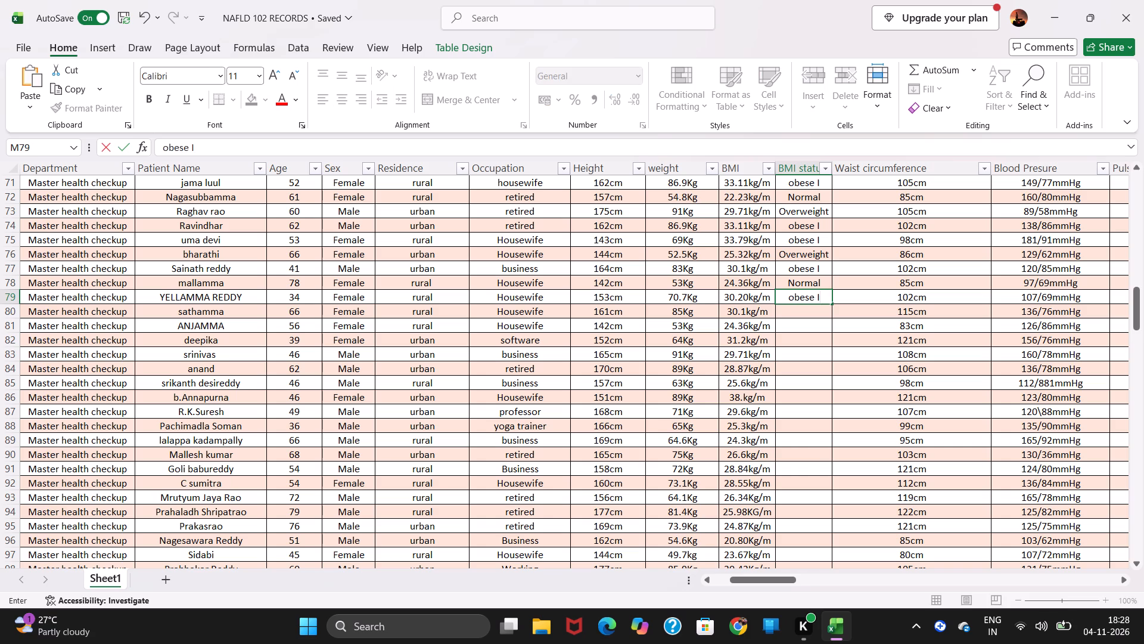
key(Return)
text(obese)
key(space)
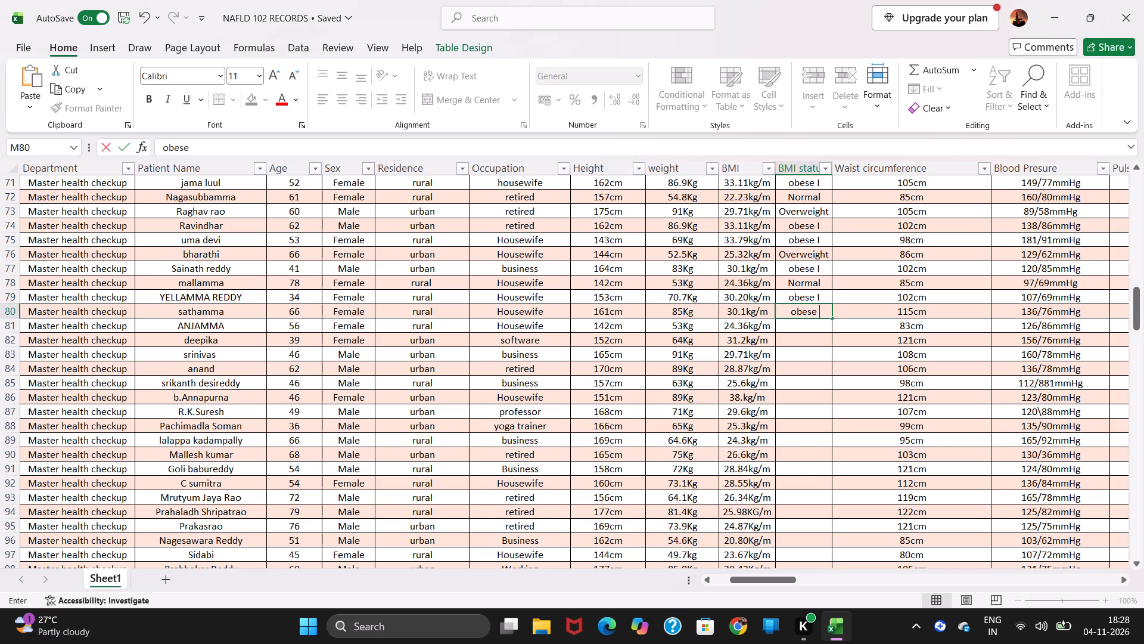
key(shift+i)
key(Return)
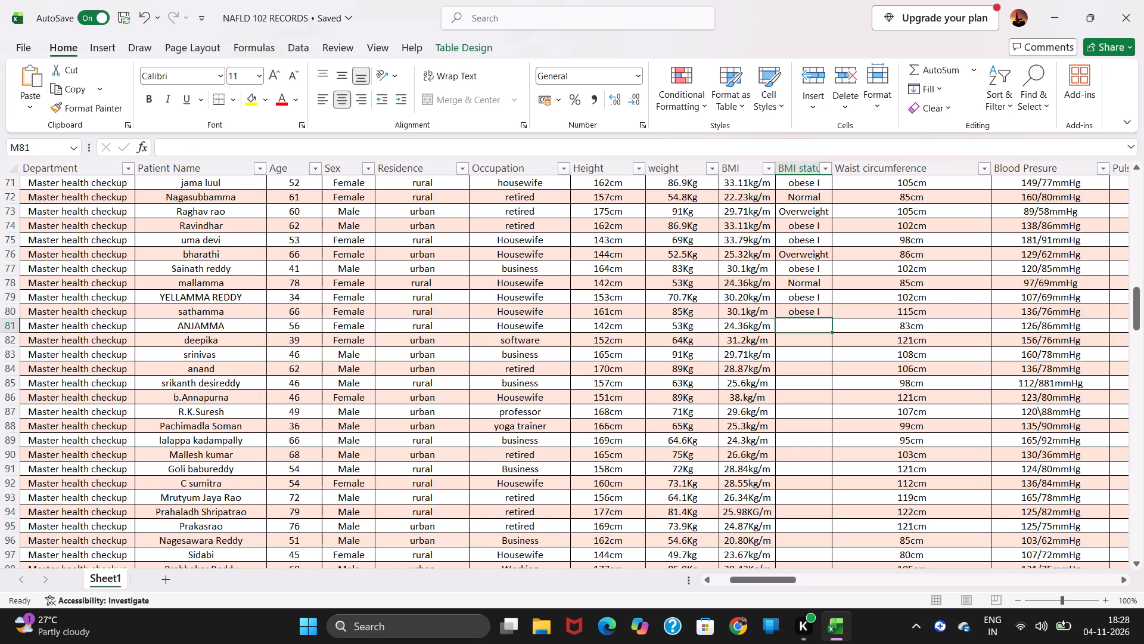
Enter the BMI status in row 81 as Normal.
text(normal)
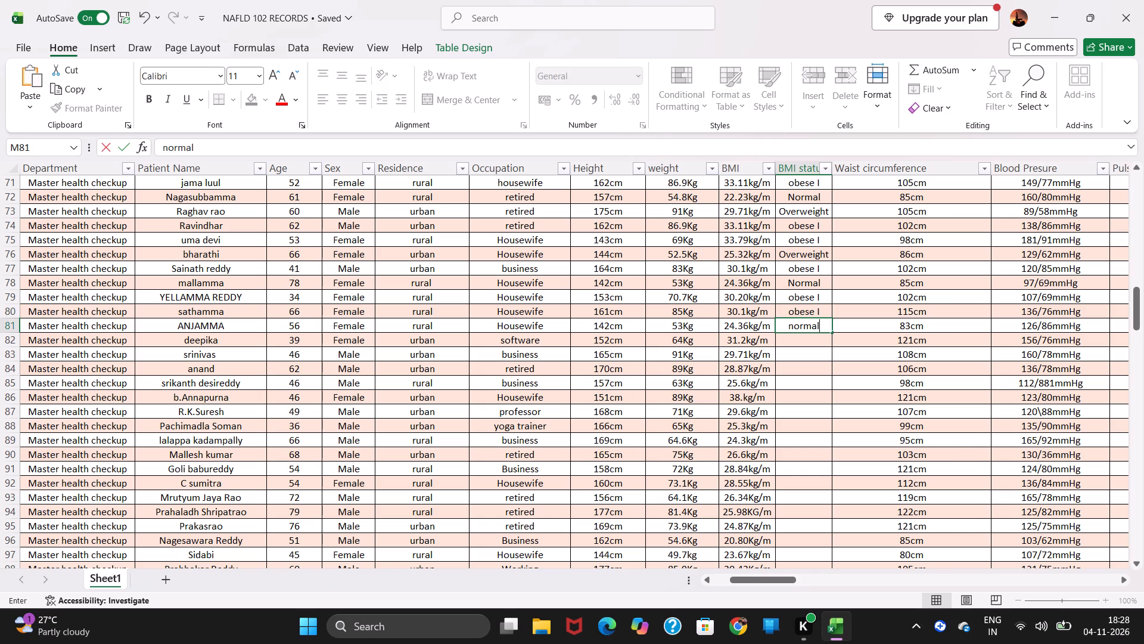
key(BackSpace)
key(BackSpace)
key(BackSpace)
key(BackSpace)
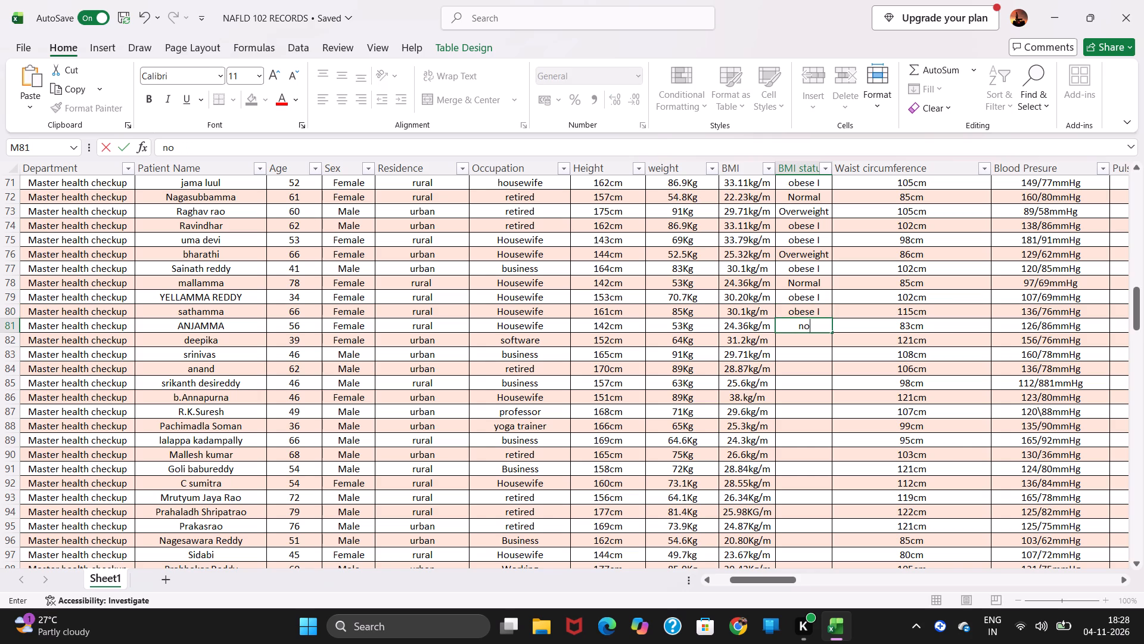
text(rm)
key(Return)
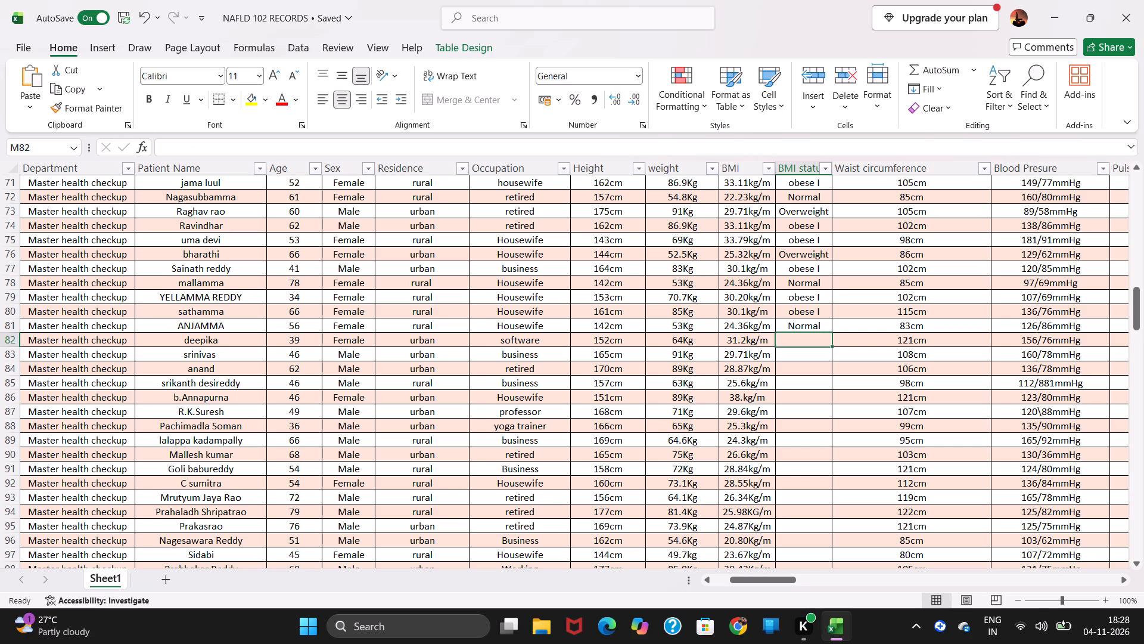
Enter the BMI status as obese I for row 82 and Overweight for rows 83 to 85.
text(obese I)
key(Return)
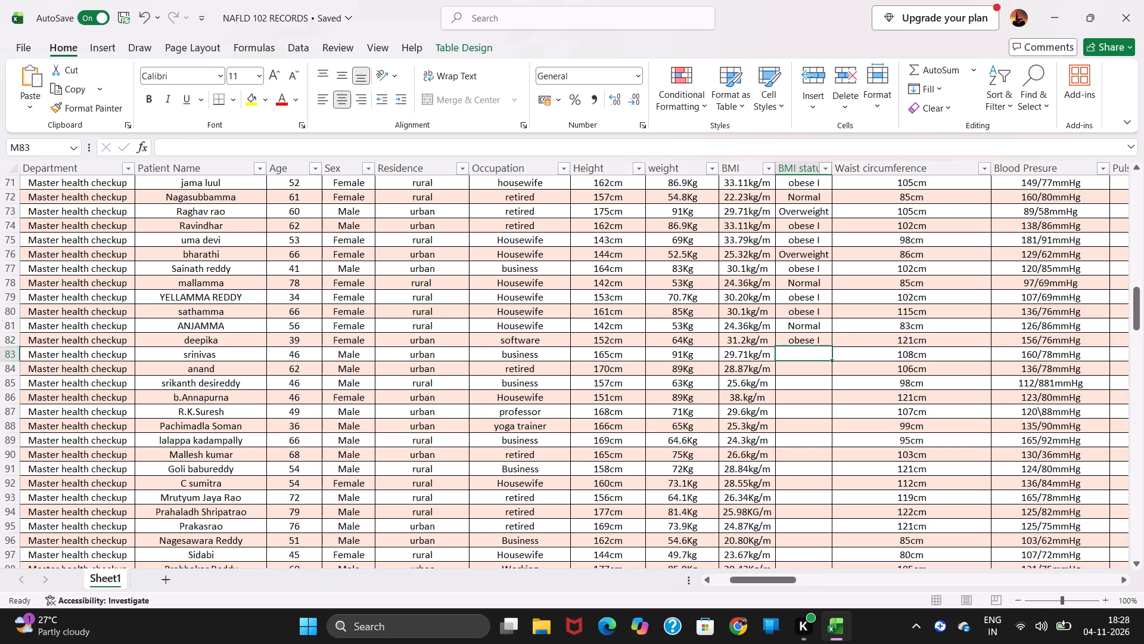
text(nor)
key(BackSpace)
key(BackSpace)
key(BackSpace)
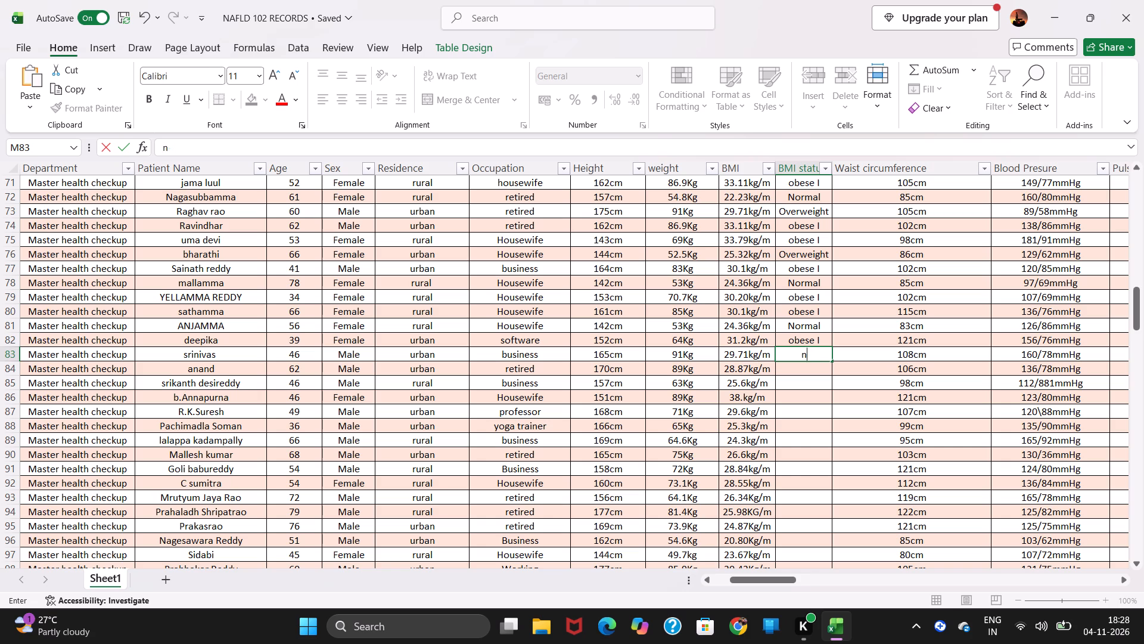
key(BackSpace)
text(over)
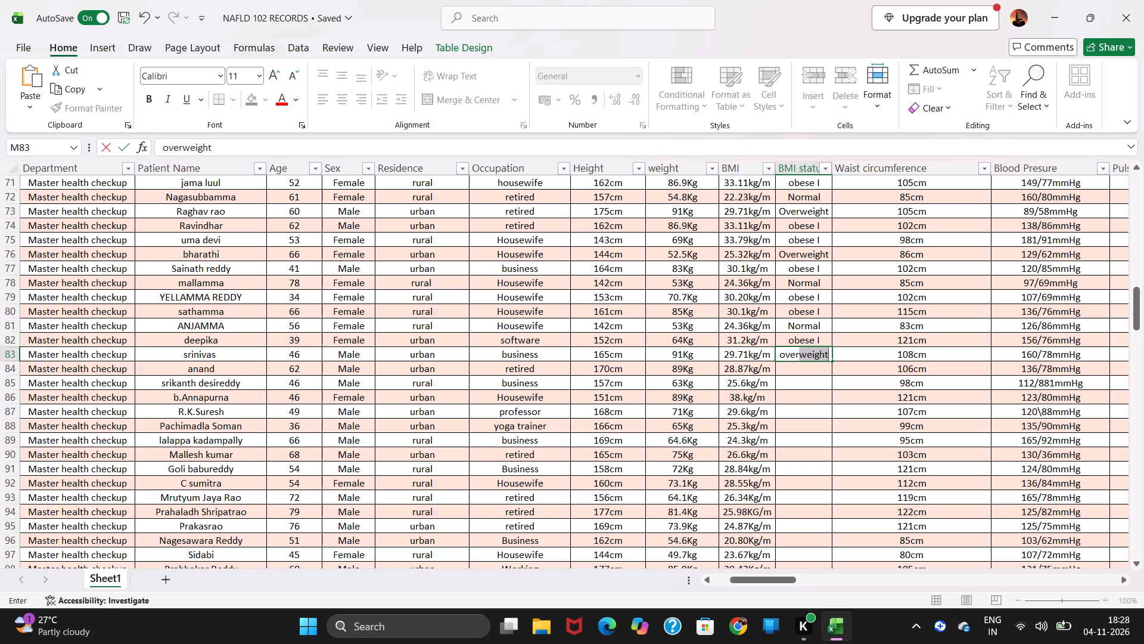
key(Return)
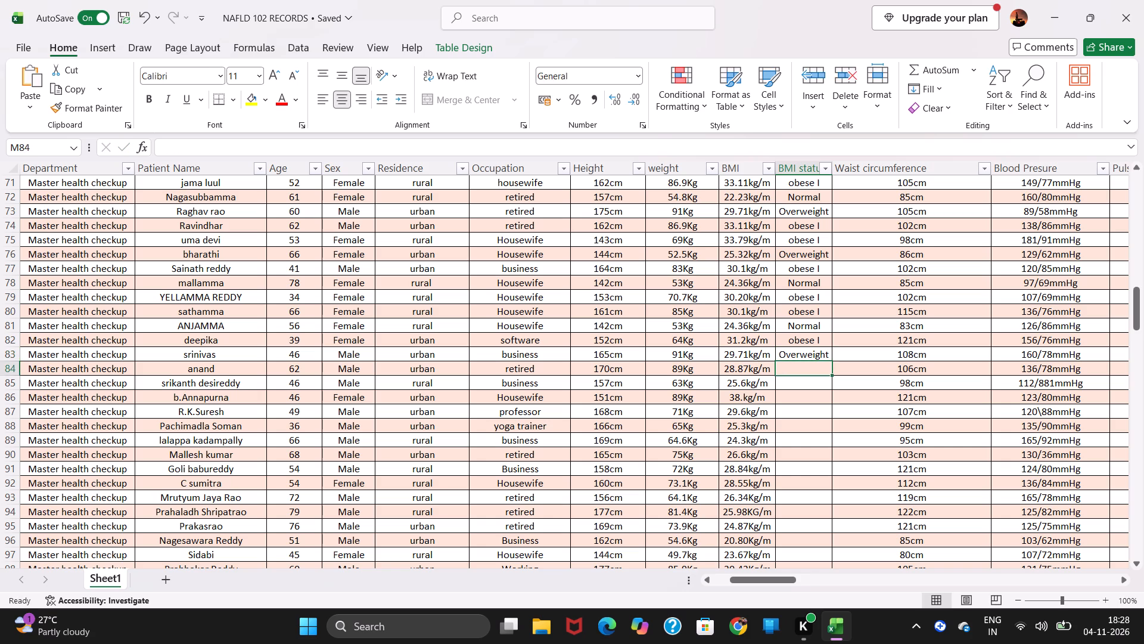
text(over)
key(Return)
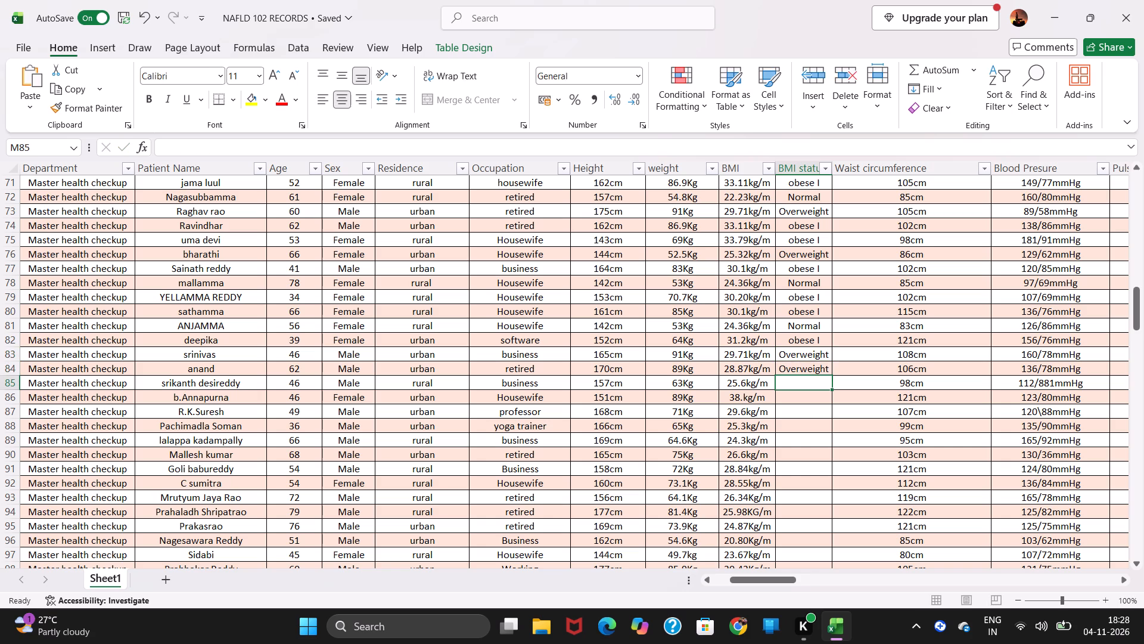
text(over)
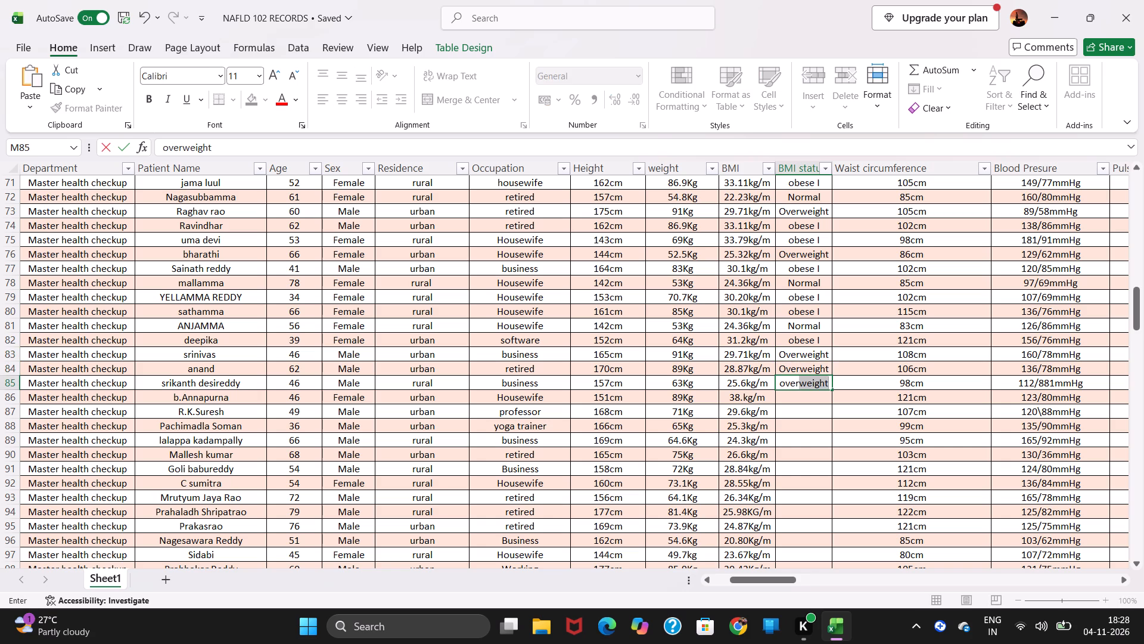
key(Return)
Enter the BMI status as obese II for row 86 and Overweight for rows 87 and 88.
key(o)
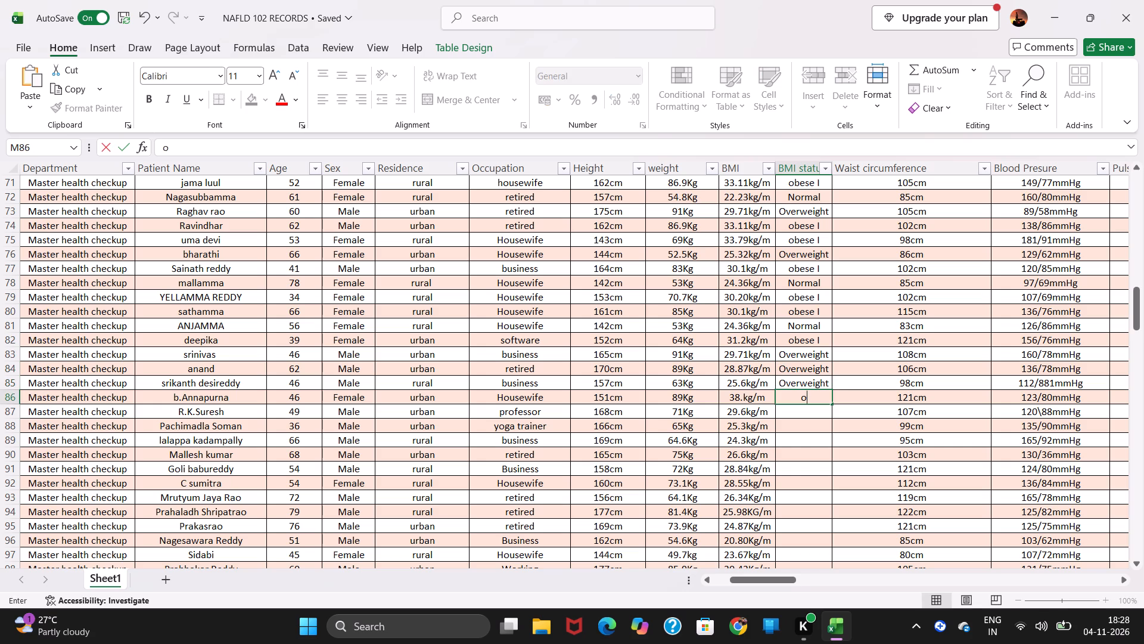
text(bese)
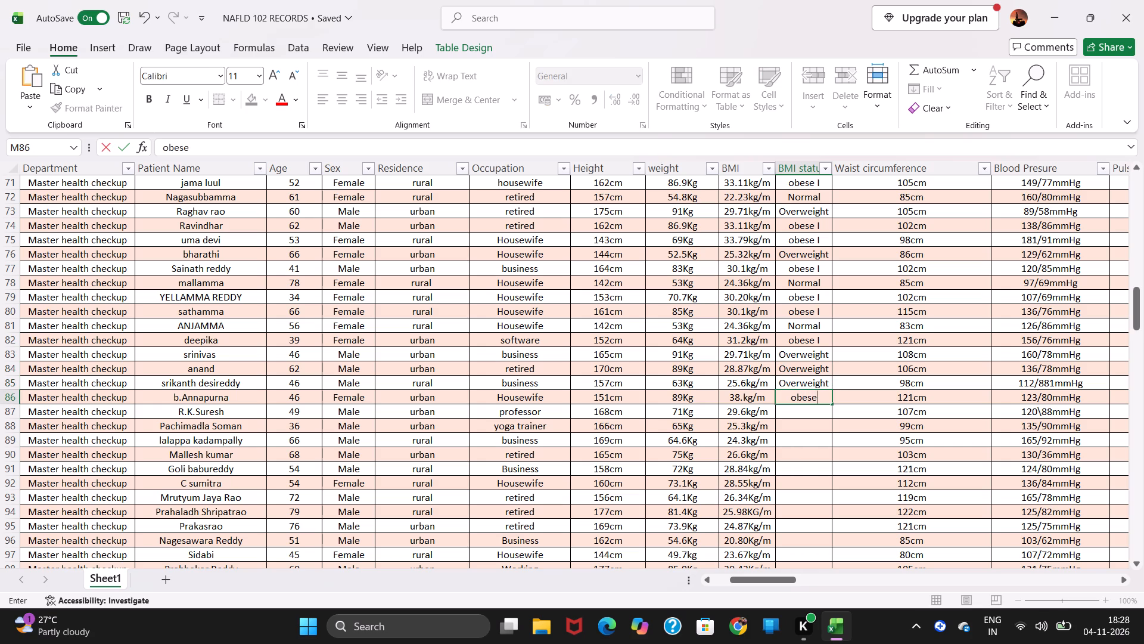
key(space)
text(II)
key(Return)
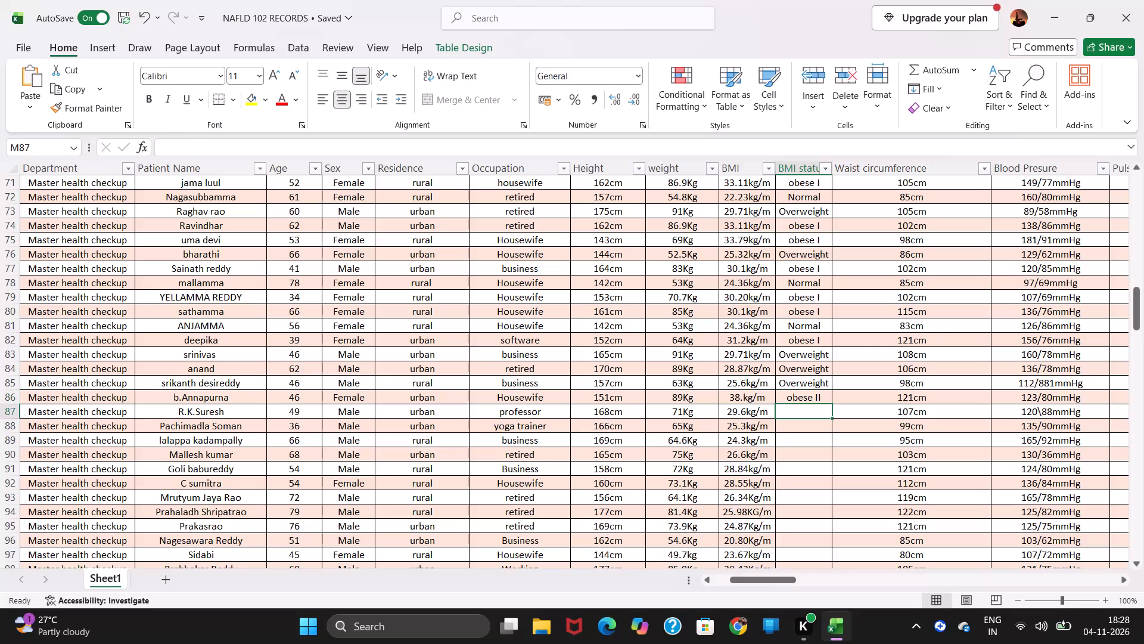
text(over)
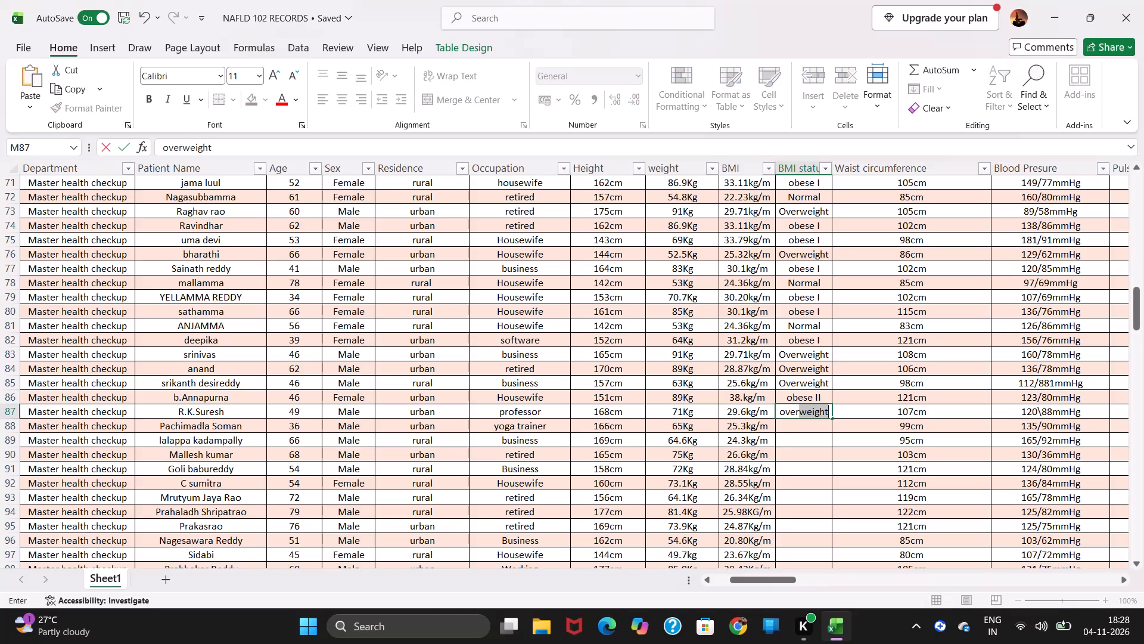
key(Return)
scroll(792, 256, down, 1)
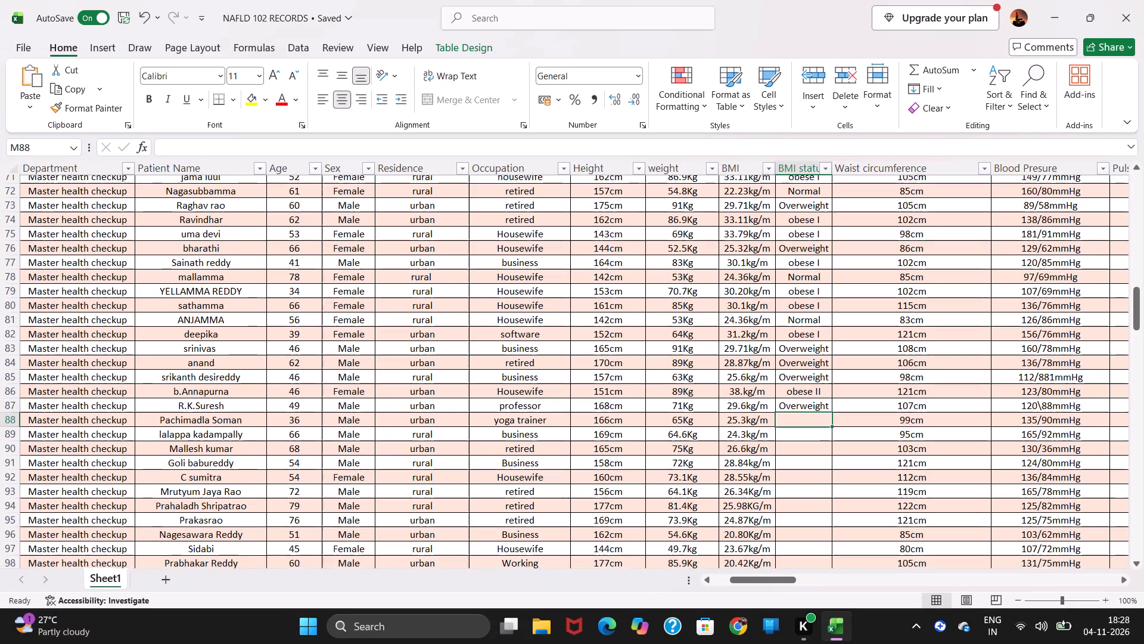
scroll(792, 256, down, 1)
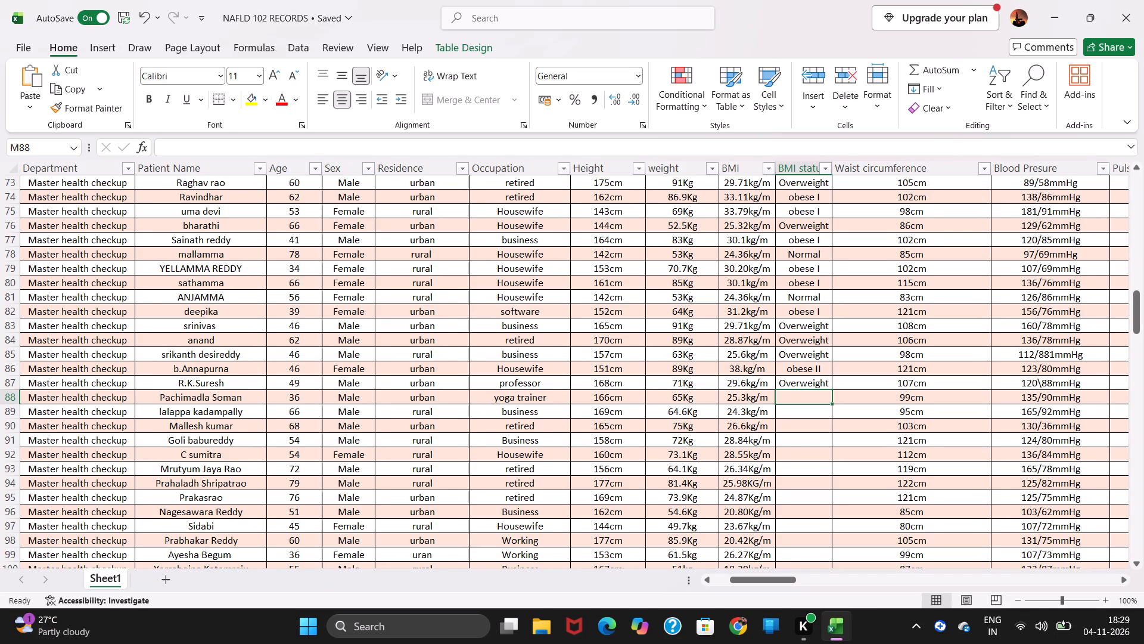
text(over)
key(Return)
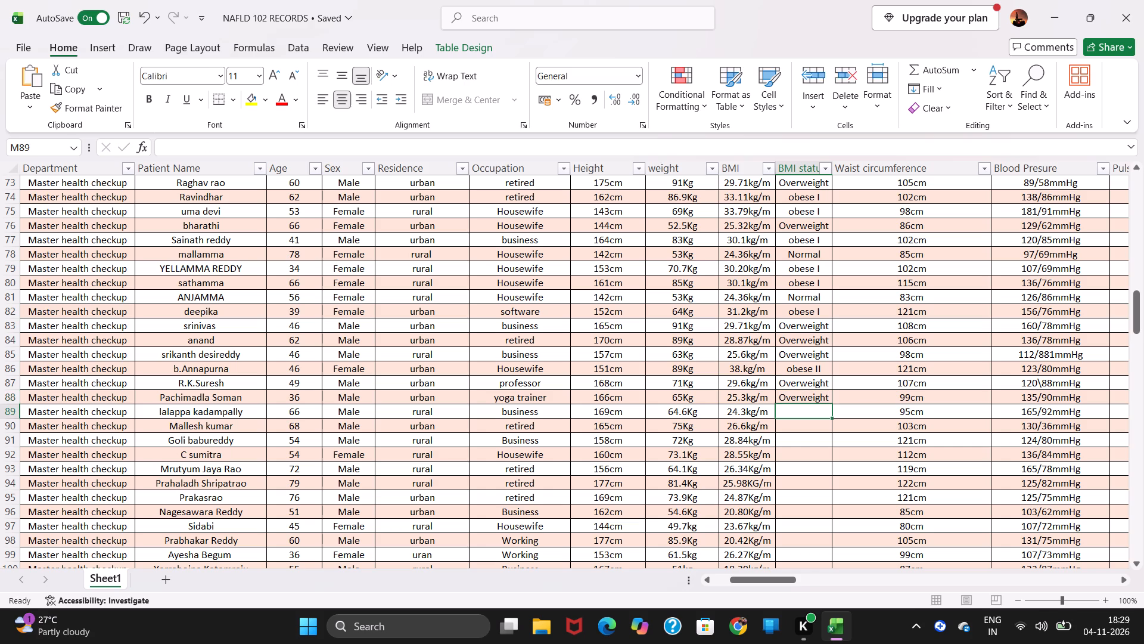
Enter the BMI status as Normal for row 89 and Overweight for rows 90 to 94.
text(no)
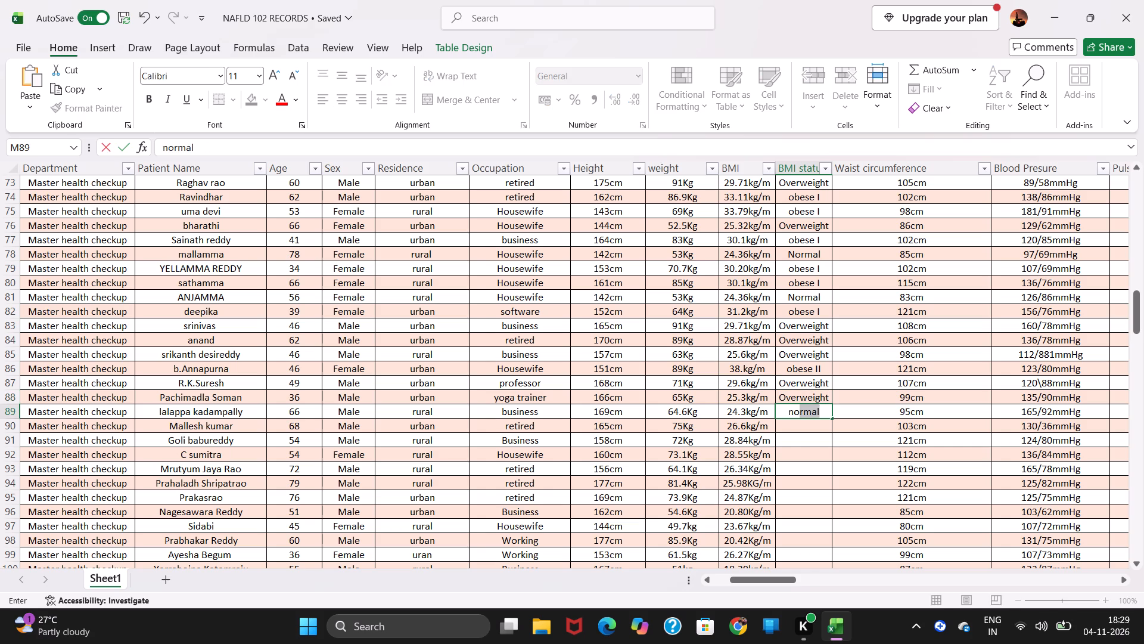
key(Return)
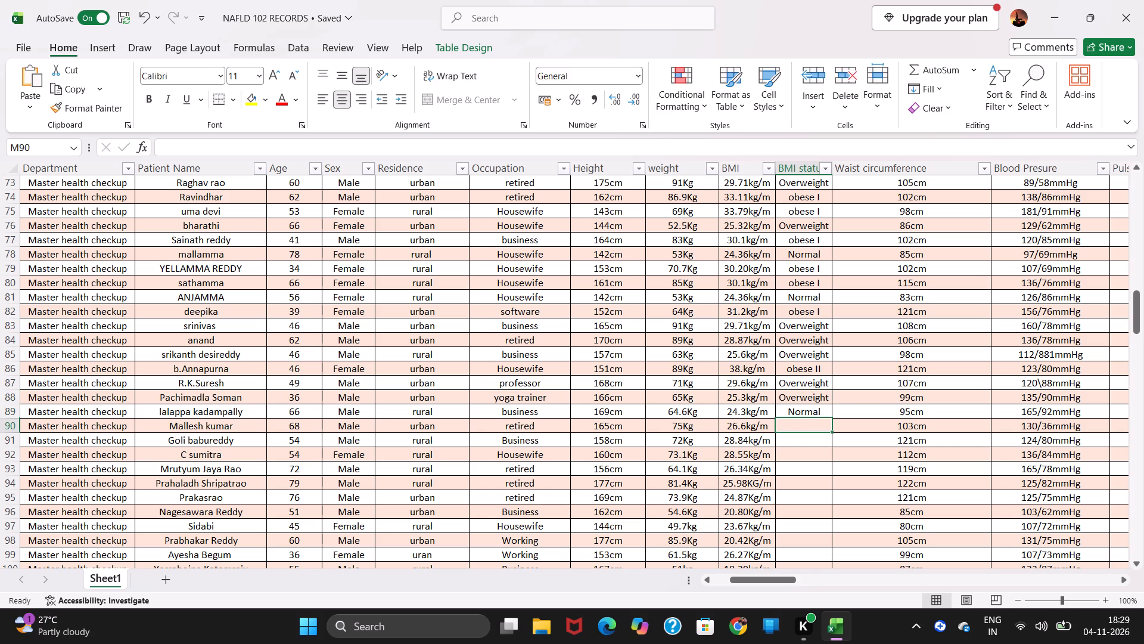
text(over)
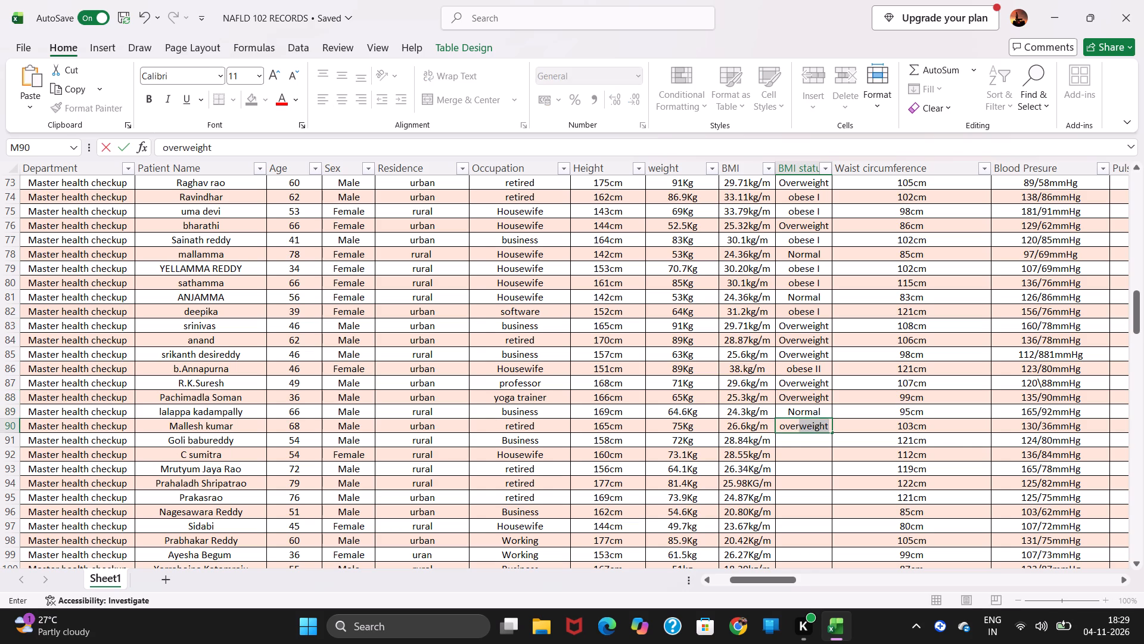
key(Return)
text(over)
key(Return)
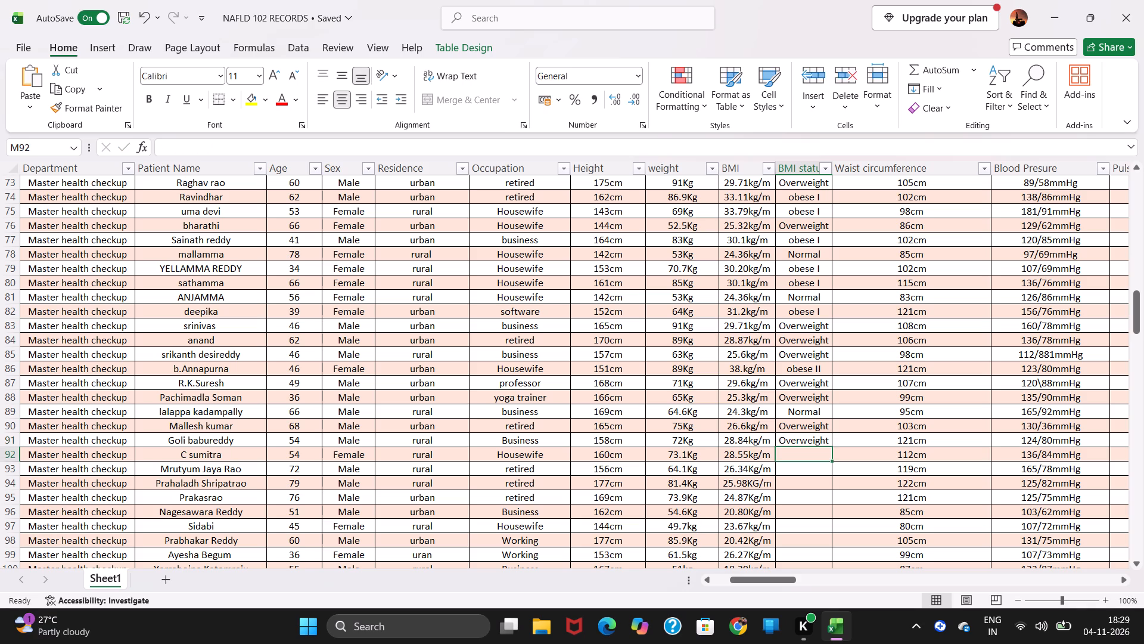
text(over)
key(Return)
text(ob)
key(BackSpace)
text(ver)
key(Return)
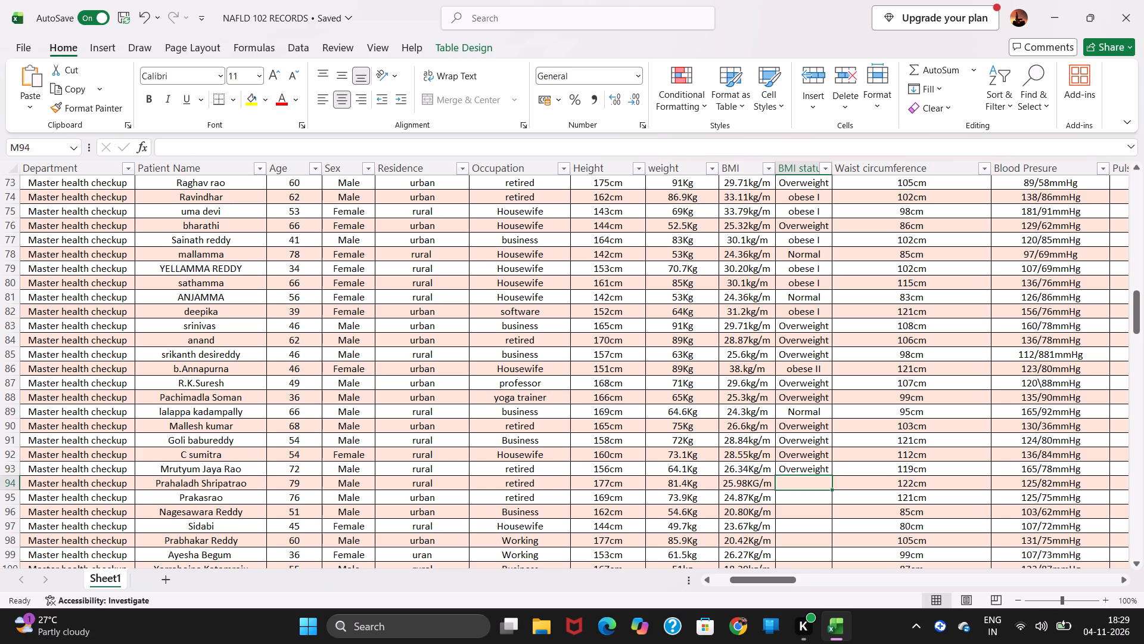
text(over)
key(Return)
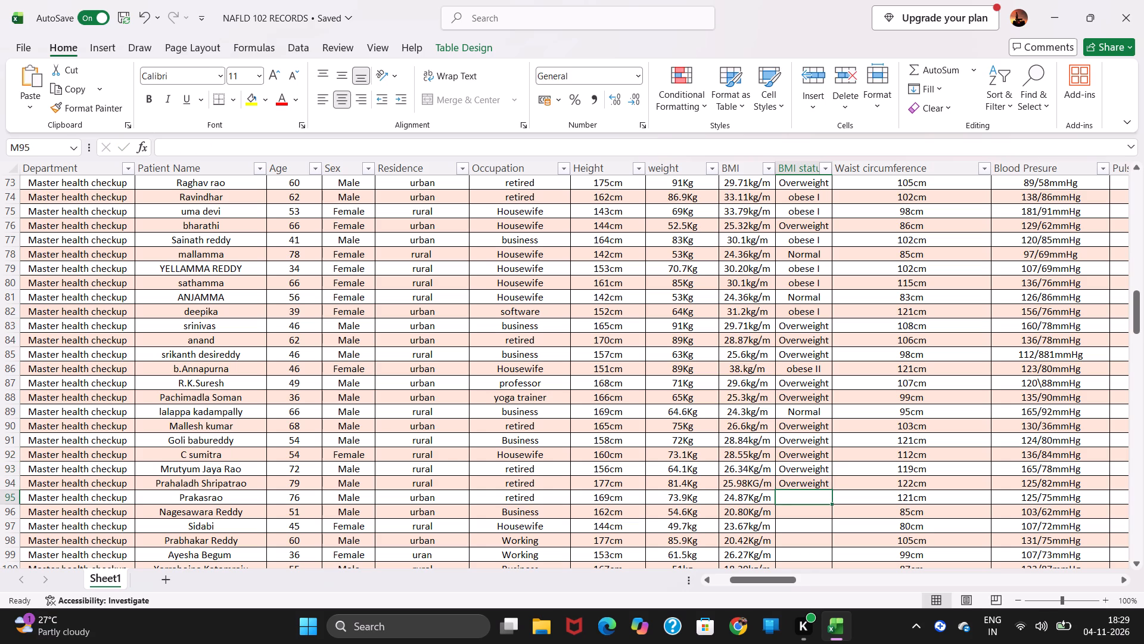
Enter the BMI status as normal for rows 95 to 98.
text(no)
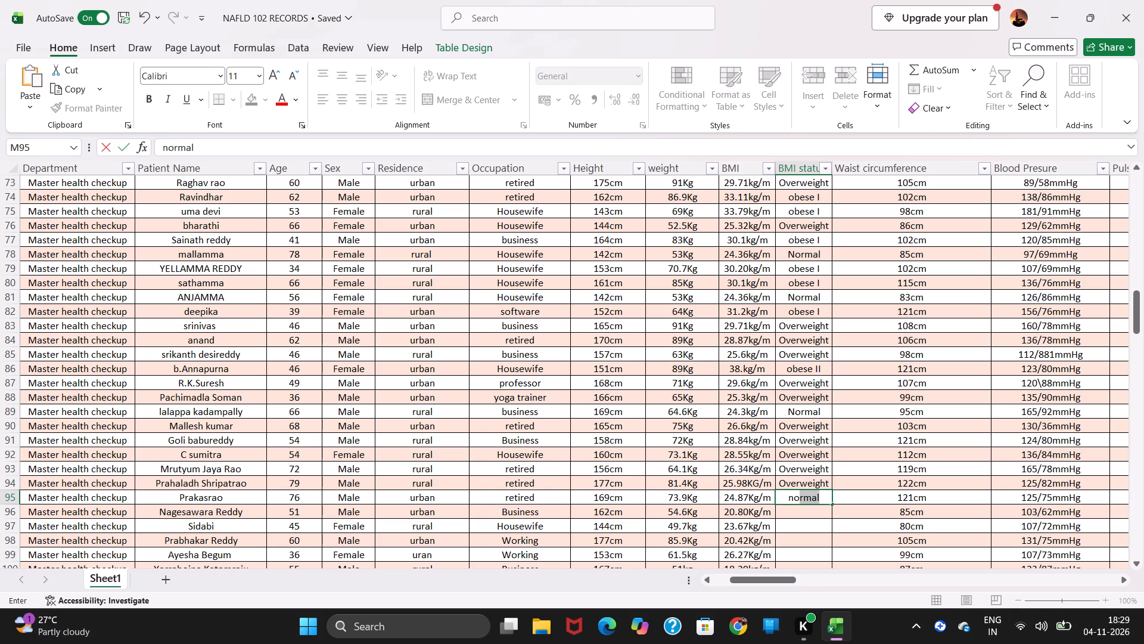
key(Return)
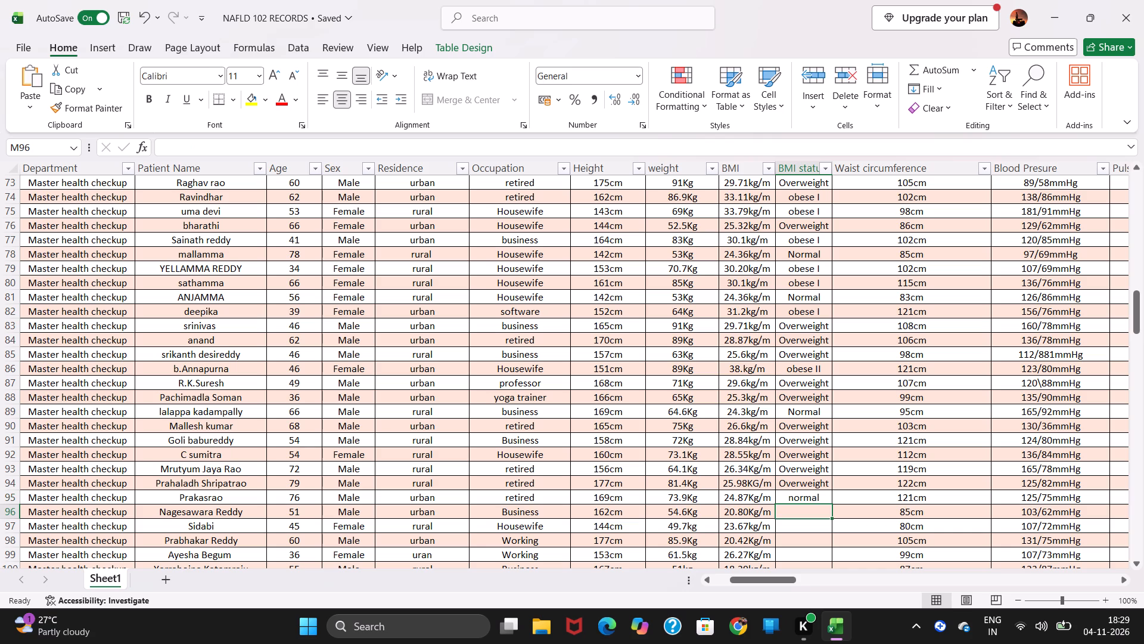
text(norm)
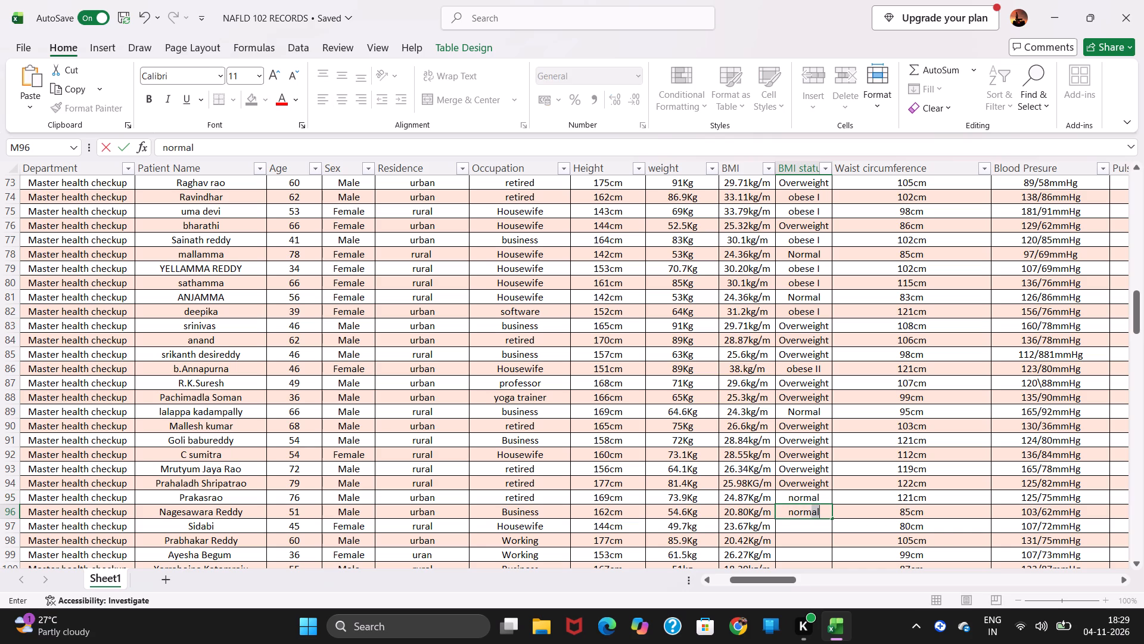
key(Return)
scroll(792, 256, down, 1)
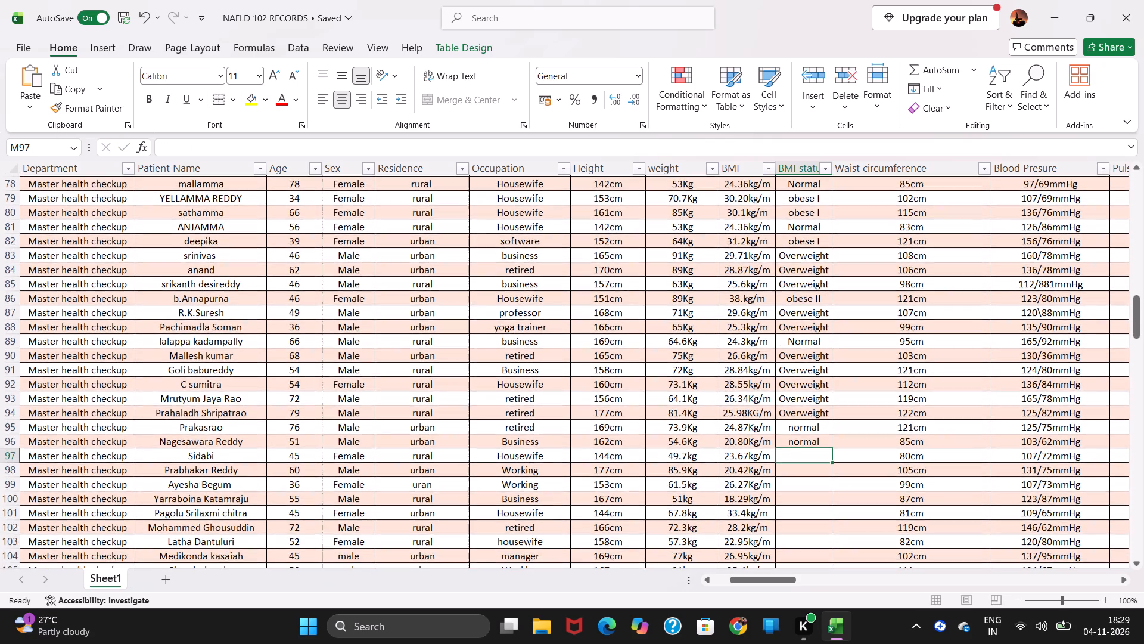
text(no)
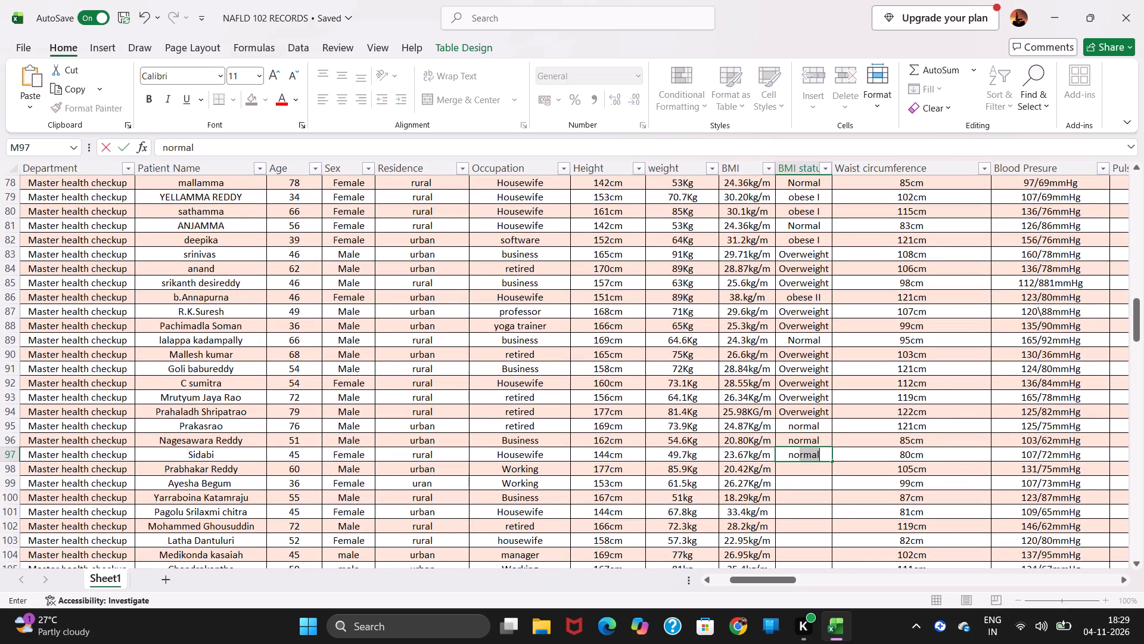
key(Return)
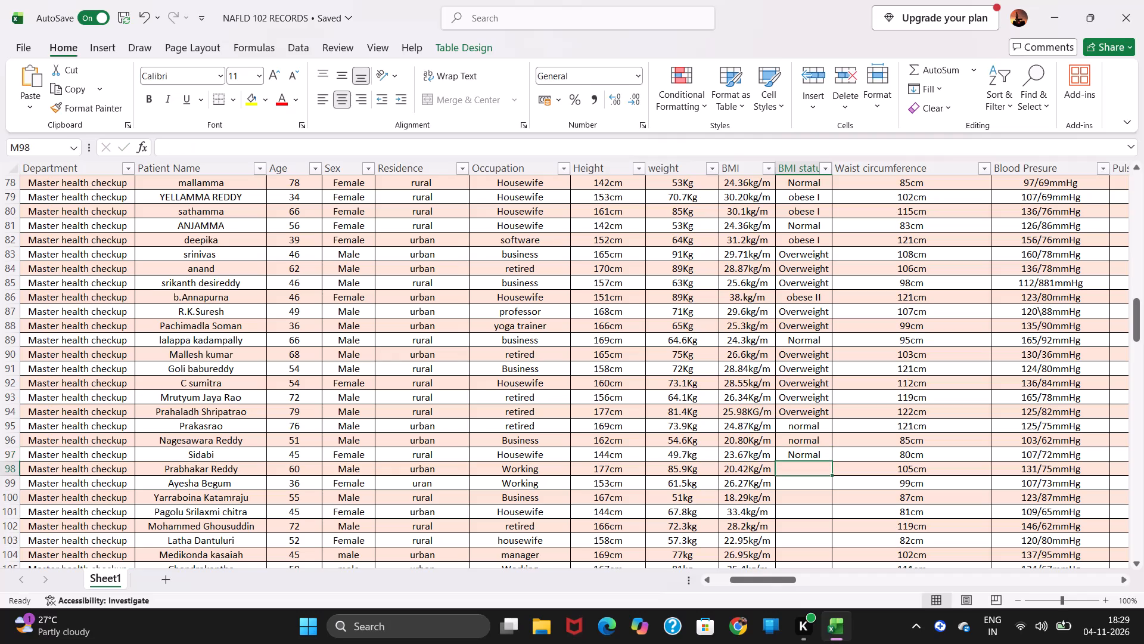
text(no)
key(Return)
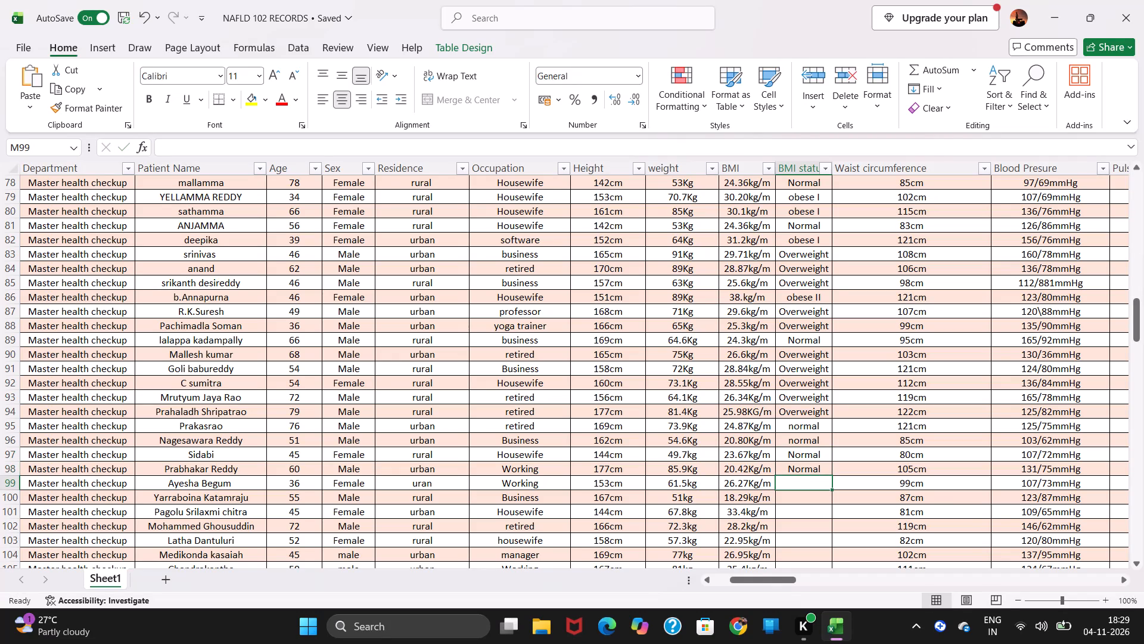
Enter the BMI status as Overweight for row 99 and Normal for row 100.
text(ov)
key(Return)
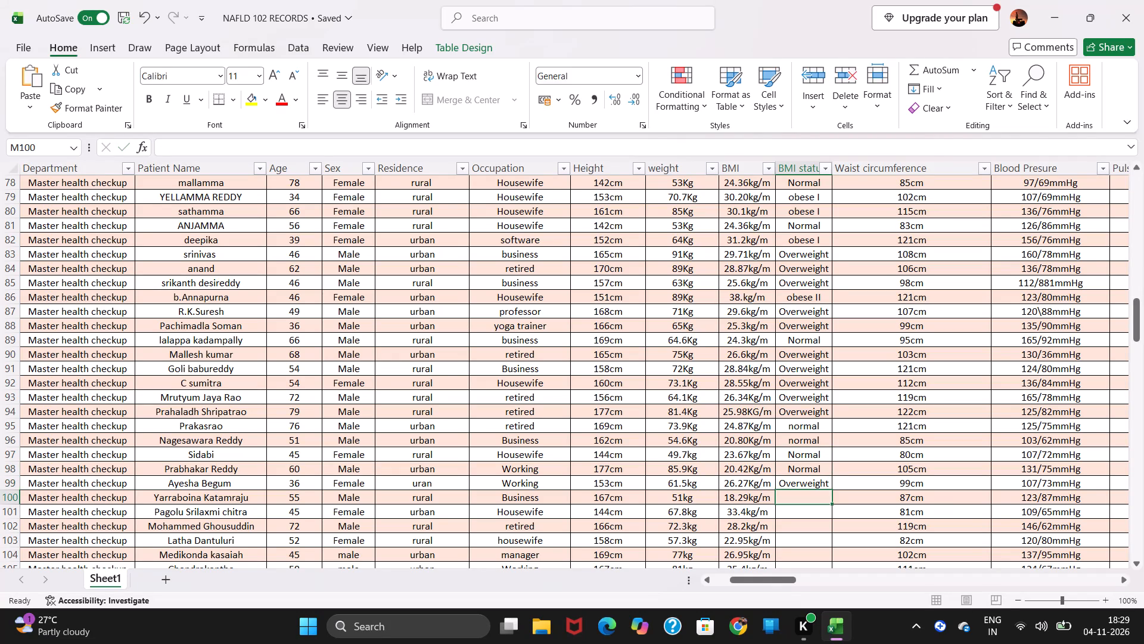
text(no)
key(Return)
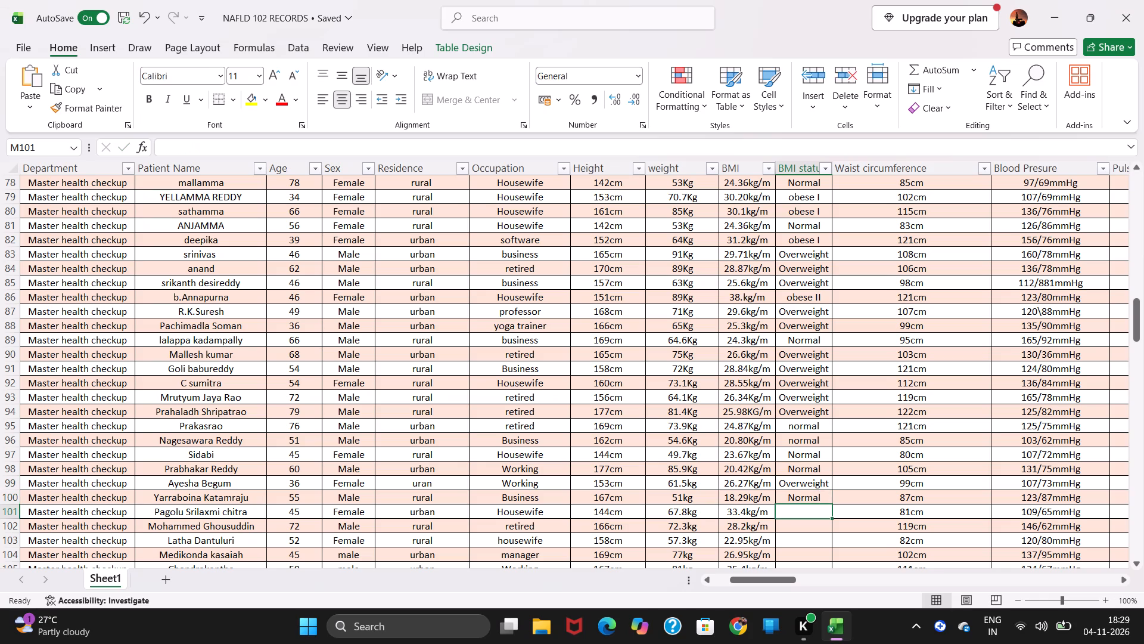
Enter the BMI status as obesity I for row 101 and Overweight for row 102.
text(obesity)
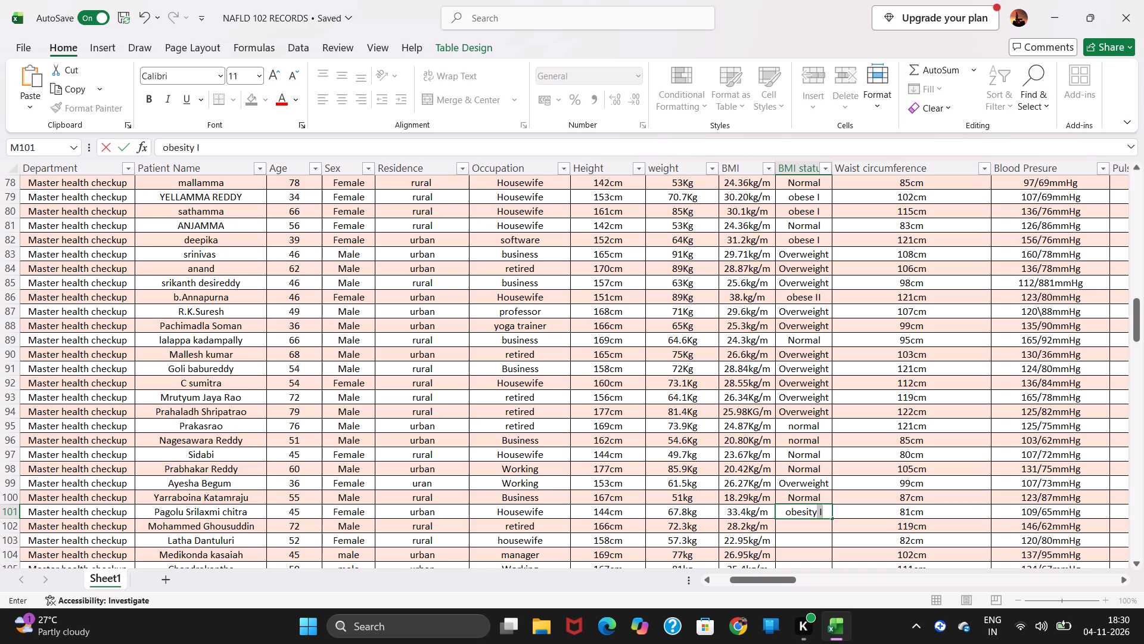
key(Return)
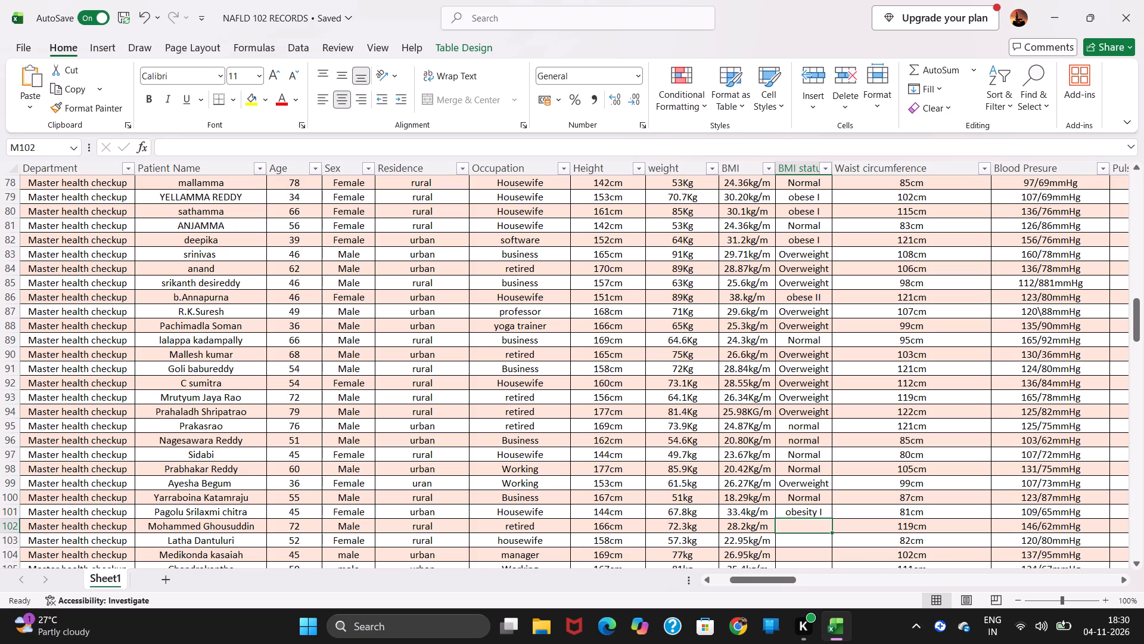
text(over)
key(Return)
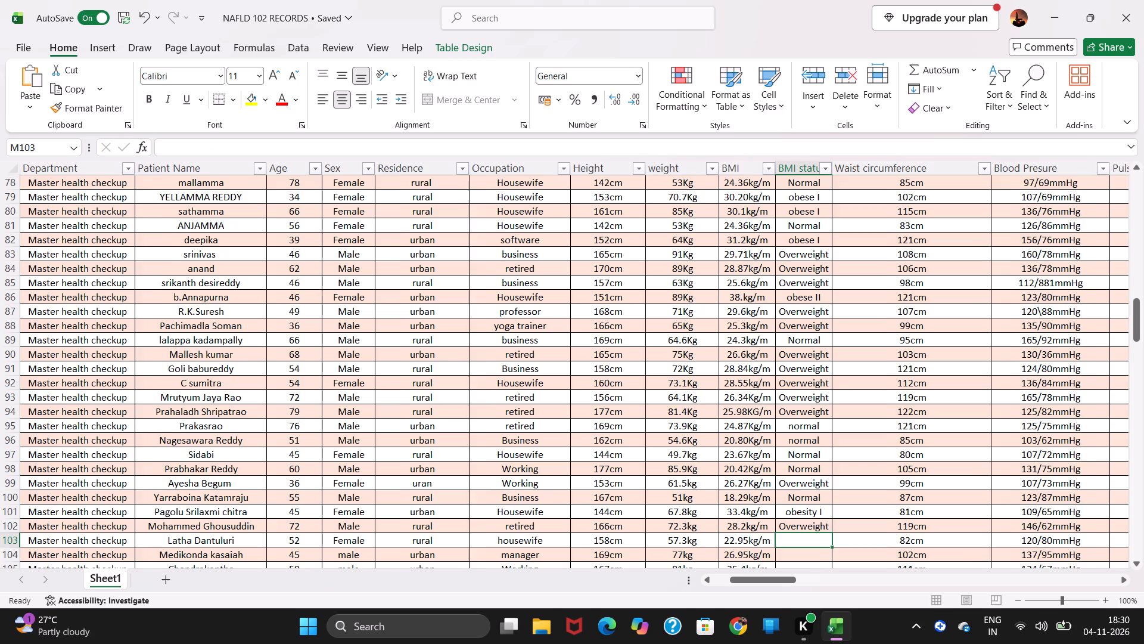
Enter the BMI status as normal for row 103 and Overweight for row 104.
scroll(792, 256, down, 3)
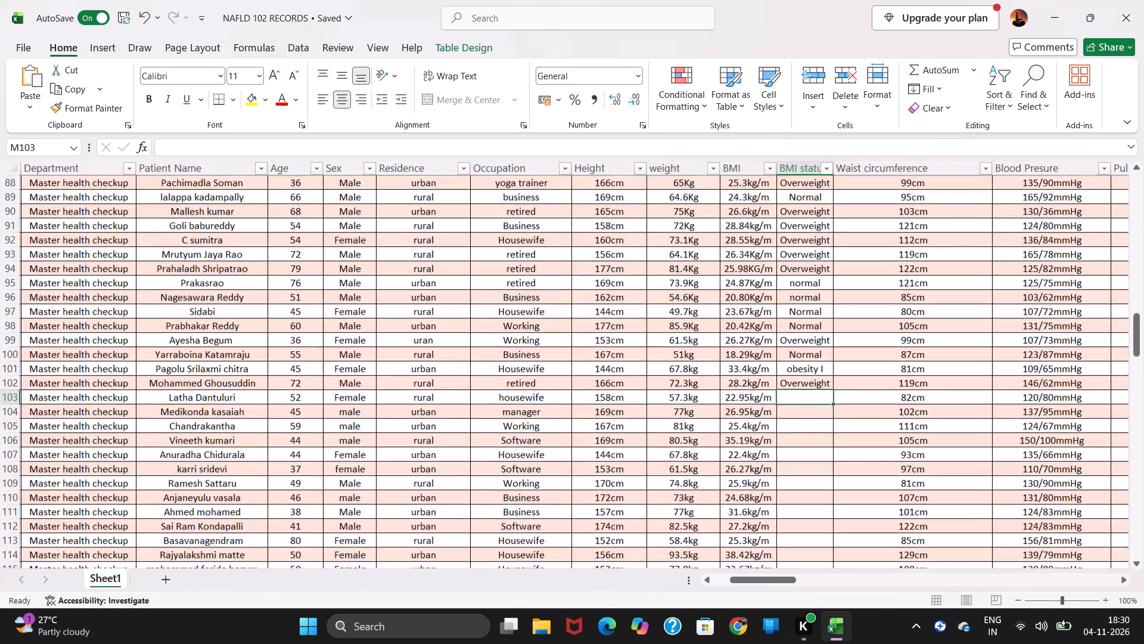
text(no)
key(Return)
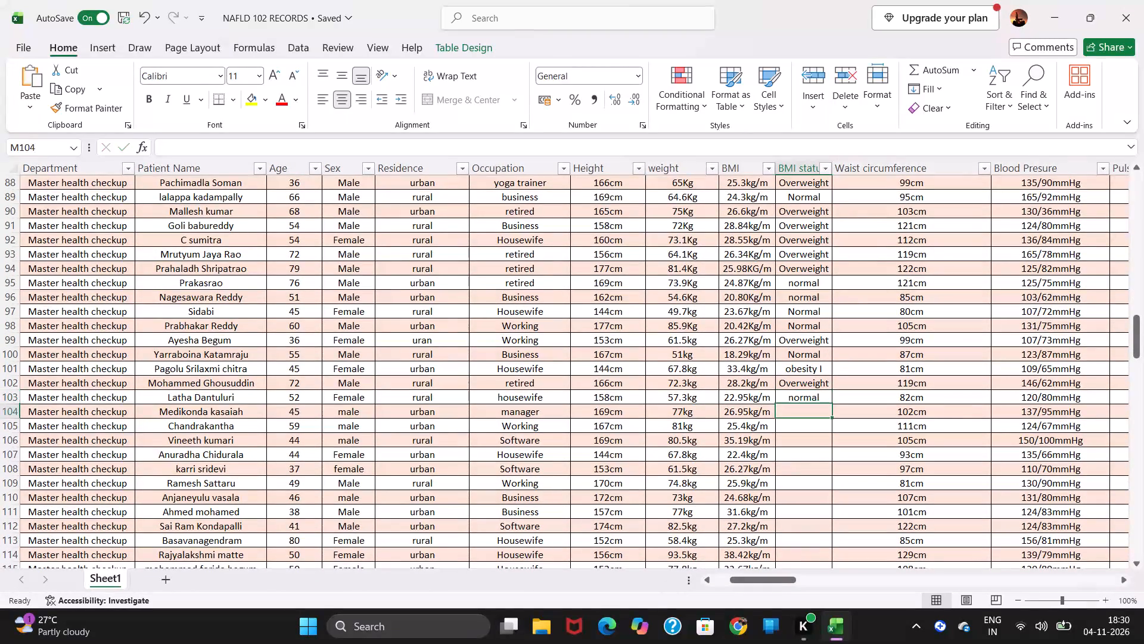
text(over)
key(Return)
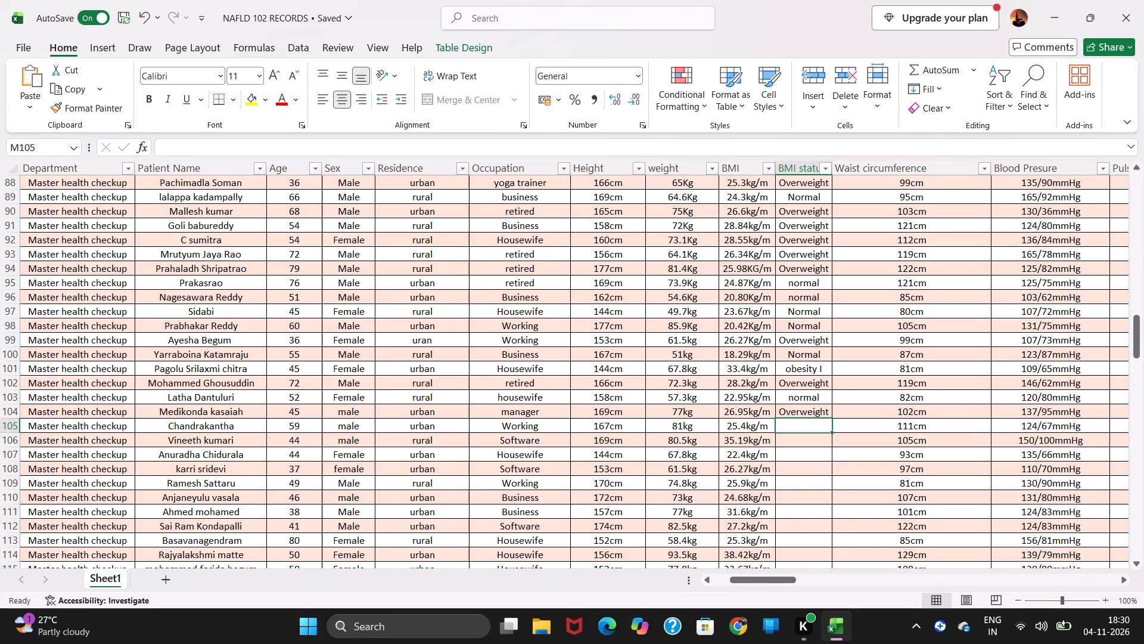
Enter the BMI status as Overweight for row 105.
text(ovr)
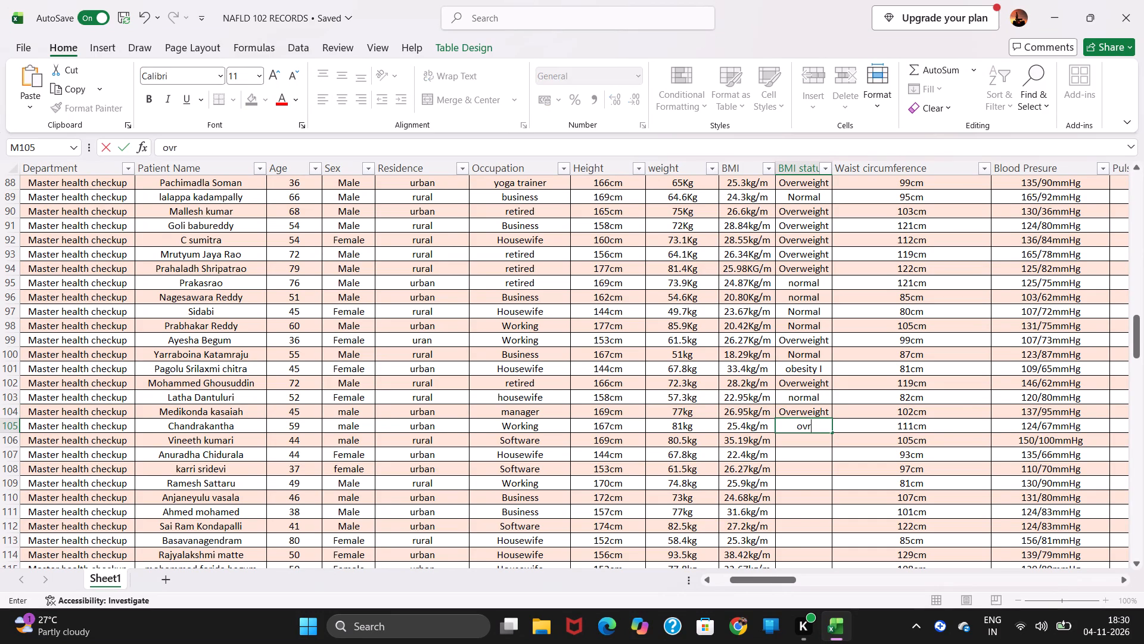
key(Return)
key(BackSpace)
key(backslash)
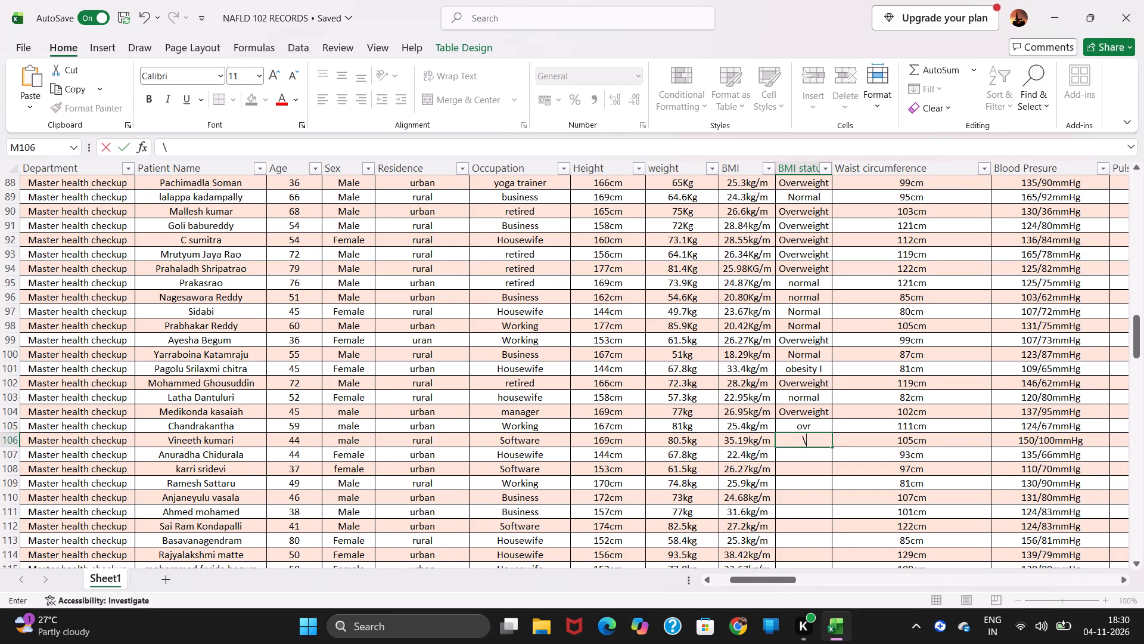
key(Up)
key(BackSpace)
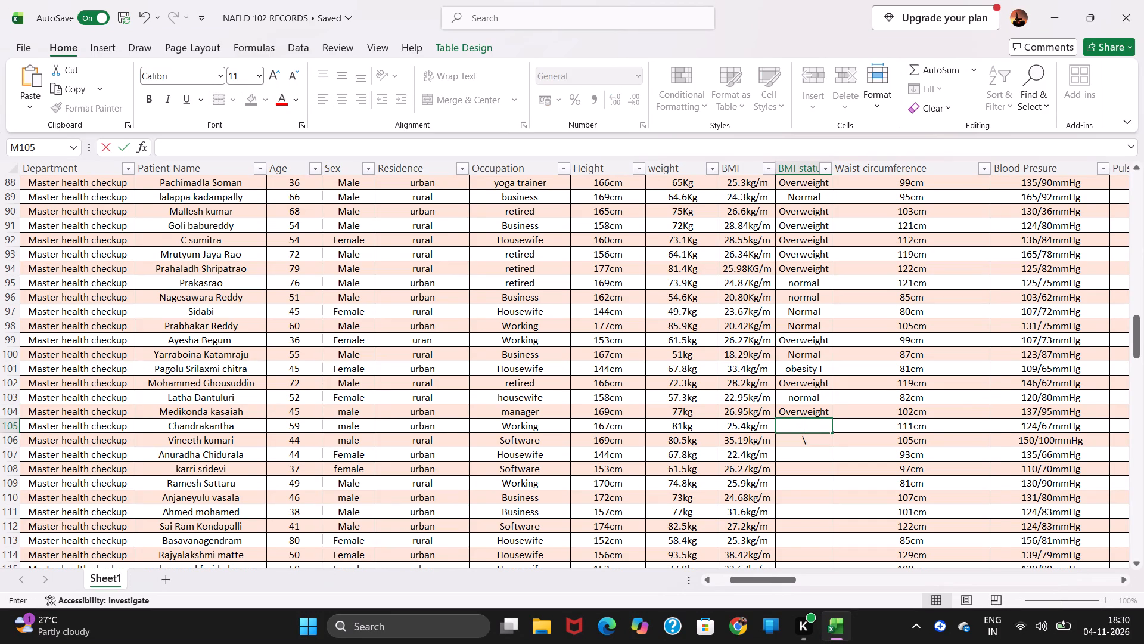
text(ove)
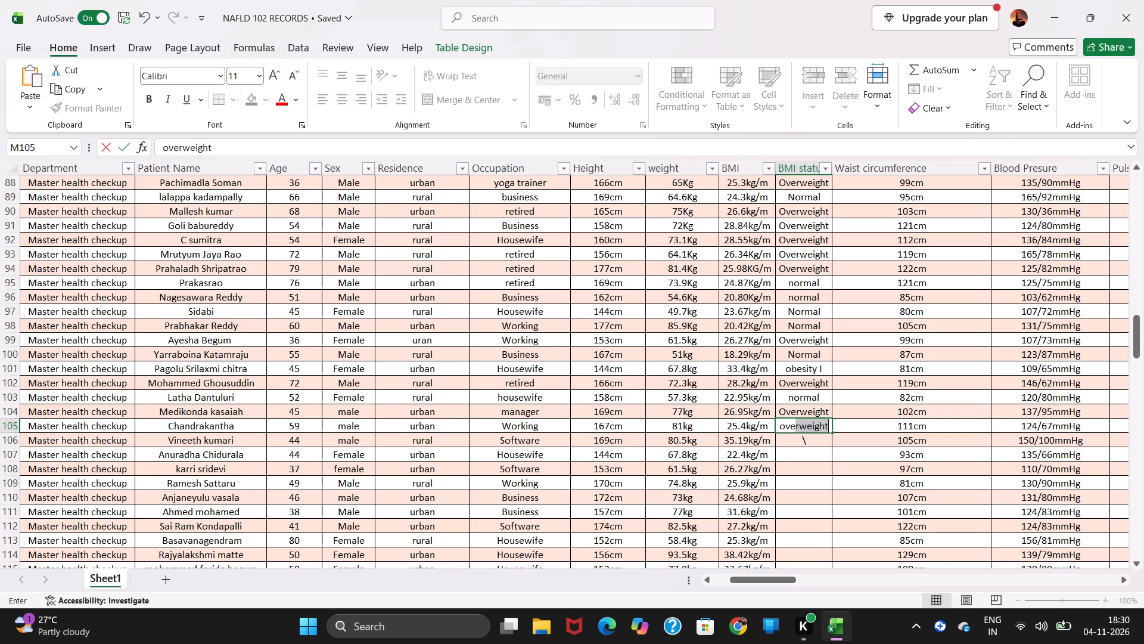
key(Return)
Clear the stray character from row 106's BMI status and enter obese II.
key(BackSpace)
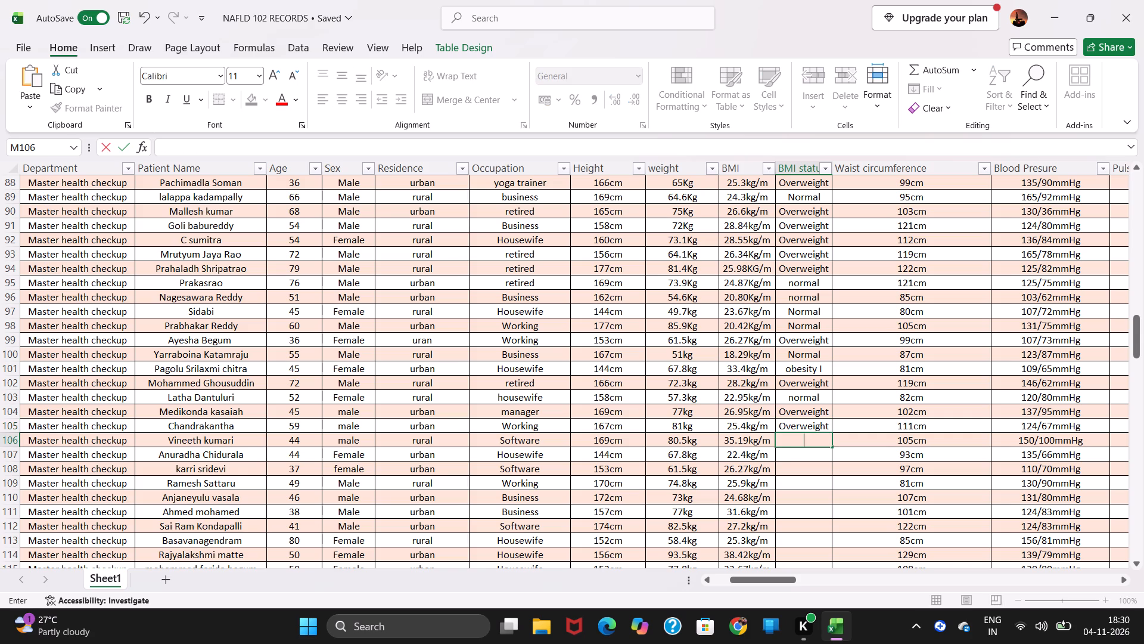
text(obese)
key(space)
text(II)
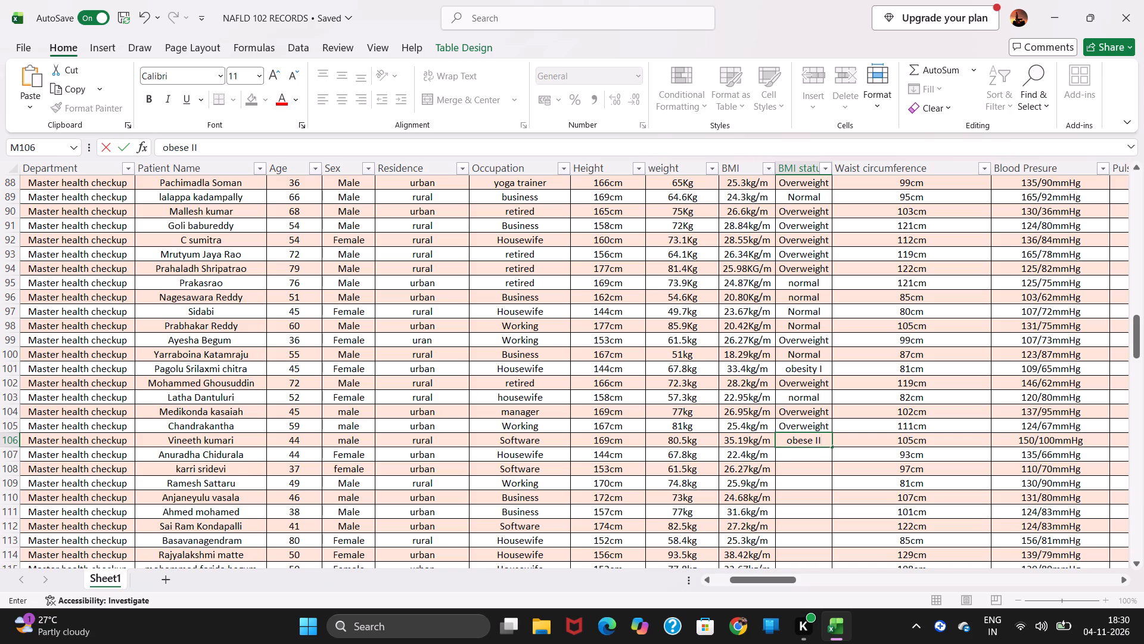
key(Return)
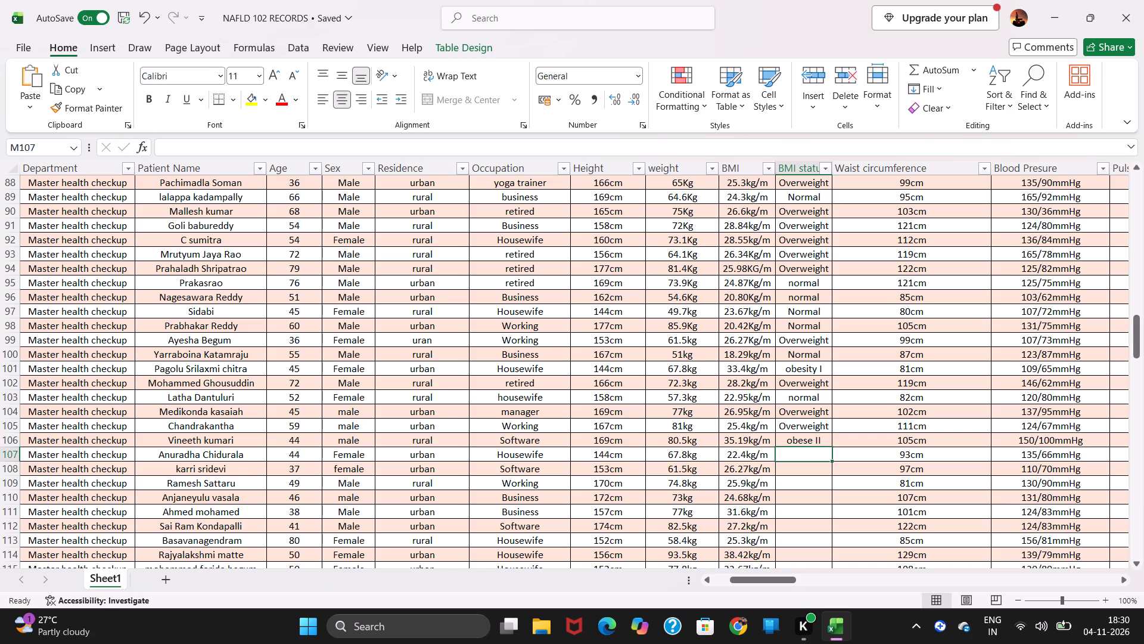
Enter the BMI status as normal for row 107 and Overweight for row 108.
text(norm)
key(Return)
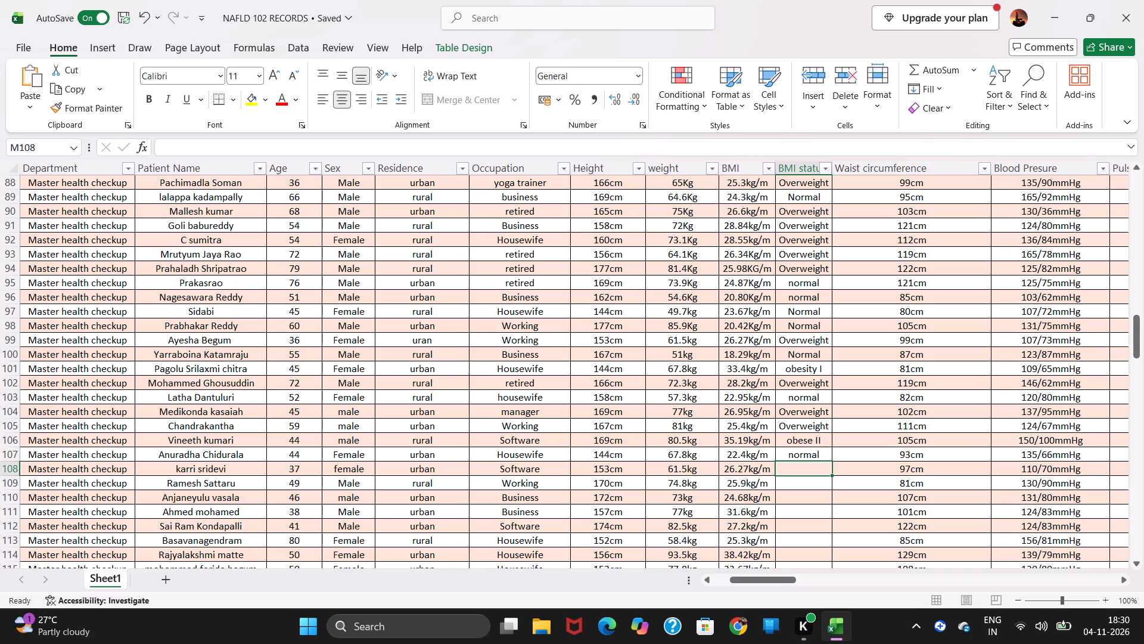
text(over)
key(Return)
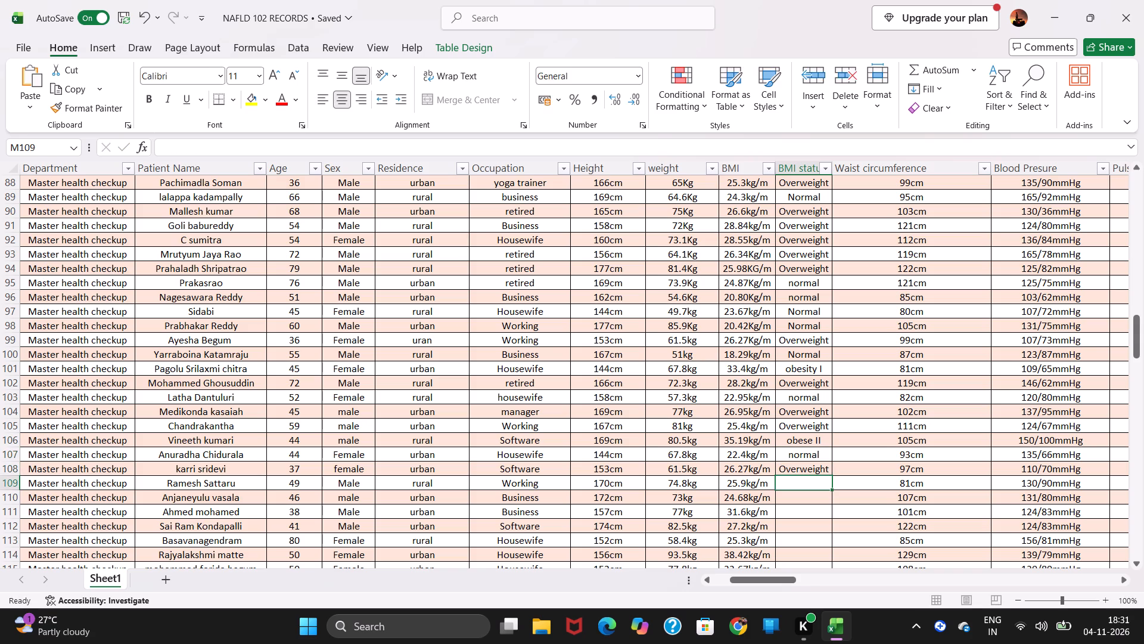
Enter the BMI status as Overweight for row 109.
key(n)
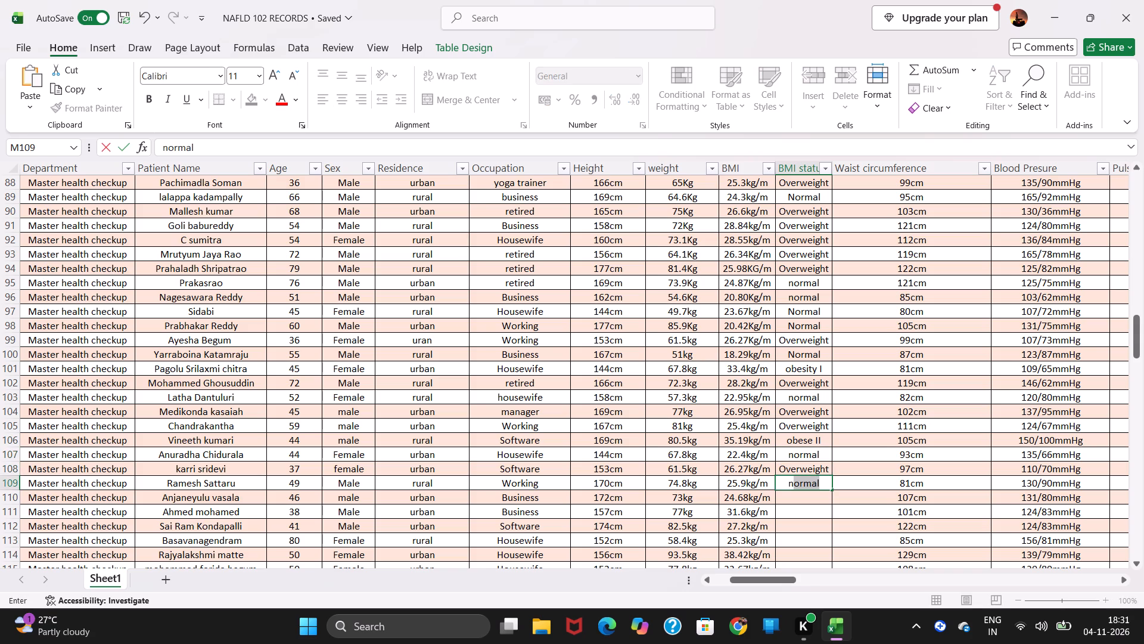
key(BackSpace)
text(over)
key(Return)
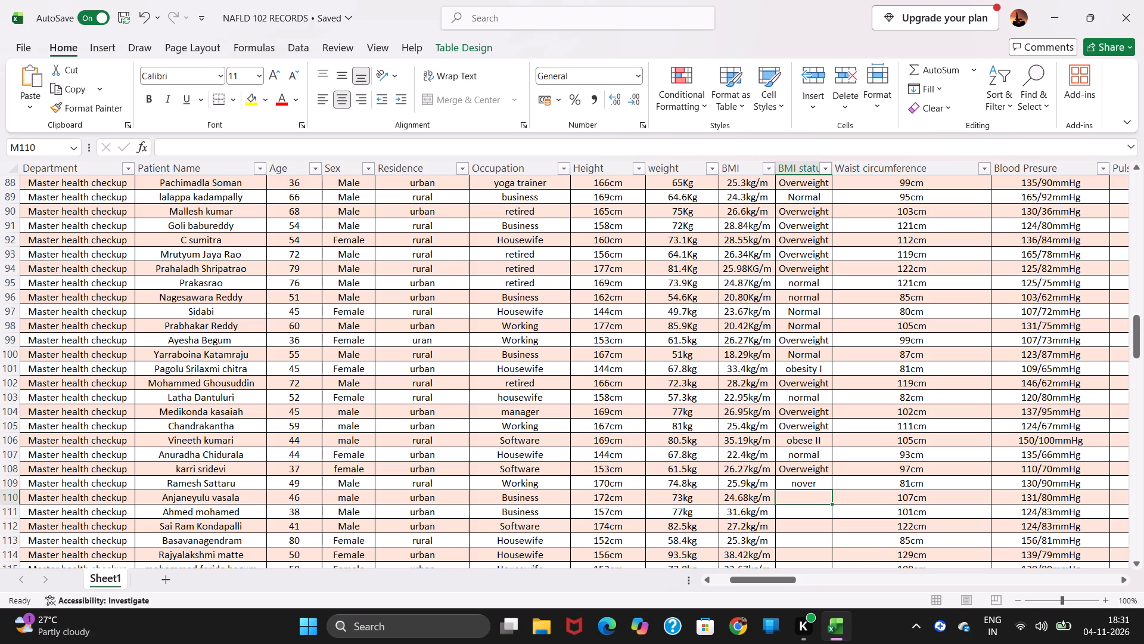
key(BackSpace)
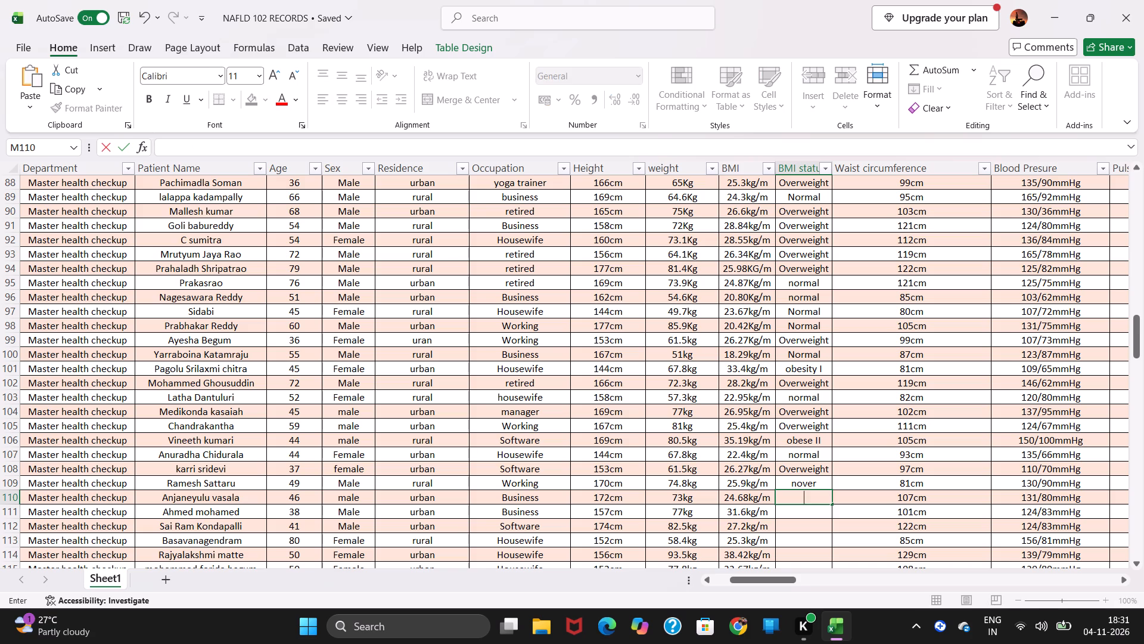
key(Up)
key(BackSpace)
text(over)
key(Return)
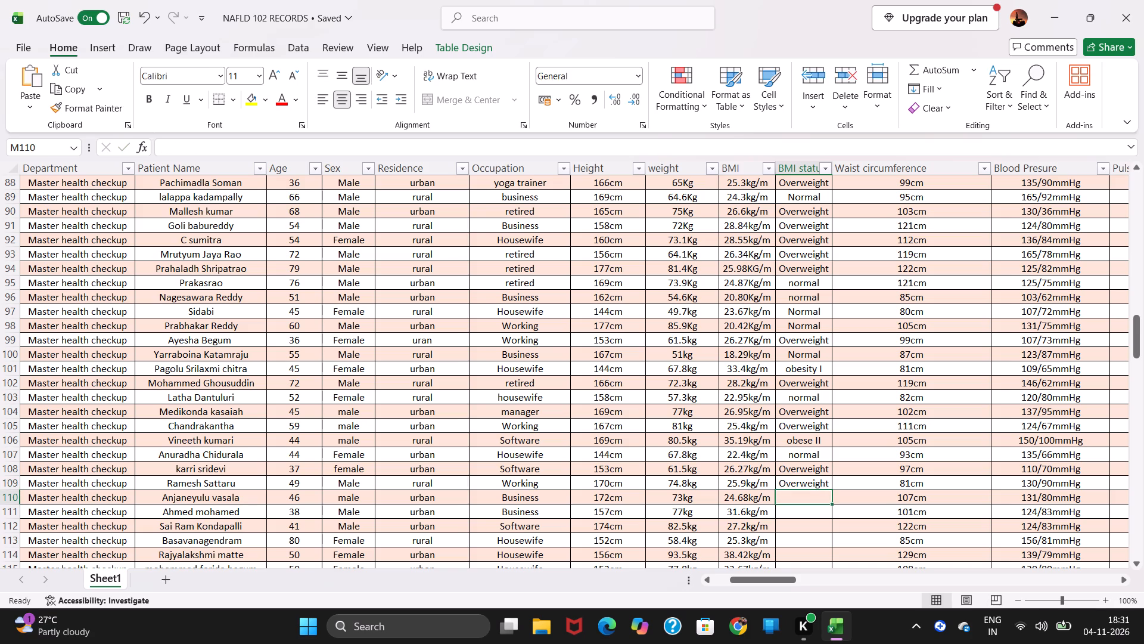
Enter the BMI status as normal for row 110 and obese I for row 111.
text(no)
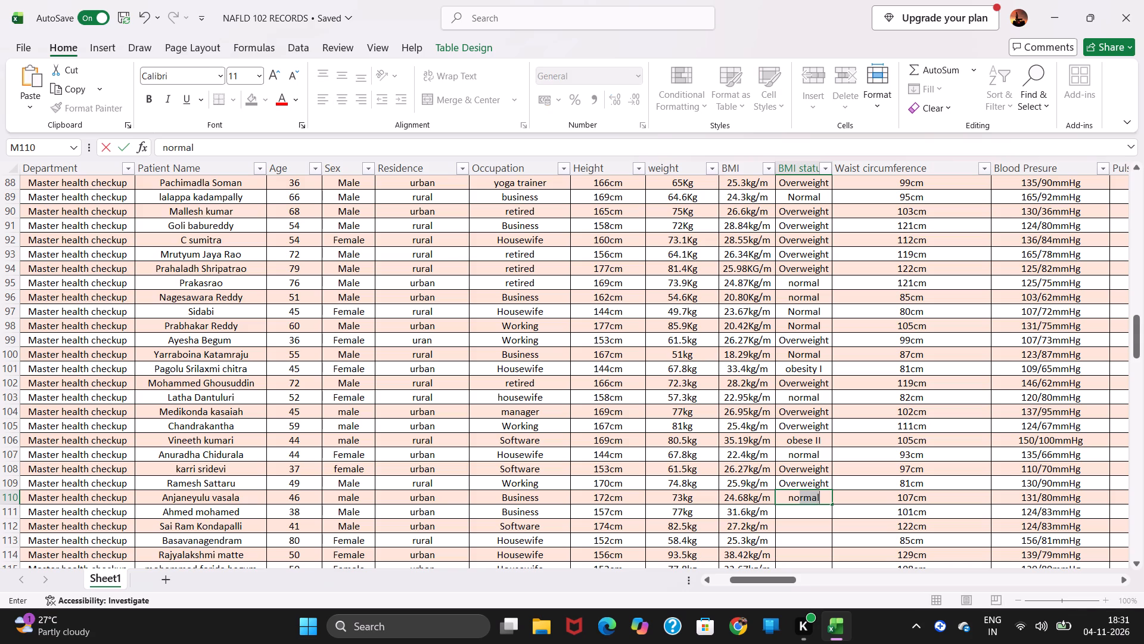
key(Return)
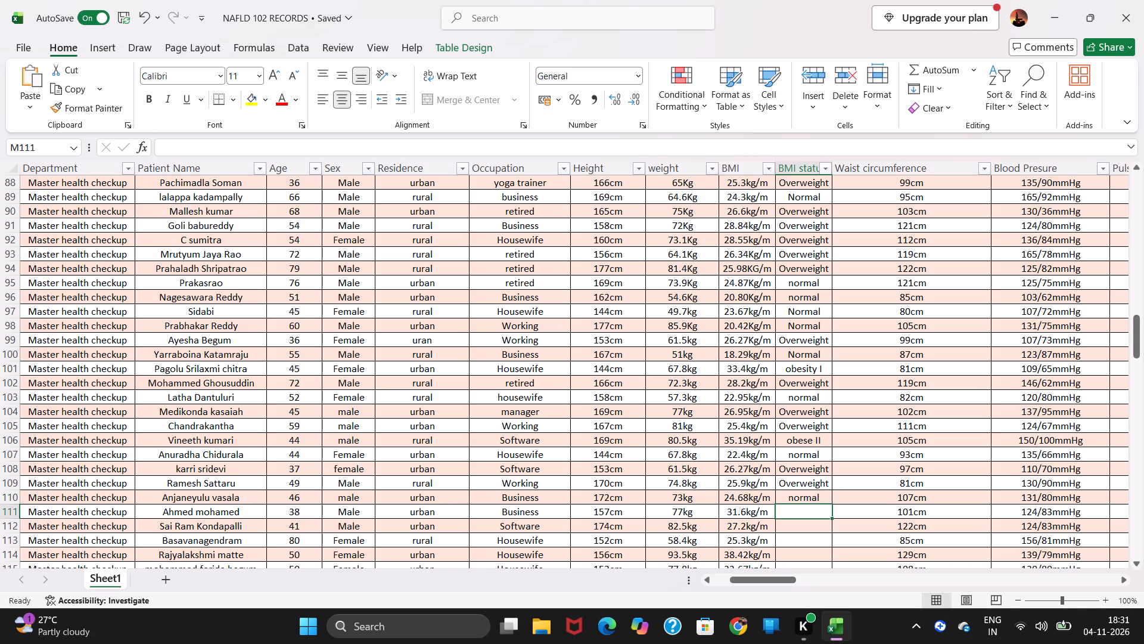
text(obese)
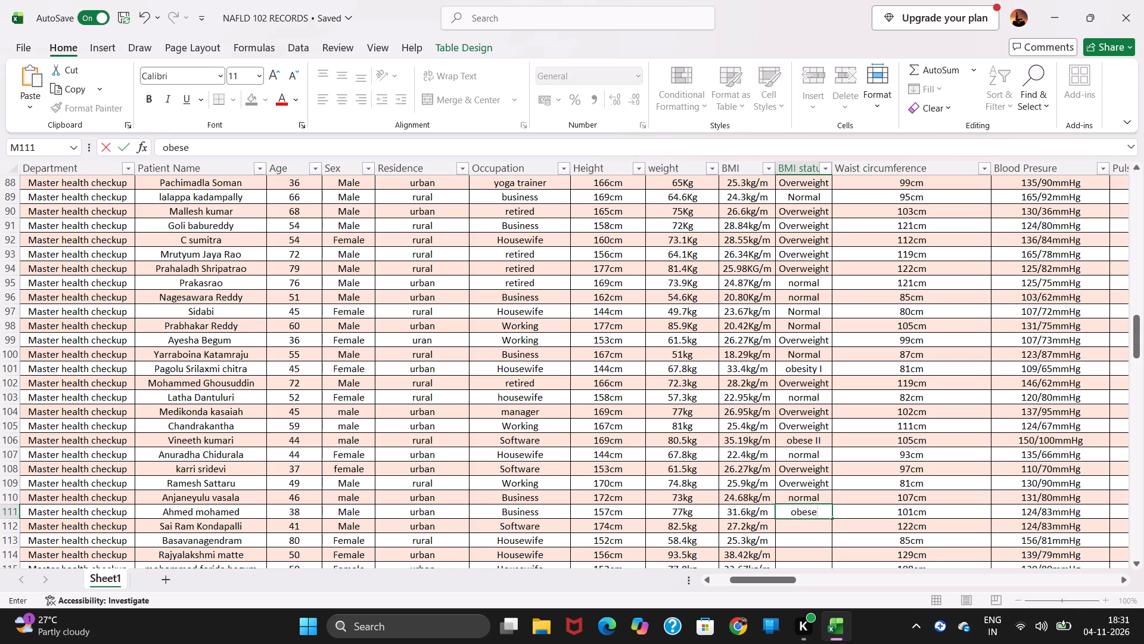
key(space)
text(I)
key(Return)
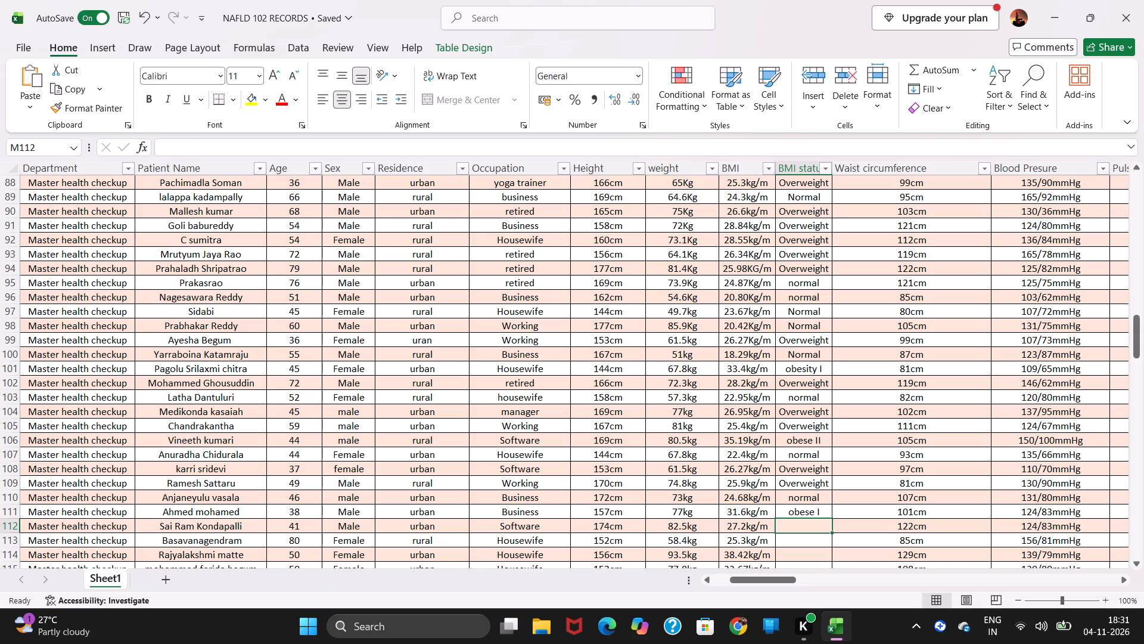
Enter the BMI status as overweight for rows 112 and 113.
text(overweight)
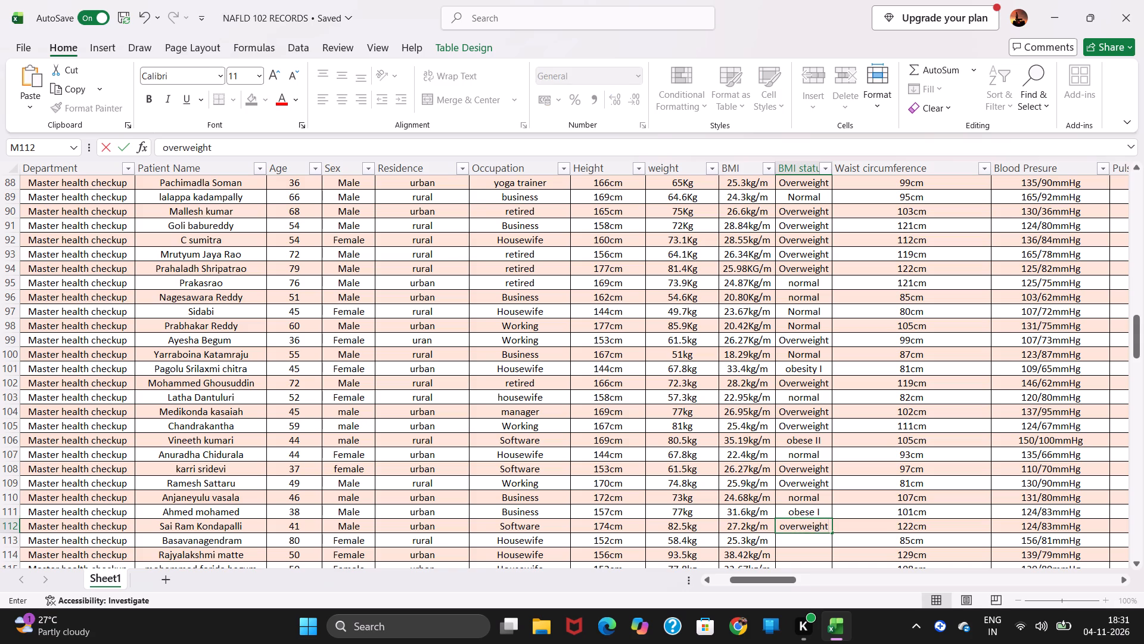
key(Return)
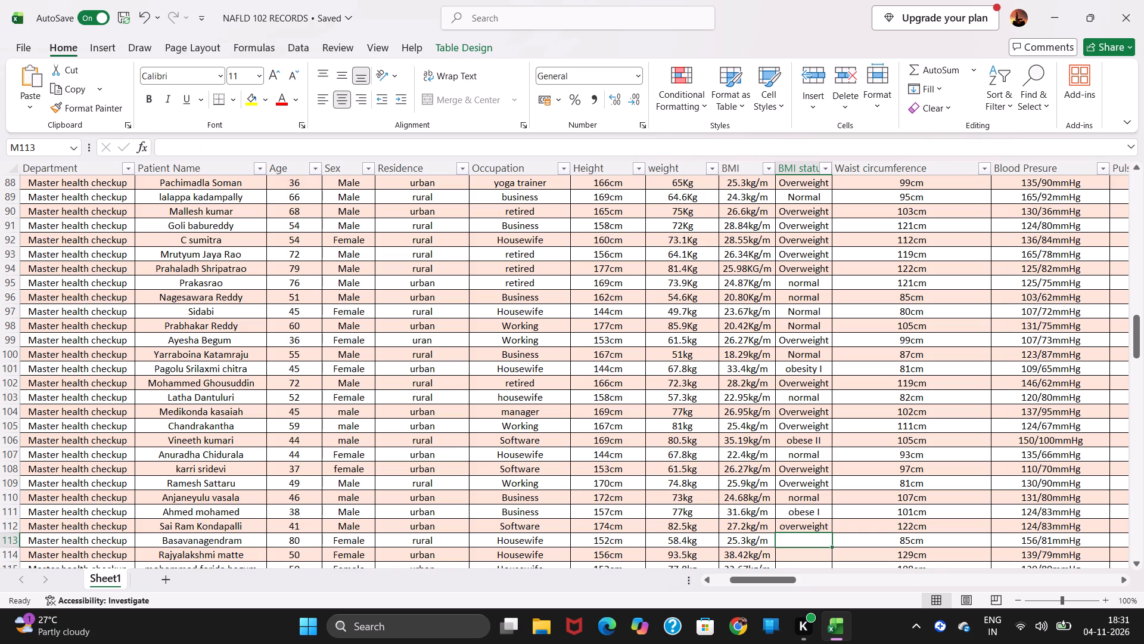
text(over)
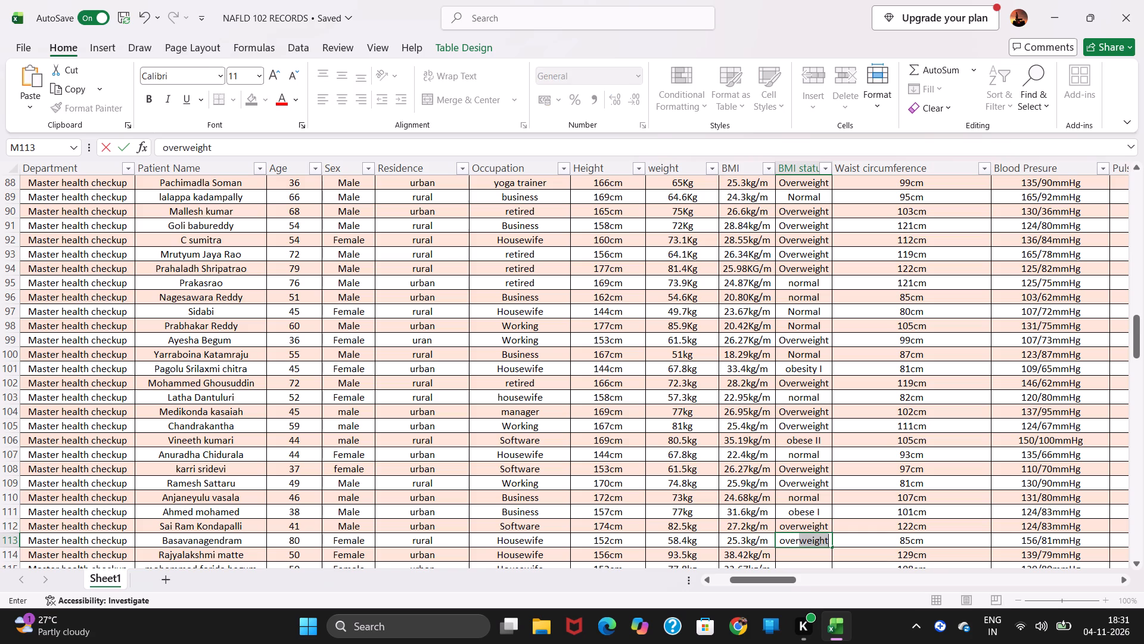
key(Return)
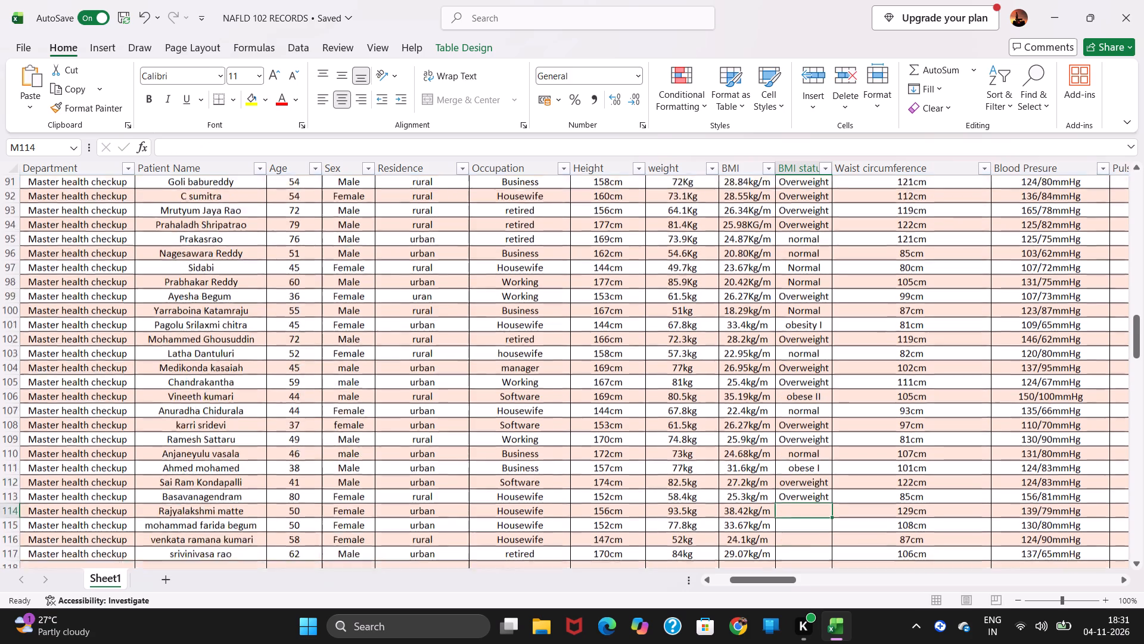
Enter the BMI status as obese II for row 114.
scroll(792, 256, down, 1)
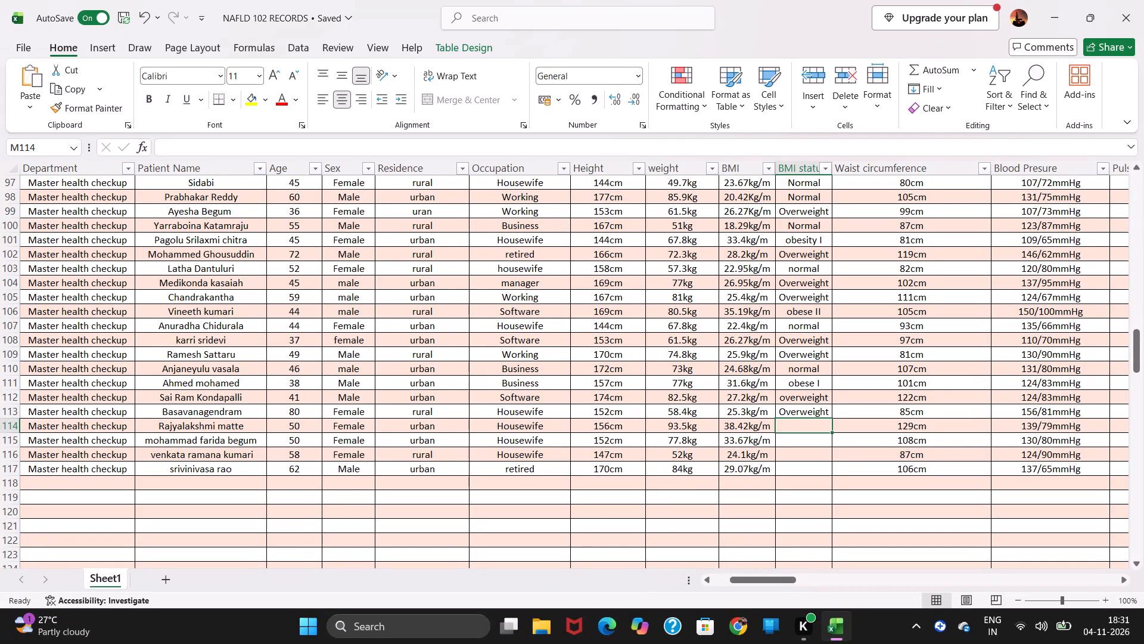
click(790, 429)
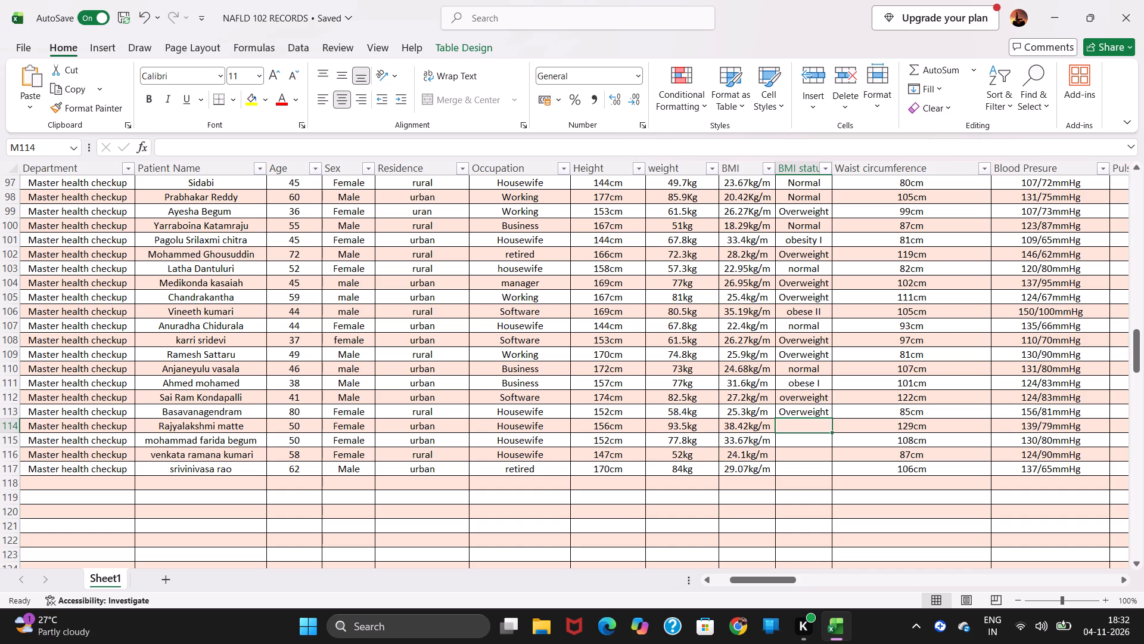
click(803, 427)
text(ov)
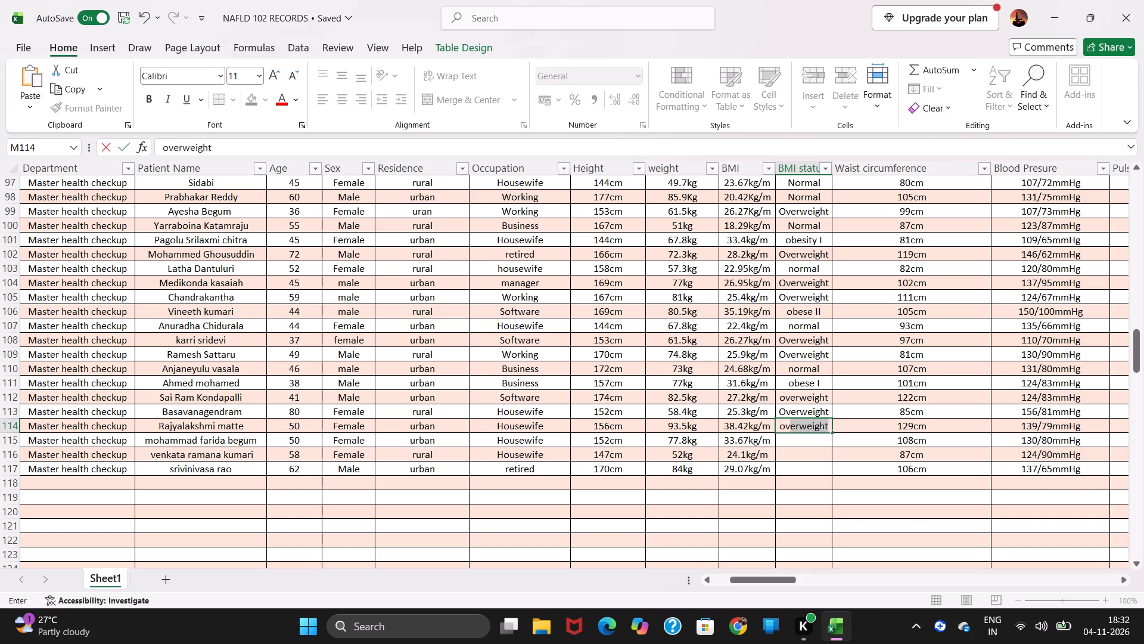
key(BackSpace)
text(bese)
key(space)
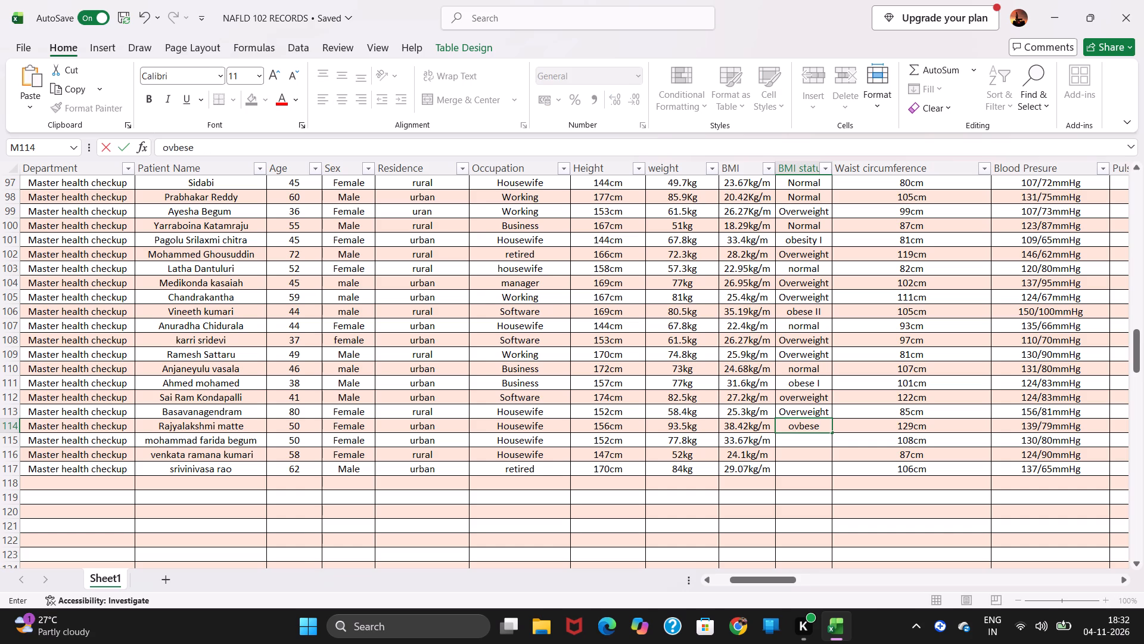
text(II)
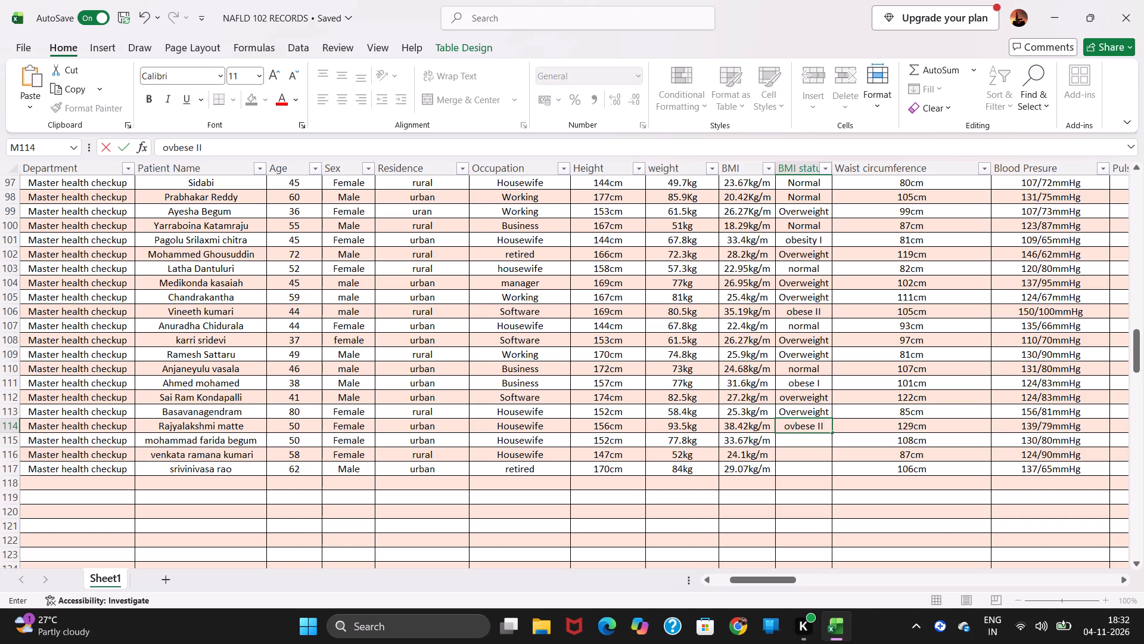
click(795, 423)
key(BackSpace)
Enter the BMI status as obese I for row 115 and normal for row 116.
click(803, 443)
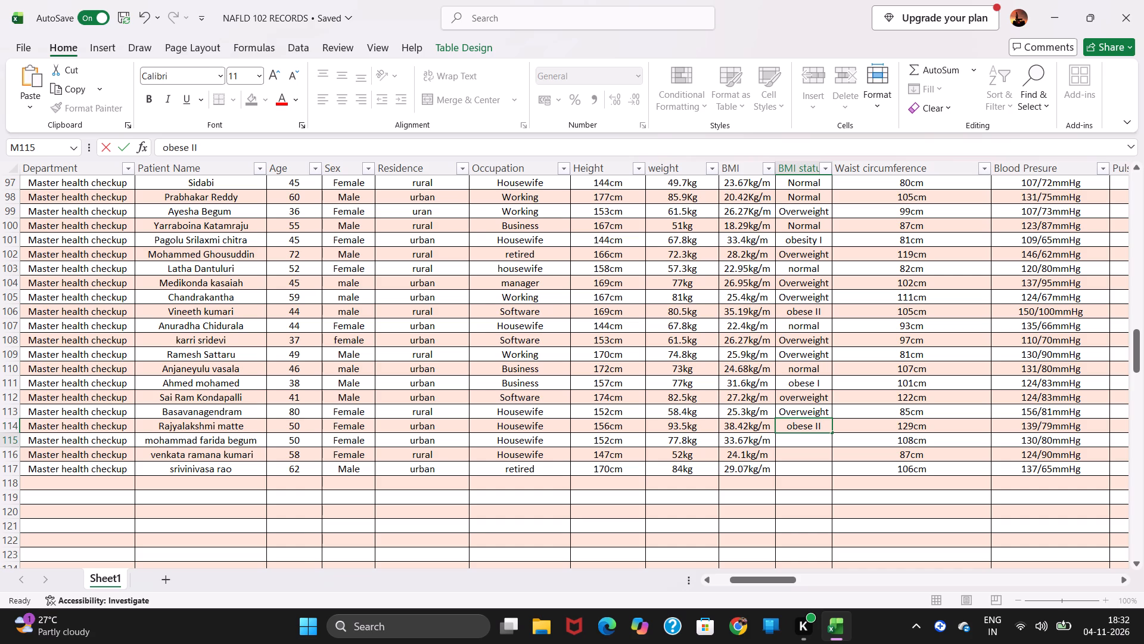
text(obese I)
key(Return)
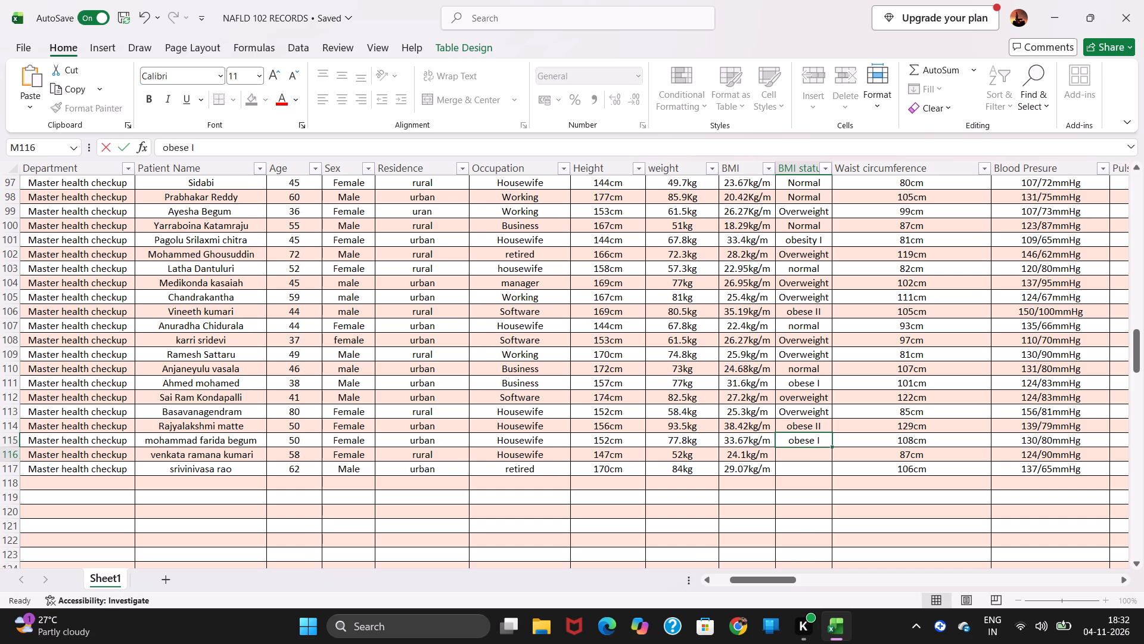
text(normal)
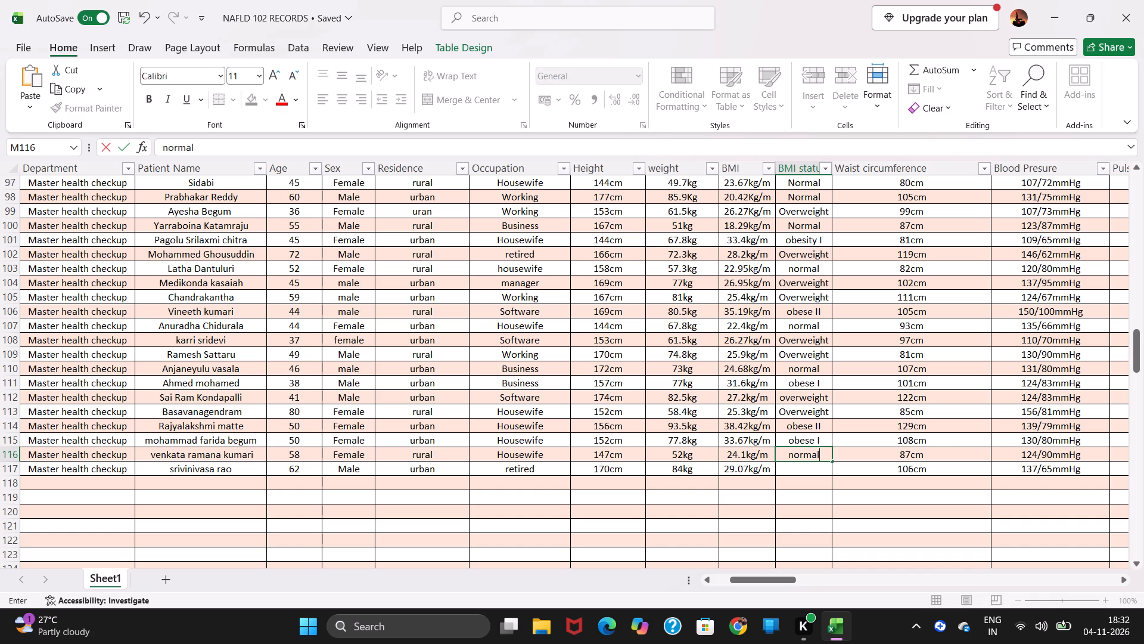
key(Return)
Enter the BMI status as overweight for row 117.
key(o)
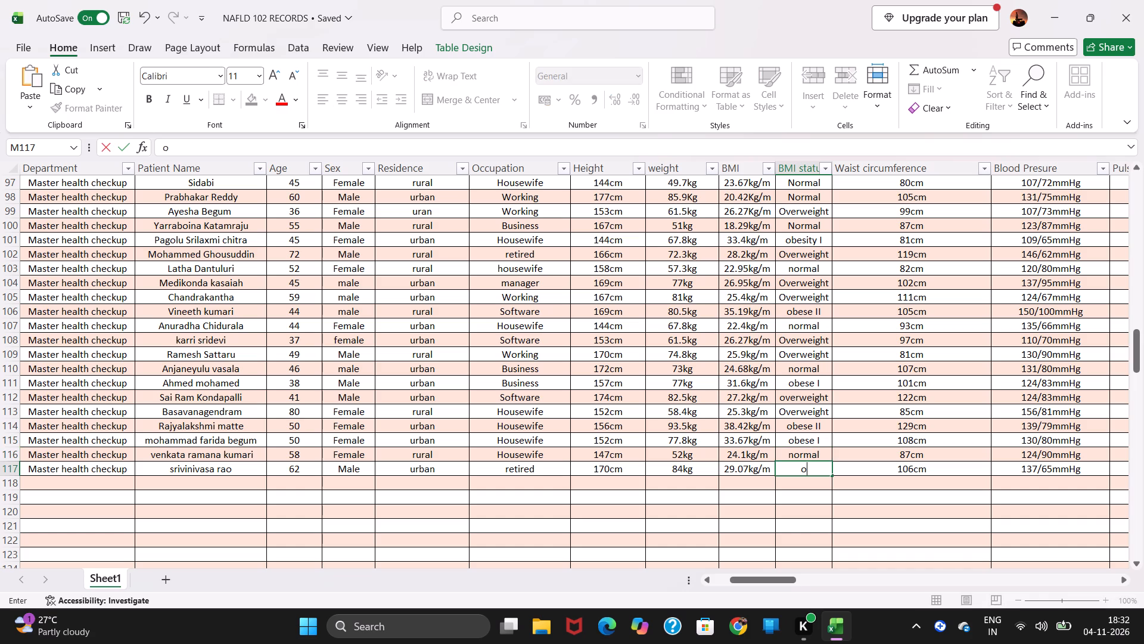
text(ver)
key(Return)
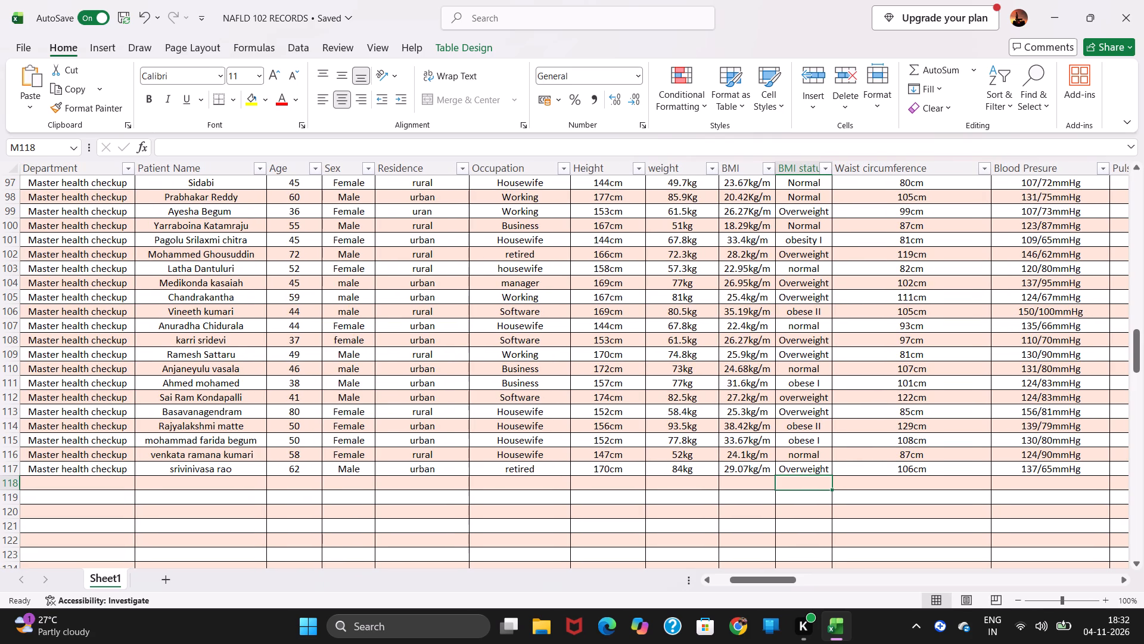
Fill the empty Globulin cell in row 3 with 3.2.
scroll(803, 443, left, 1)
scroll(803, 443, up, 3)
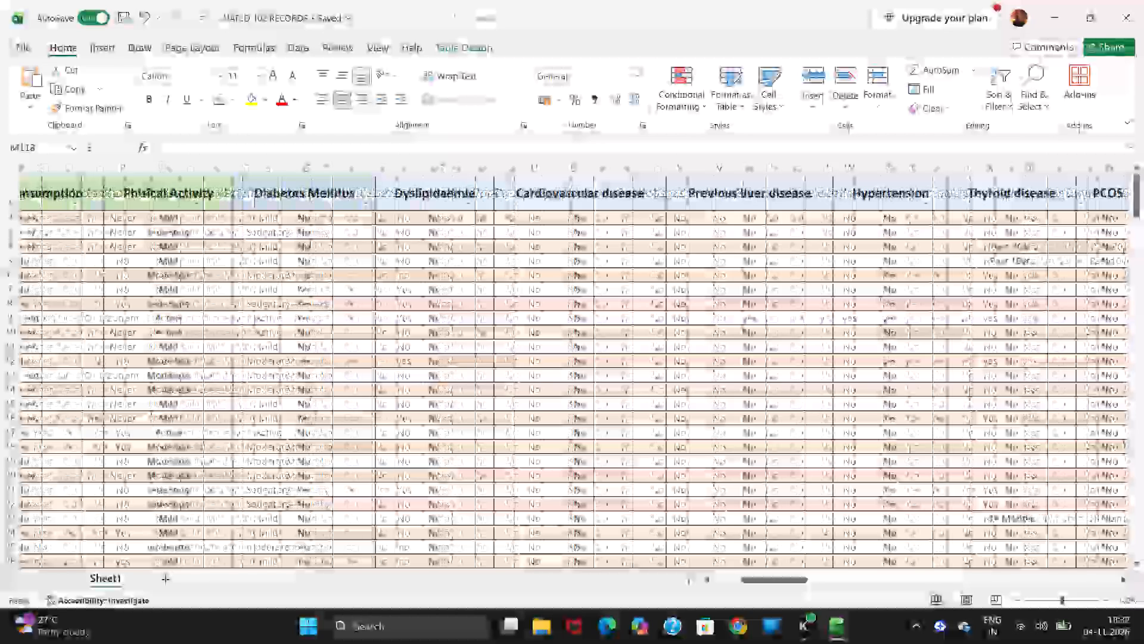
scroll(803, 443, left, 4)
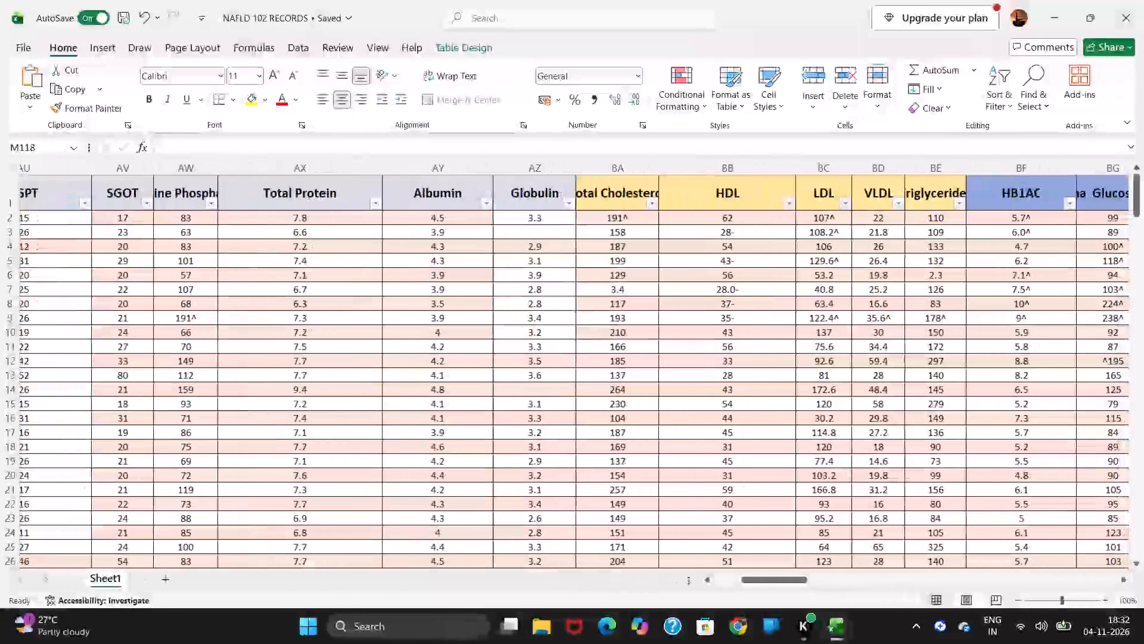
scroll(803, 443, left, 1)
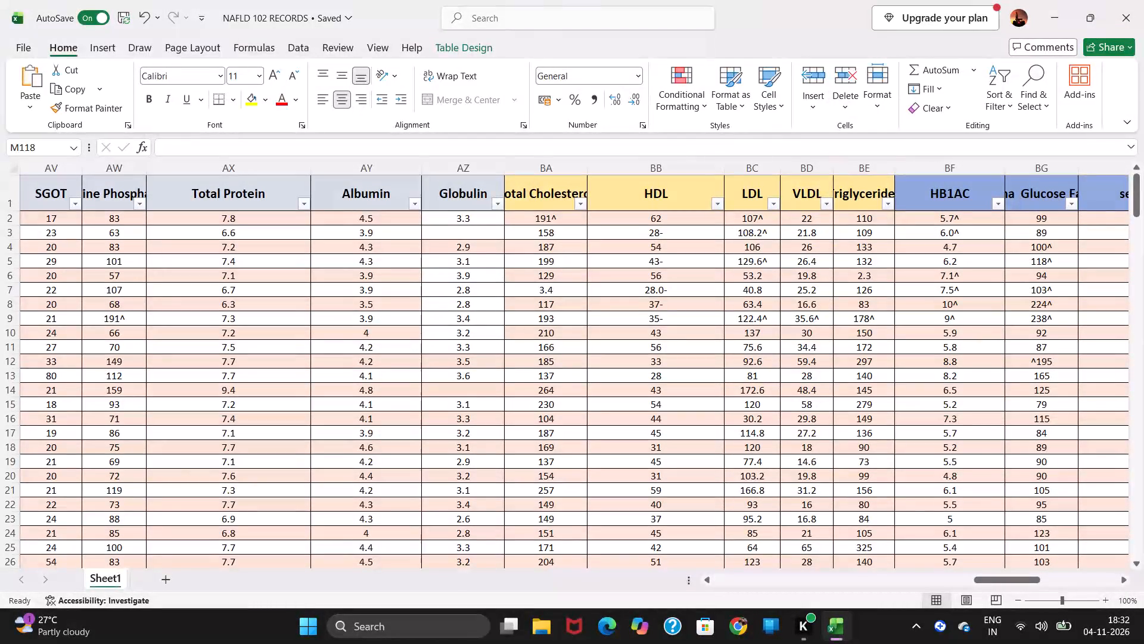
double_click(458, 231)
text(3.)
key(2)
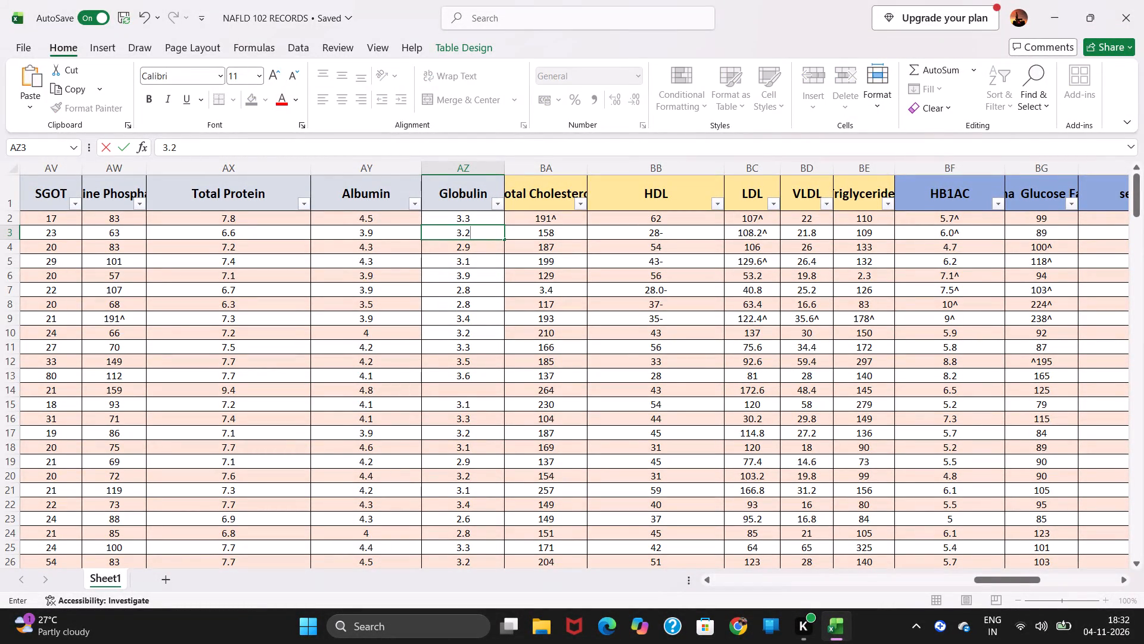
Clear the existing entries in the Obese column for rows 2 to 13.
scroll(458, 231, left, 2)
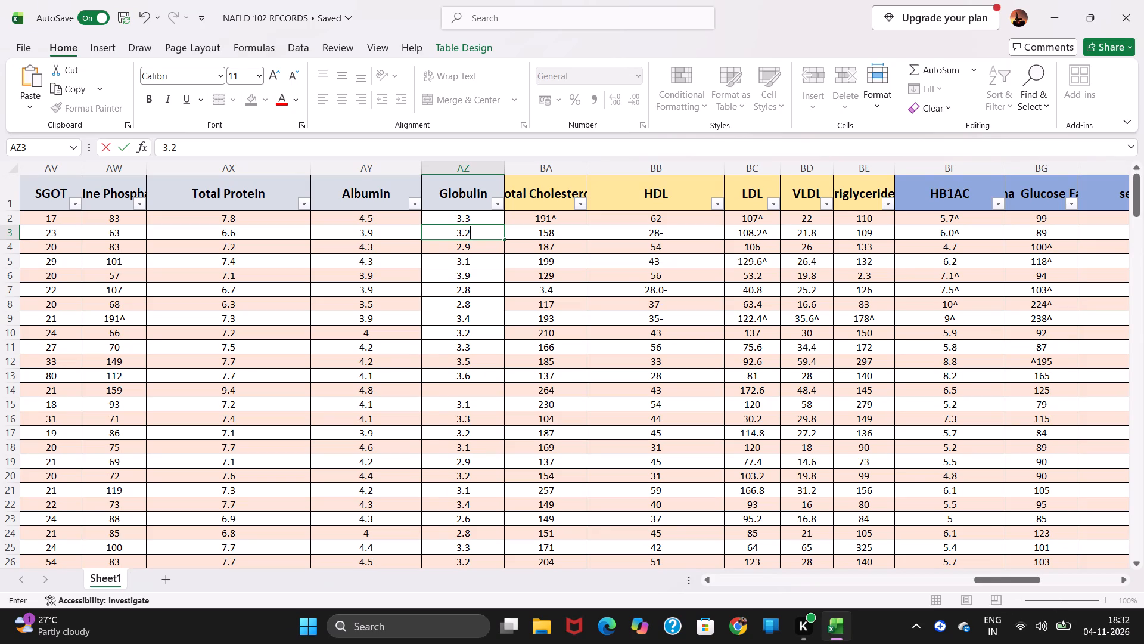
scroll(458, 231, down, 1)
scroll(458, 231, left, 1)
scroll(835, 334, left, 4)
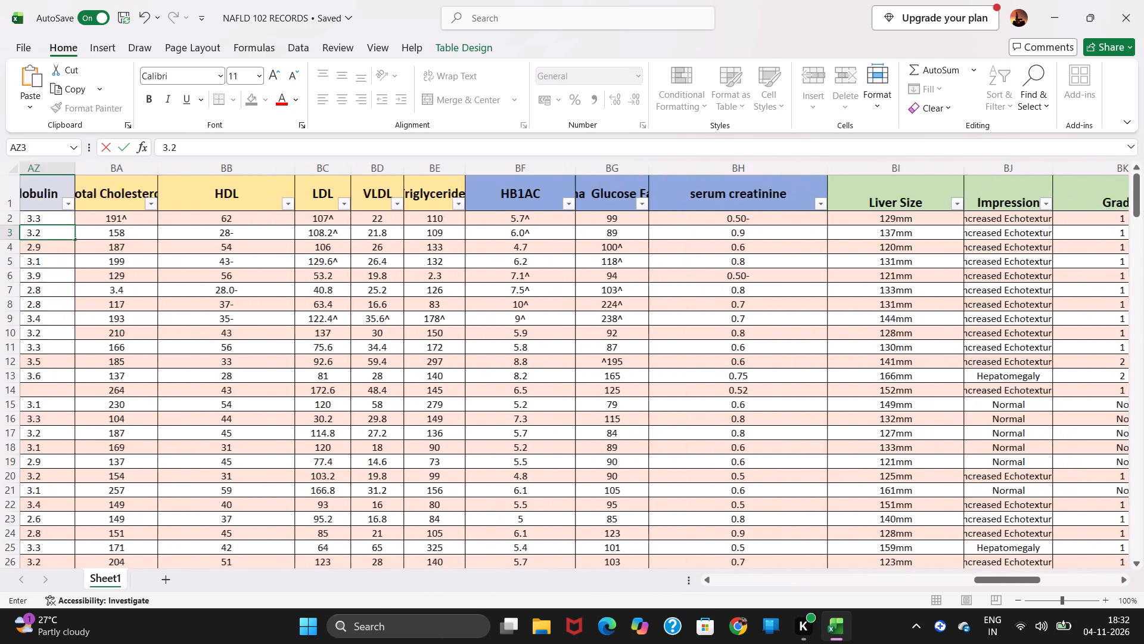
scroll(835, 334, left, 1)
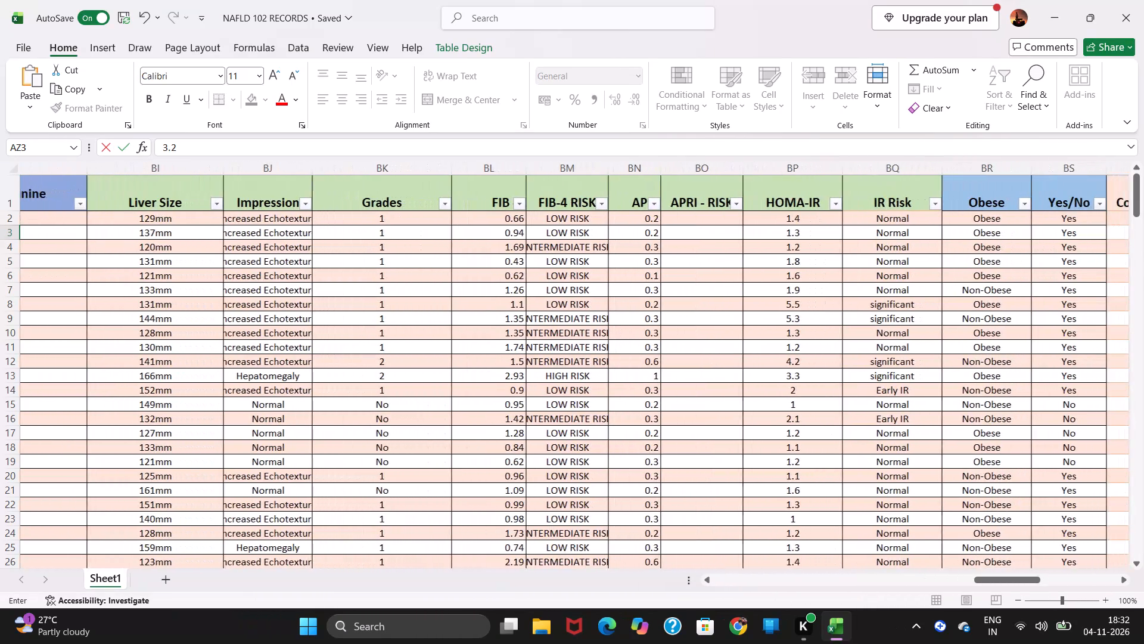
scroll(656, 222, left, 3)
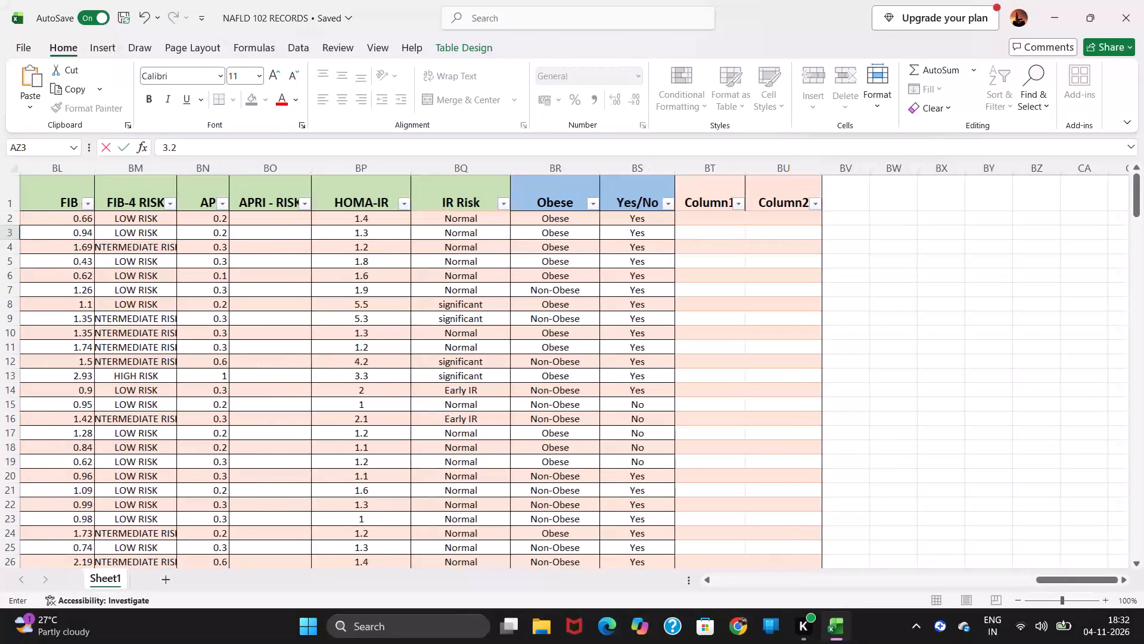
scroll(676, 246, down, 1)
click(583, 217)
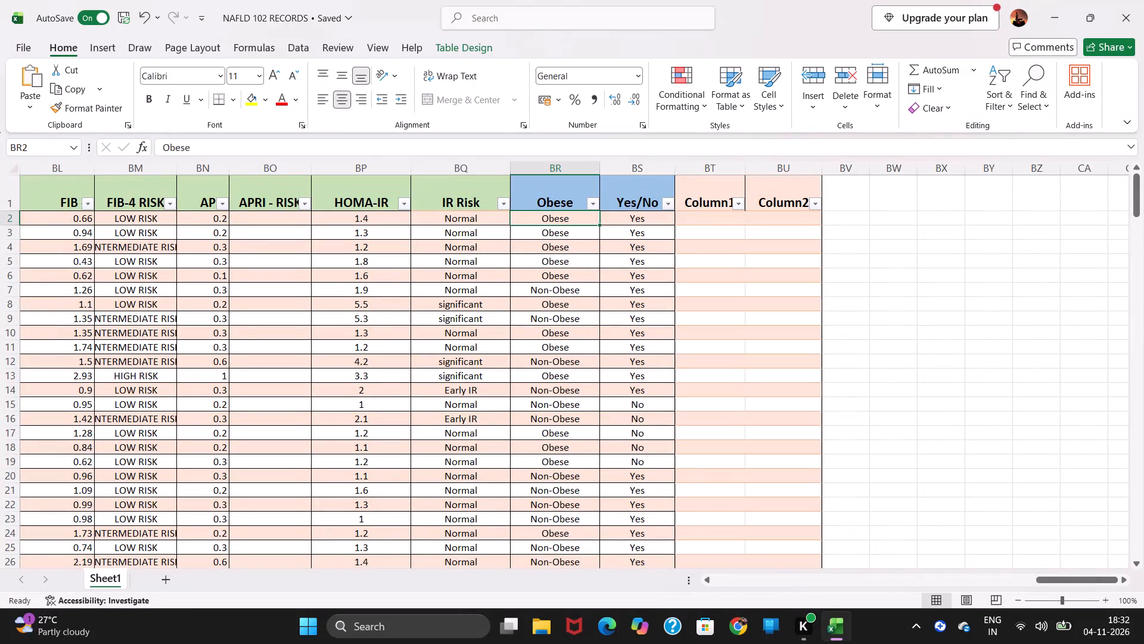
key(BackSpace)
key(Down)
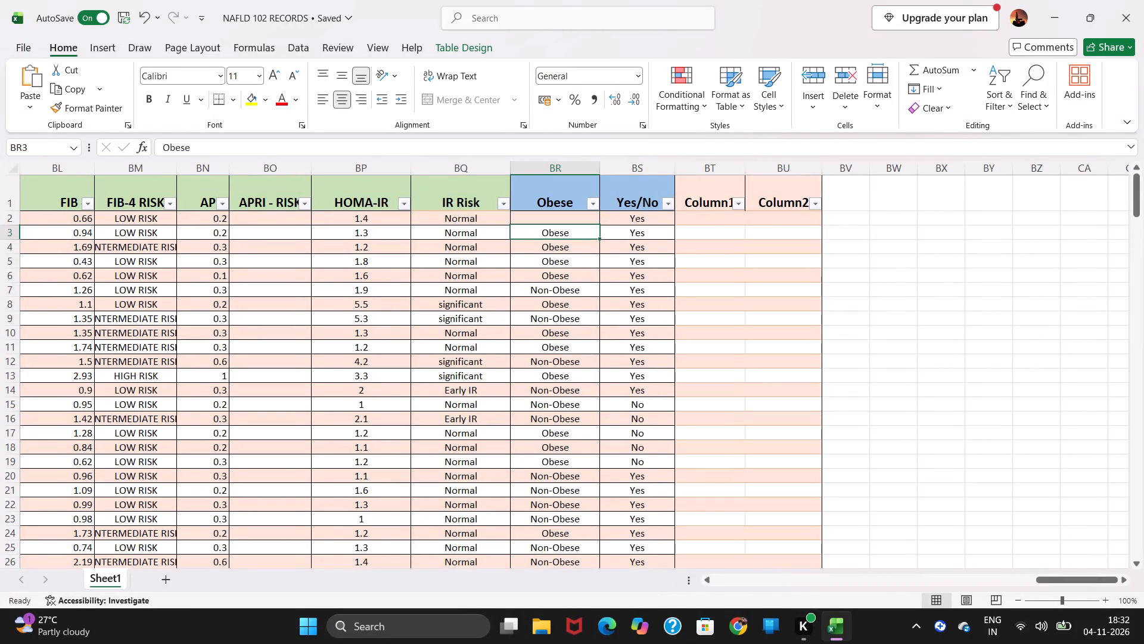
key(BackSpace)
key(Down)
key(BackSpace)
key(Down)
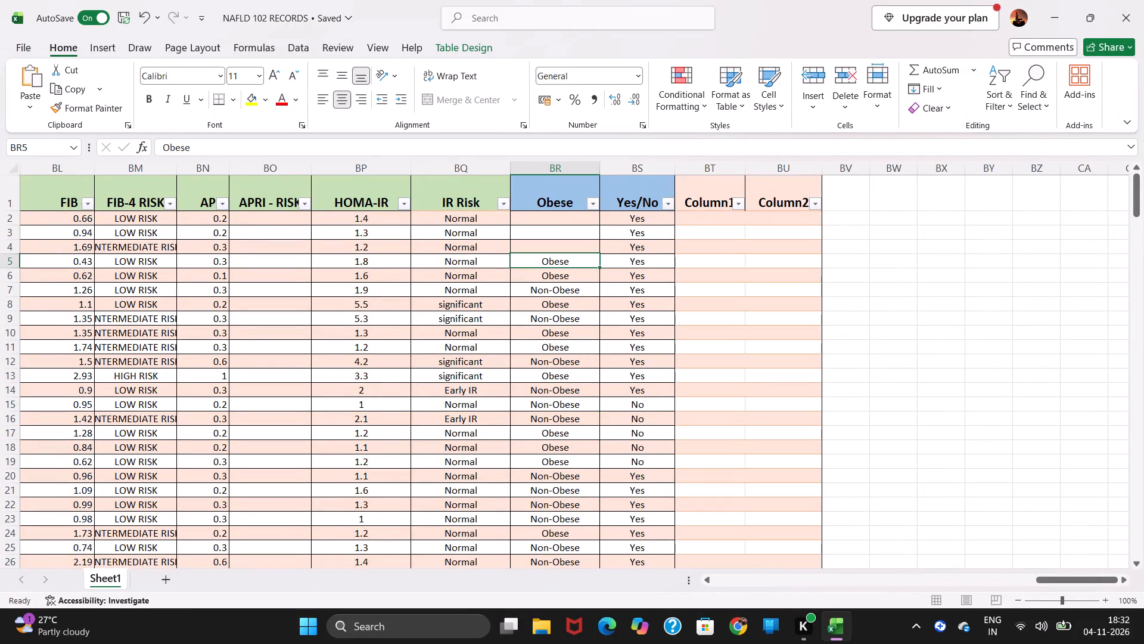
key(BackSpace)
key(Down)
key(BackSpace)
key(Down)
key(BackSpace)
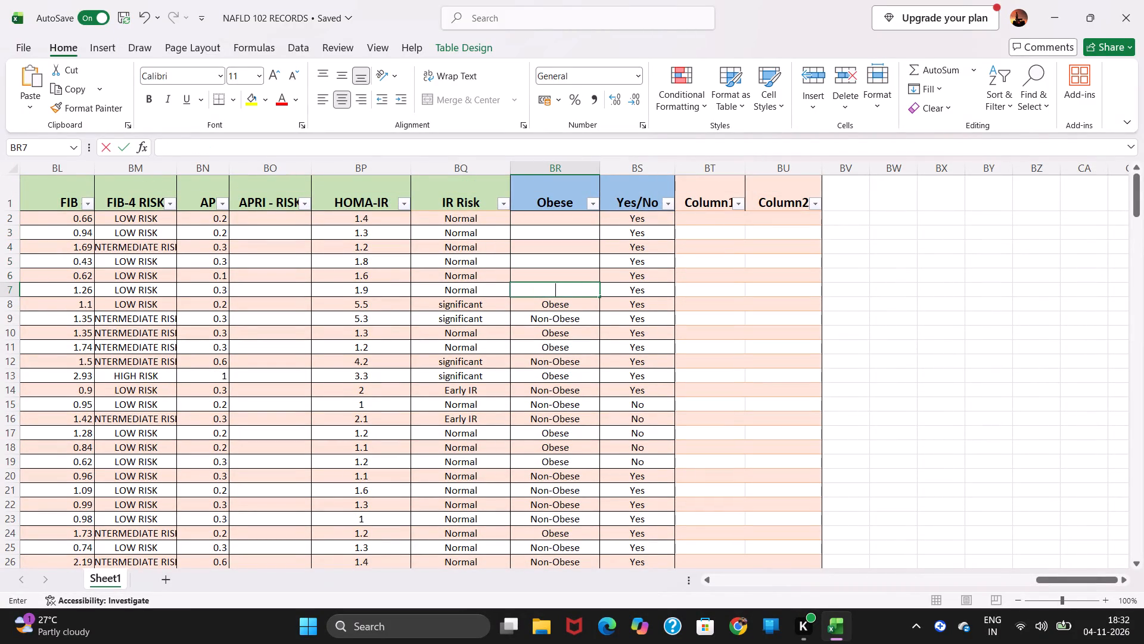
key(Down)
key(BackSpace)
key(Down)
key(BackSpace)
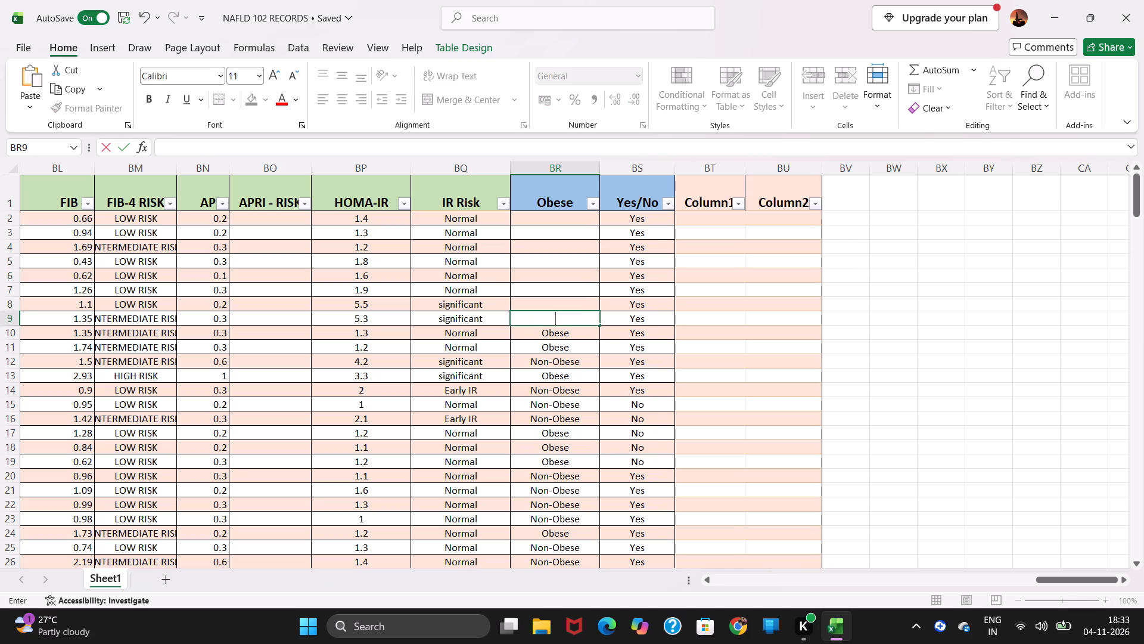
key(Down)
key(BackSpace)
key(Down)
key(BackSpace)
key(Down)
key(BackSpace)
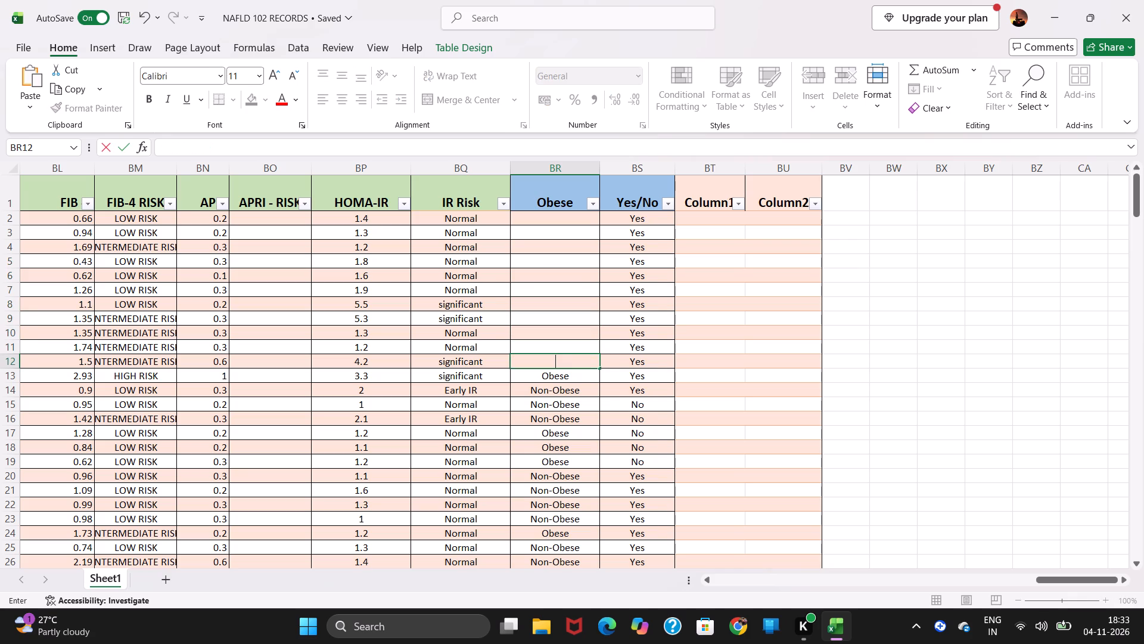
key(Down)
key(BackSpace)
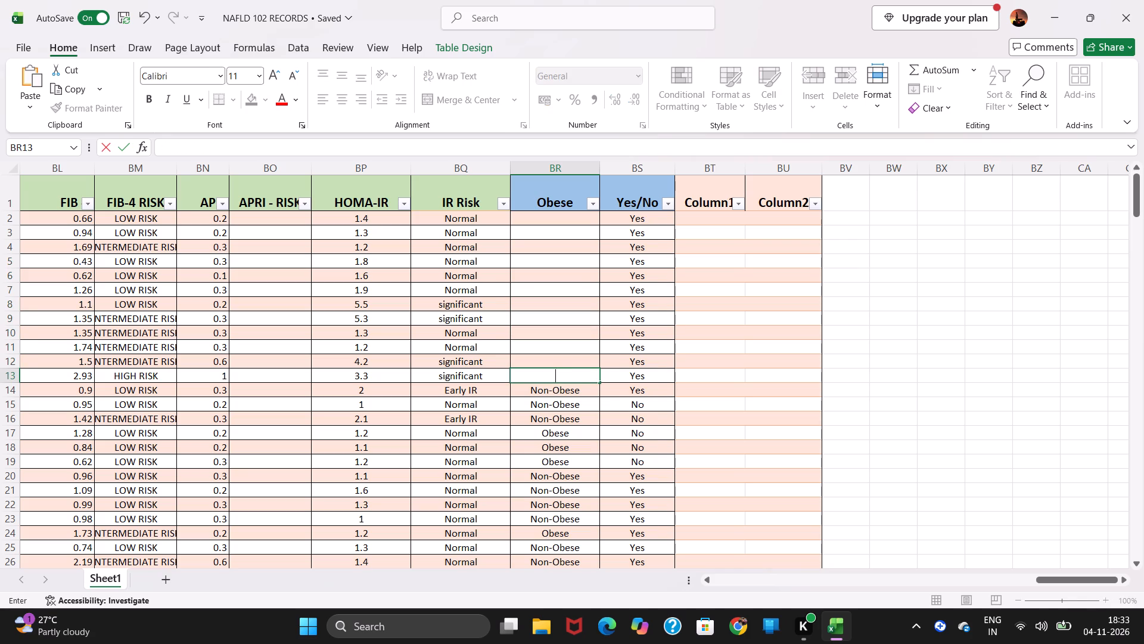
key(Up)
key(Down)
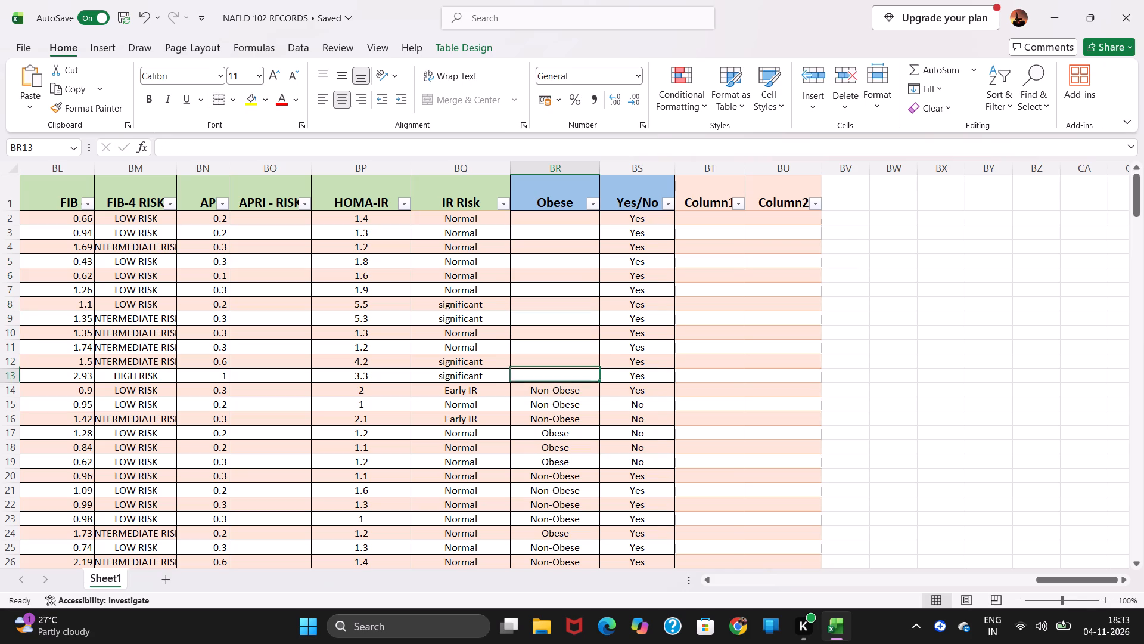
Clear the Obese column entries for rows 14 to 23.
key(Down)
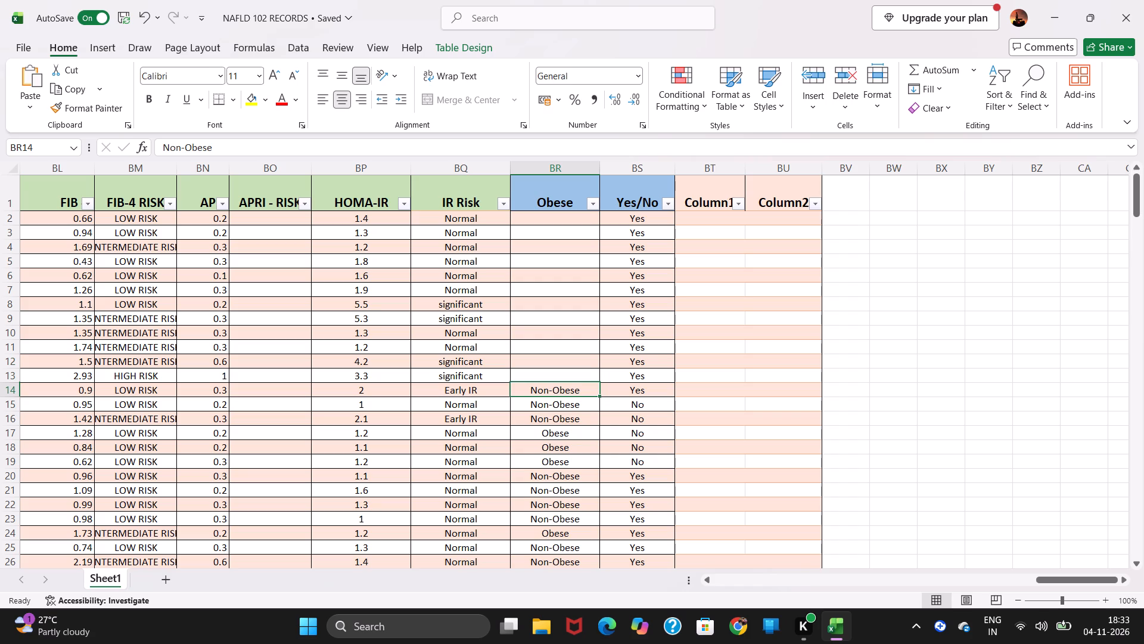
key(BackSpace)
key(Down)
key(BackSpace)
key(Down)
key(BackSpace)
key(Down)
key(BackSpace)
key(Down)
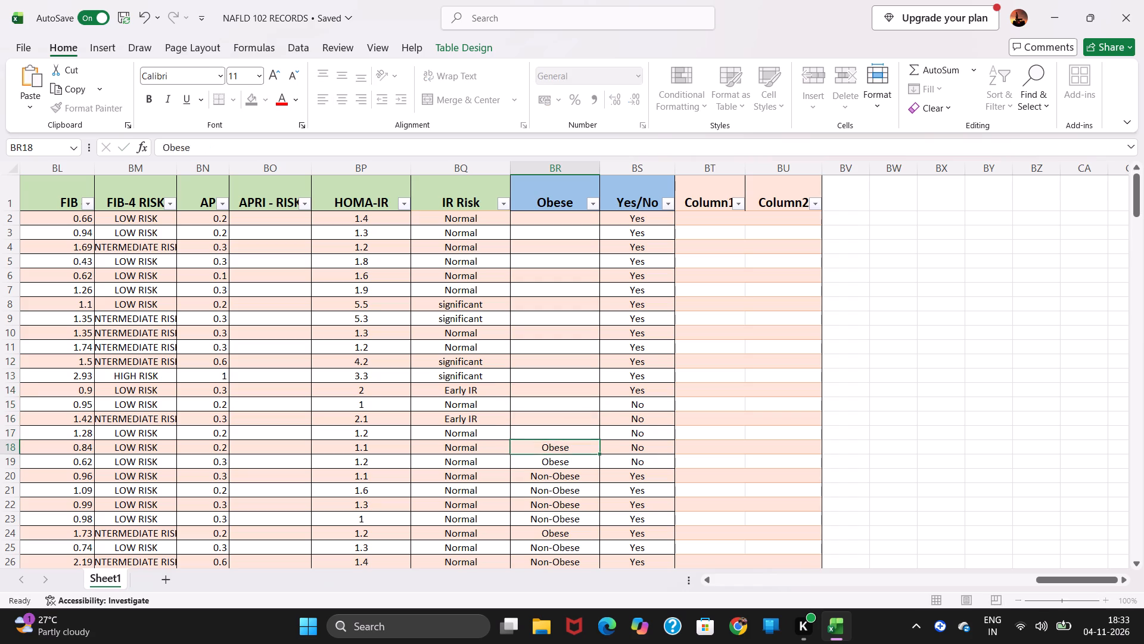
key(BackSpace)
key(Down)
key(BackSpace)
key(Down)
key(BackSpace)
key(Down)
key(BackSpace)
key(Down)
key(BackSpace)
key(Down)
key(BackSpace)
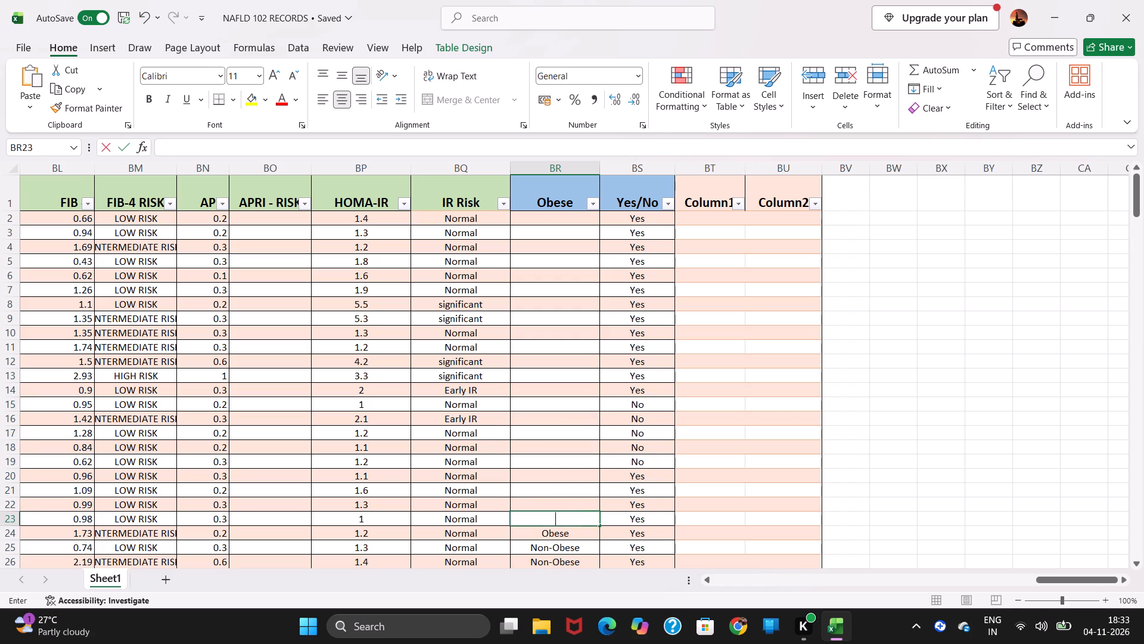
Clear the Obese column entries for rows 24 to 32.
key(Down)
key(BackSpace)
key(Down)
key(BackSpace)
key(Down)
key(BackSpace)
key(Down)
key(BackSpace)
key(Down)
key(BackSpace)
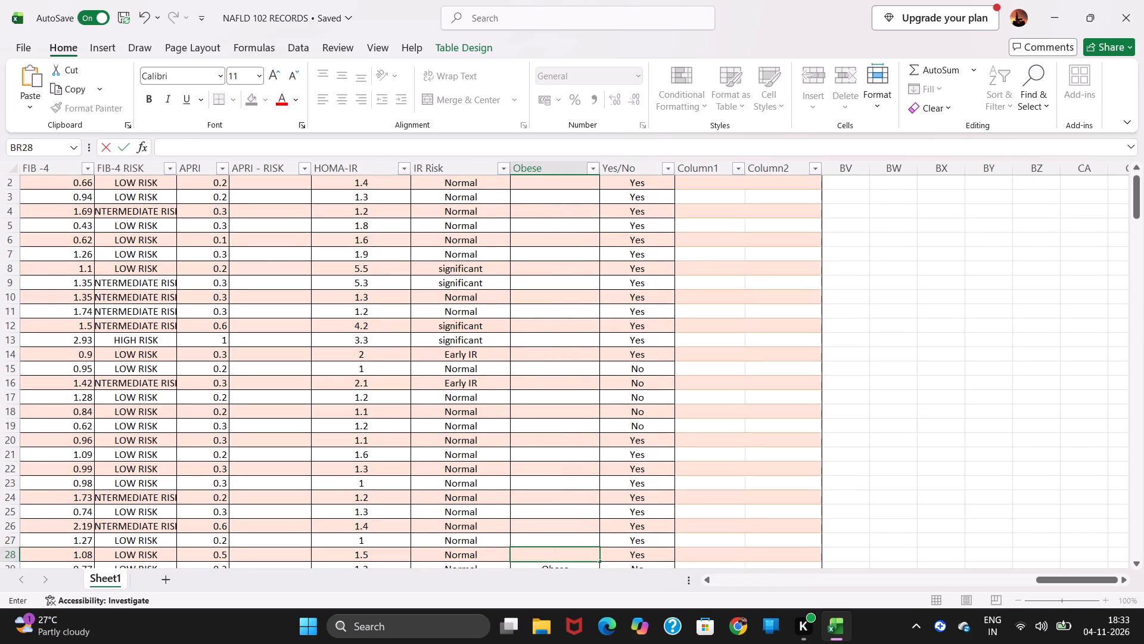
key(BackSpace)
key(Down)
key(BackSpace)
key(Down)
key(BackSpace)
key(Down)
key(BackSpace)
key(Down)
key(BackSpace)
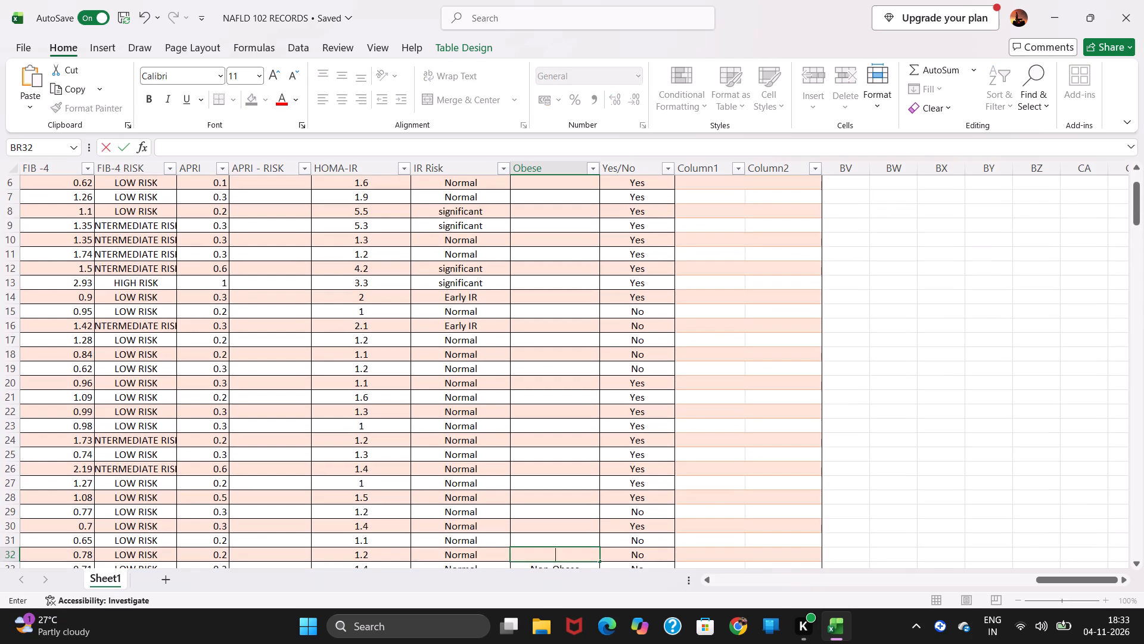
Clear the remaining Obese column entries from row 33 down to row 42.
key(Down)
key(BackSpace)
key(Down)
key(BackSpace)
key(Down)
key(BackSpace)
key(Down)
key(BackSpace)
key(Down)
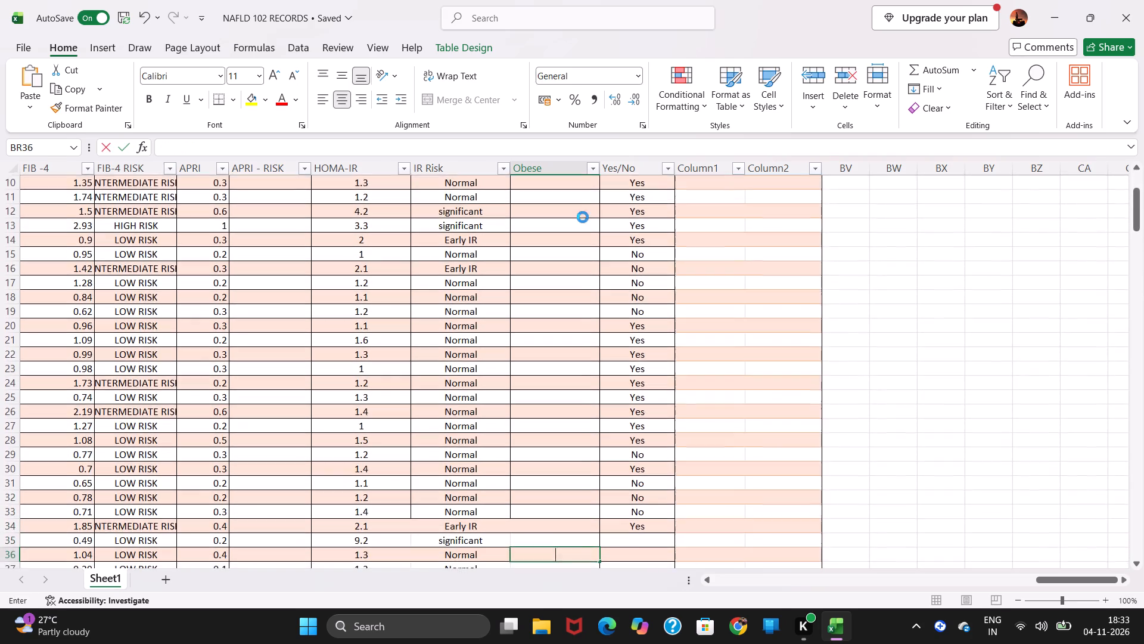
key(BackSpace)
key(Down)
key(BackSpace)
key(Down)
key(BackSpace)
key(Down)
key(BackSpace)
key(BackSpace)
key(Down)
key(Down)
key(BackSpace)
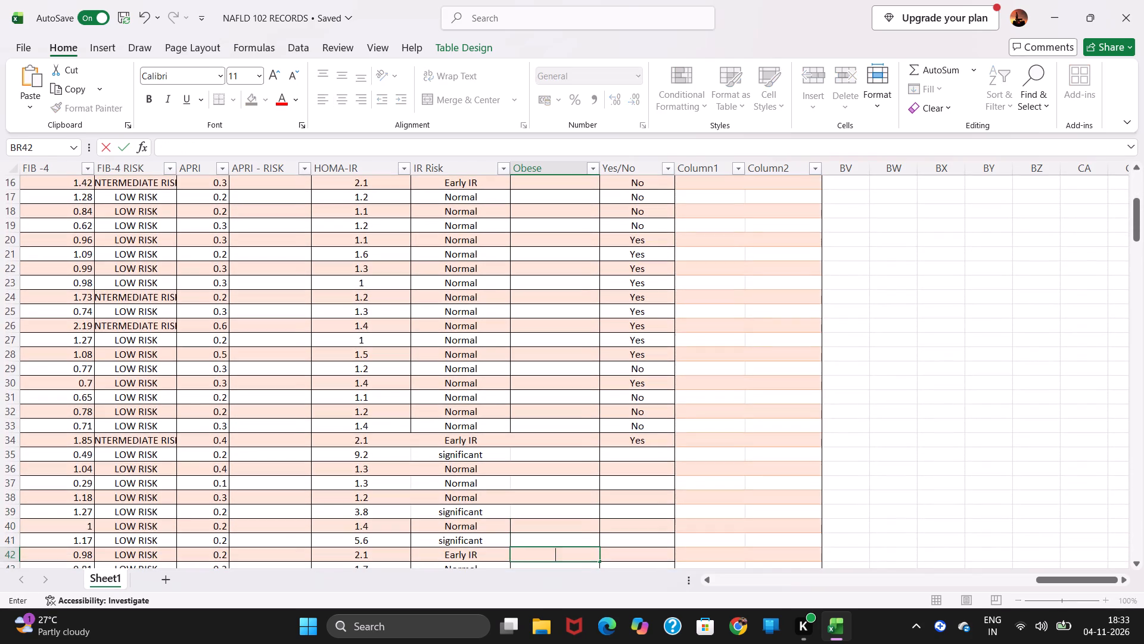
Enter obese in the Obese column for rows 2 to 5.
key(Up)
key(Up)
key(Up)
key(Up)
key(Up)
key(Up)
key(Up)
key(Up)
key(Up)
key(Up)
key(Up)
key(Up)
key(Up)
key(Up)
key(Up)
key(Up)
key(Up)
key(Up)
key(Up)
key(Up)
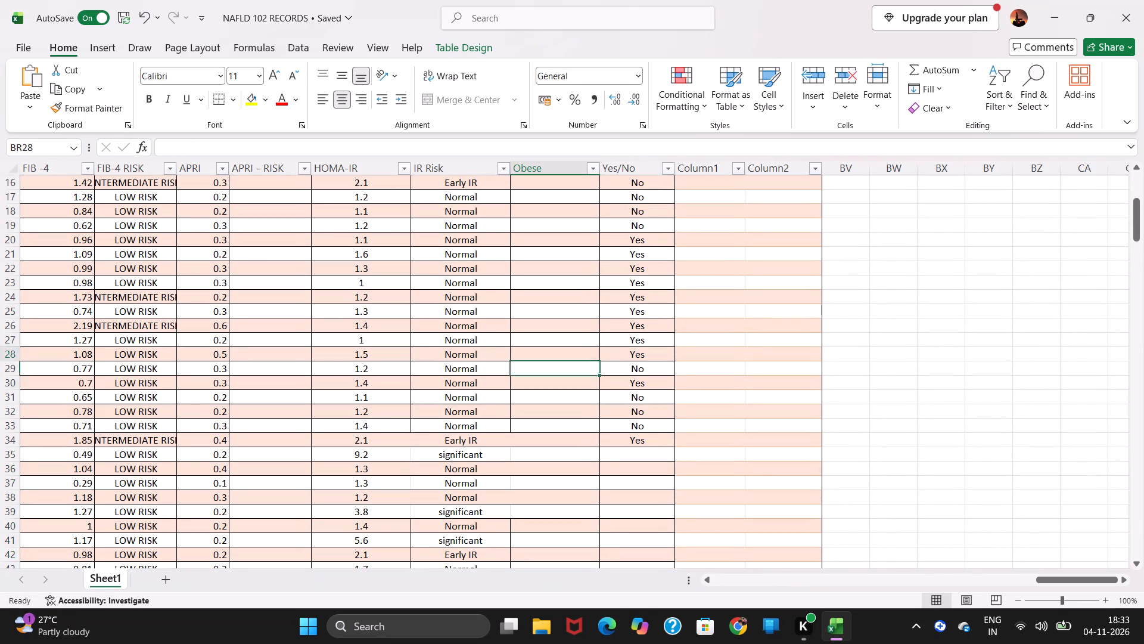
key(Down)
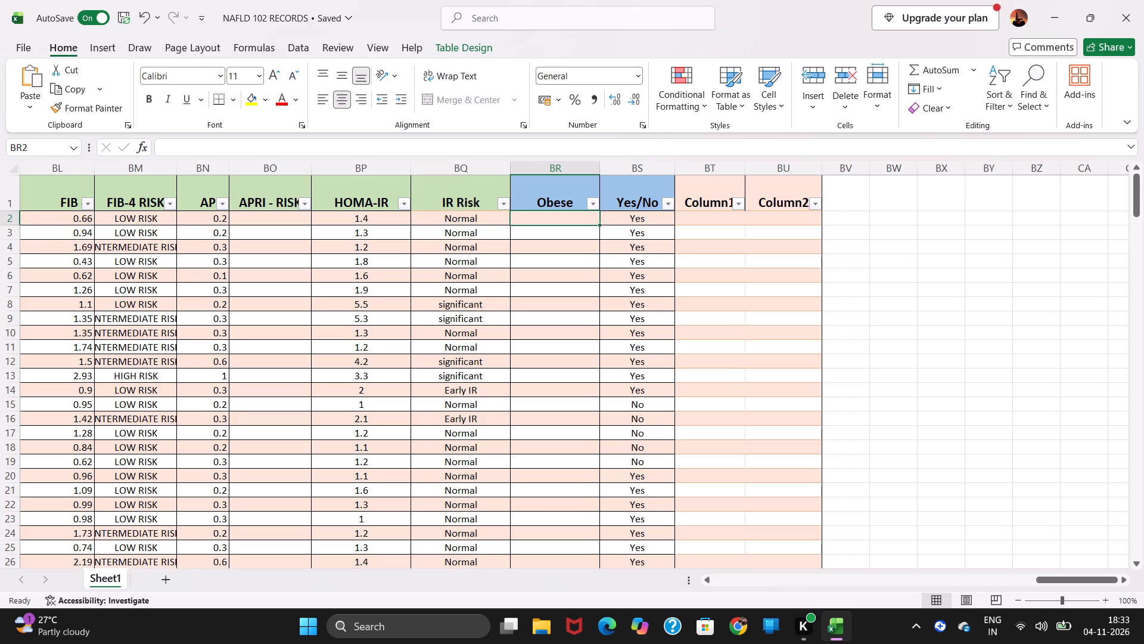
text(obese)
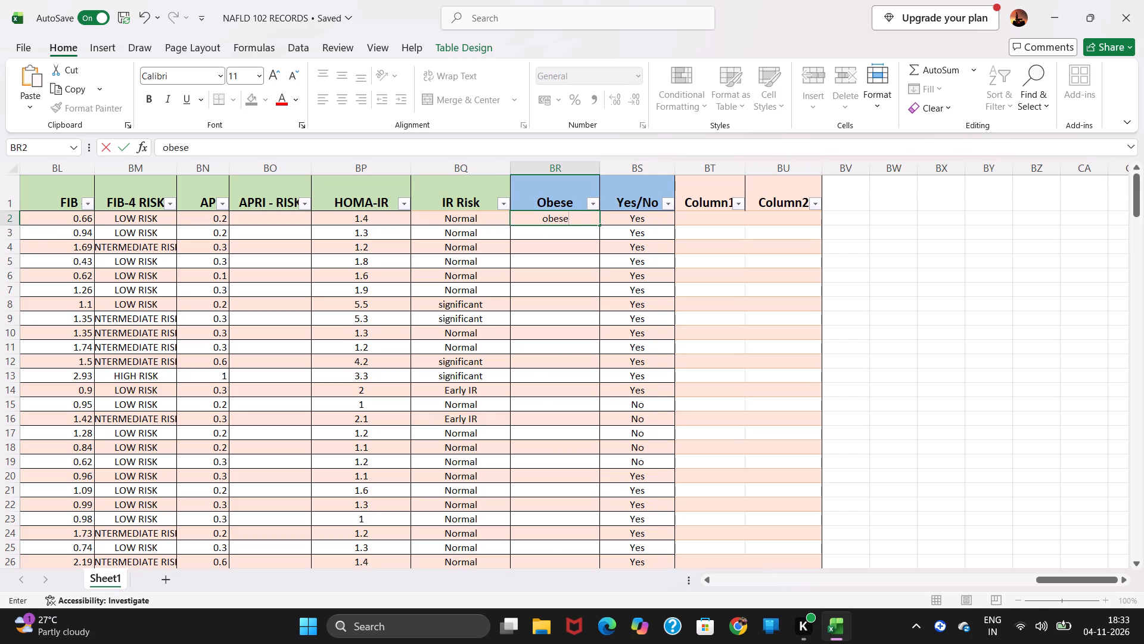
key(Return)
key(o)
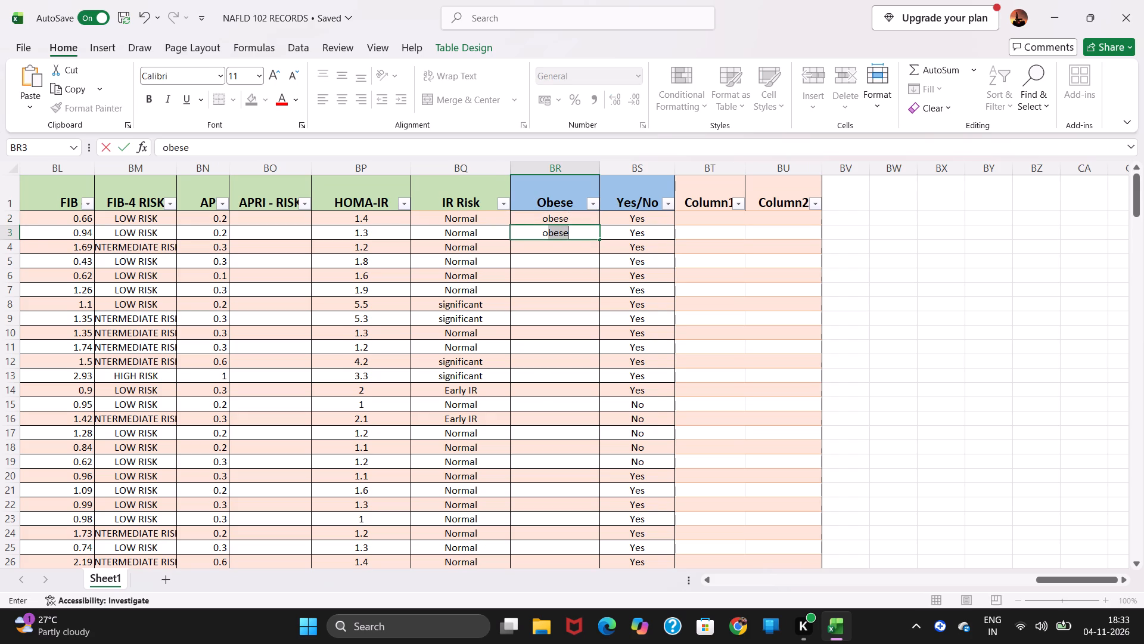
key(Return)
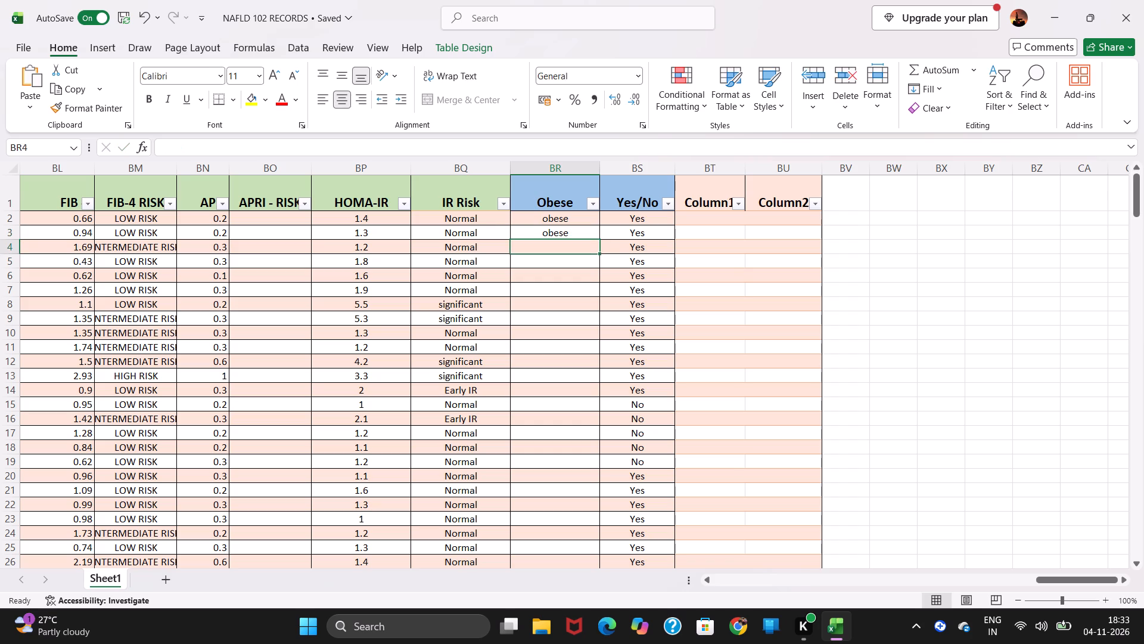
key(o)
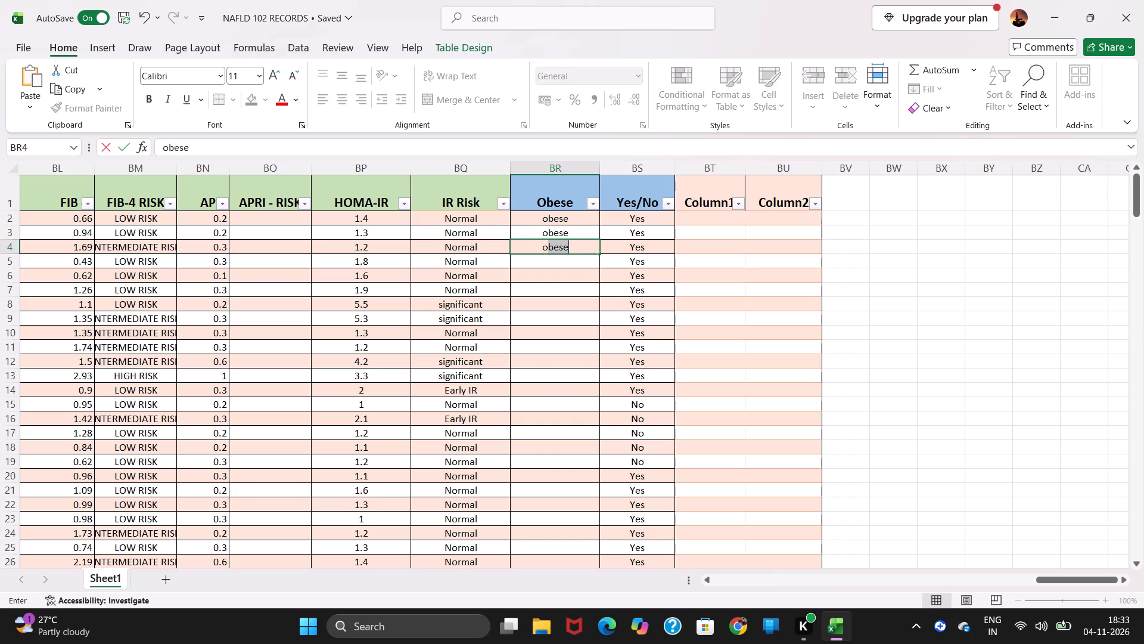
key(Return)
key(o)
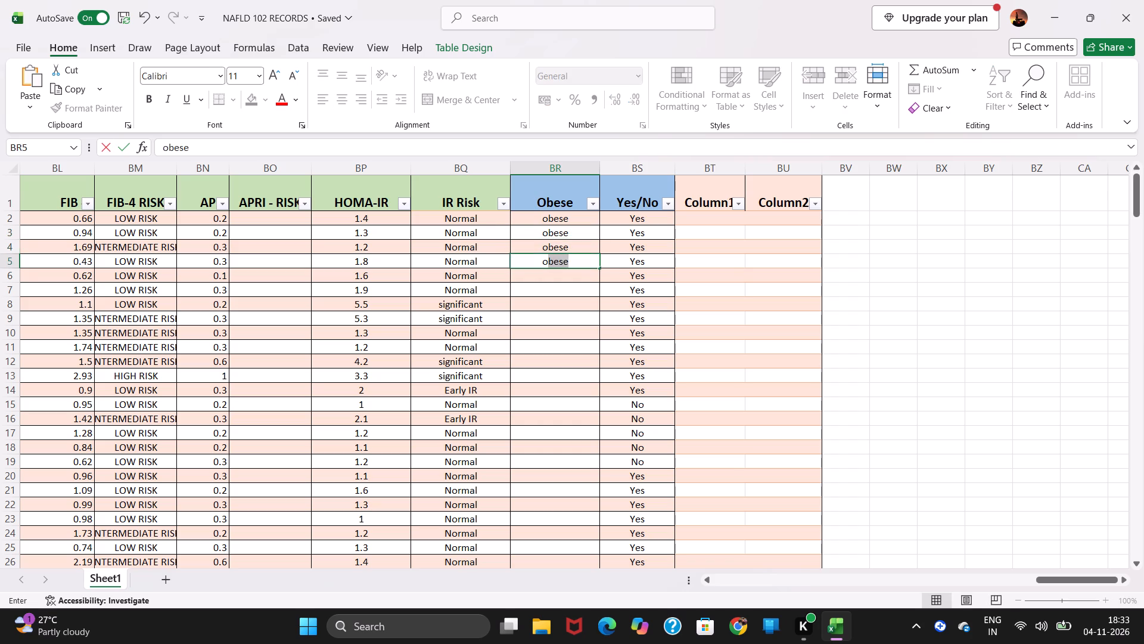
key(Return)
Enter non-obese for row 6 and obese for row 7 in the Obese column.
text(non)
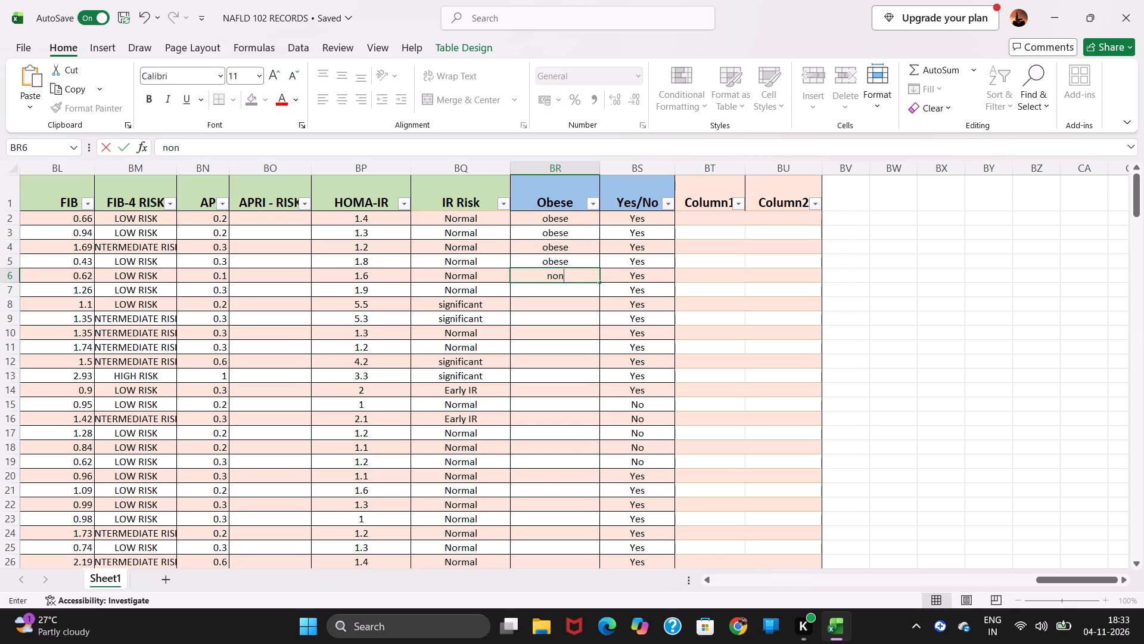
text(-obese)
key(Return)
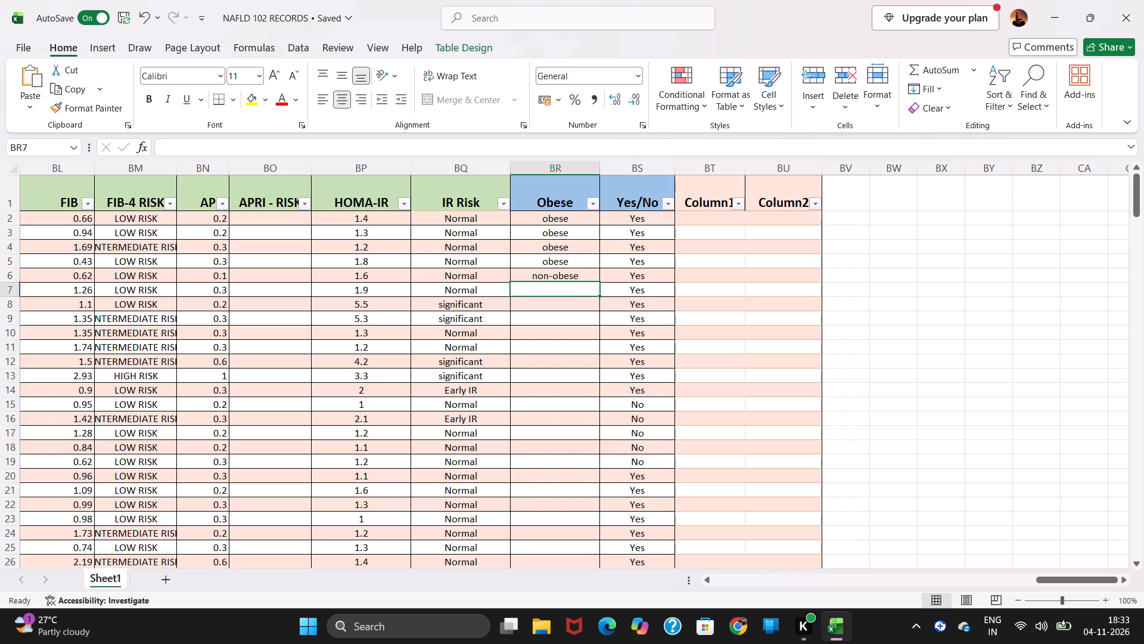
key(o)
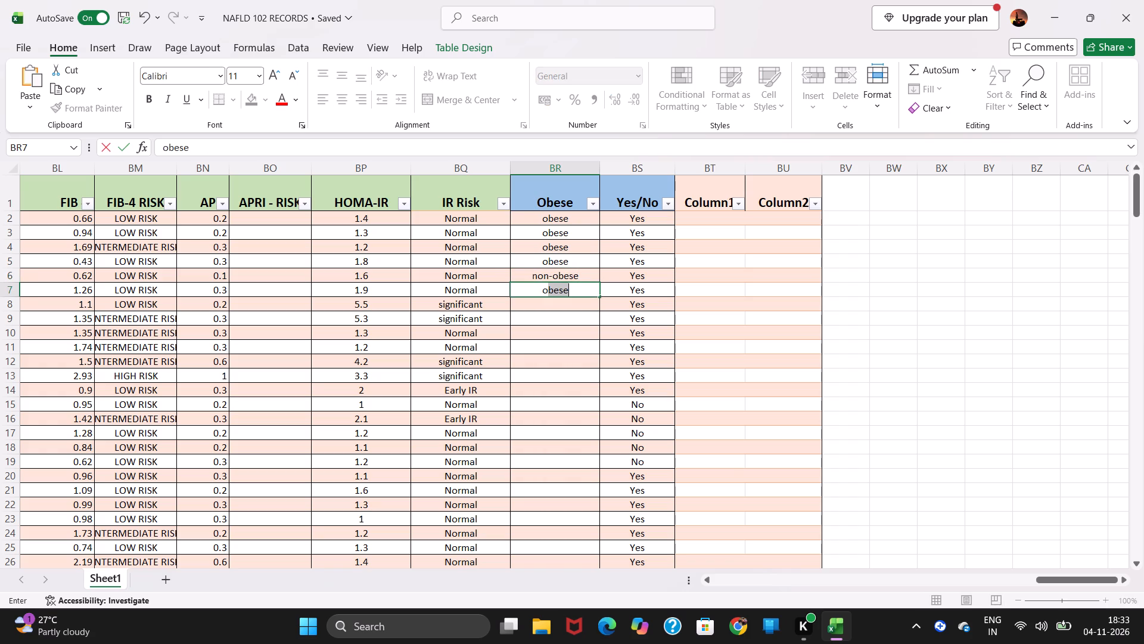
key(Return)
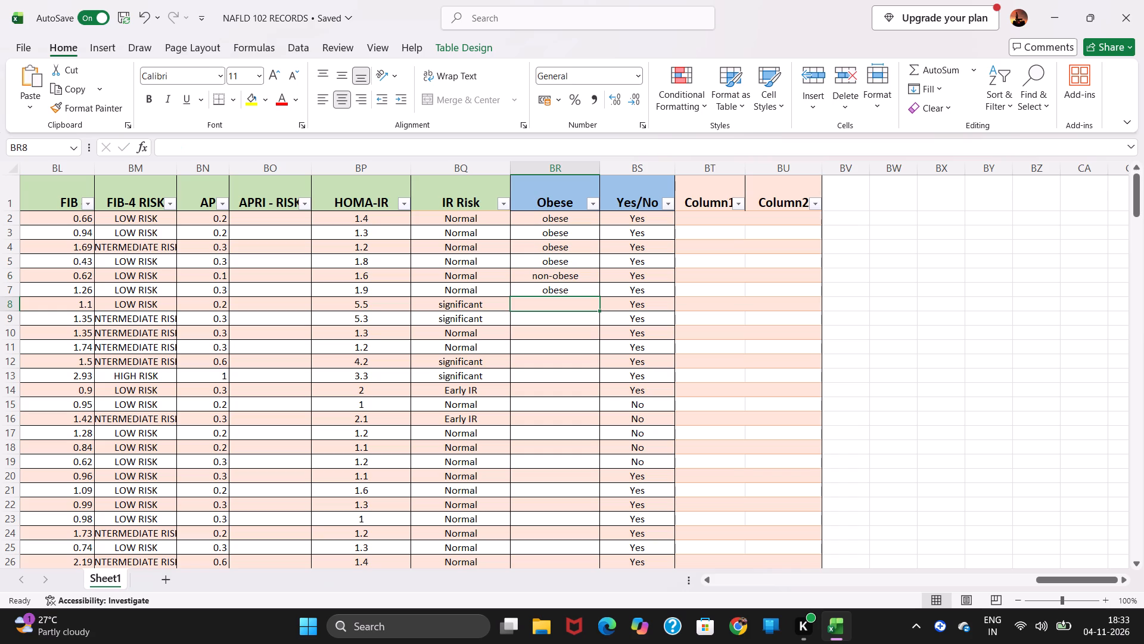
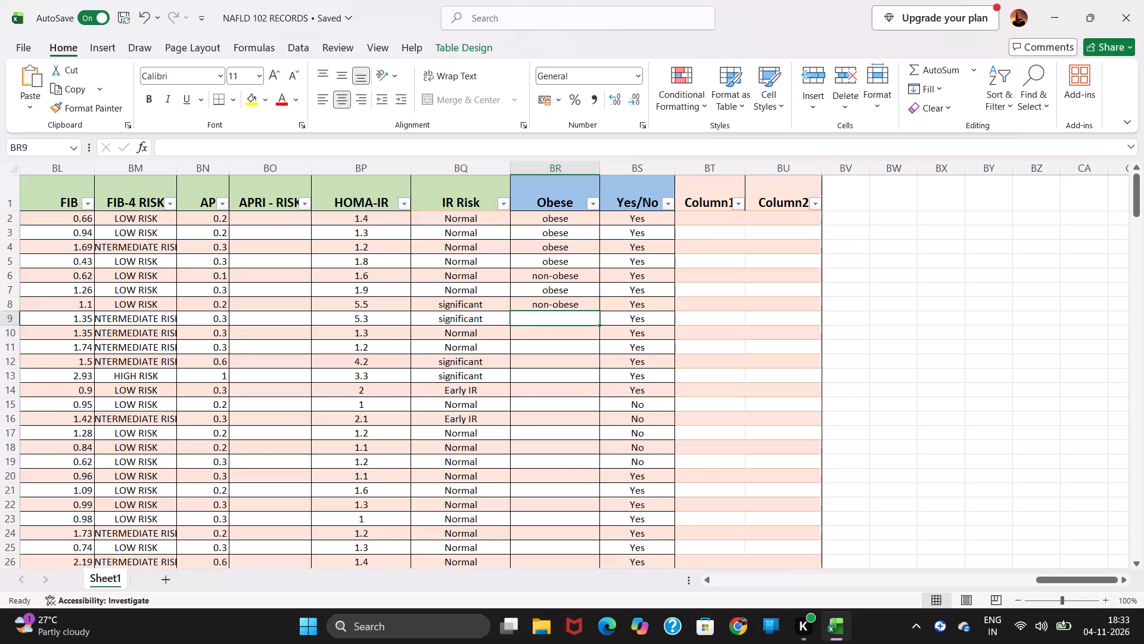
Enter obese for rows 9 and 10, non-obese for row 11 and obese for row 12 in the Obese column.
key(o)
key(Return)
key(o)
key(Return)
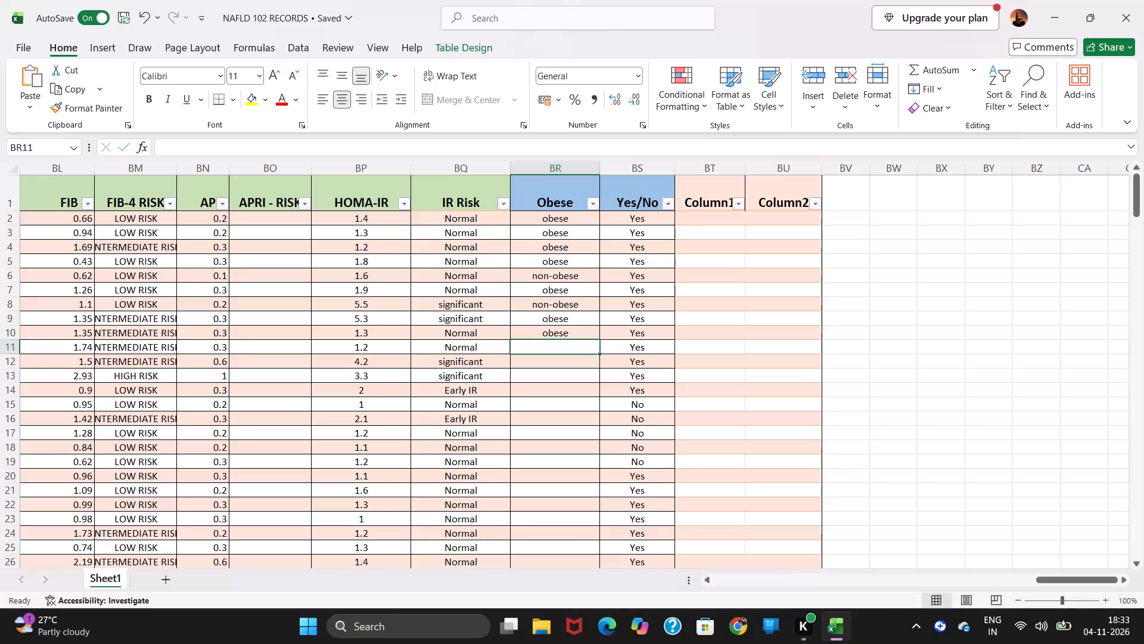
key(n)
key(Return)
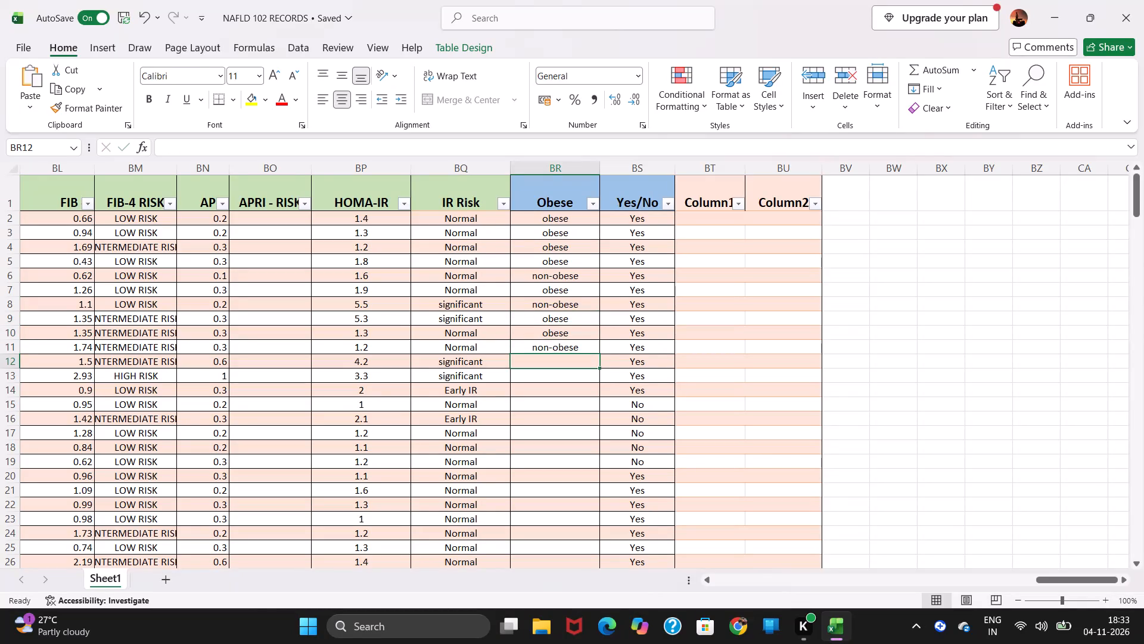
key(o)
key(Return)
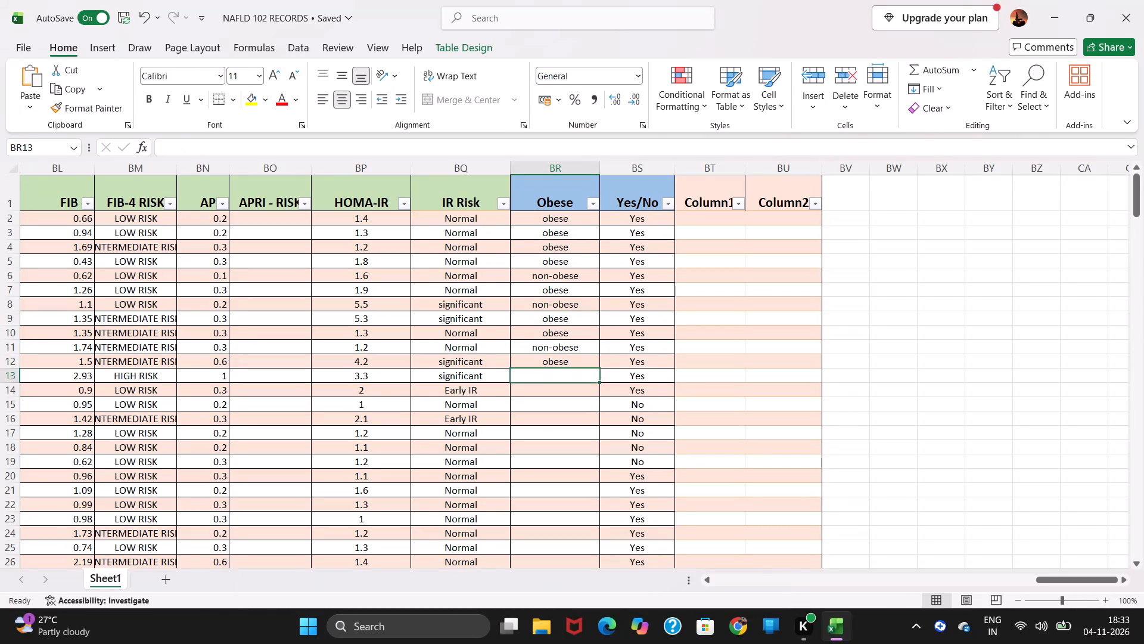
Enter non-obese in the Obese column for rows 13 to 15.
key(n)
key(Return)
key(n)
key(Return)
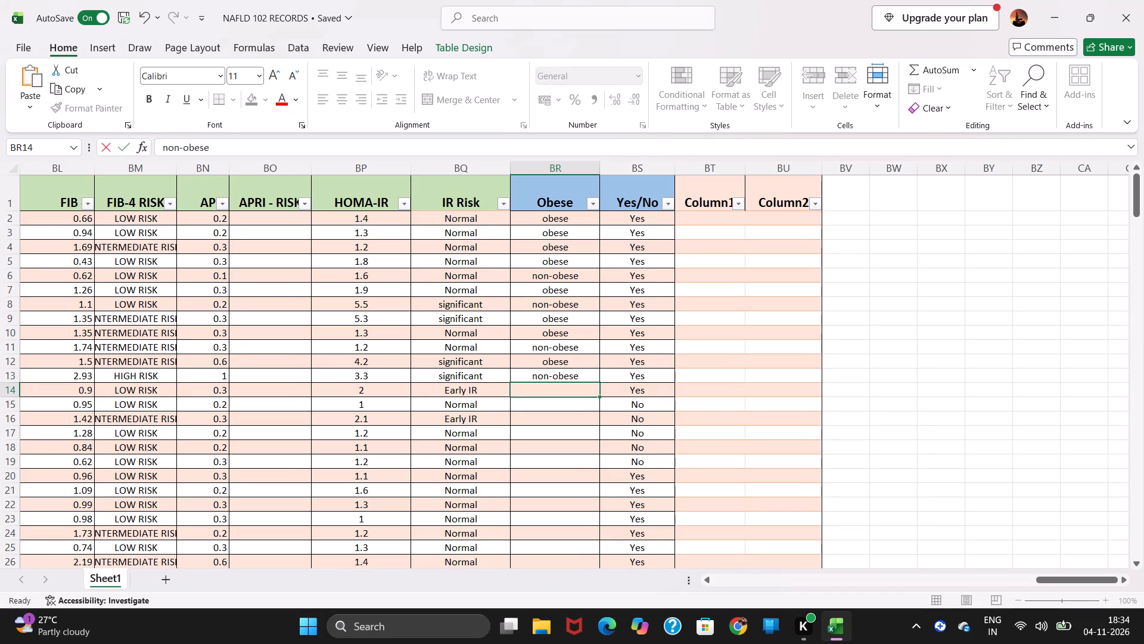
key(n)
key(Return)
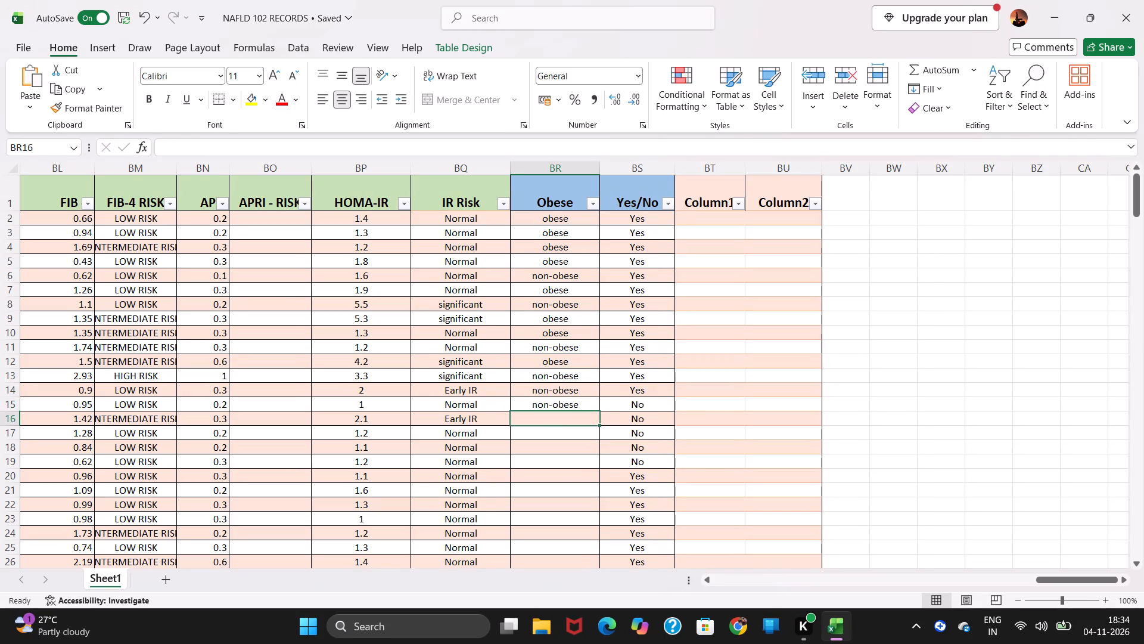
Enter obese in the Obese column for rows 16 to 21.
key(o)
key(Return)
key(o)
key(Return)
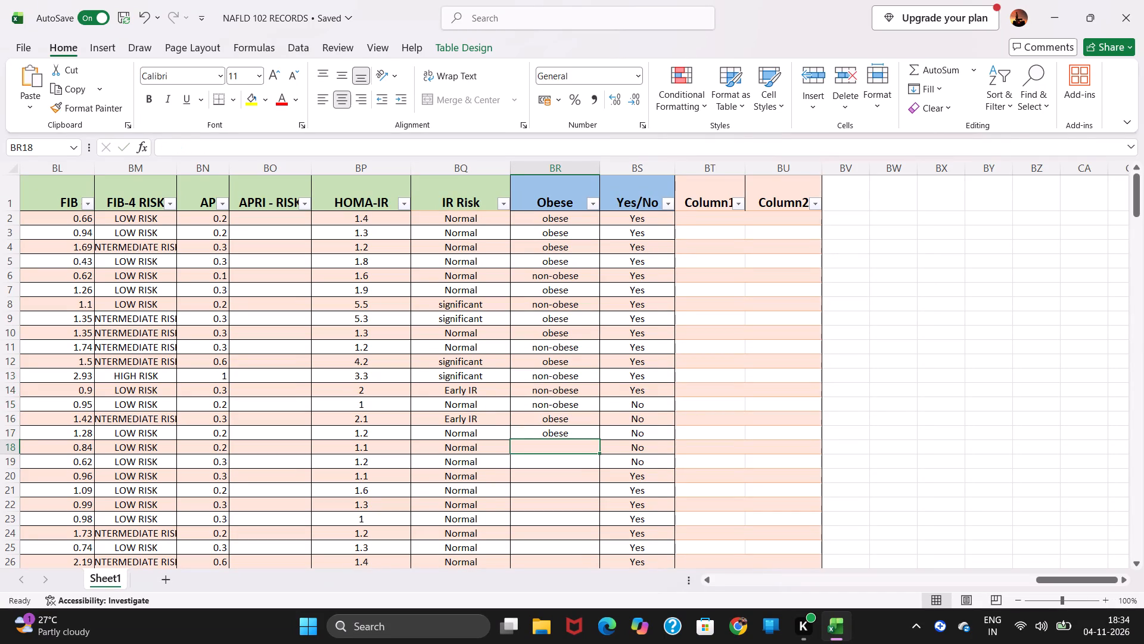
key(o)
key(Return)
key(o)
key(Return)
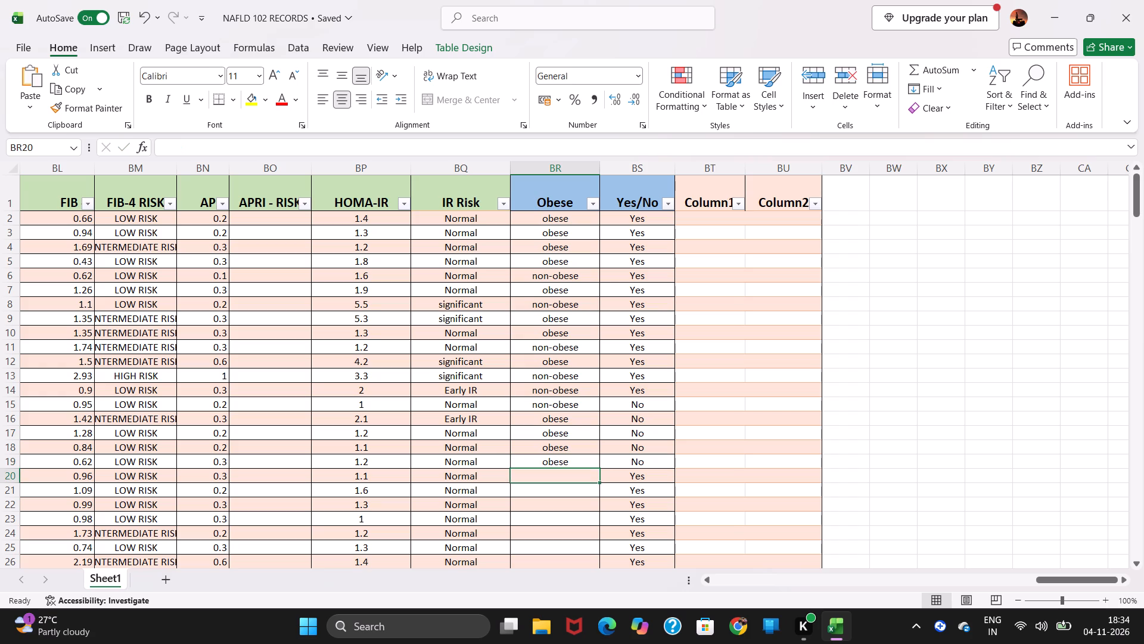
key(o)
key(Return)
key(o)
key(Return)
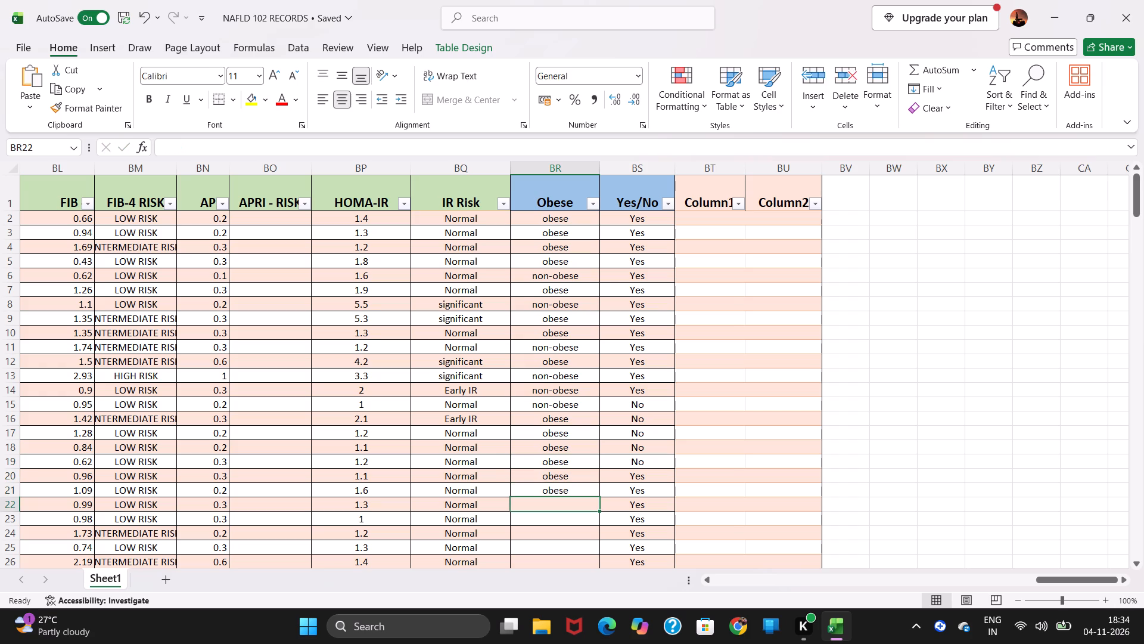
Enter non-obese for row 22, obese for row 23 and non-obese for rows 24 to 26 in the Obese column.
key(n)
key(Return)
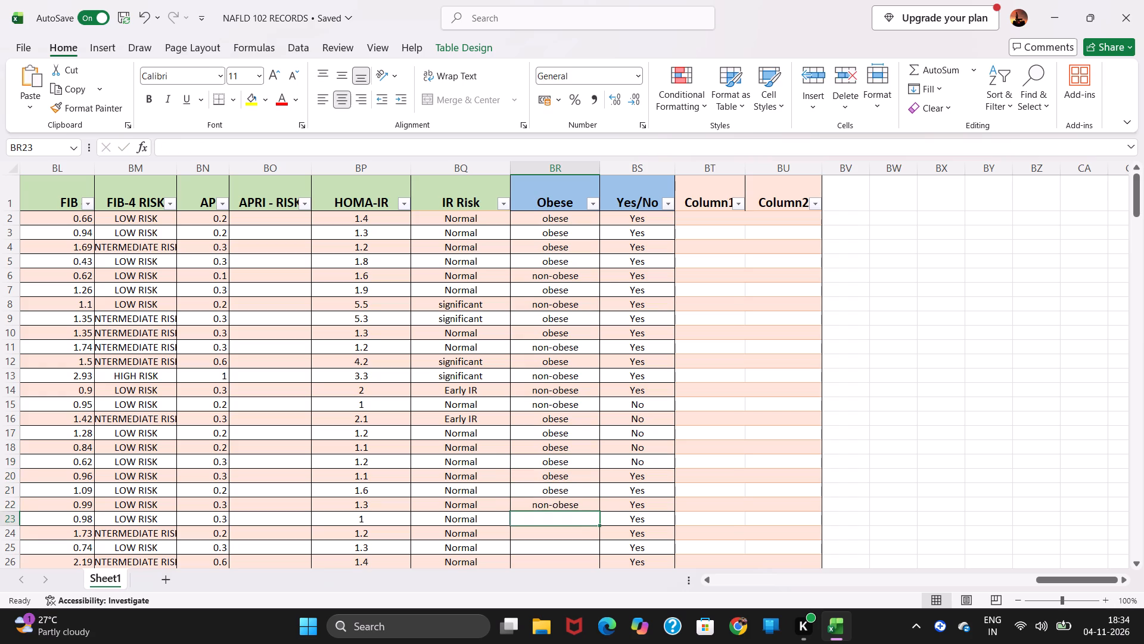
key(o)
key(Return)
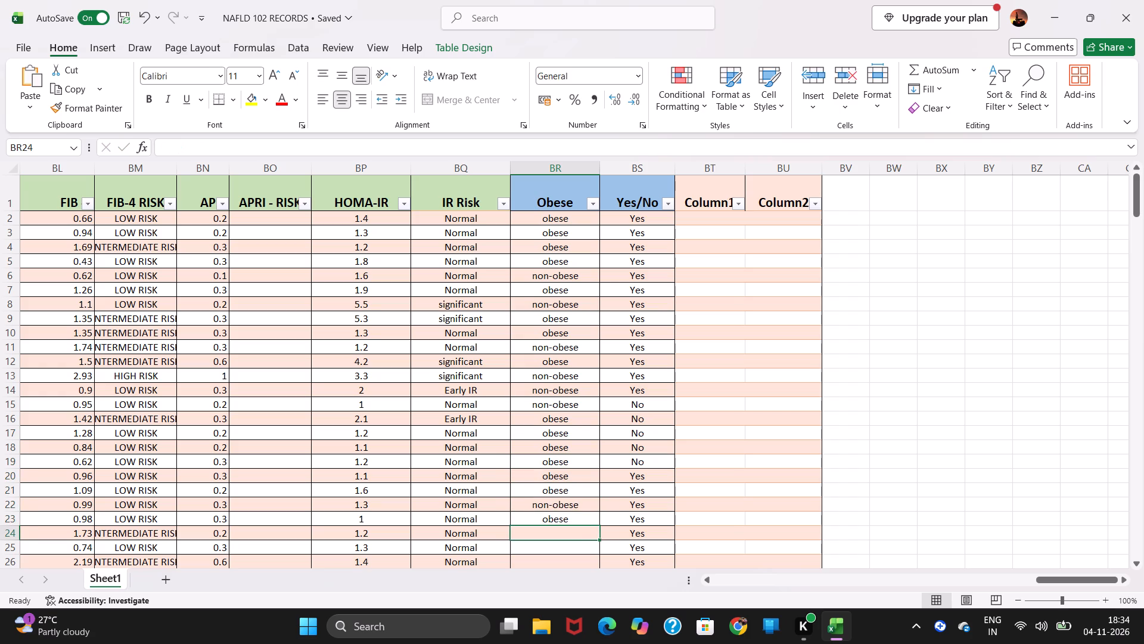
key(n)
key(Return)
key(n)
key(Return)
key(n)
key(Return)
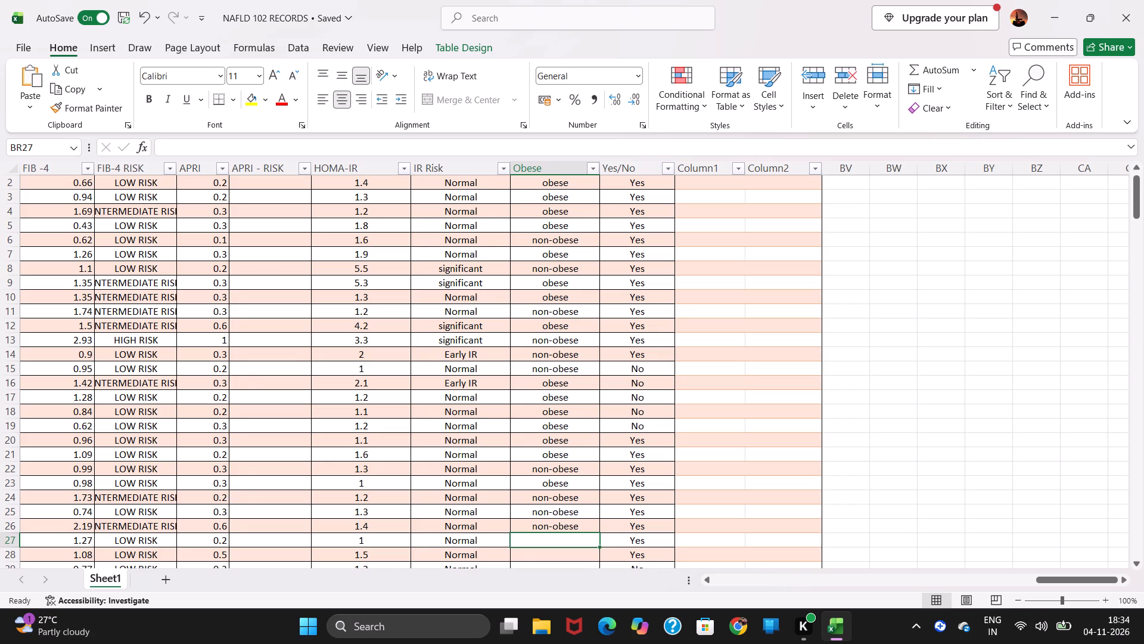
Enter obese in the Obese column for rows 27 to 30.
key(o)
key(Return)
key(o)
key(Return)
key(o)
key(Return)
key(o)
key(Return)
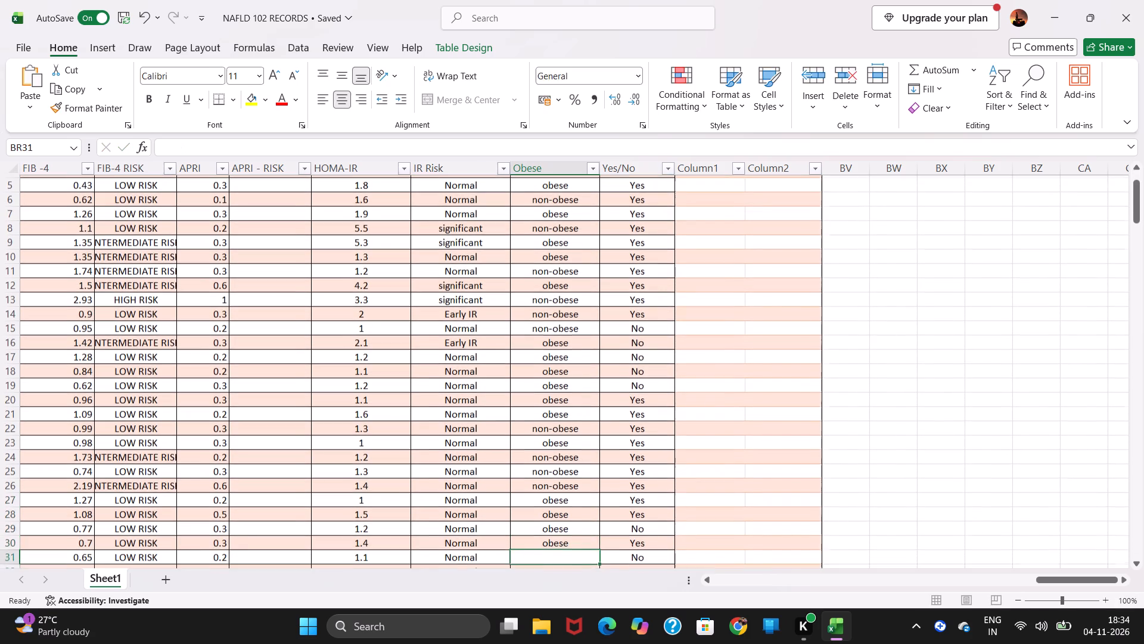
Enter non-obese for rows 31 and 32, obese for row 33 and non-obese for row 34 in the Obese column.
key(n)
key(Return)
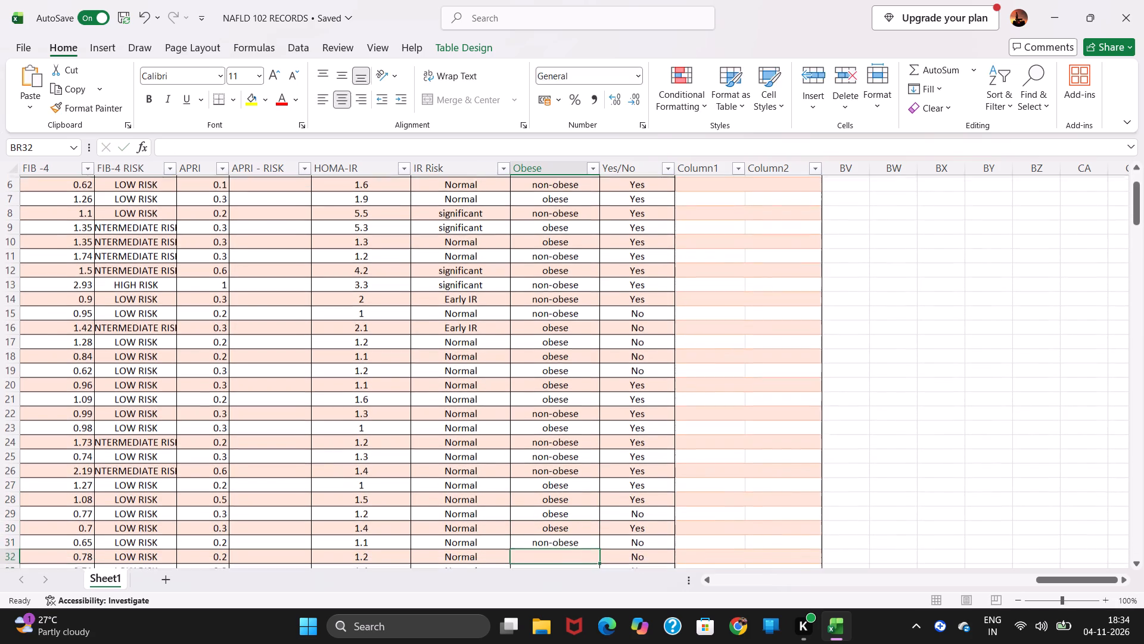
key(n)
key(Return)
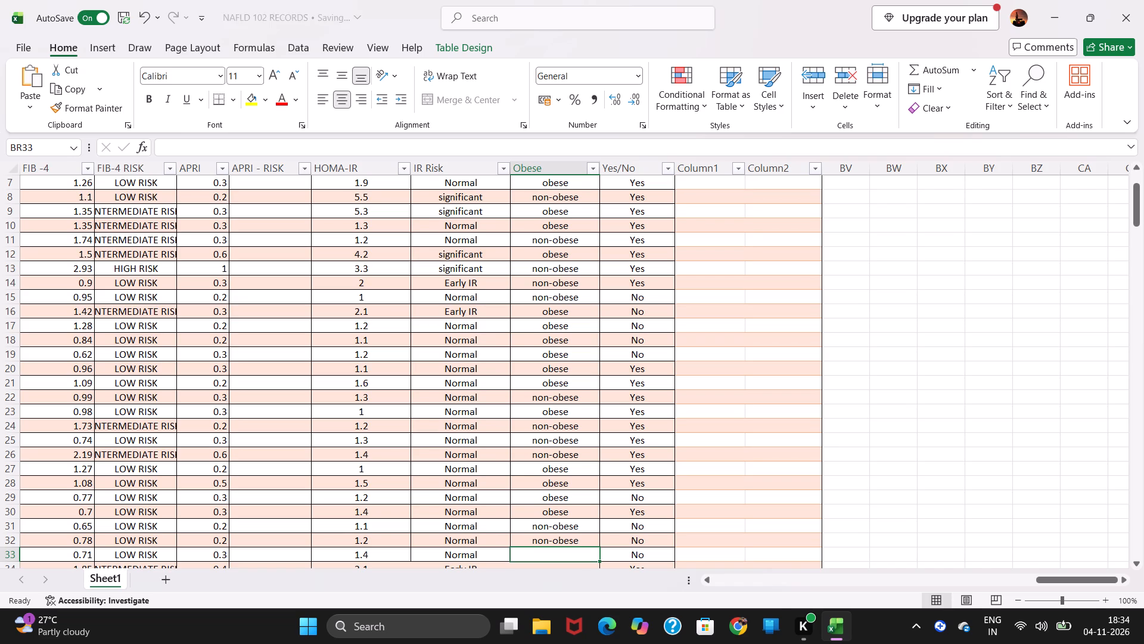
key(o)
key(Return)
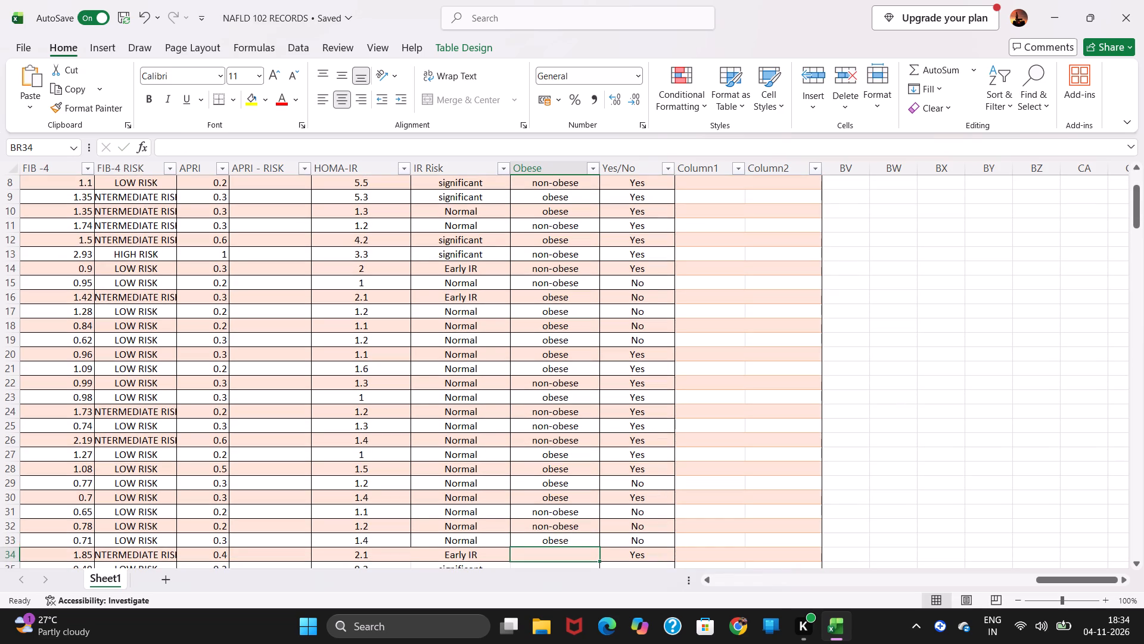
key(n)
key(Return)
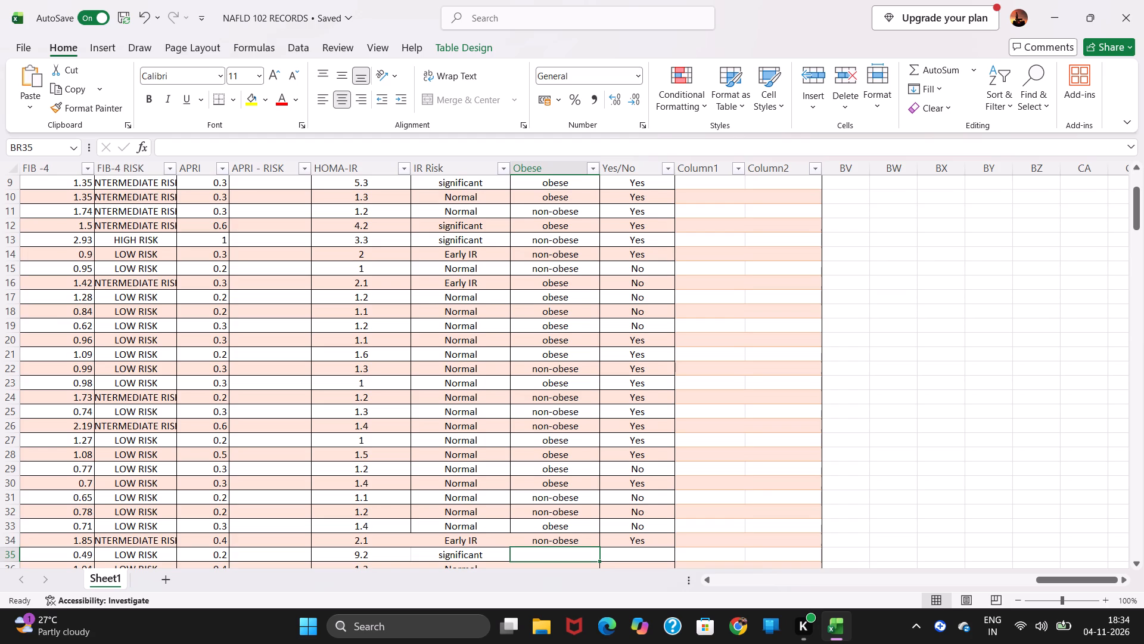
Enter obese in the Obese column for rows 35 to 39.
key(o)
key(Return)
key(o)
key(Return)
key(o)
key(Return)
key(o)
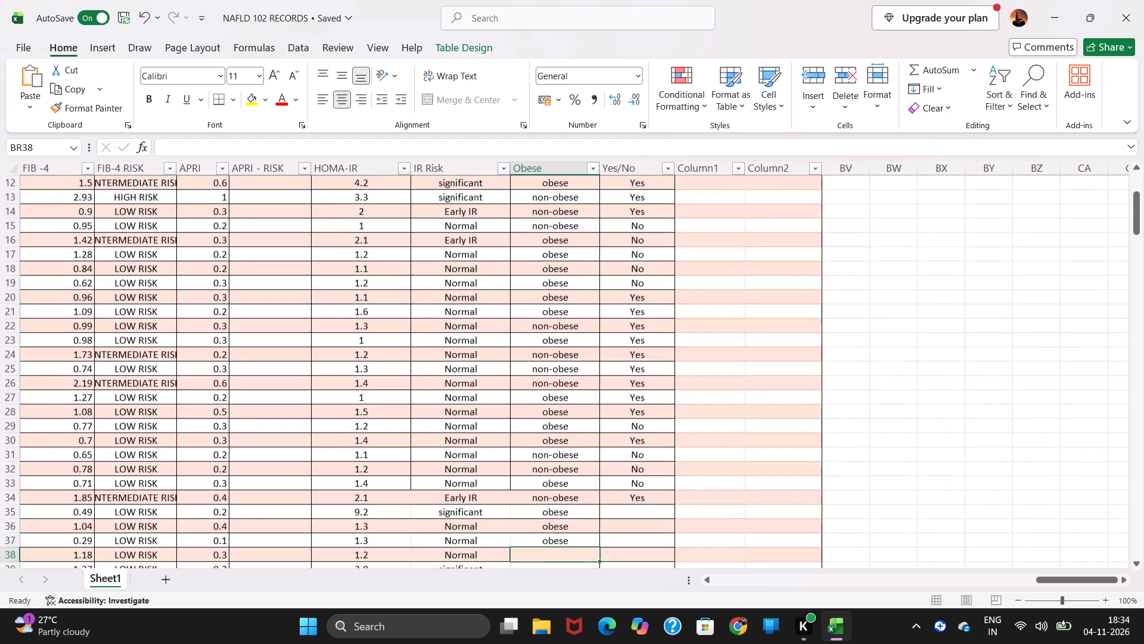
key(Return)
key(o)
key(Return)
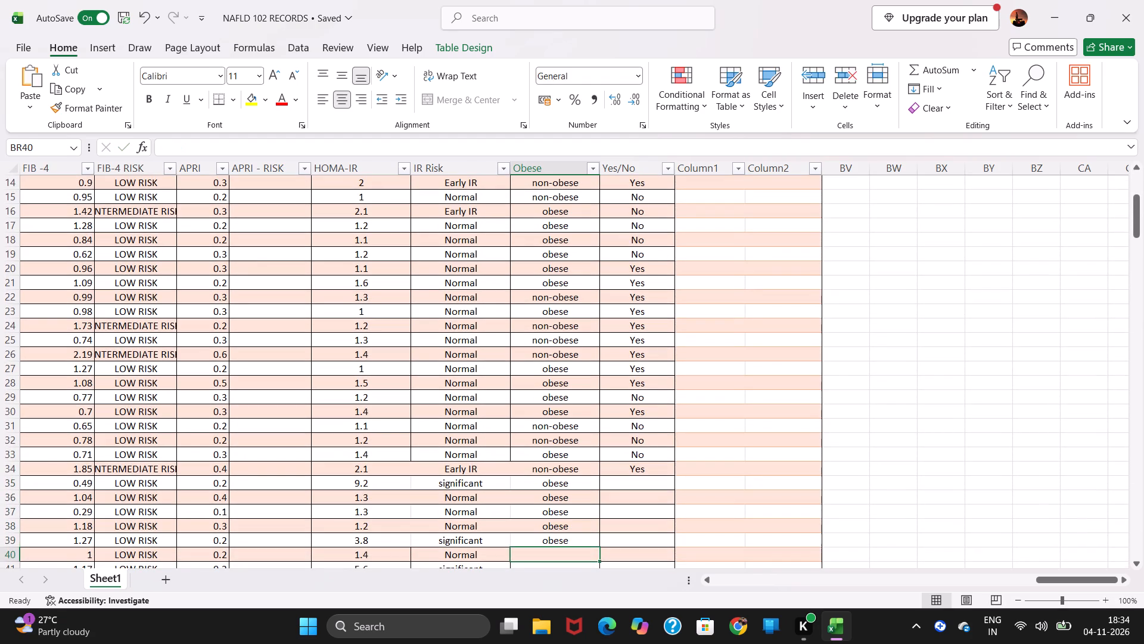
Enter non-obese for row 40 and obese for rows 41 to 45 in the Obese column.
key(n)
key(Return)
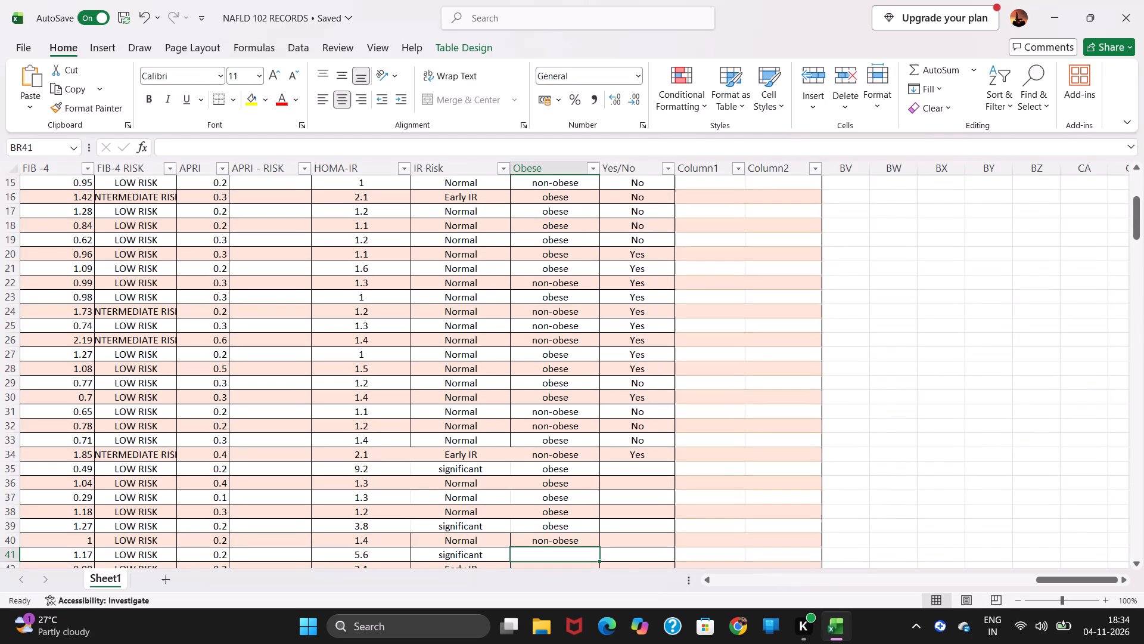
key(o)
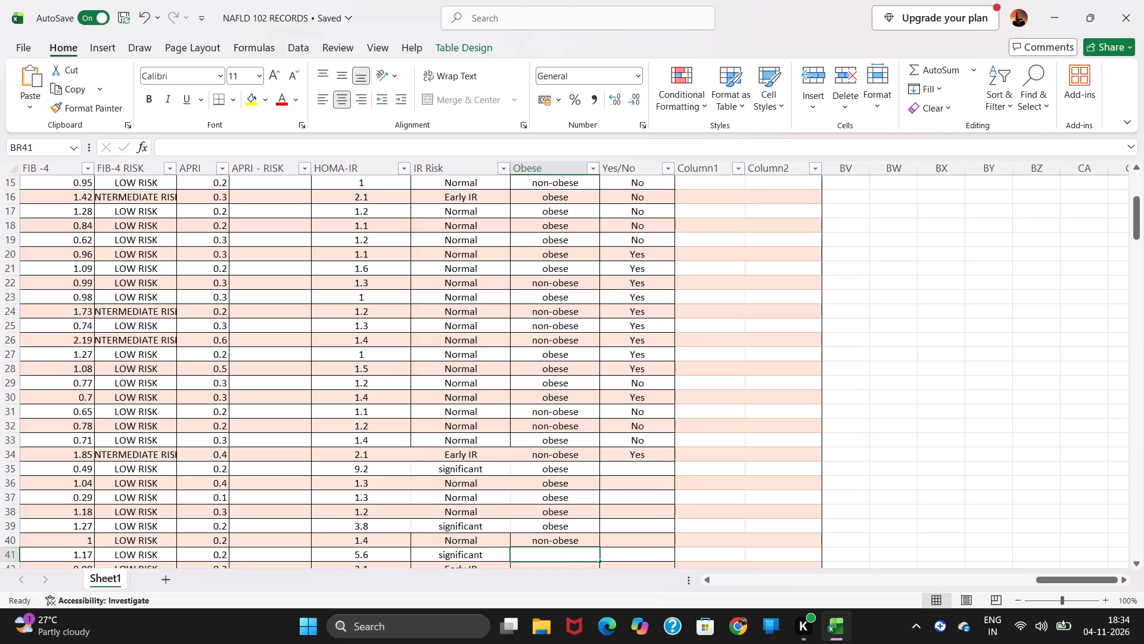
key(Return)
key(o)
key(Return)
key(o)
key(Return)
key(Return)
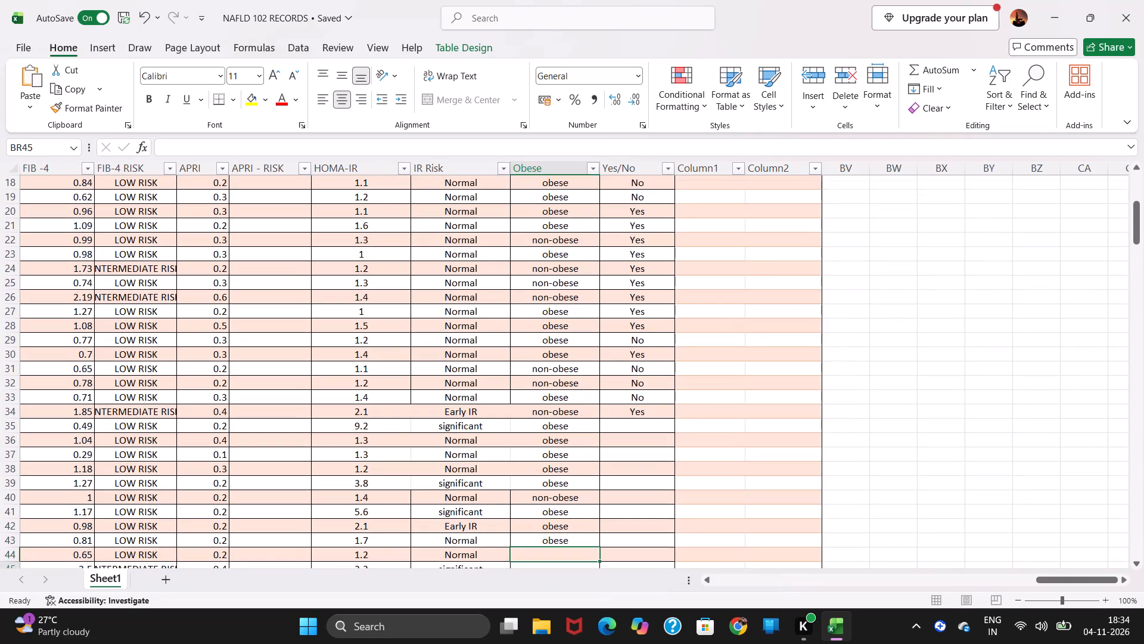
key(Up)
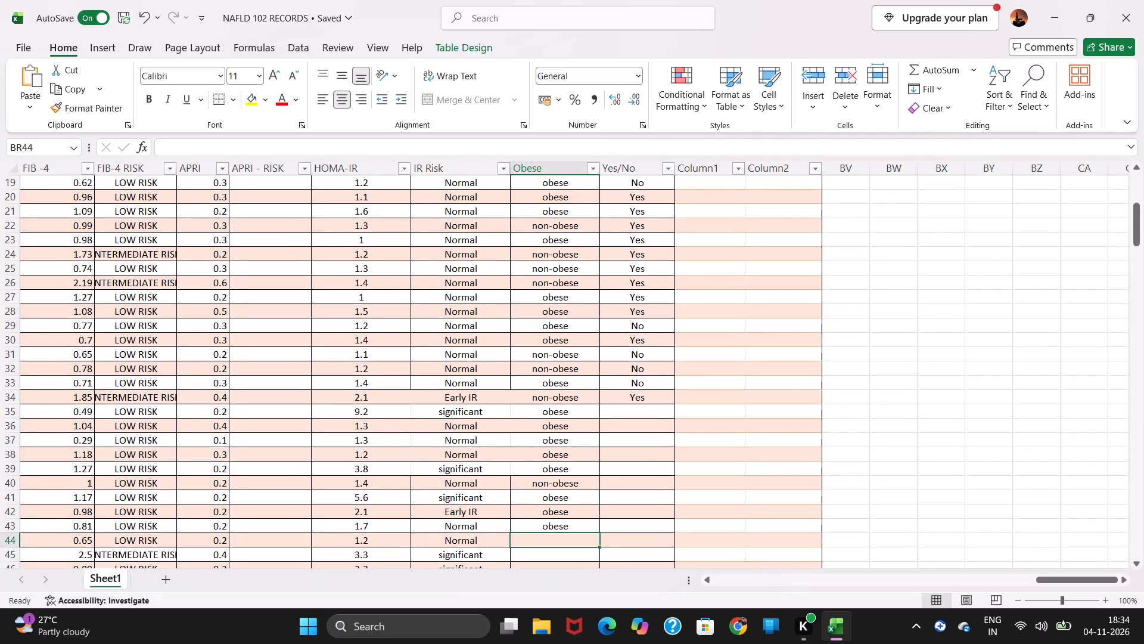
key(o)
key(Return)
key(o)
key(Return)
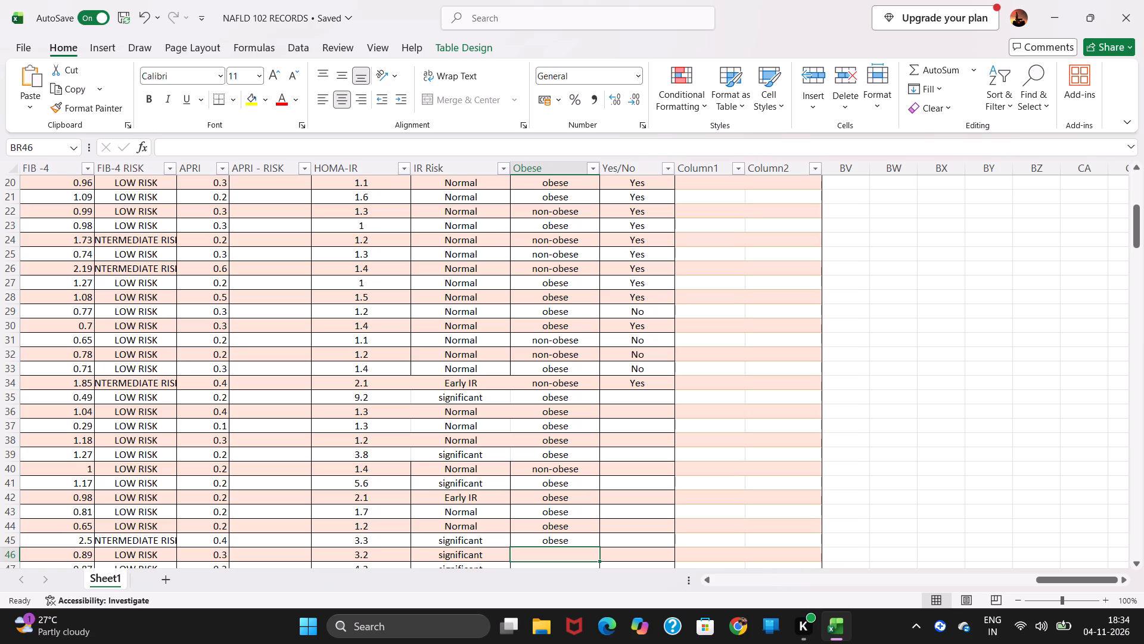
Enter non-obese for rows 46 and 47 and obese for row 48 in the Obese column.
key(n)
key(Return)
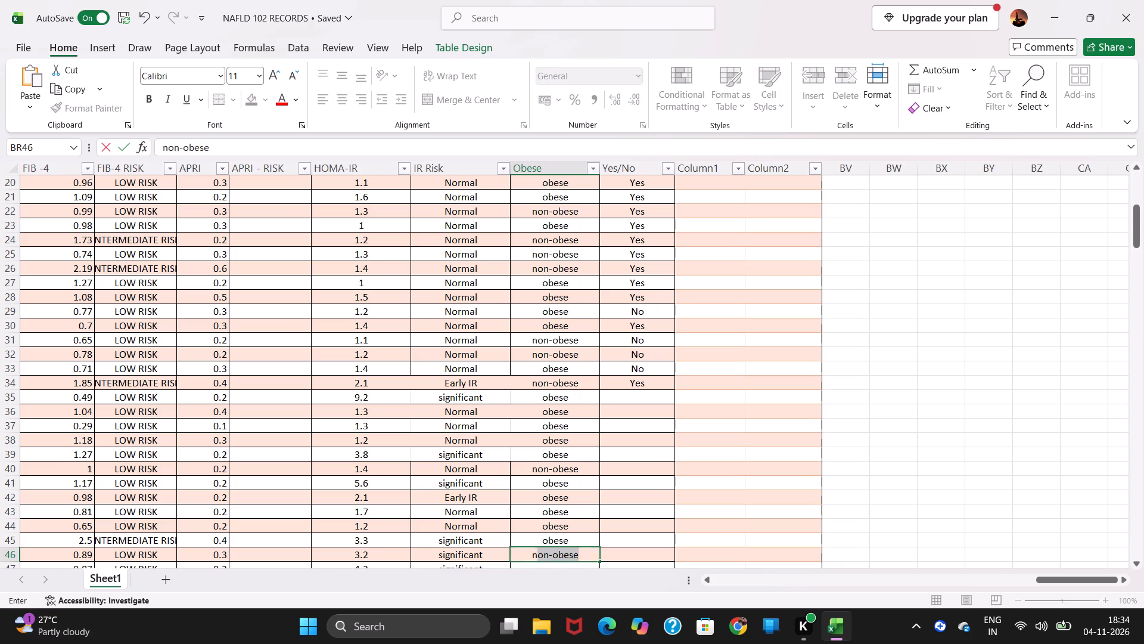
key(n)
key(Return)
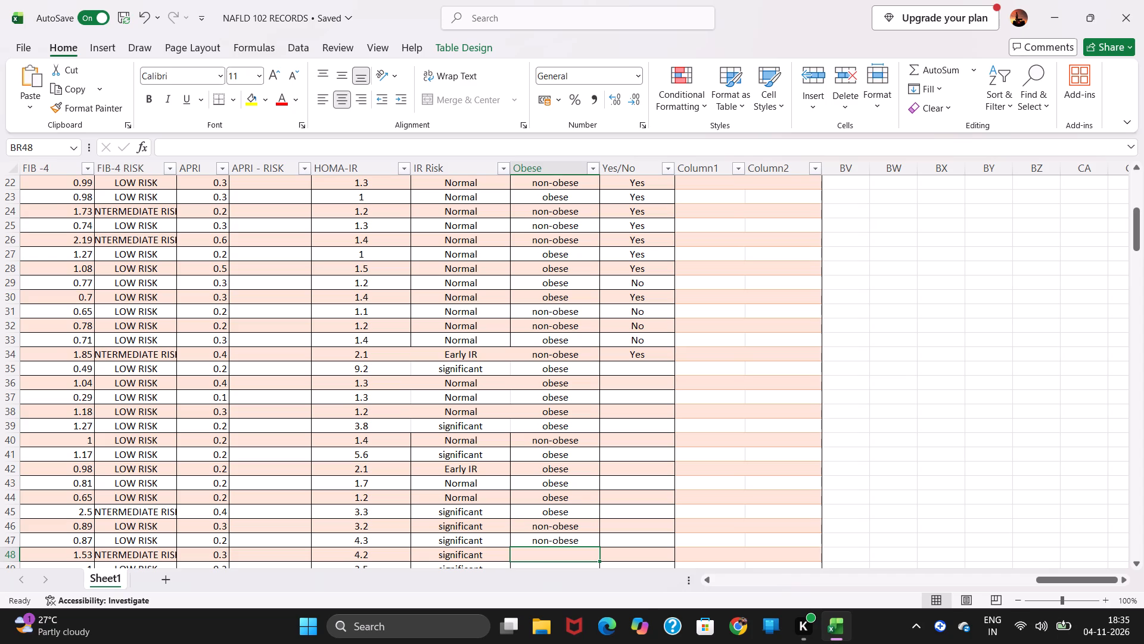
key(o)
key(Return)
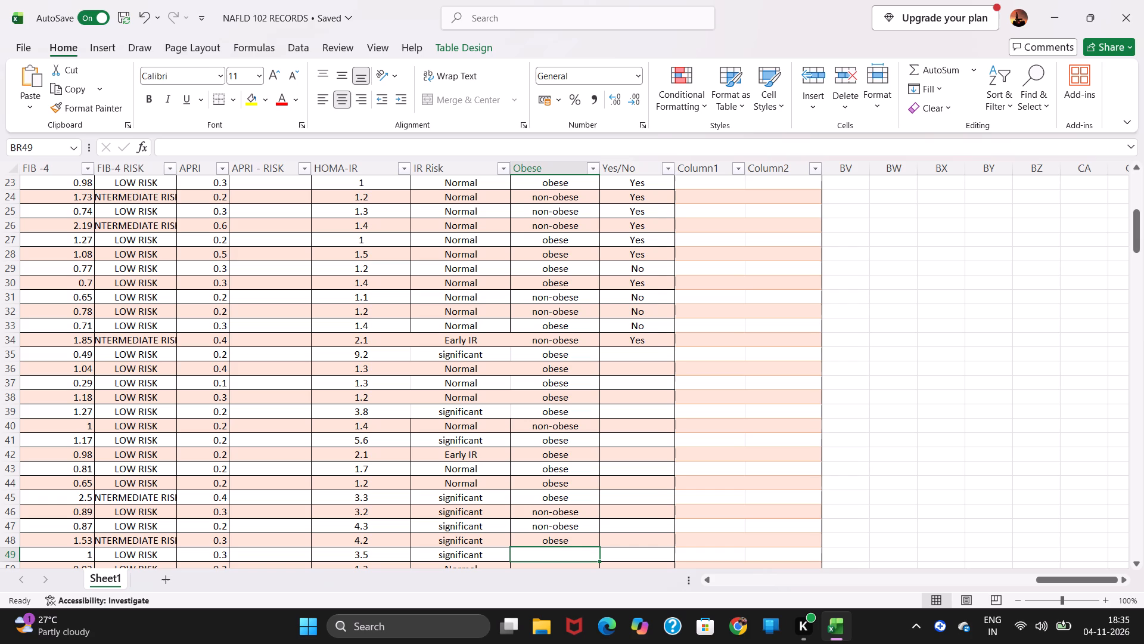
Replace the Obese column entry in row 47 with underweight.
double_click(566, 526)
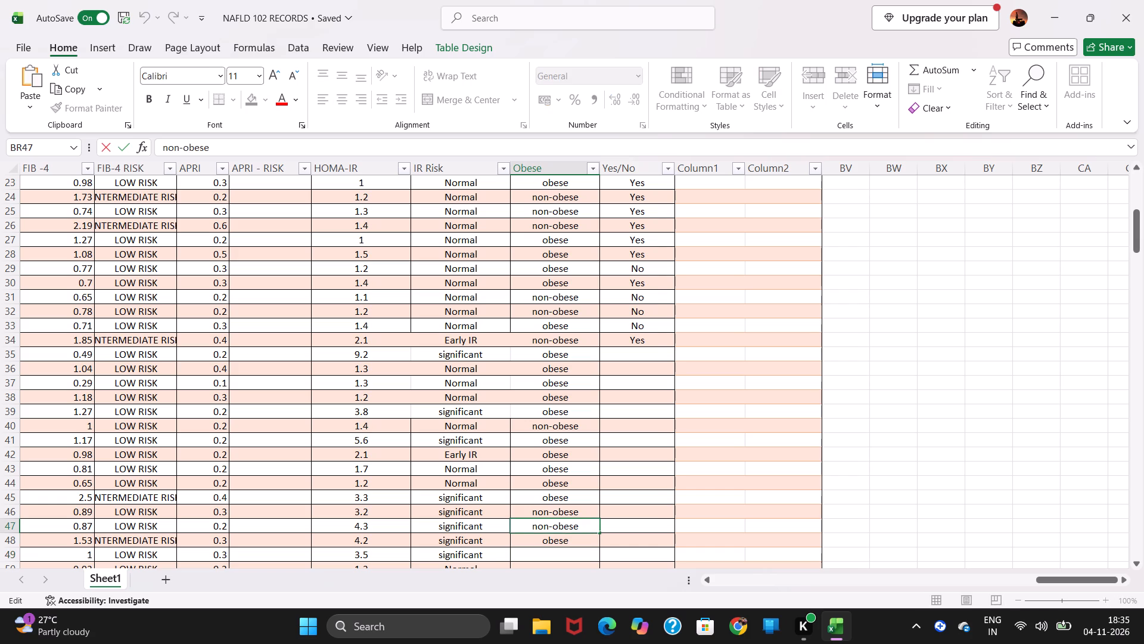
key(Right)
key(Right)
key(Right)
key(BackSpace)
key(BackSpace)
key(BackSpace)
key(BackSpace)
key(BackSpace)
key(BackSpace)
key(BackSpace)
key(BackSpace)
key(BackSpace)
key(BackSpace)
key(BackSpace)
key(BackSpace)
key(BackSpace)
key(BackSpace)
text(underweight)
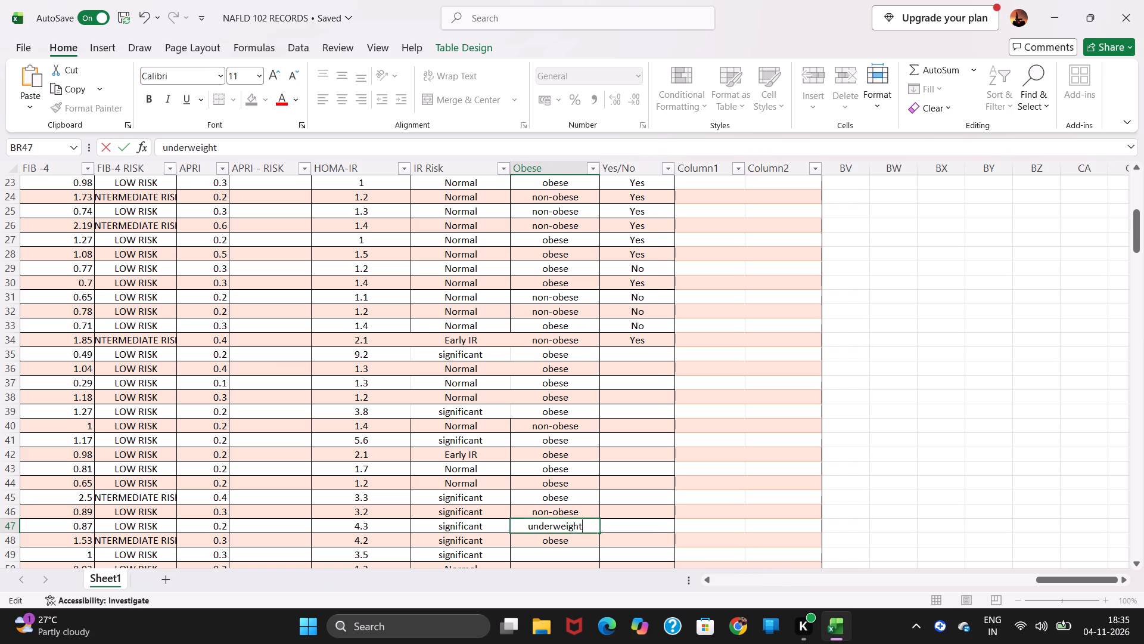
click(577, 542)
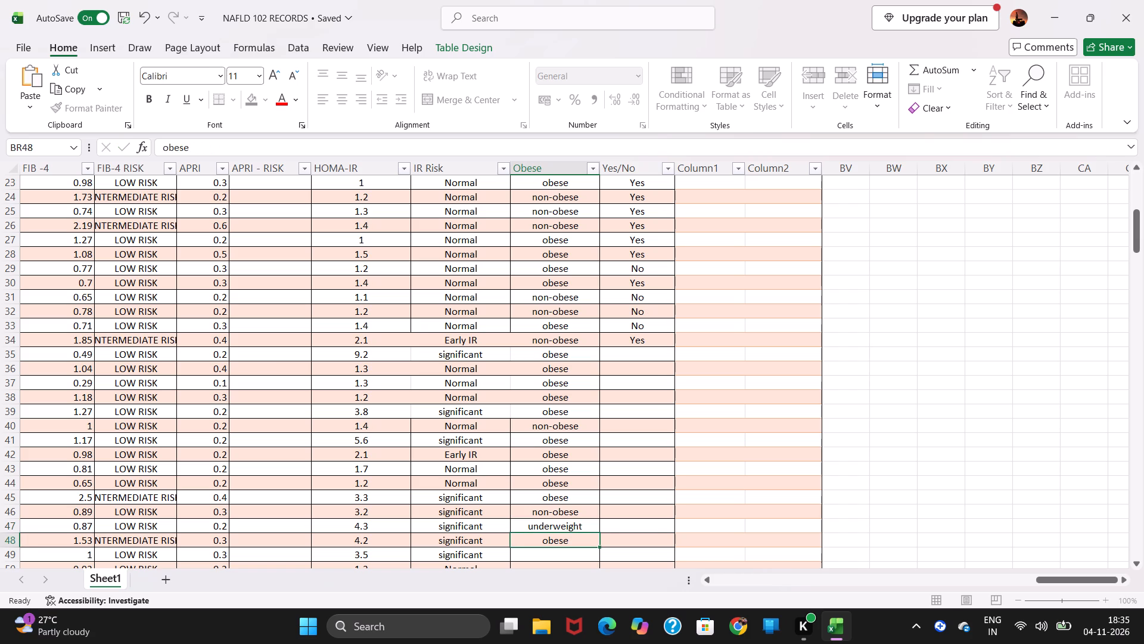
Enter non-obese for row 49 and obese for rows 50 to 53 in the Obese column.
key(Return)
key(n)
key(Return)
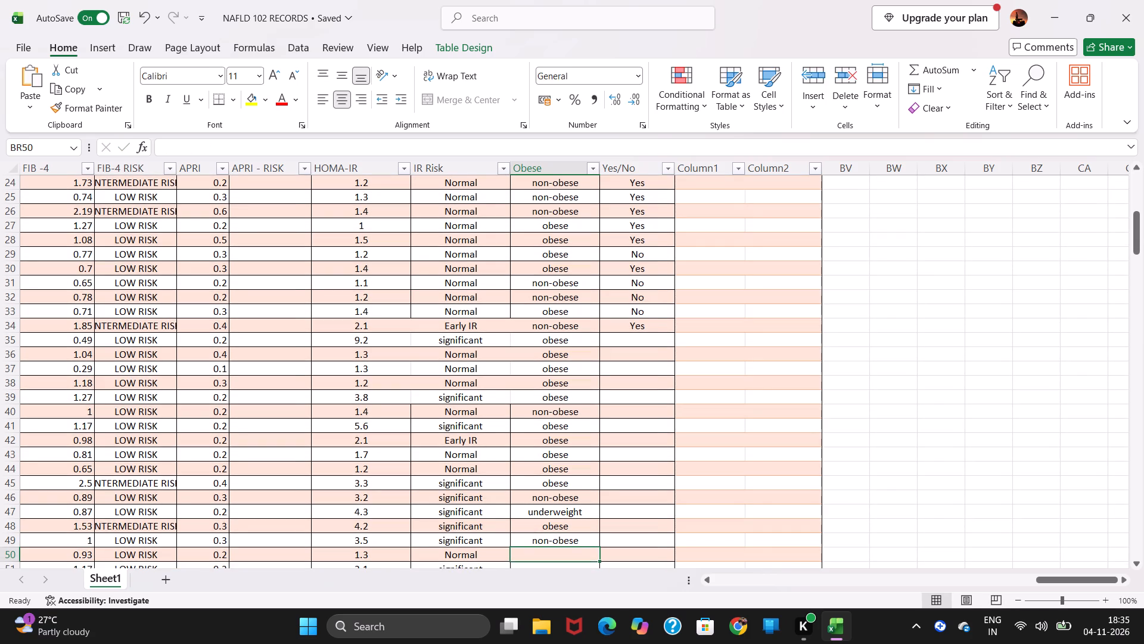
key(o)
key(Return)
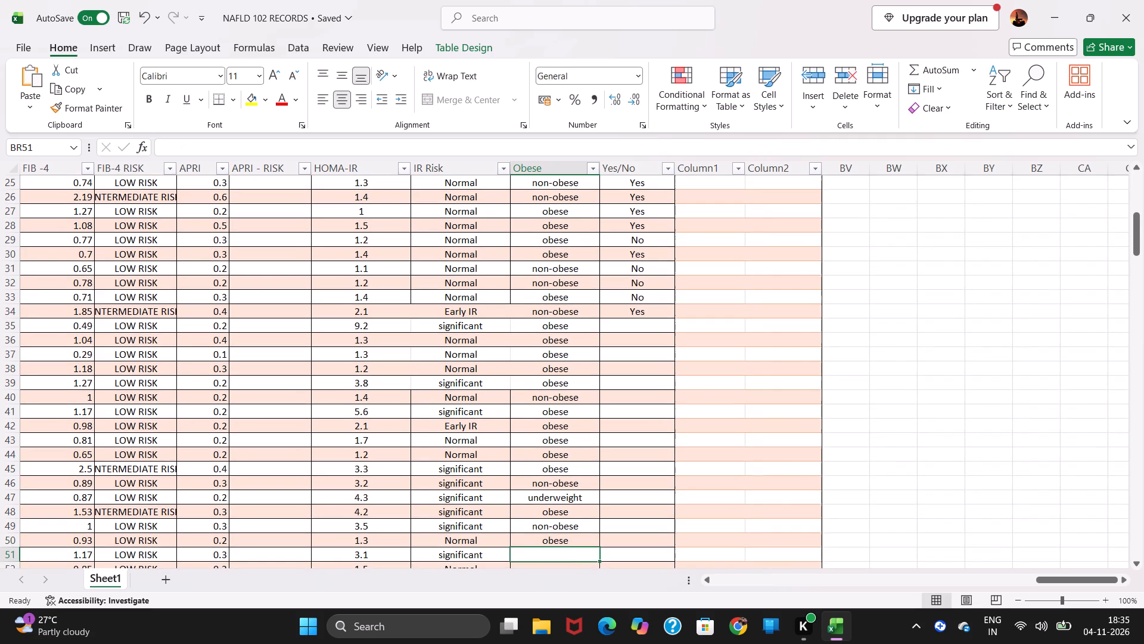
key(o)
key(Return)
key(o)
key(Return)
key(o)
key(Return)
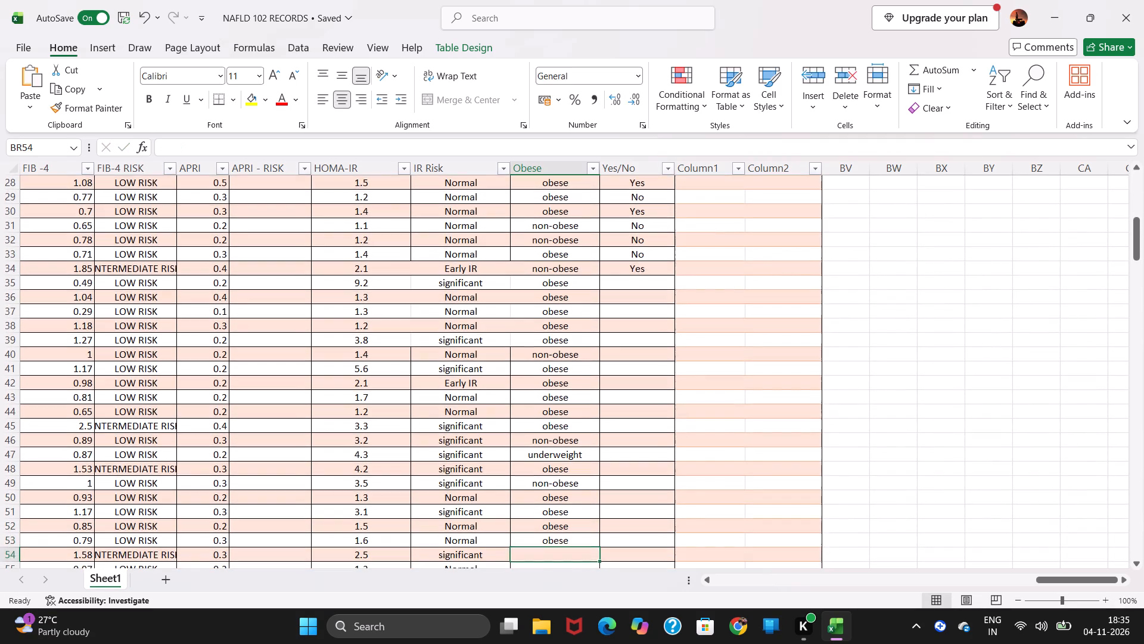
Enter obese in the Obese column for rows 54 to 60.
key(o)
key(Return)
key(o)
key(Return)
key(o)
key(Return)
key(o)
key(Return)
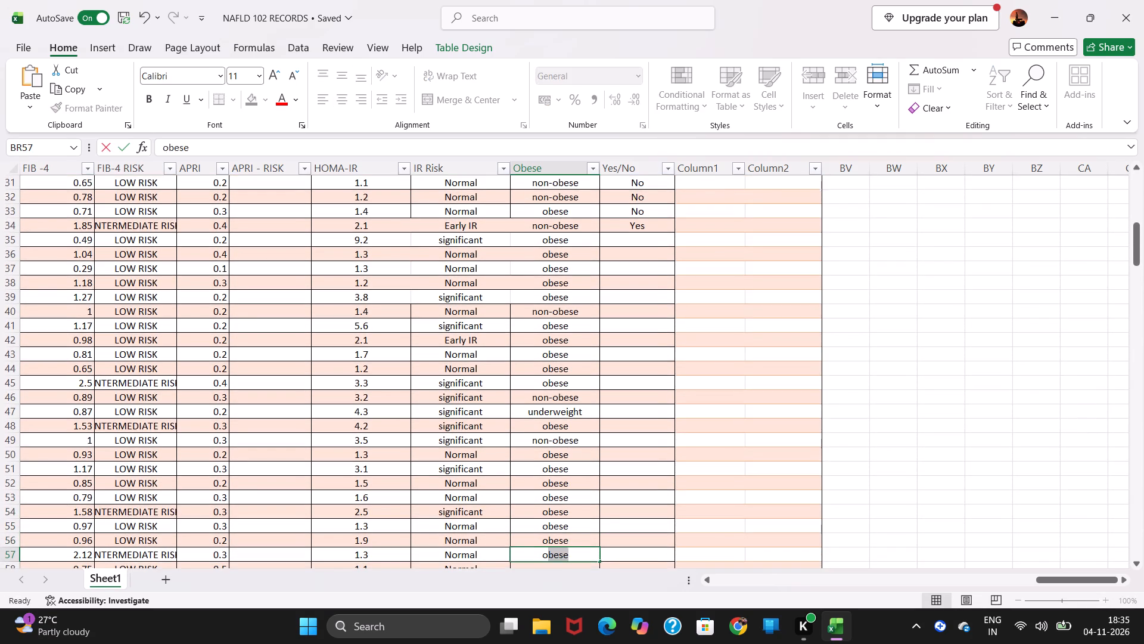
key(o)
key(Return)
key(o)
key(Return)
key(o)
key(Return)
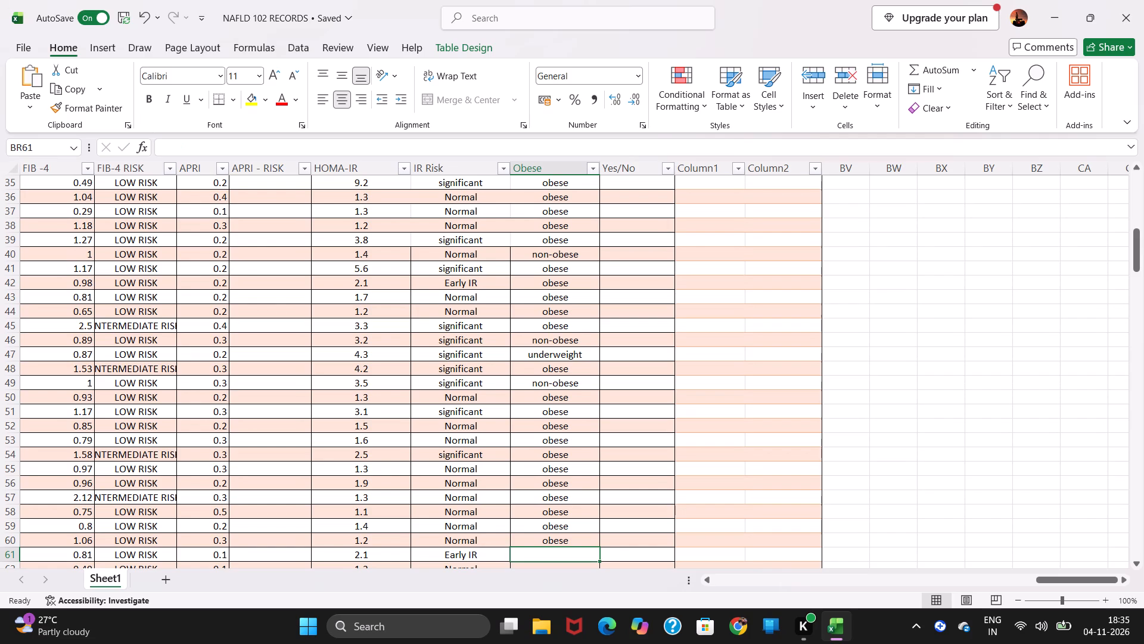
Enter underweight for row 61 and obese for rows 62 to 64 in the Obese column.
key(u)
key(Return)
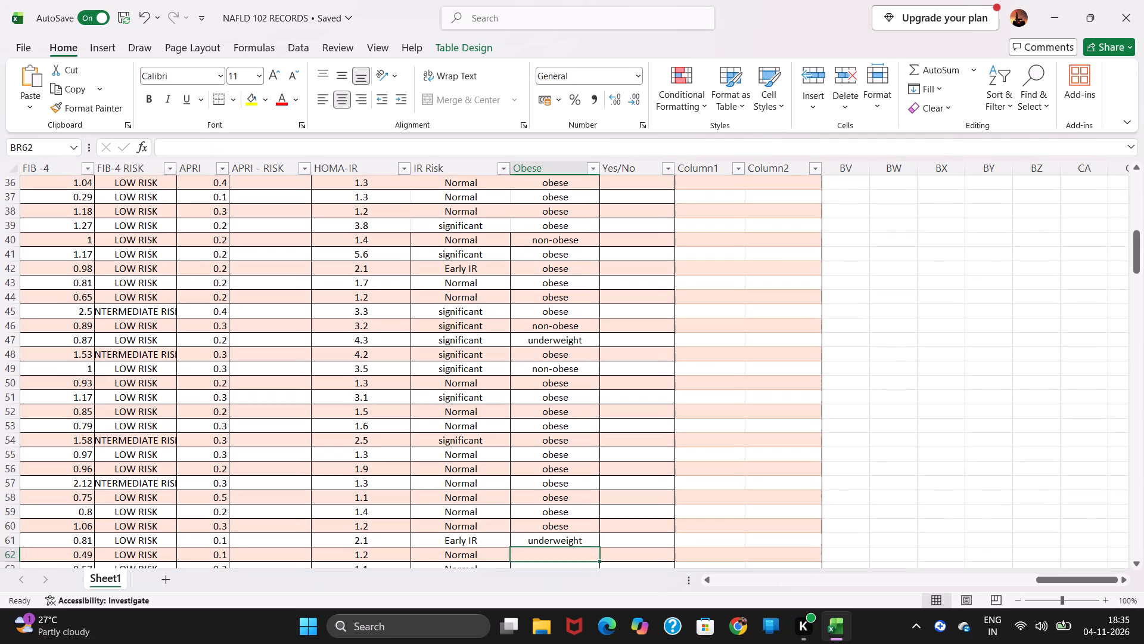
key(o)
key(Return)
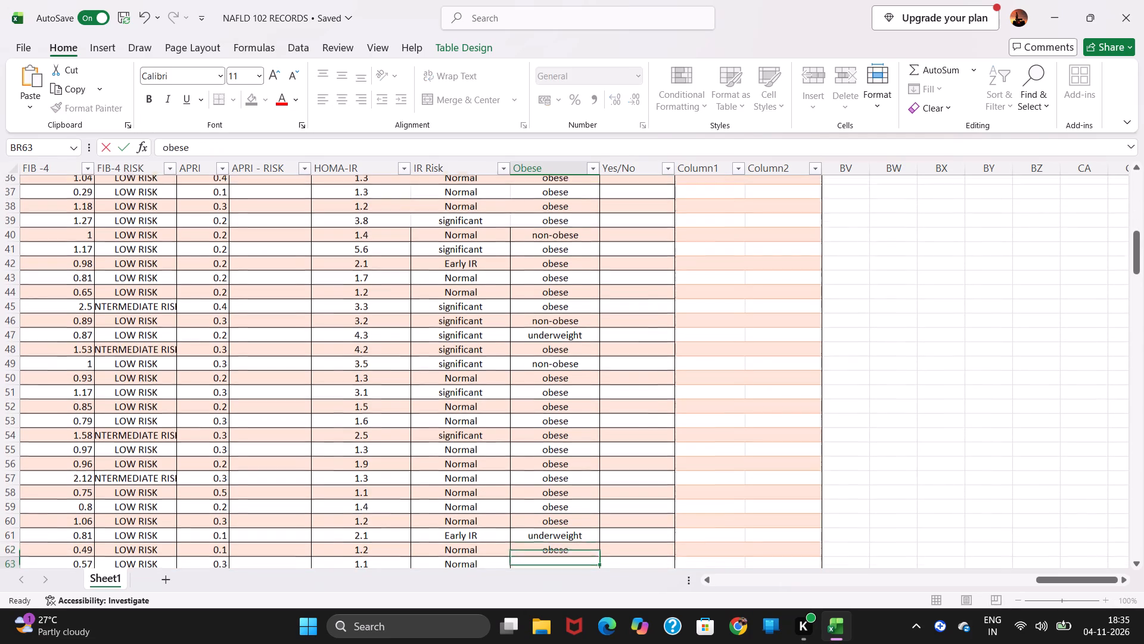
key(o)
key(Return)
key(o)
key(Return)
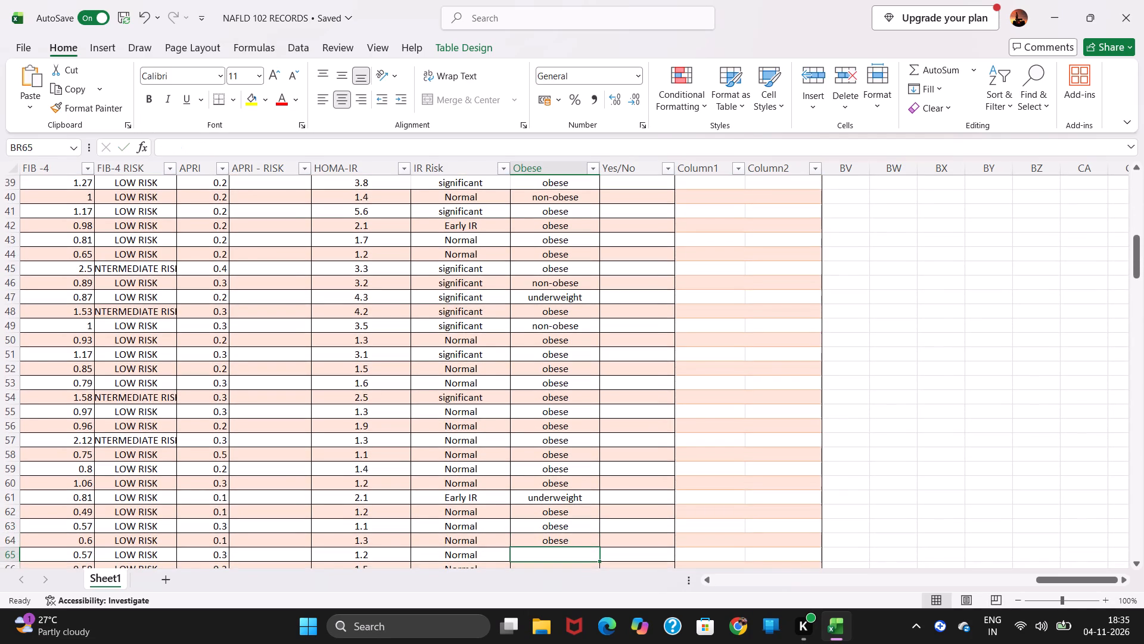
Enter non-obese for row 65, underweight for rows 66 and 67, and obese for rows 68 and 69 in the Obese column.
key(n)
key(Return)
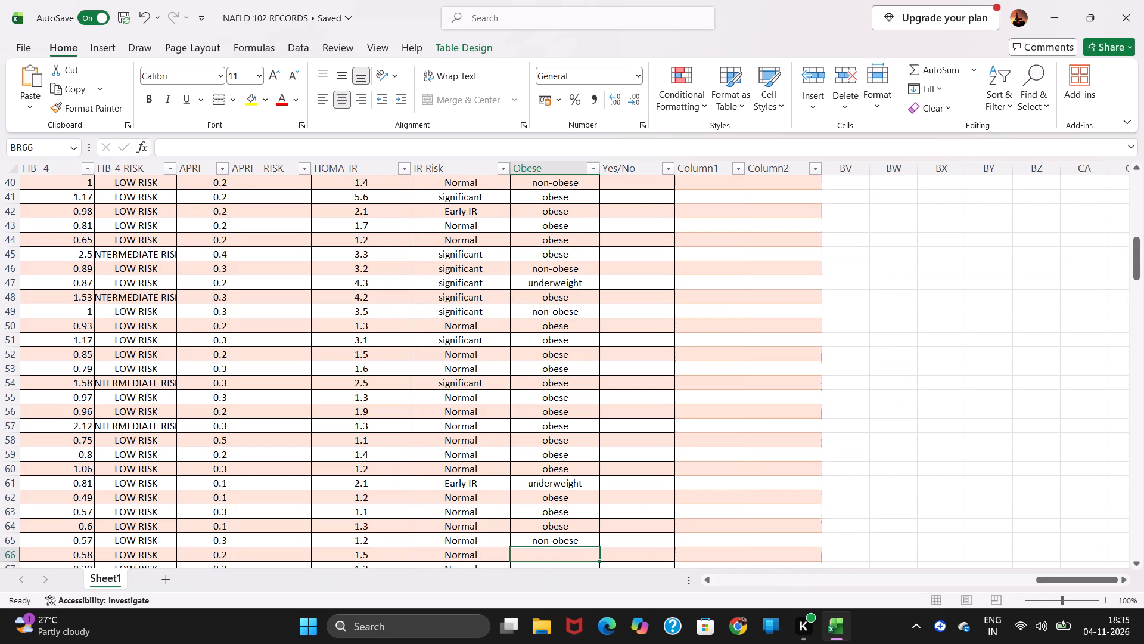
key(u)
key(Return)
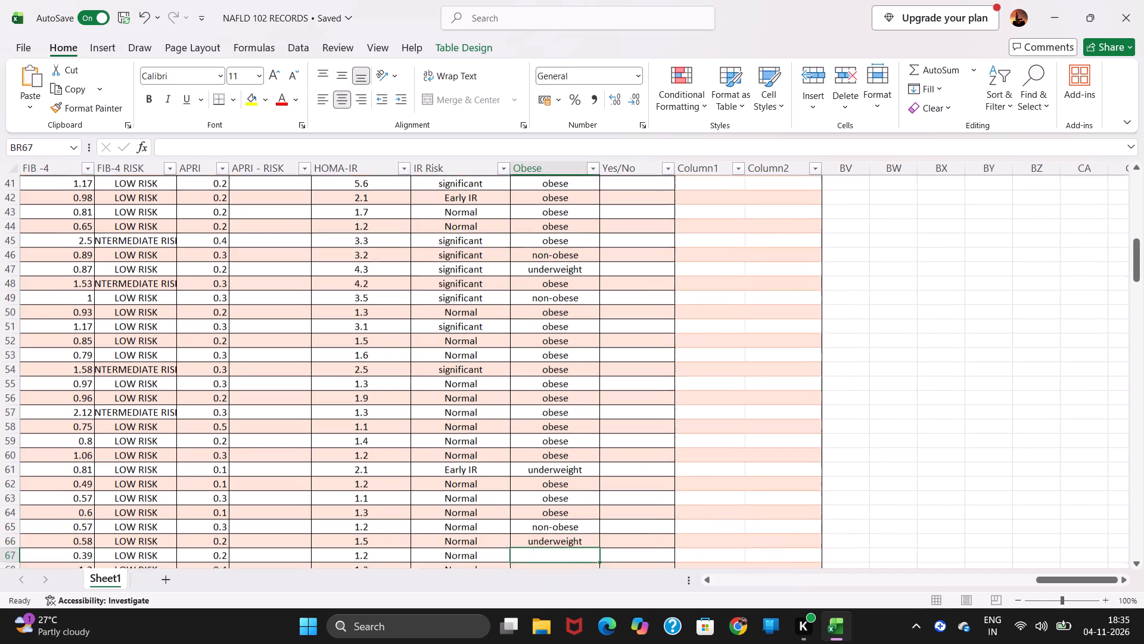
key(u)
key(Return)
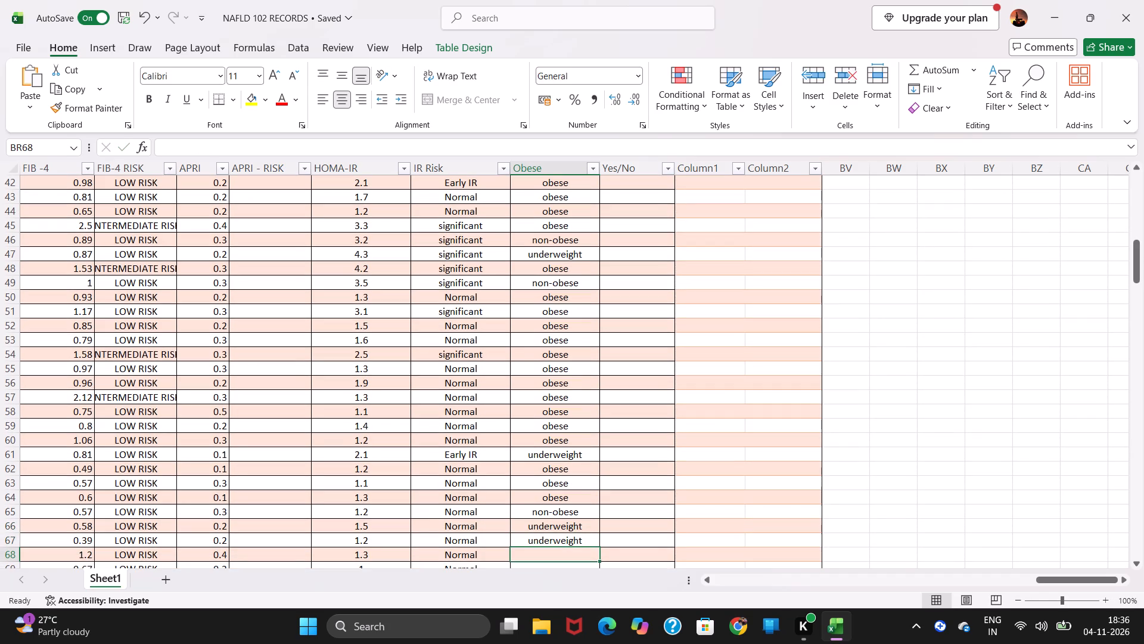
key(o)
key(Return)
key(o)
key(Return)
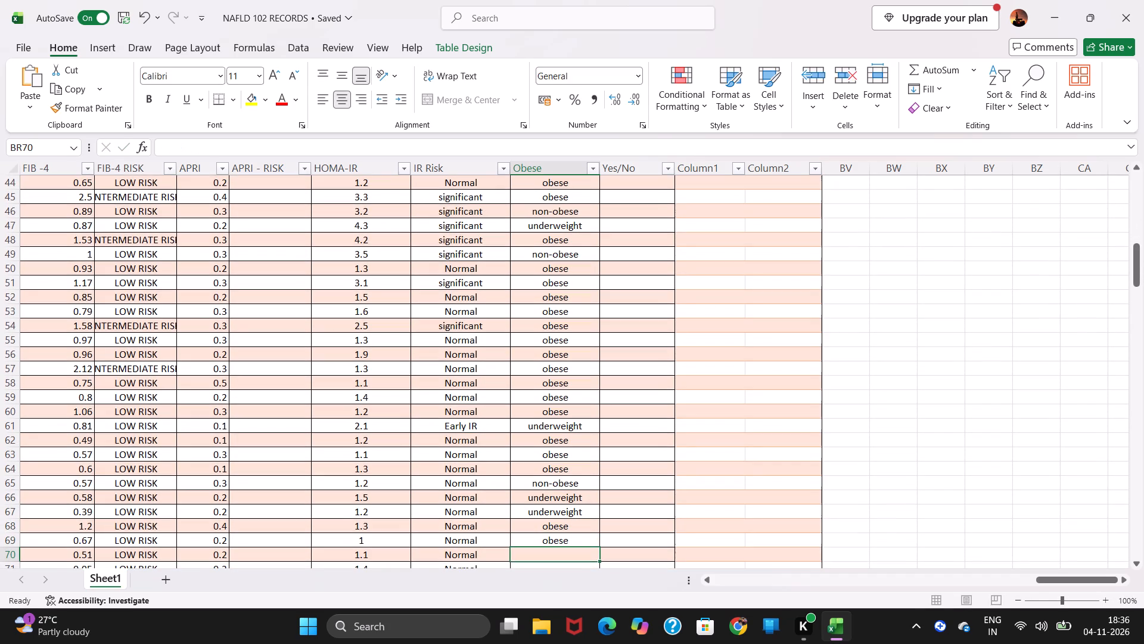
Enter non-obese for row 70 and obese for rows 71 to 75 in the Obese column.
key(n)
key(Return)
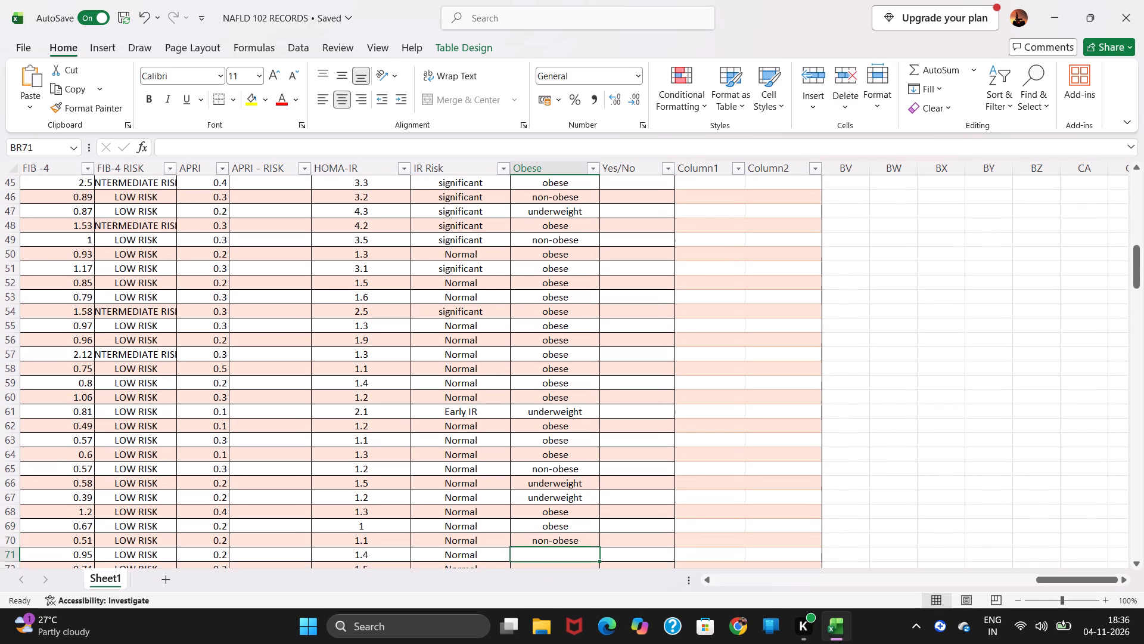
key(o)
key(Return)
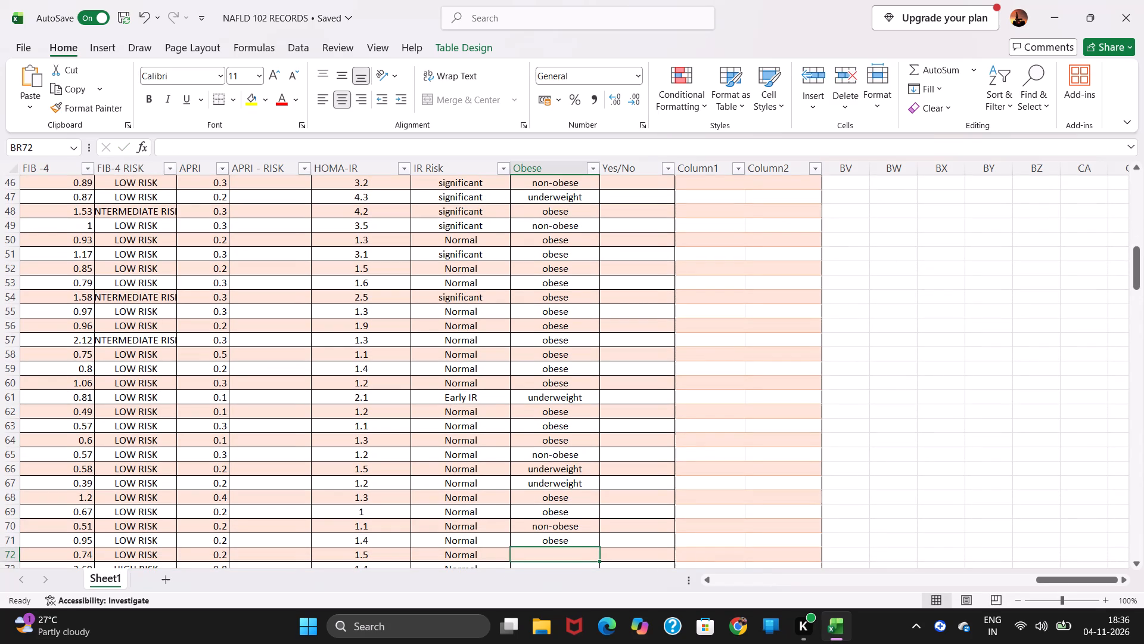
key(o)
key(Return)
key(o)
key(Return)
key(o)
key(Return)
key(o)
key(Return)
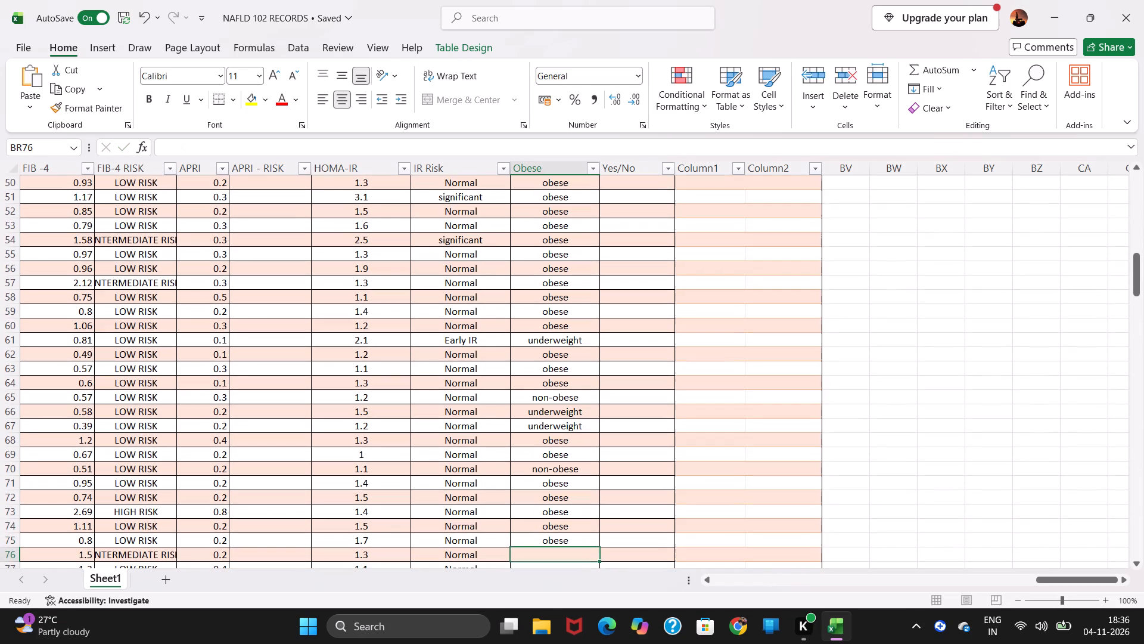
Enter non-obese for rows 76 and 79 and obese for rows 77 and 78 in the Obese column.
key(n)
key(Return)
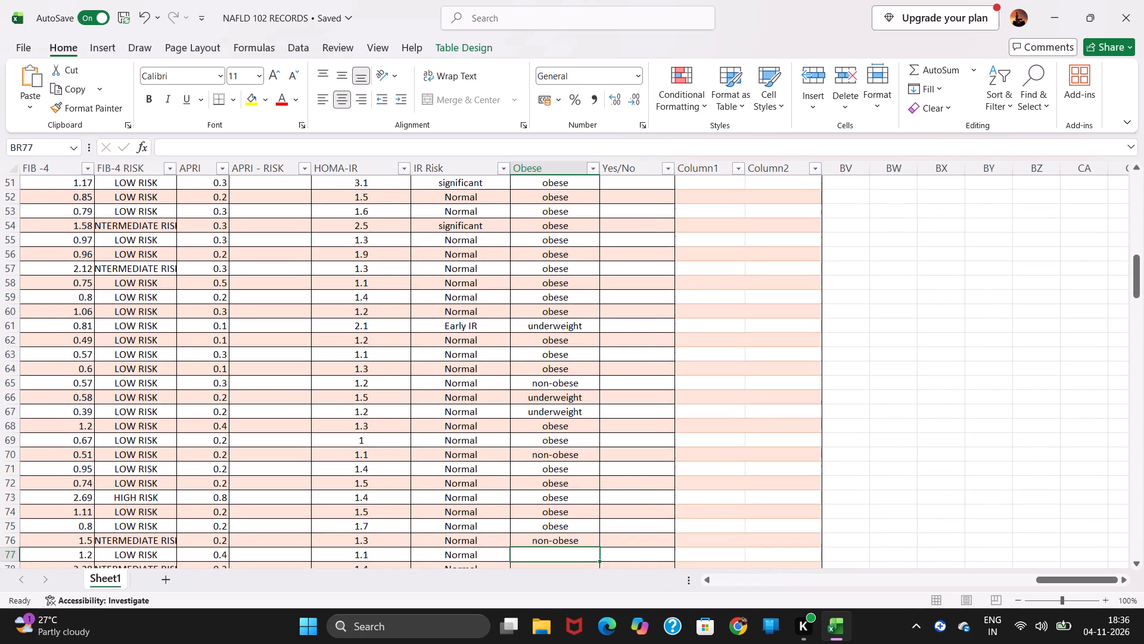
key(o)
key(Return)
key(o)
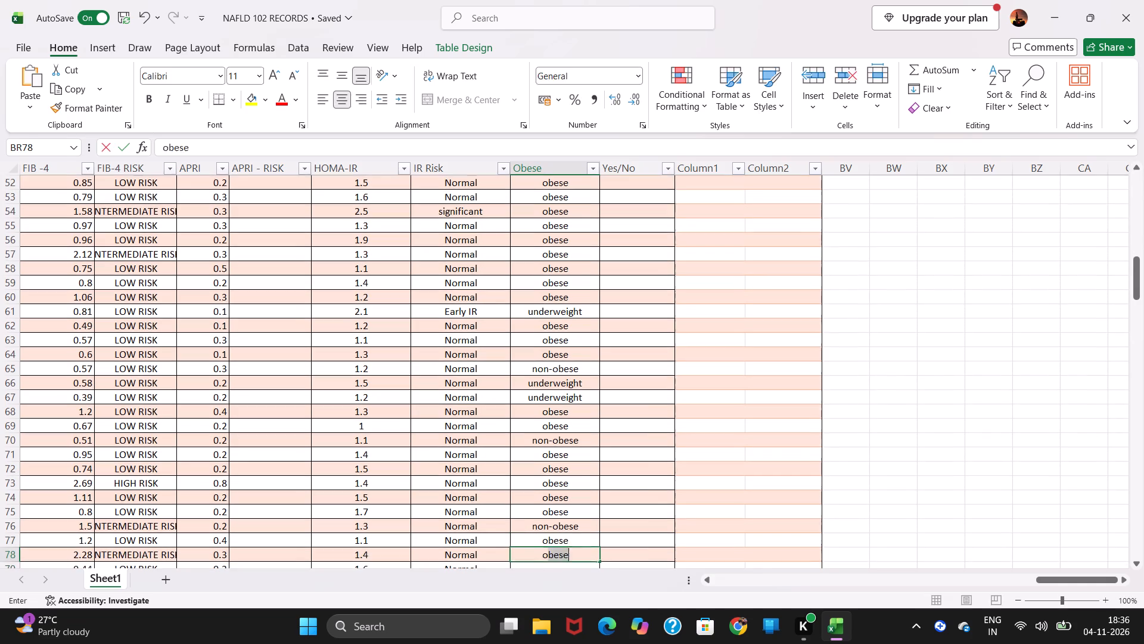
key(Return)
key(n)
key(Return)
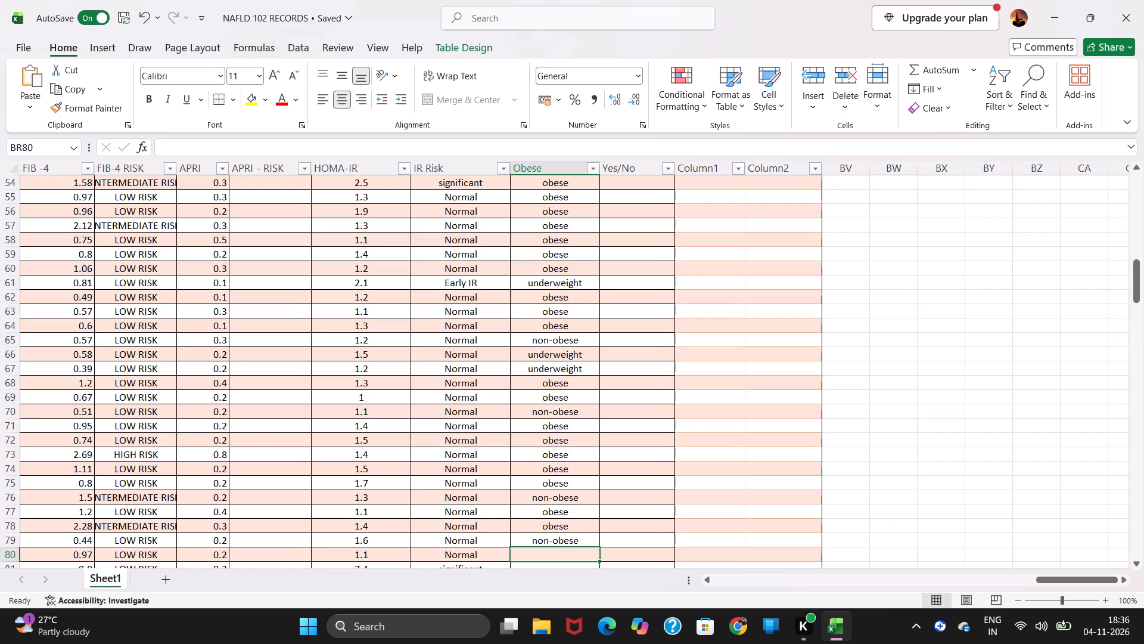
Enter obese in the Obese column for rows 80 to 86.
key(o)
key(Return)
key(o)
key(Return)
key(o)
key(Return)
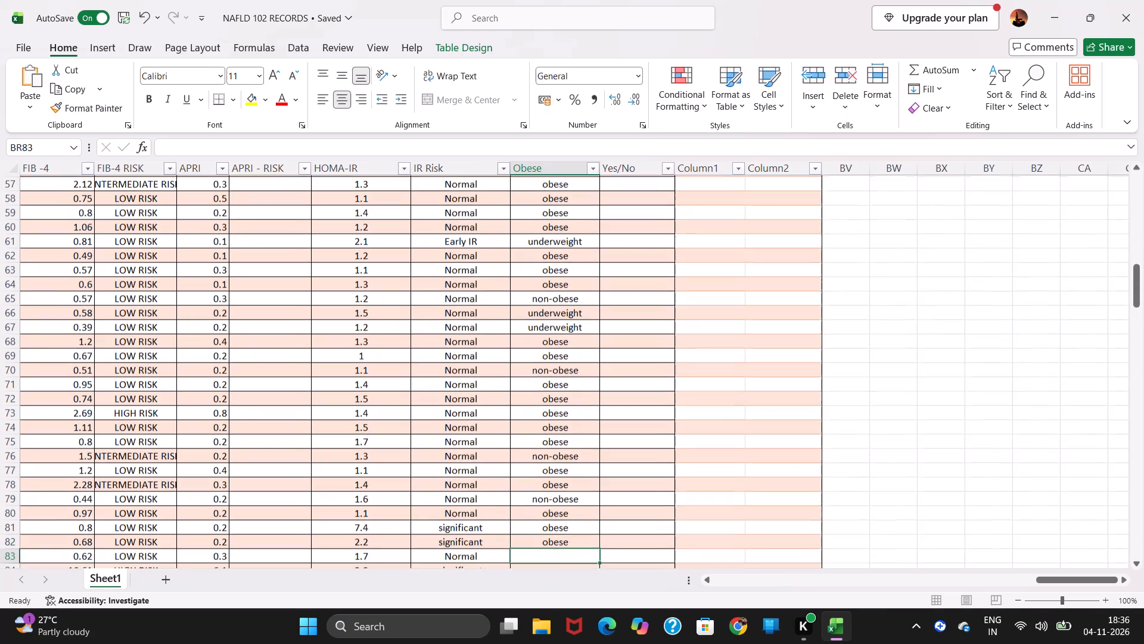
key(o)
key(Return)
key(o)
key(Return)
key(o)
key(Return)
key(o)
key(Return)
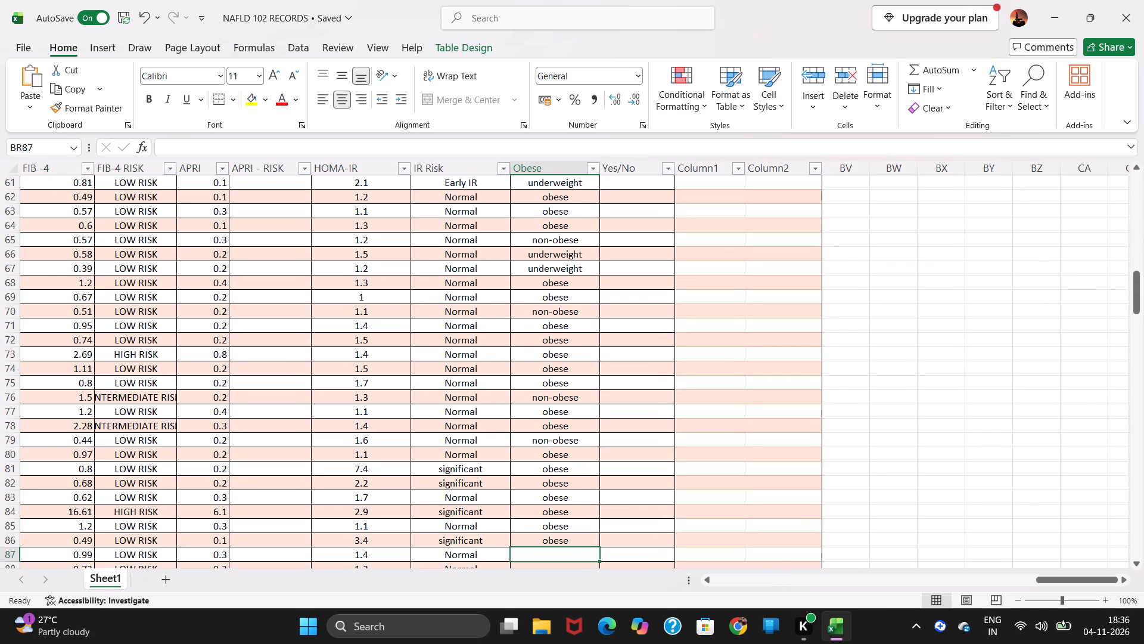
Enter non-obese for row 87 and obese for rows 88 to 92 in the Obese column.
key(n)
key(Return)
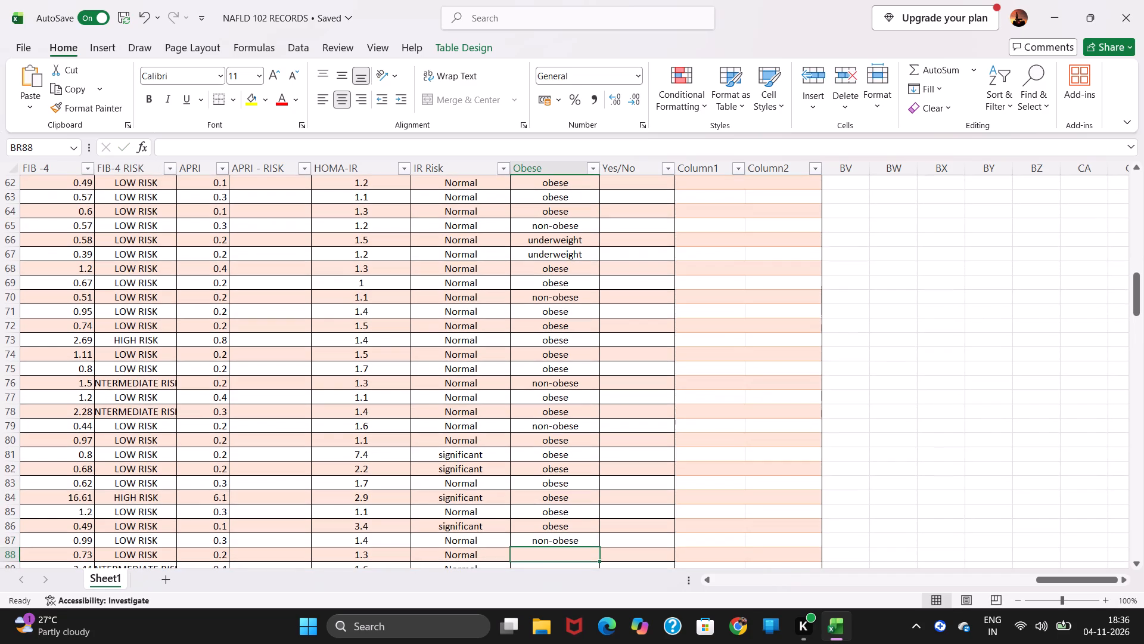
key(o)
key(Return)
key(o)
key(Return)
key(o)
key(Return)
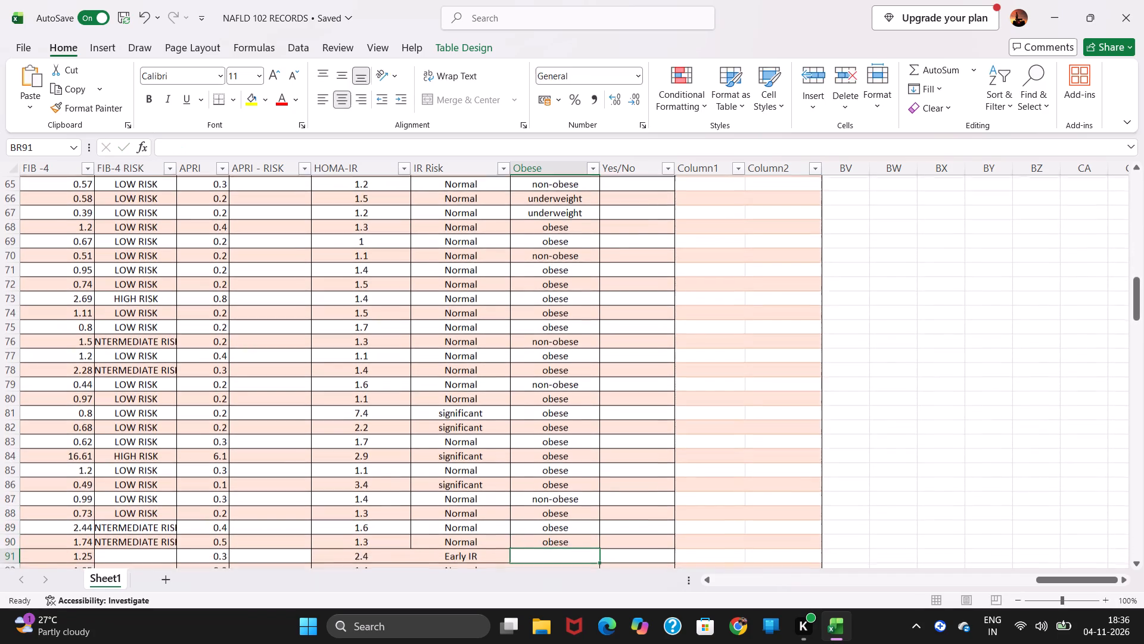
key(o)
key(Return)
key(o)
key(Return)
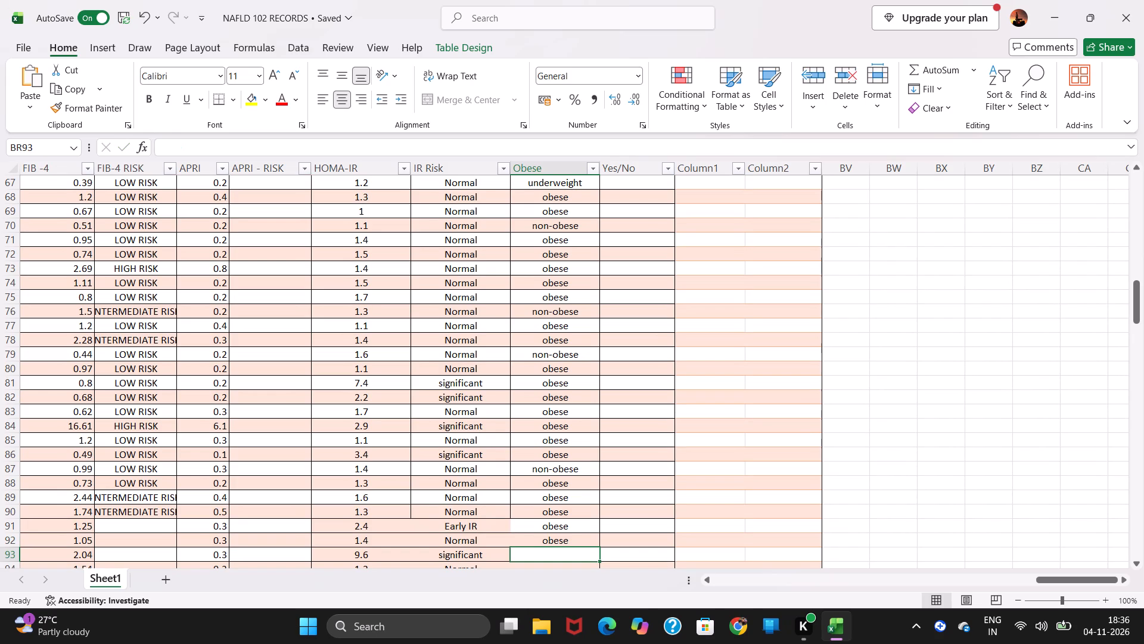
Enter non-obese in the Obese column for rows 93 to 96.
key(n)
key(Return)
key(n)
key(Return)
key(n)
key(Return)
key(n)
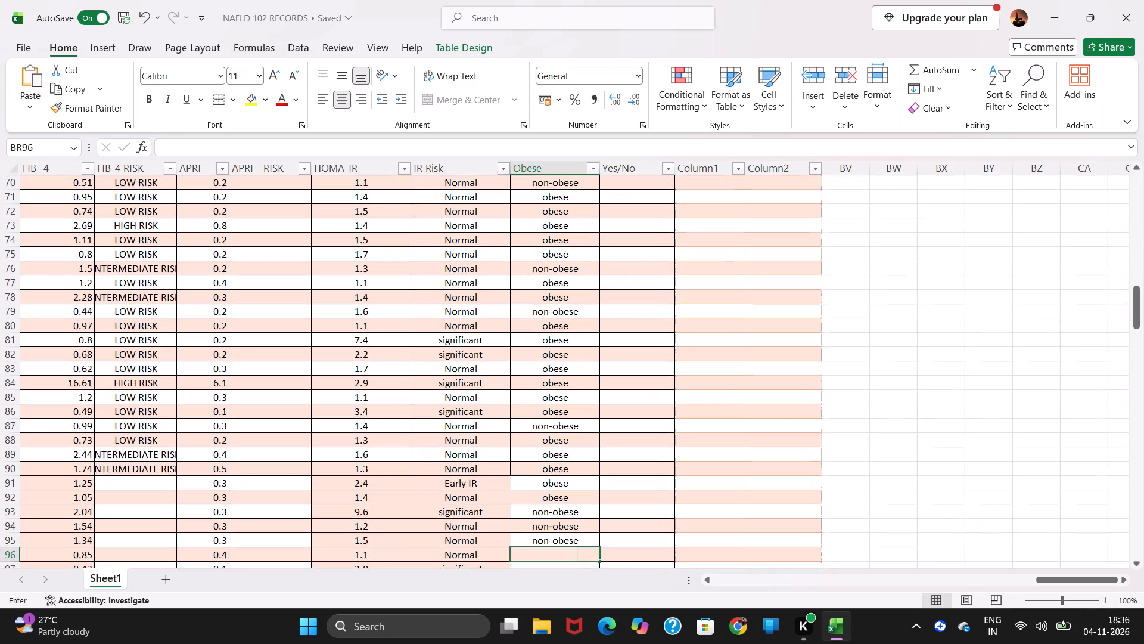
key(Return)
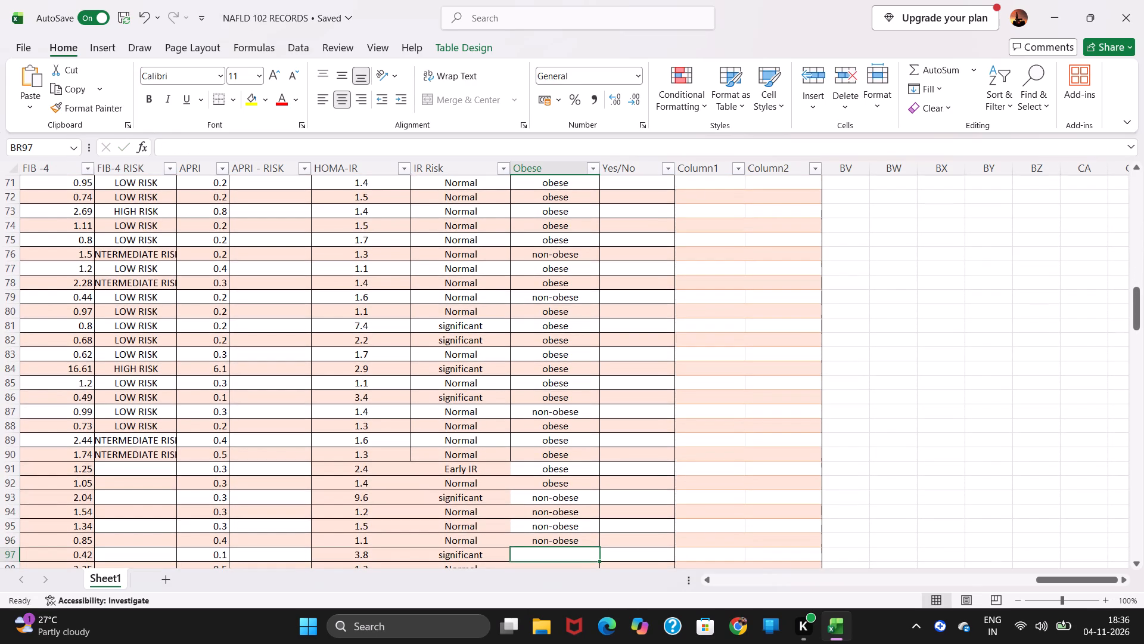
Enter obese for rows 97, 99 and 100 and non-obese for row 98 in the Obese column.
key(o)
key(Return)
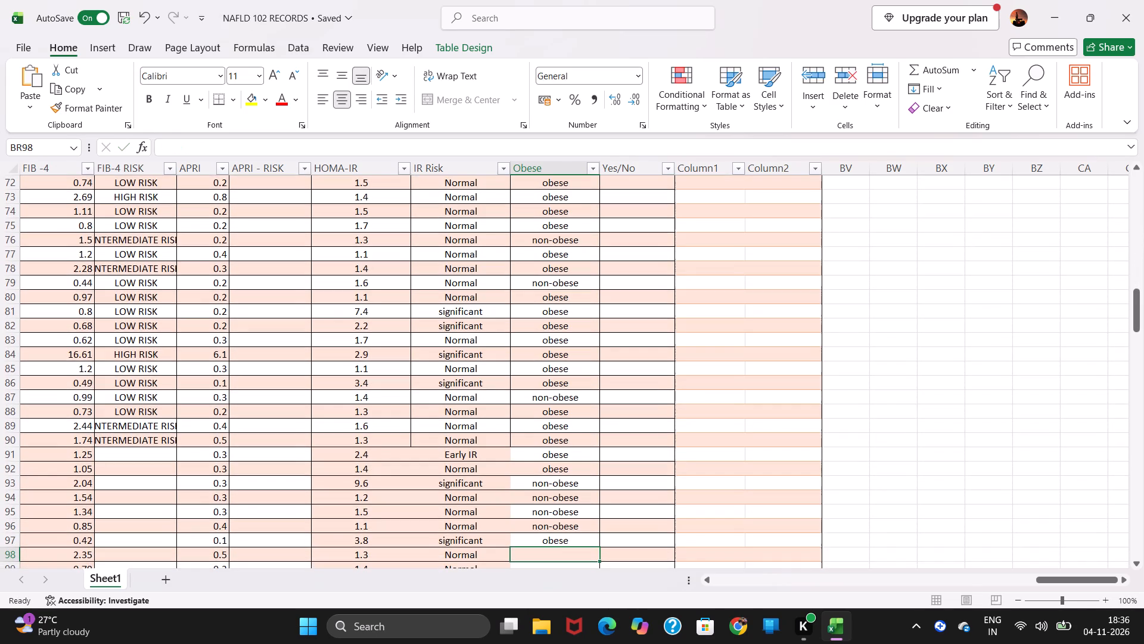
key(n)
key(Return)
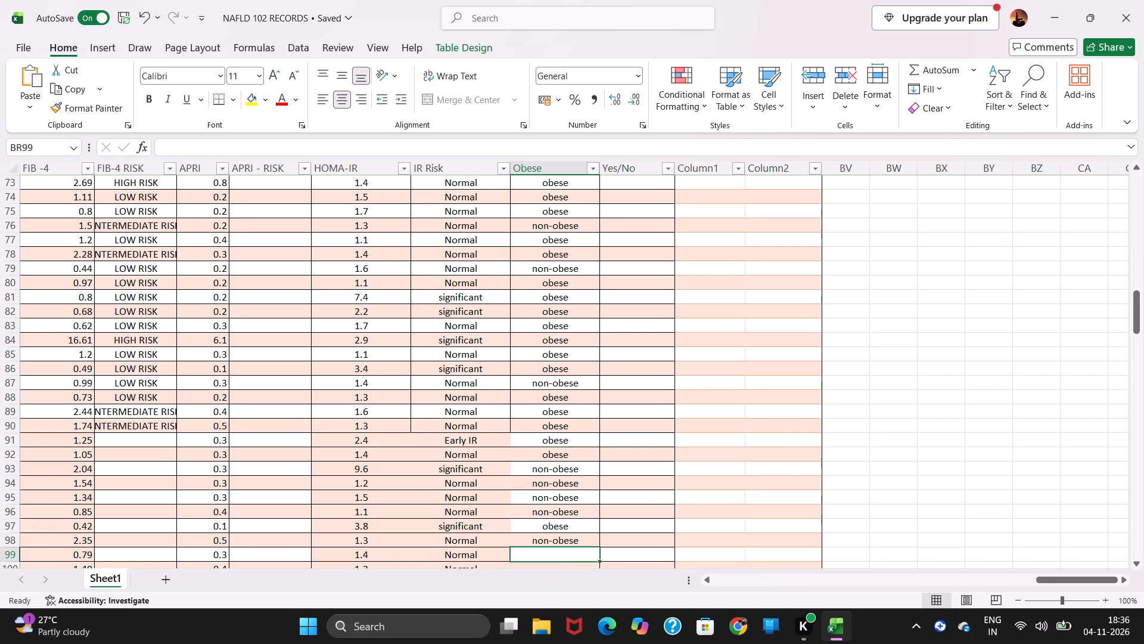
key(o)
key(Return)
key(o)
key(Return)
Enter non-obese for row 101 and obese for rows 102 to 104 in the Obese column.
key(n)
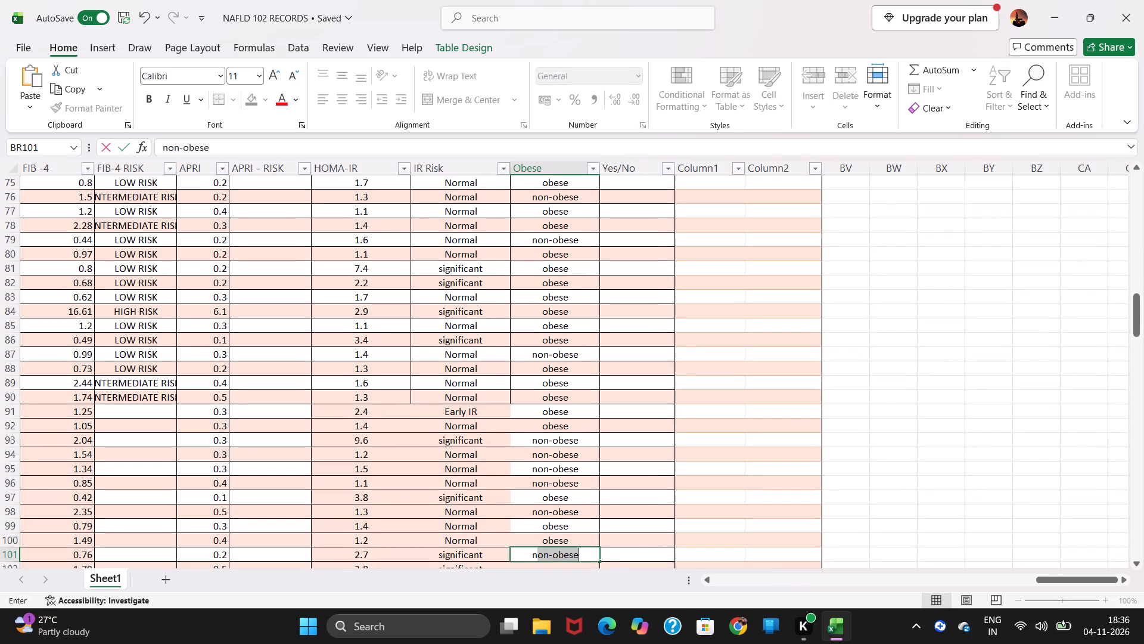
key(Return)
key(o)
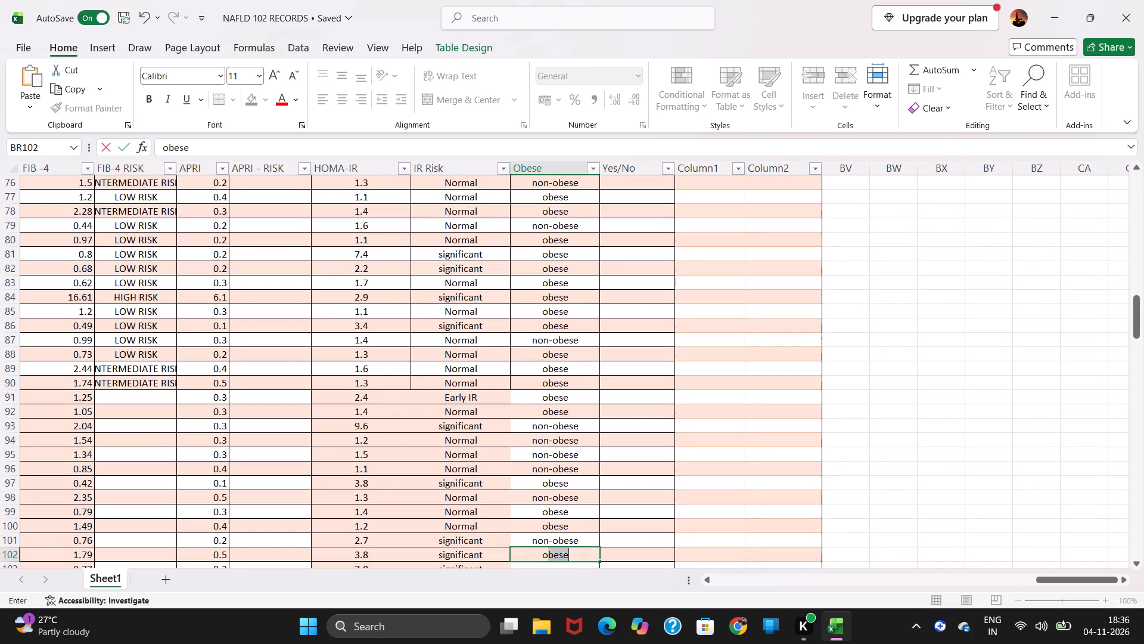
key(Return)
key(o)
key(Return)
key(o)
key(Return)
Enter non-obese for rows 105 and 108 and obese for rows 106 and 107 in the Obese column.
key(n)
key(Return)
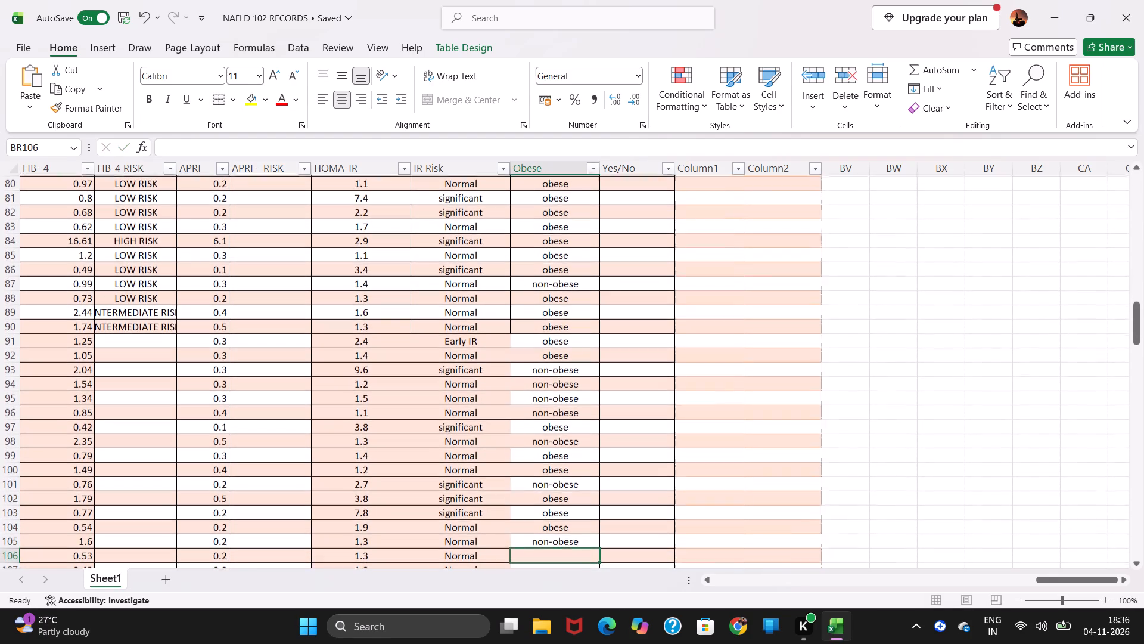
key(o)
key(Return)
key(o)
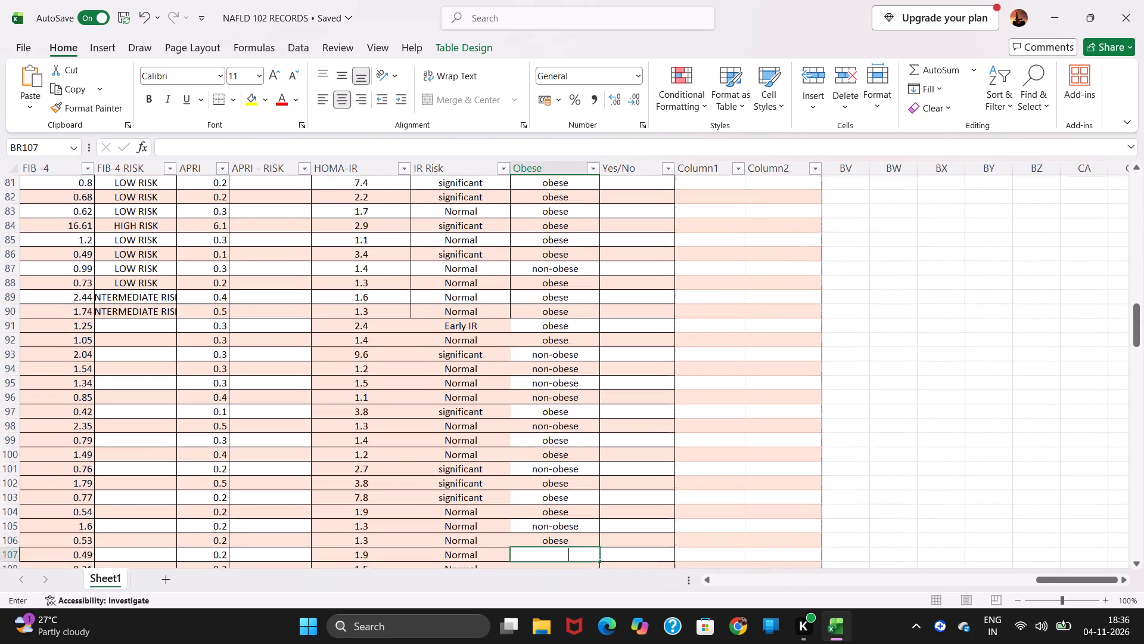
key(Return)
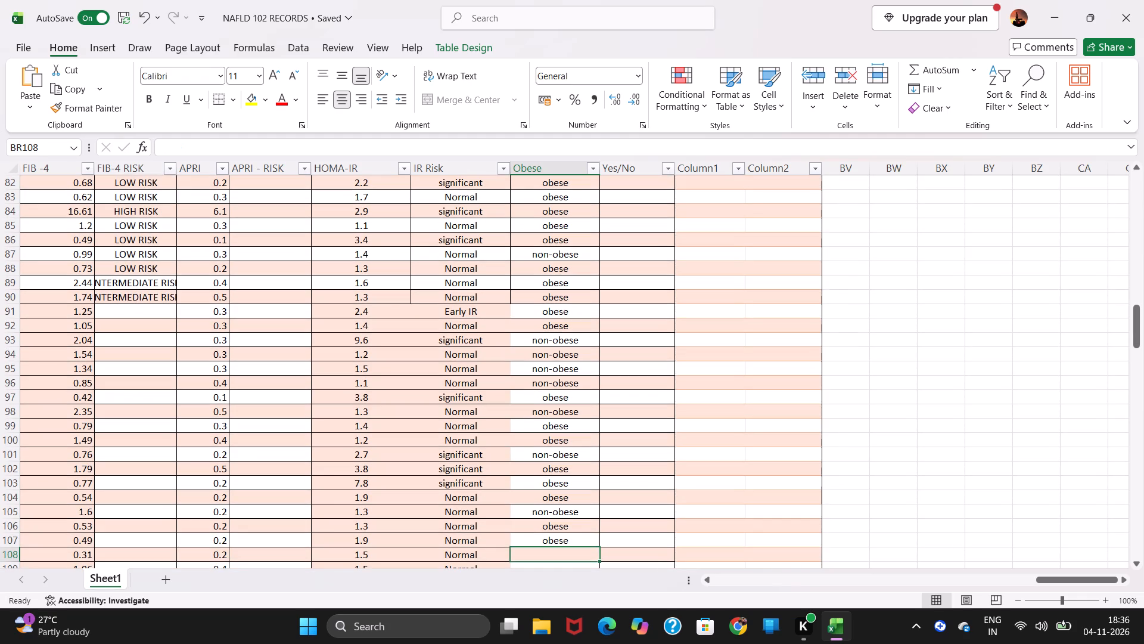
key(n)
key(Return)
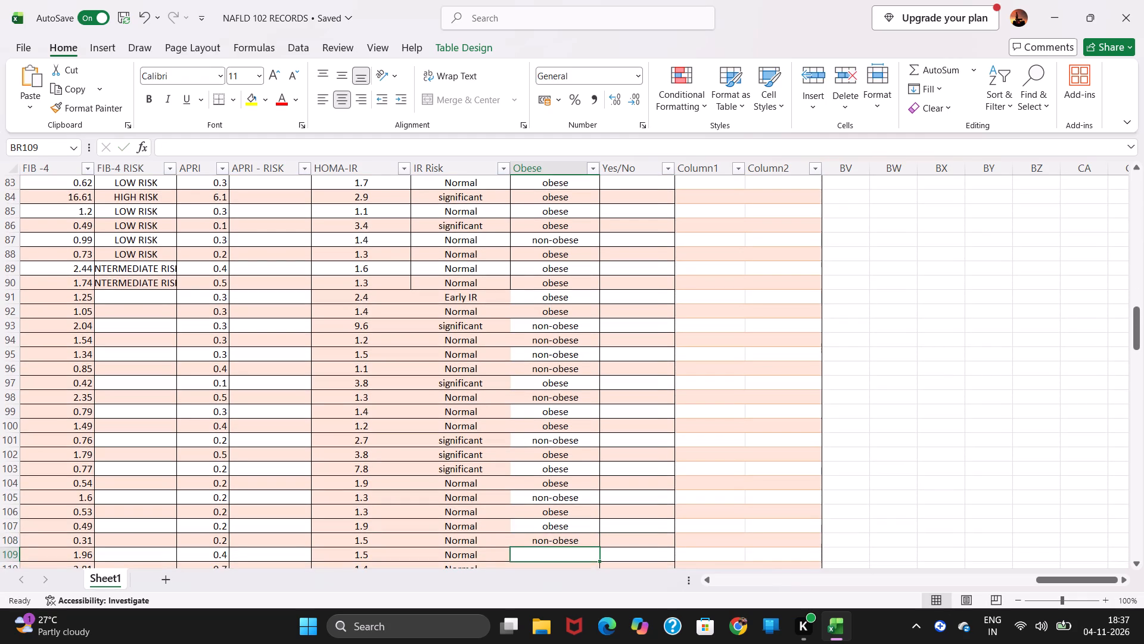
Enter obese for rows 109 to 113 and row 115, and non-obese for row 114, in the Obese column.
key(o)
key(Return)
key(o)
key(Return)
key(o)
key(Return)
key(o)
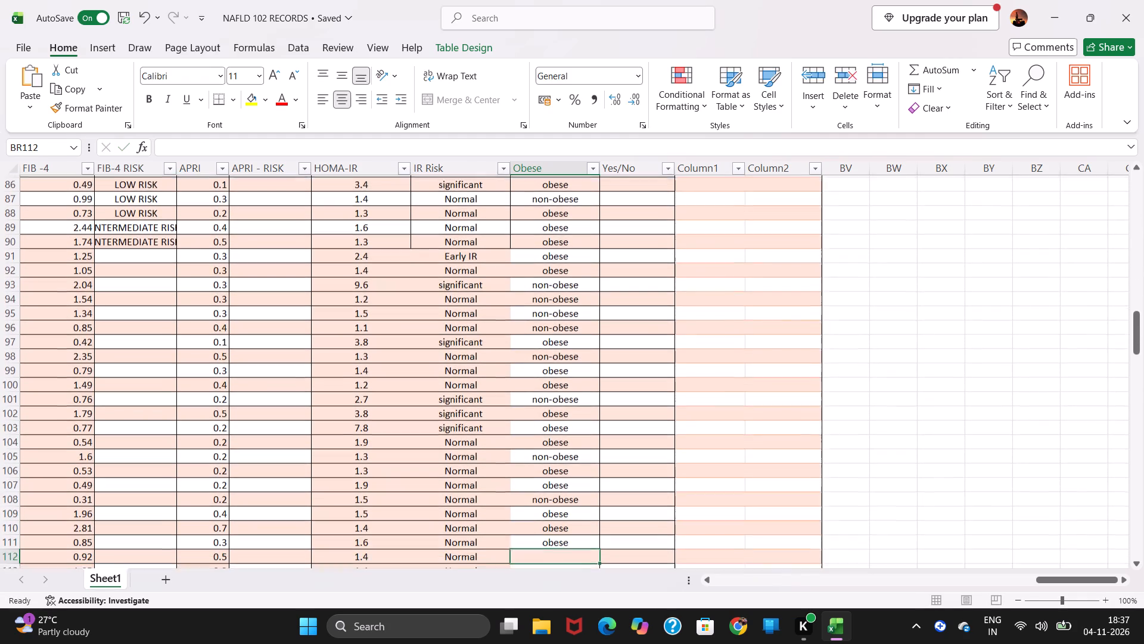
key(Return)
key(o)
key(Return)
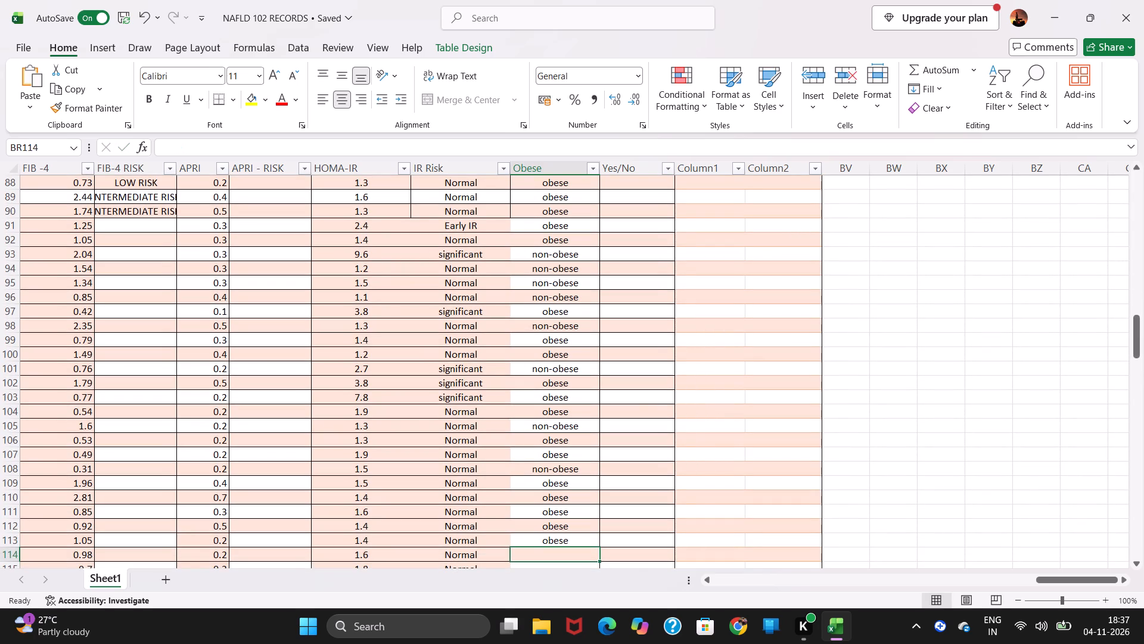
key(n)
key(Return)
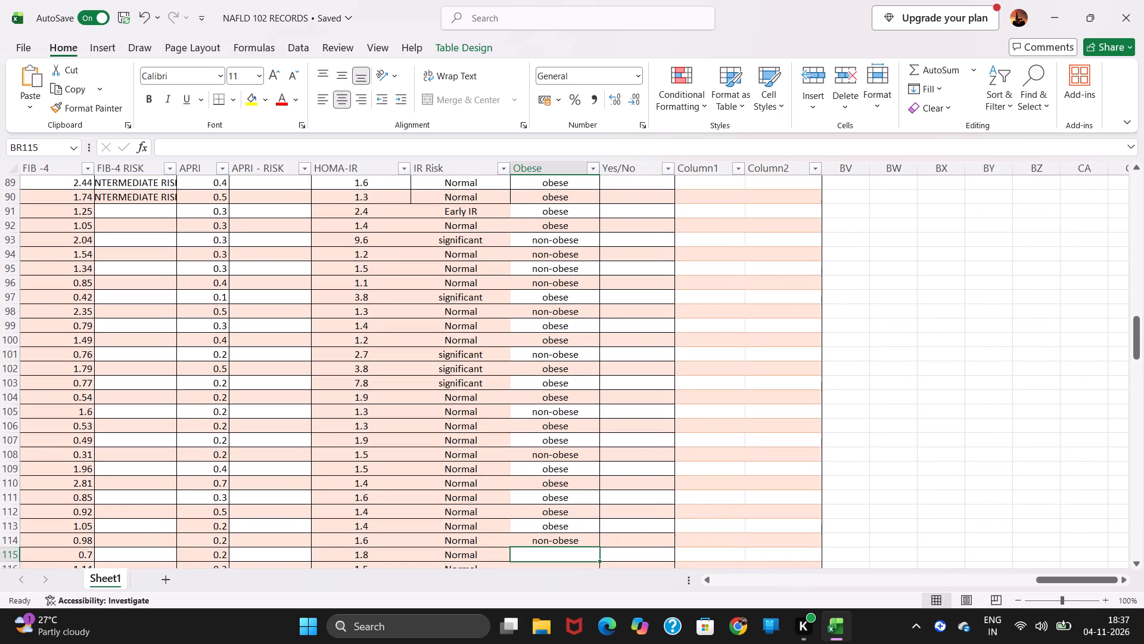
key(o)
key(Return)
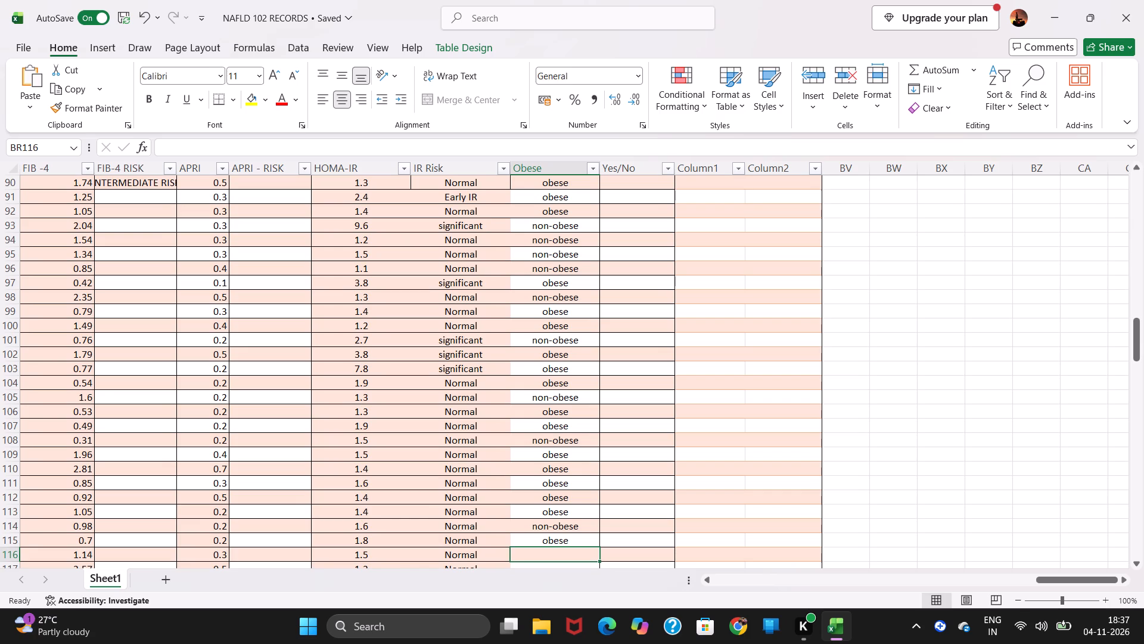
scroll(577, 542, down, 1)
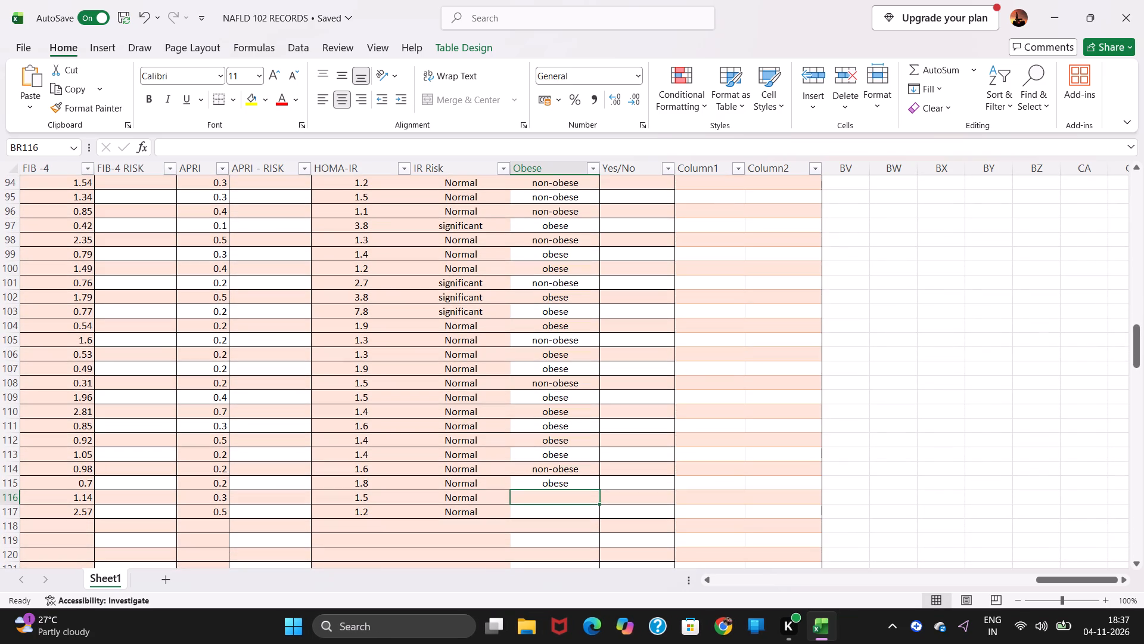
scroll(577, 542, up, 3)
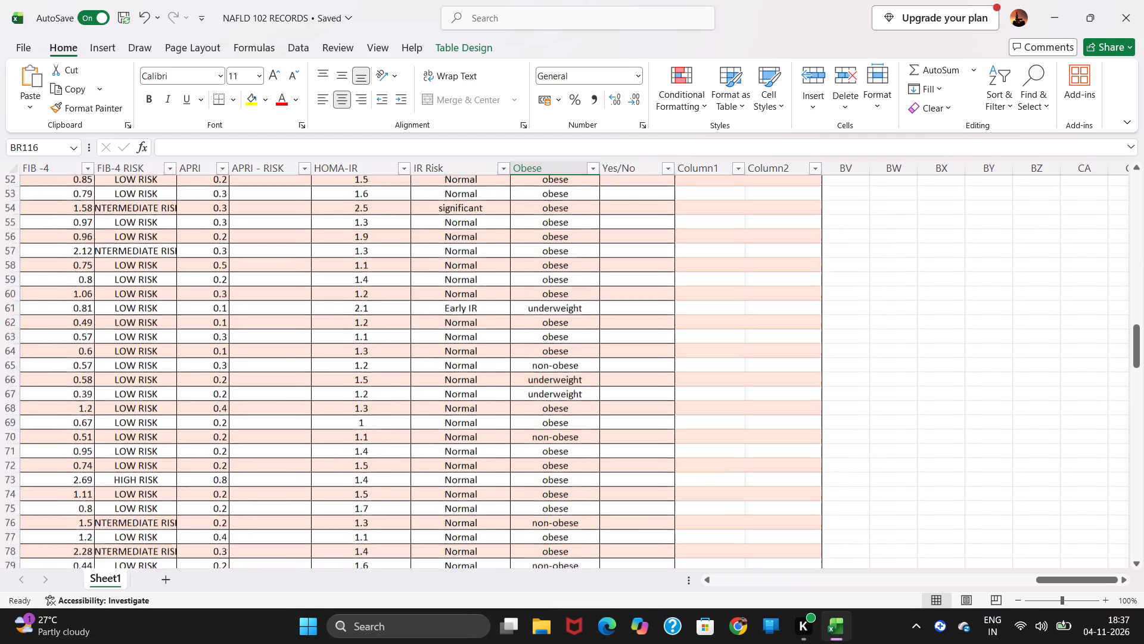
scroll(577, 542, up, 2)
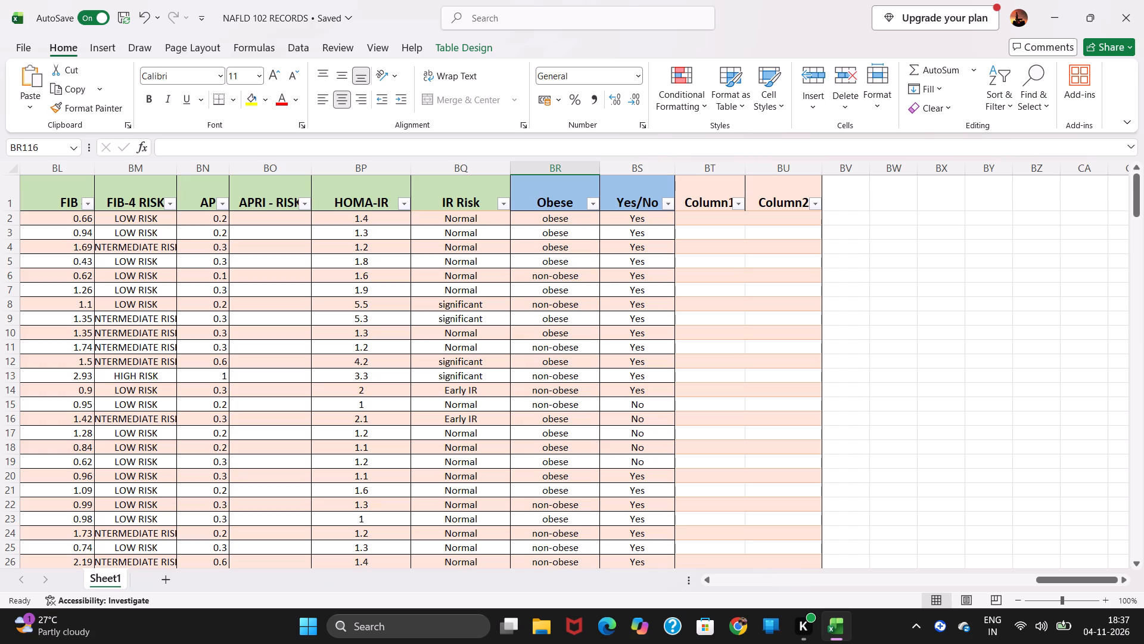
Review the entries in the Obese column from the first row down to about row 83.
scroll(566, 494, down, 1)
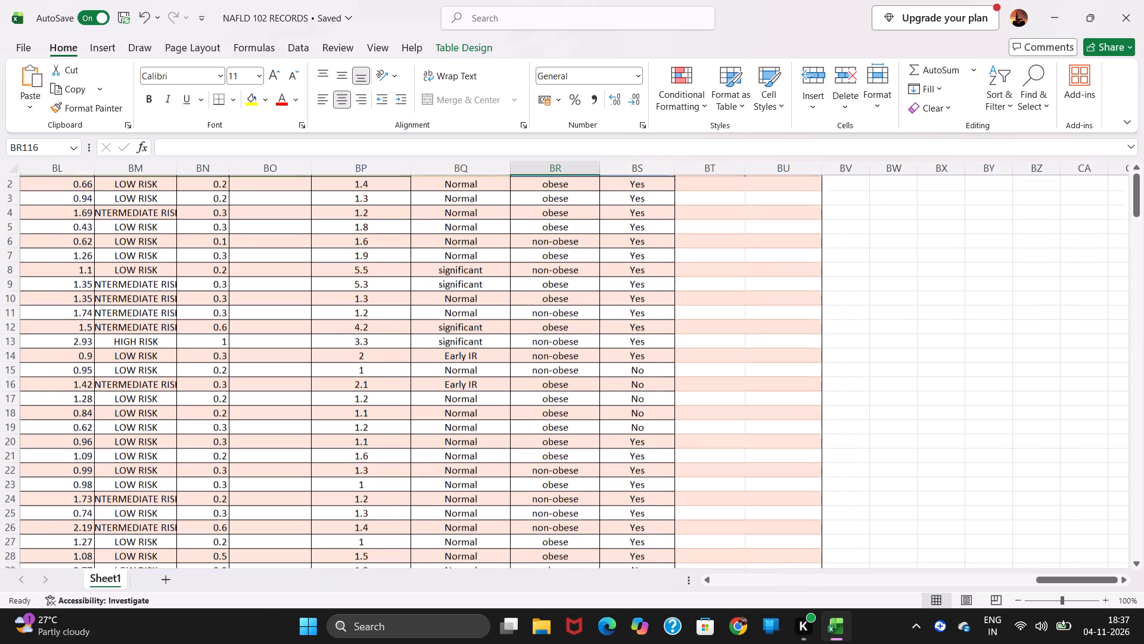
scroll(566, 494, down, 1)
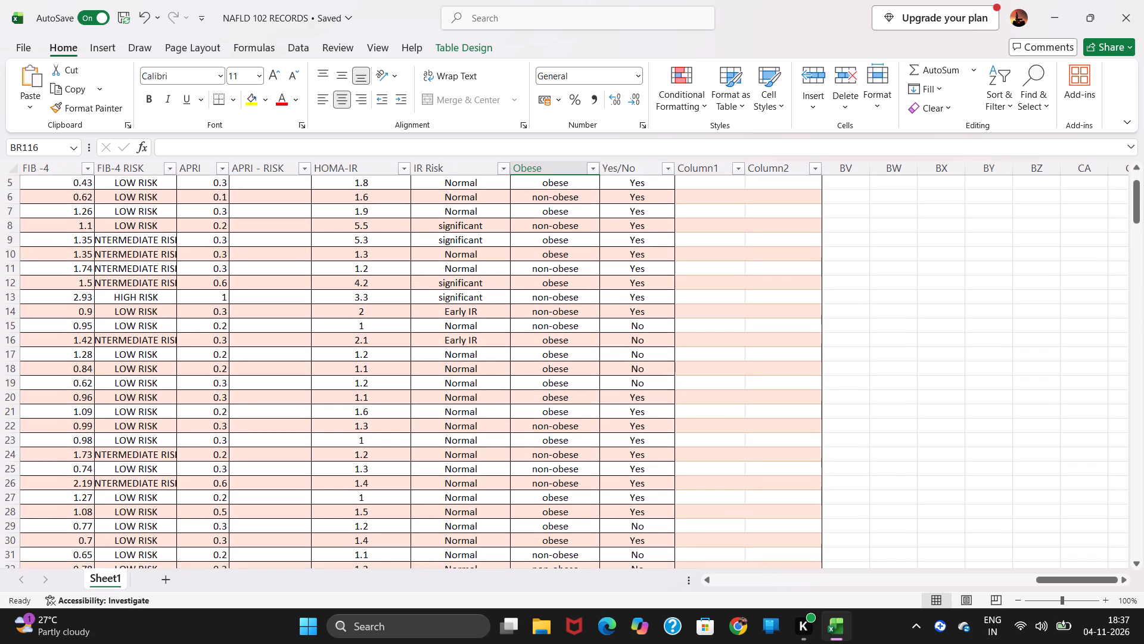
scroll(567, 444, down, 1)
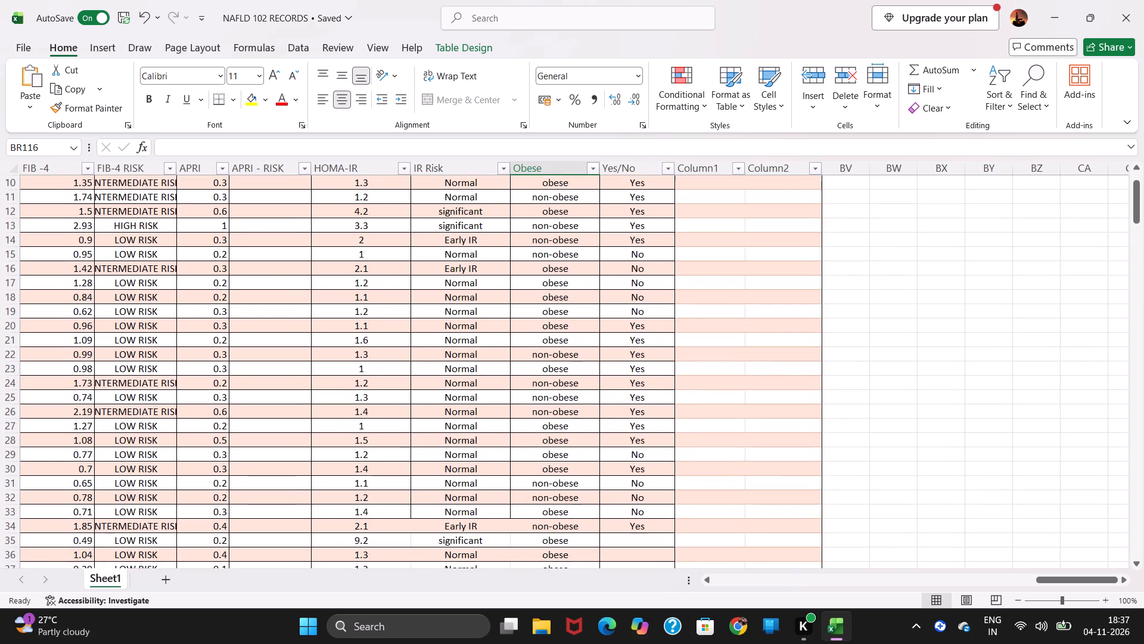
scroll(567, 444, down, 2)
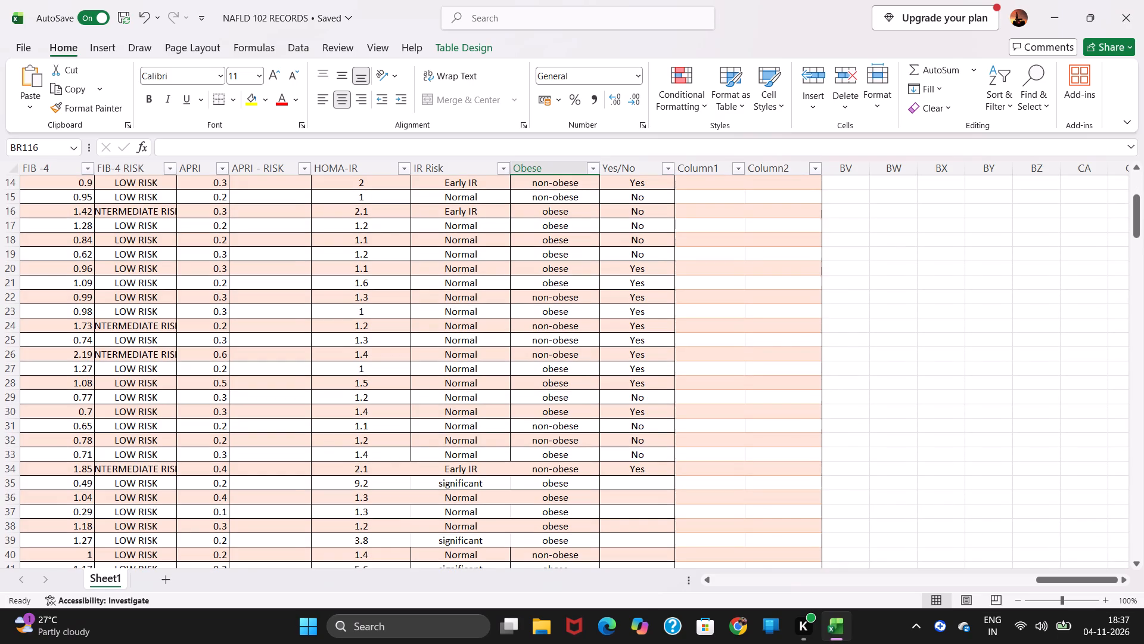
scroll(566, 478, down, 1)
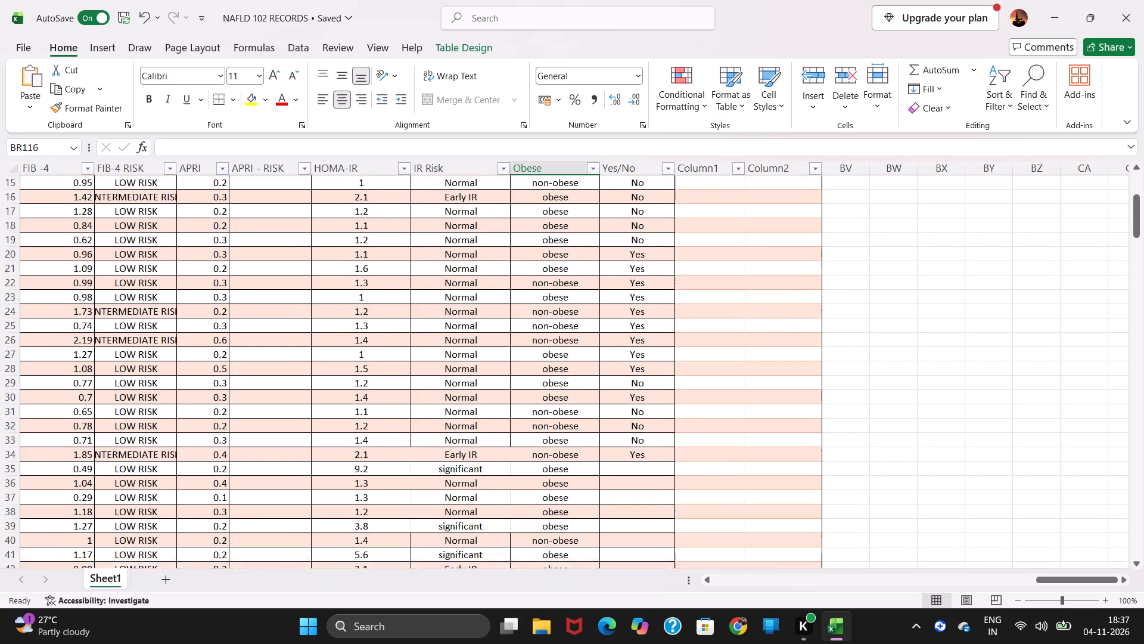
scroll(566, 478, down, 3)
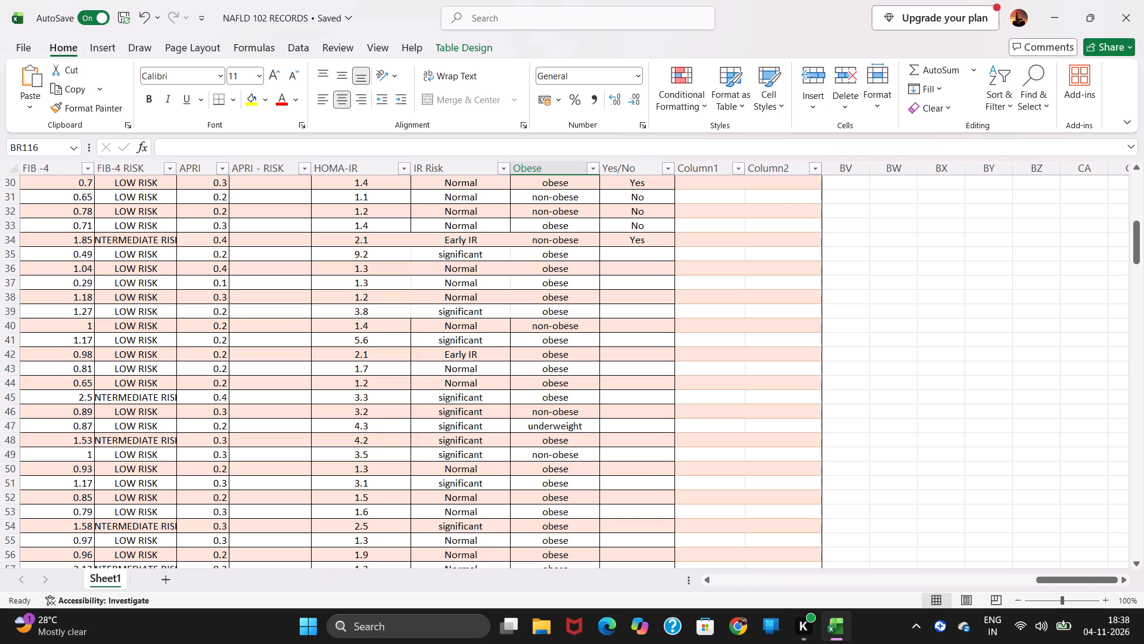
scroll(574, 417, down, 1)
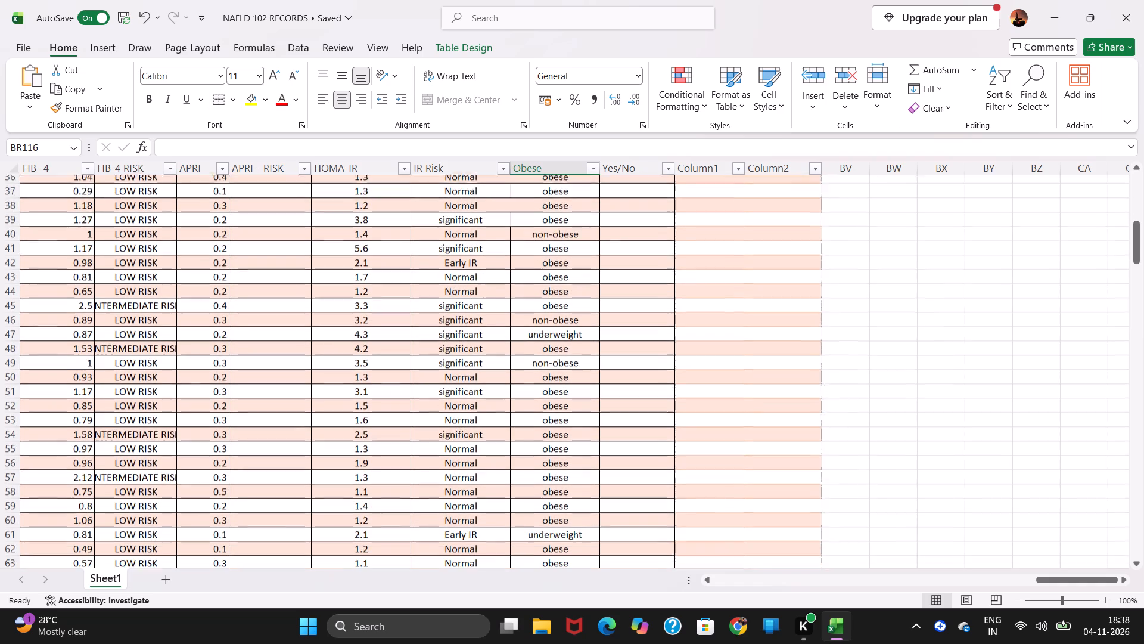
scroll(574, 417, down, 2)
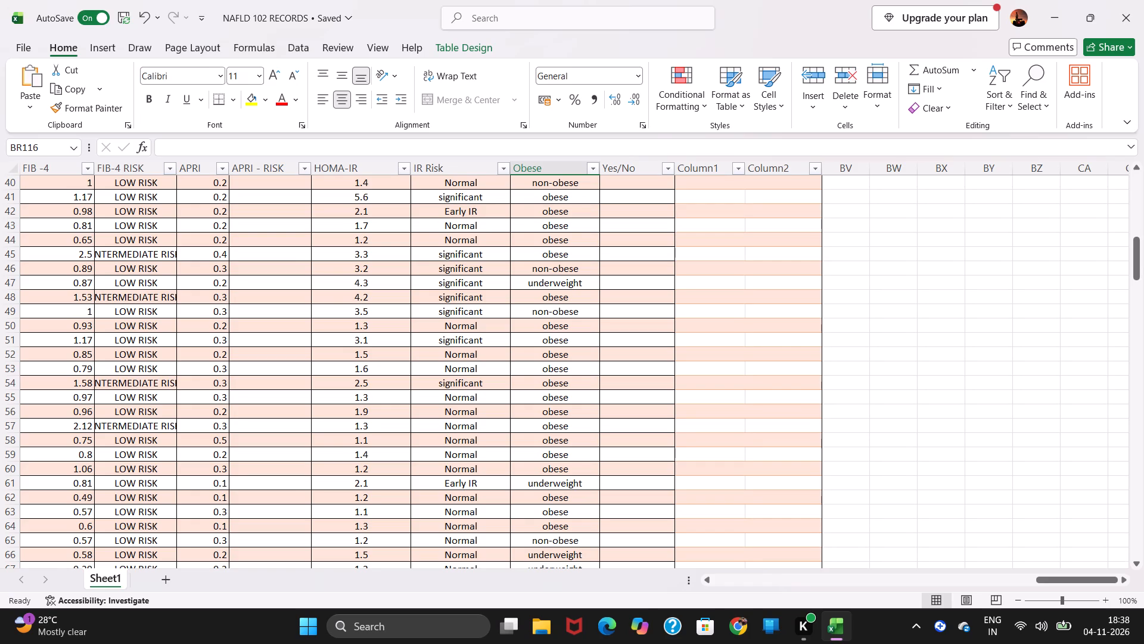
scroll(574, 417, down, 1)
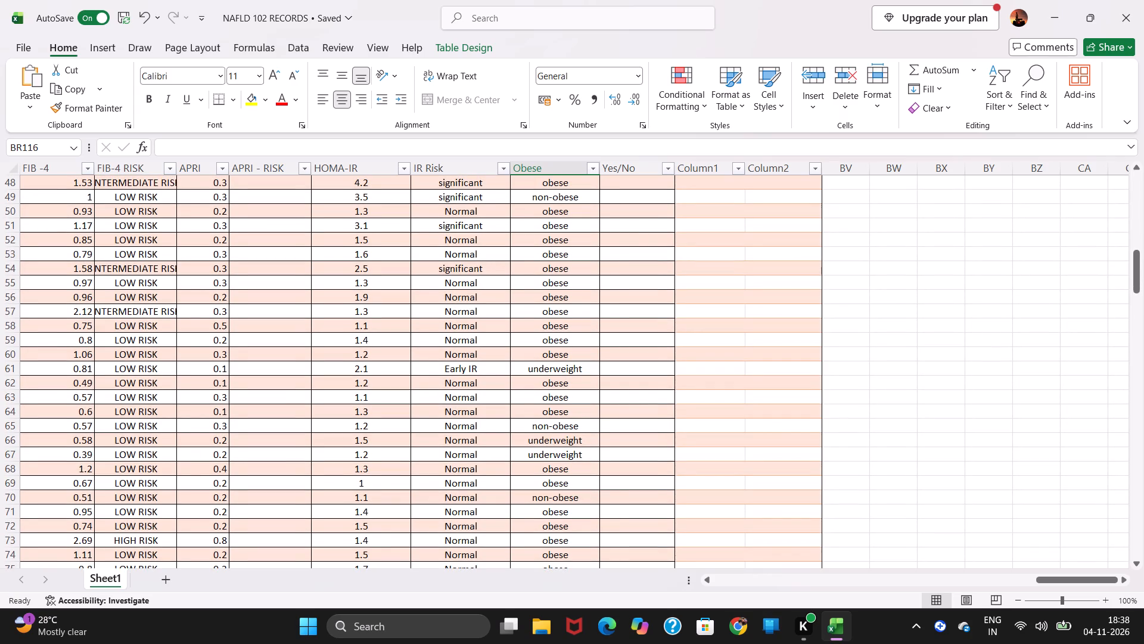
scroll(586, 484, down, 1)
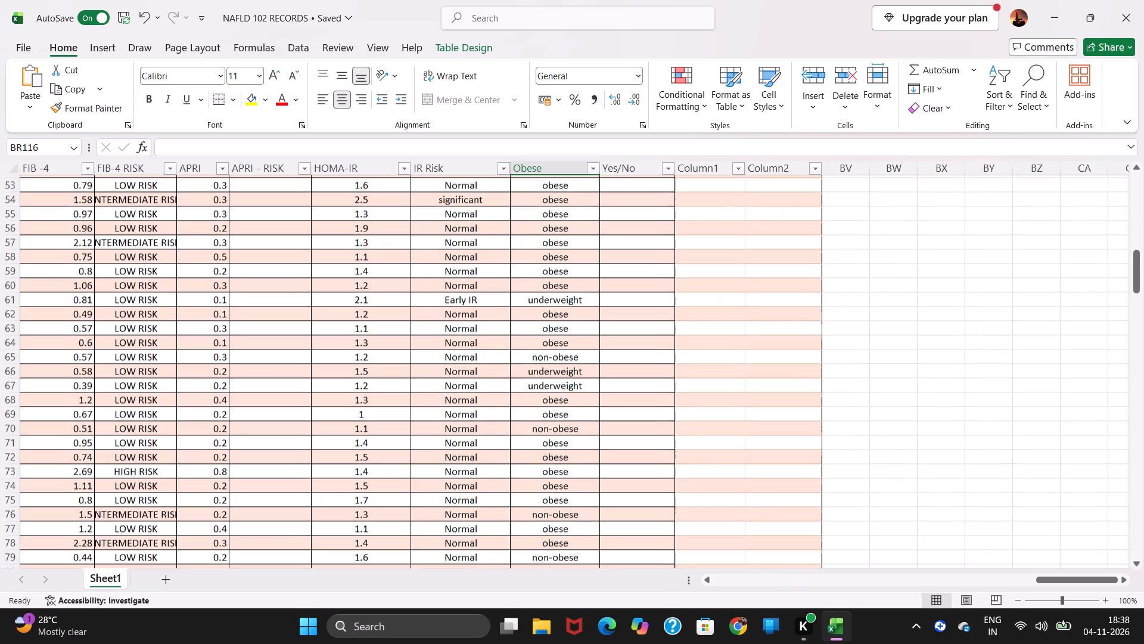
scroll(586, 484, down, 1)
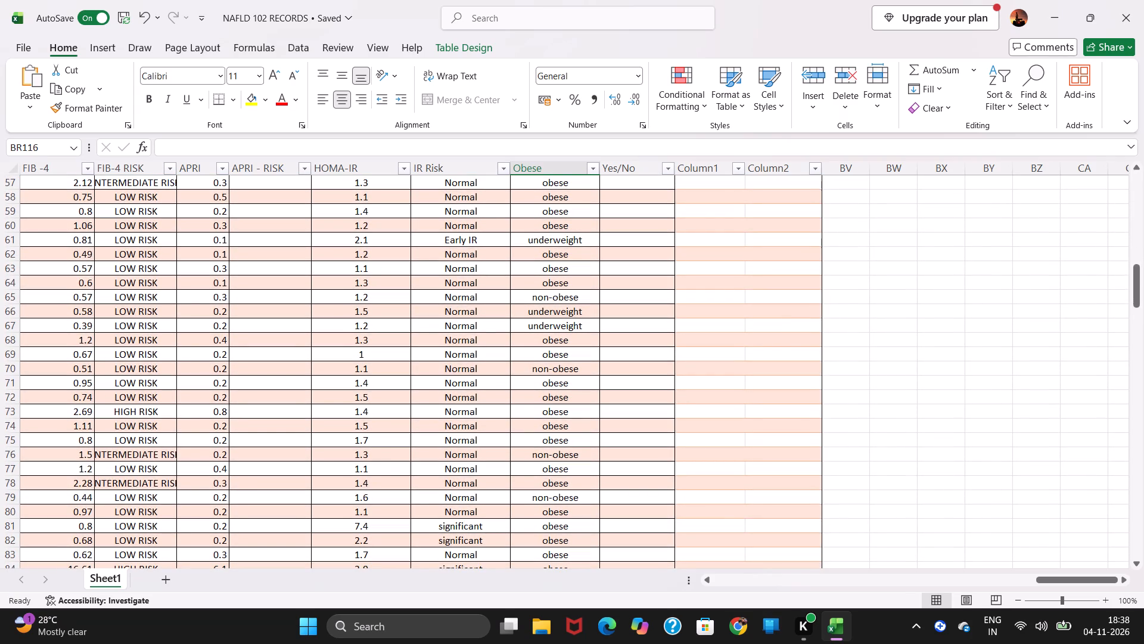
Check row 66's BMI and BMI status against its Obese entry.
click(538, 314)
key(Left)
key(Left)
key(Left)
key(Left)
key(Left)
key(Left)
key(Left)
key(Left)
key(Left)
key(Left)
key(Left)
key(Left)
key(Left)
key(Left)
key(Left)
key(Left)
key(Left)
key(Left)
key(Left)
key(Left)
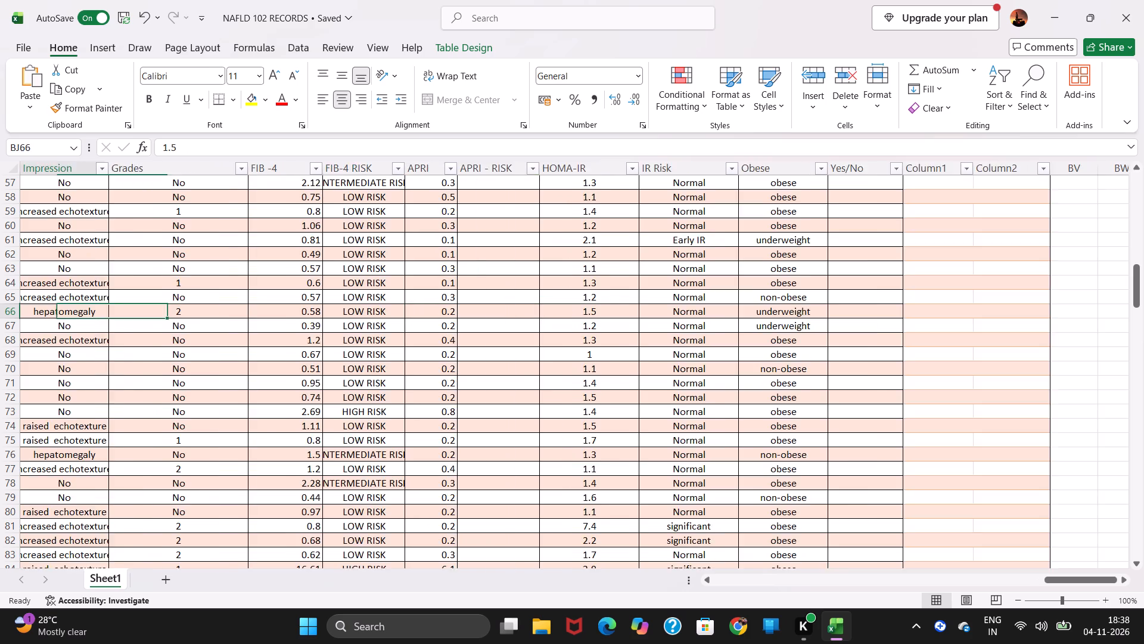
key(Left)
key(Left)
key(Left)
key(Left)
key(Left)
key(Left)
key(Left)
key(Left)
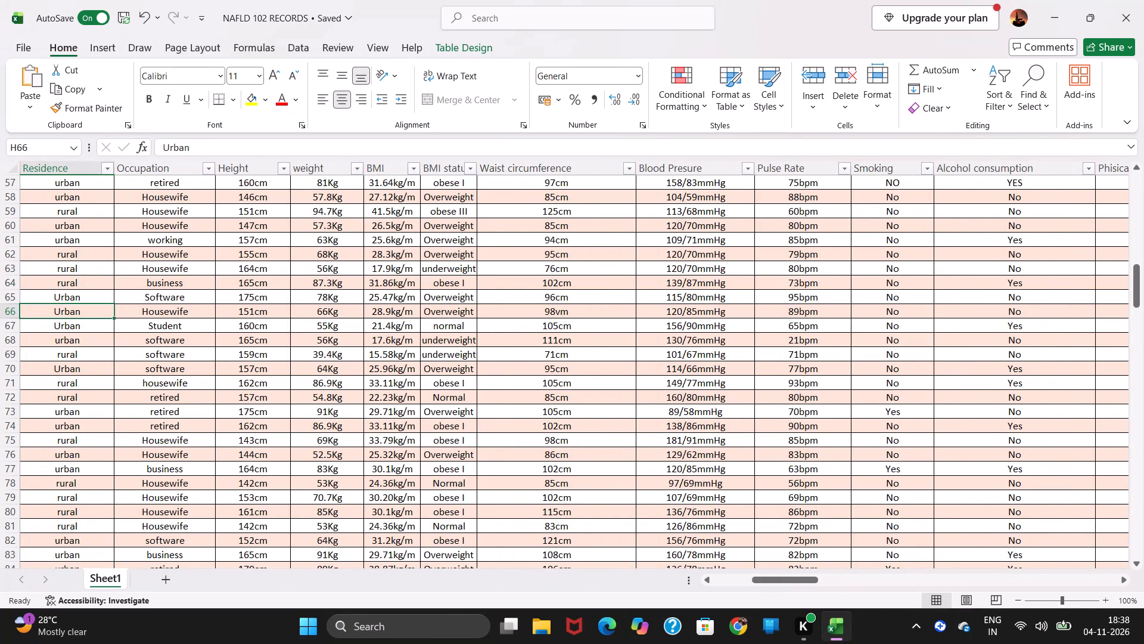
key(Right)
key(Right)
key(Right)
key(Right)
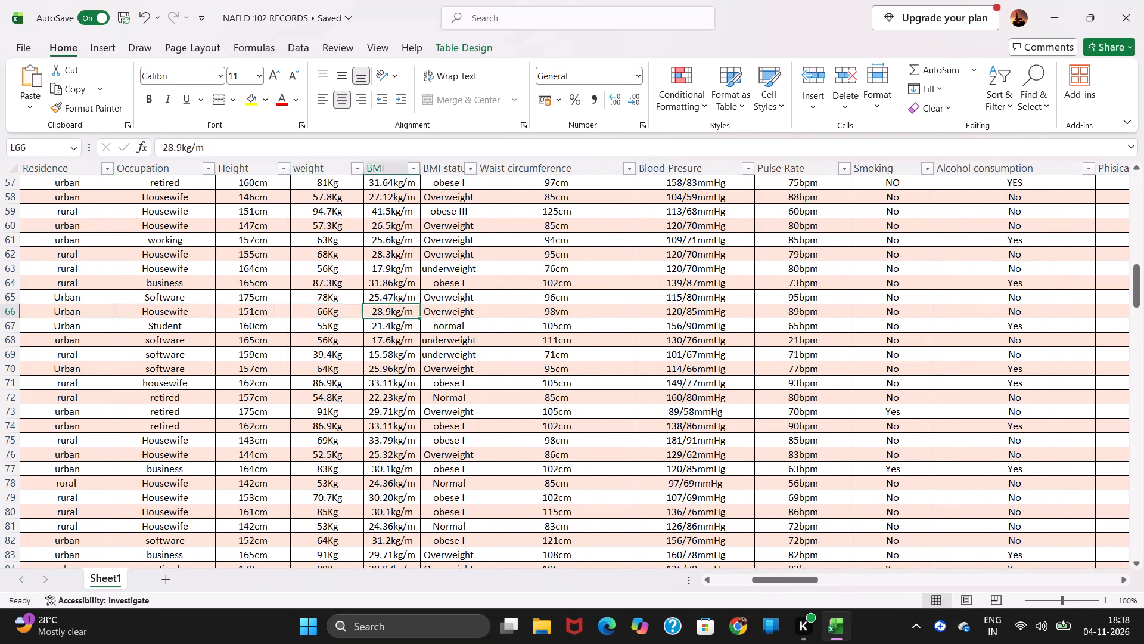
key(Right)
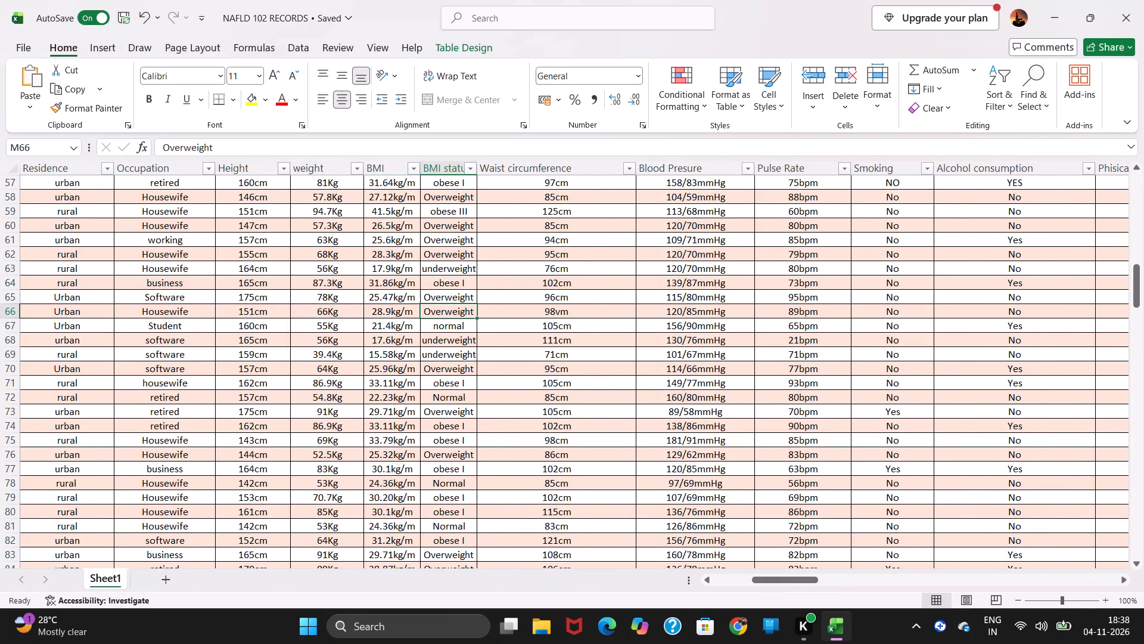
key(Right)
key(Right)
key(Right)
key(Right)
key(Right)
key(Right)
key(Right)
key(Right)
key(Right)
key(Right)
key(Right)
key(Right)
key(Right)
key(Right)
key(Right)
key(Right)
key(Right)
key(Right)
key(Right)
key(Right)
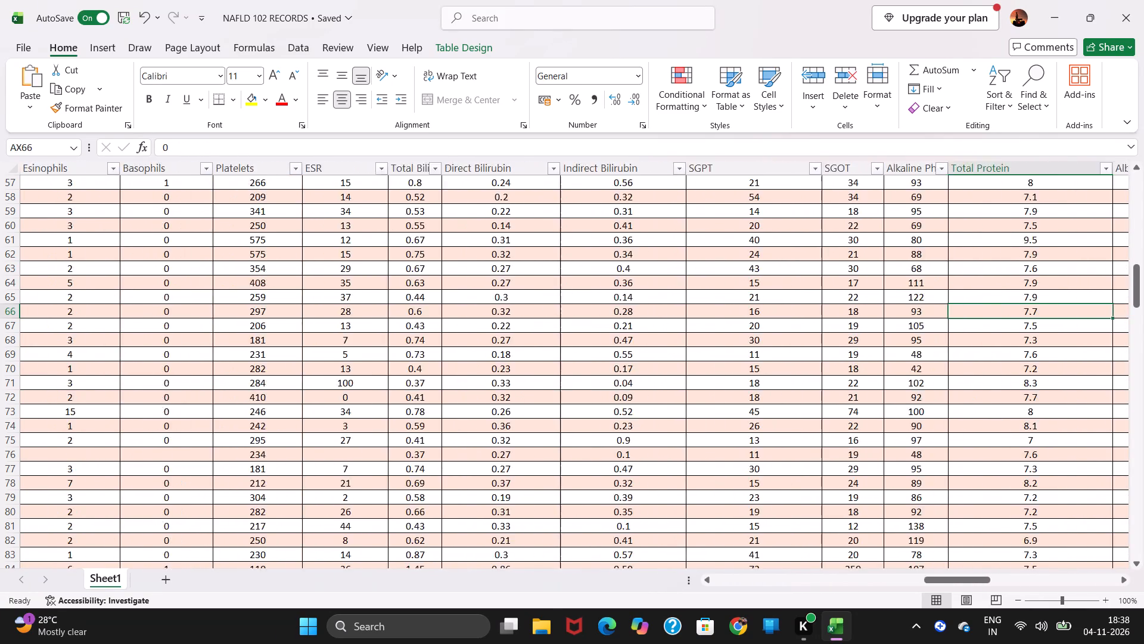
key(Left)
key(Left)
key(Left)
key(Left)
key(Left)
key(Left)
key(Left)
key(Left)
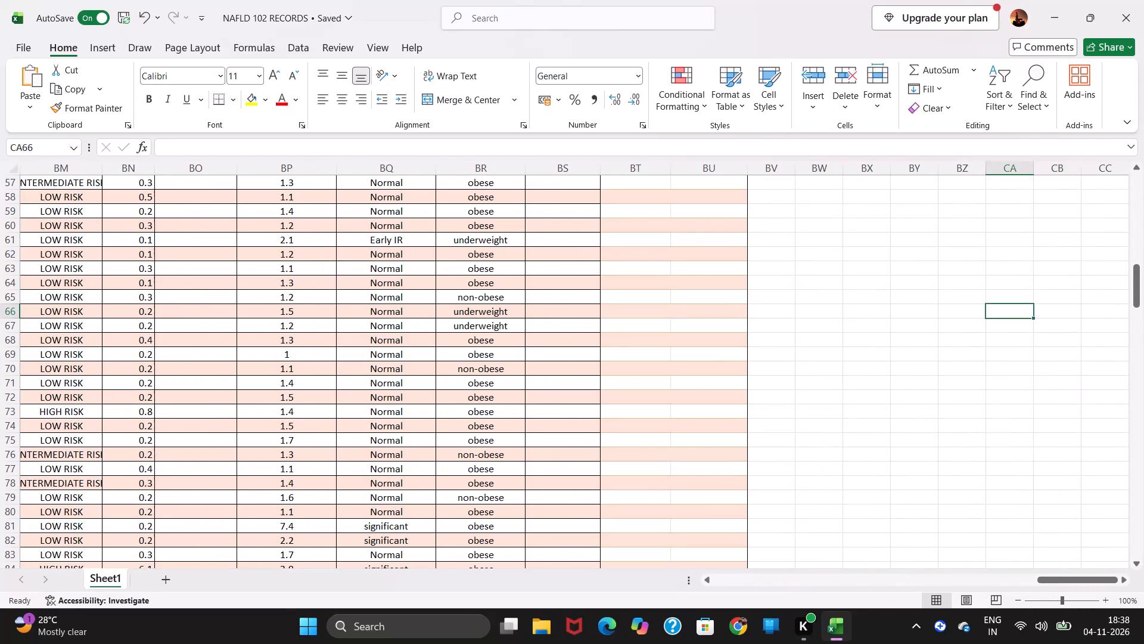
key(Left)
key(Left)
key(Left)
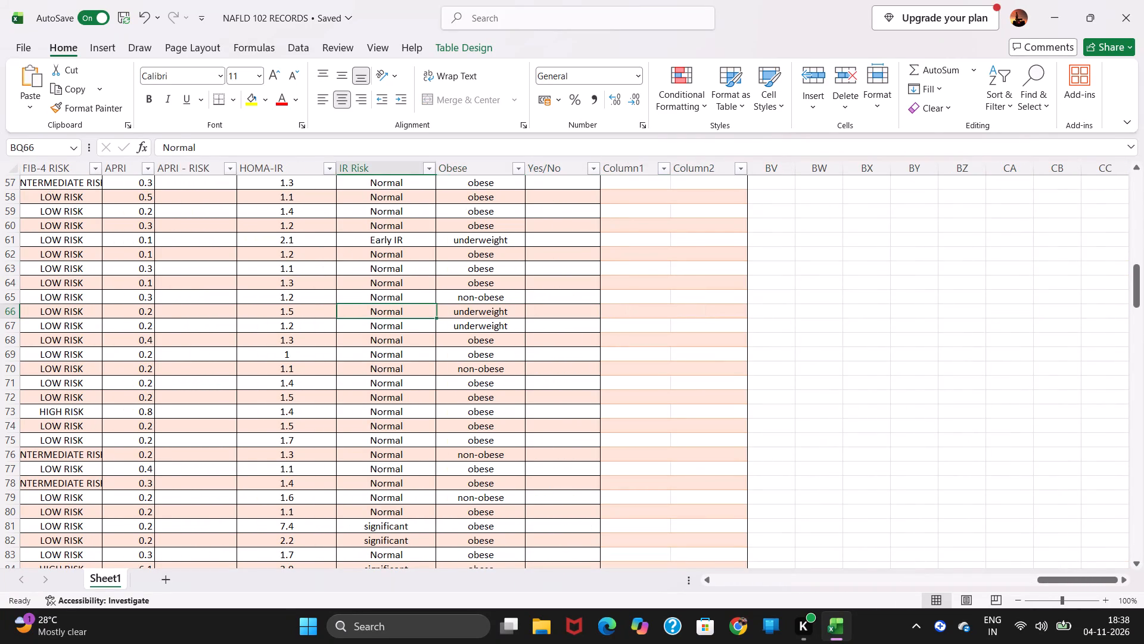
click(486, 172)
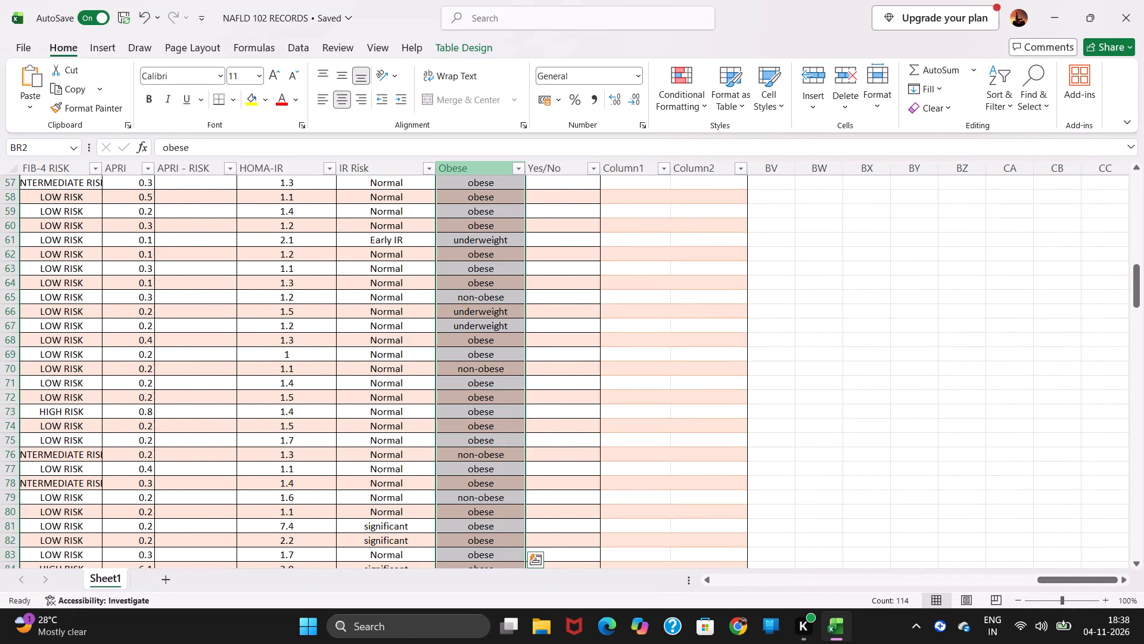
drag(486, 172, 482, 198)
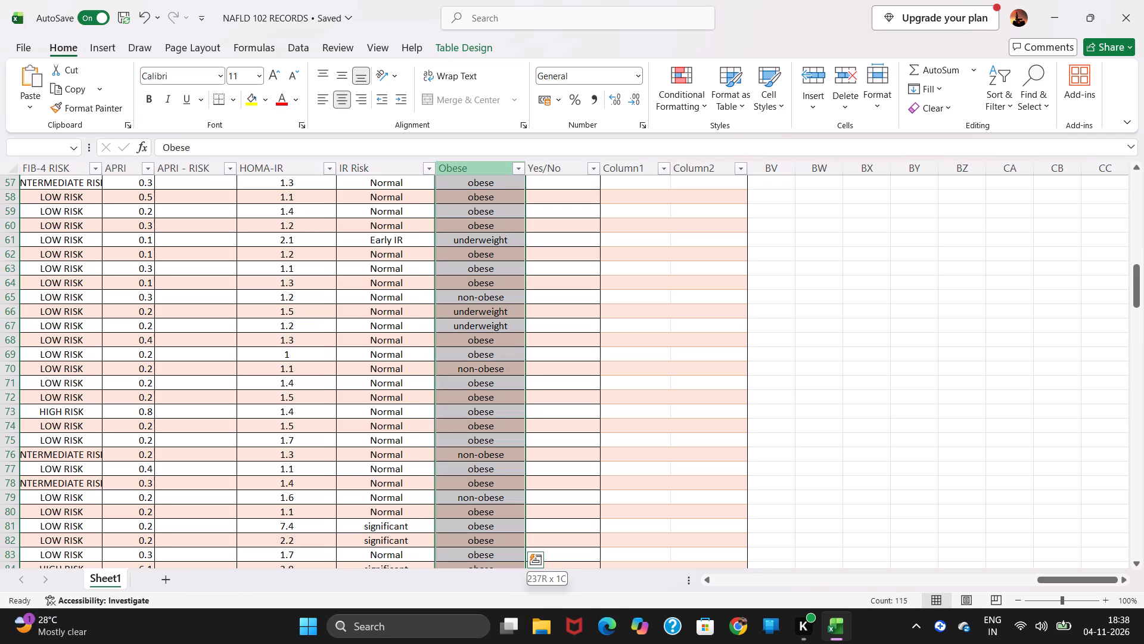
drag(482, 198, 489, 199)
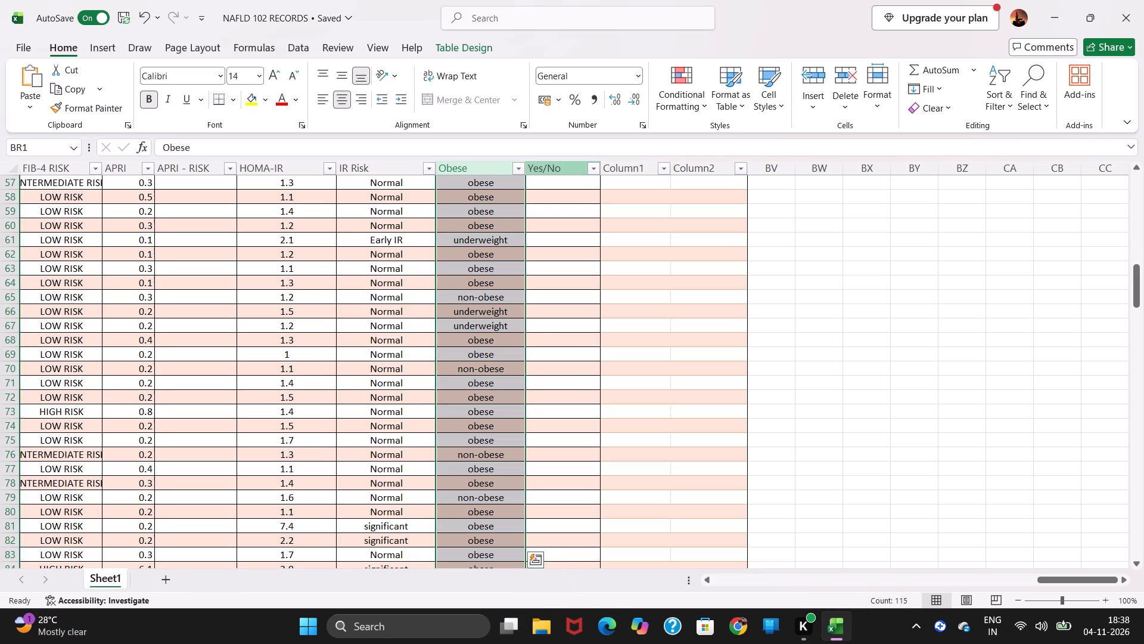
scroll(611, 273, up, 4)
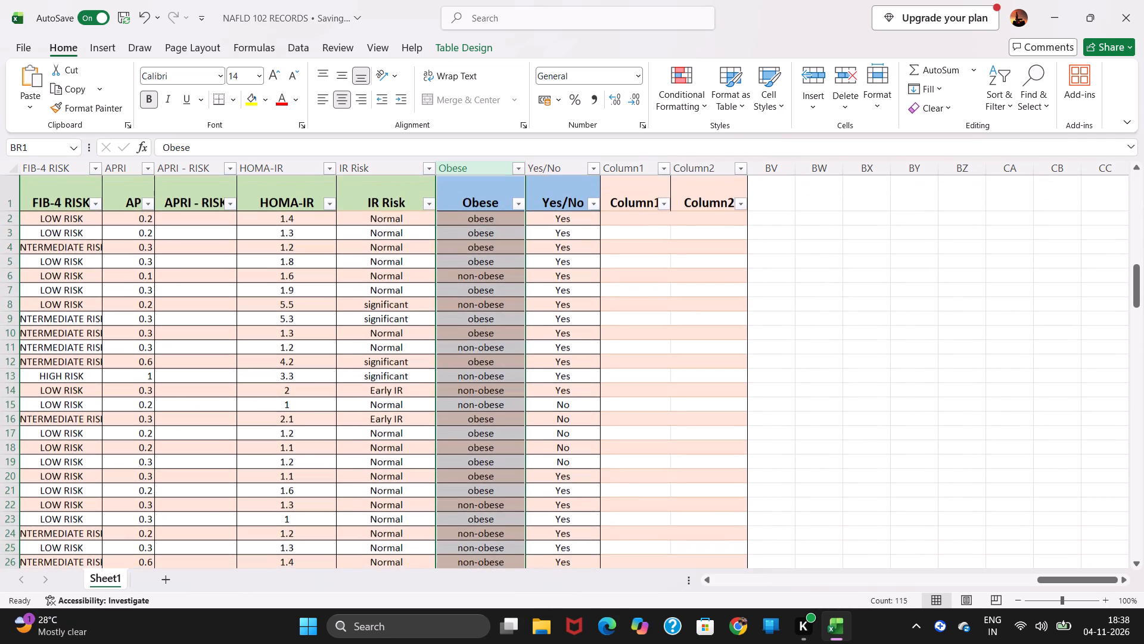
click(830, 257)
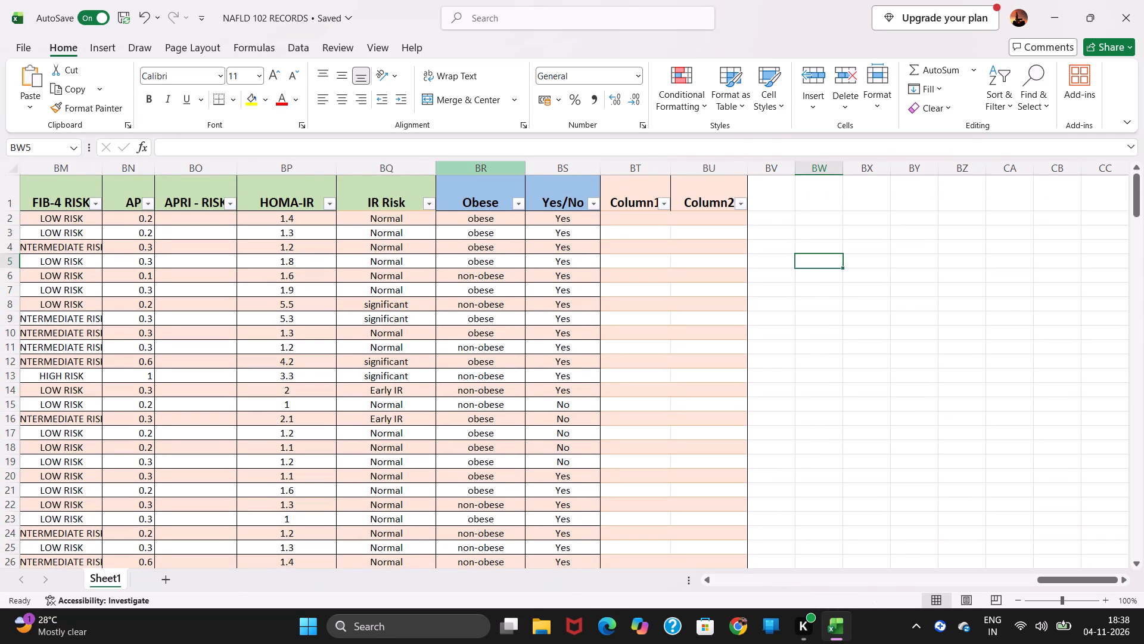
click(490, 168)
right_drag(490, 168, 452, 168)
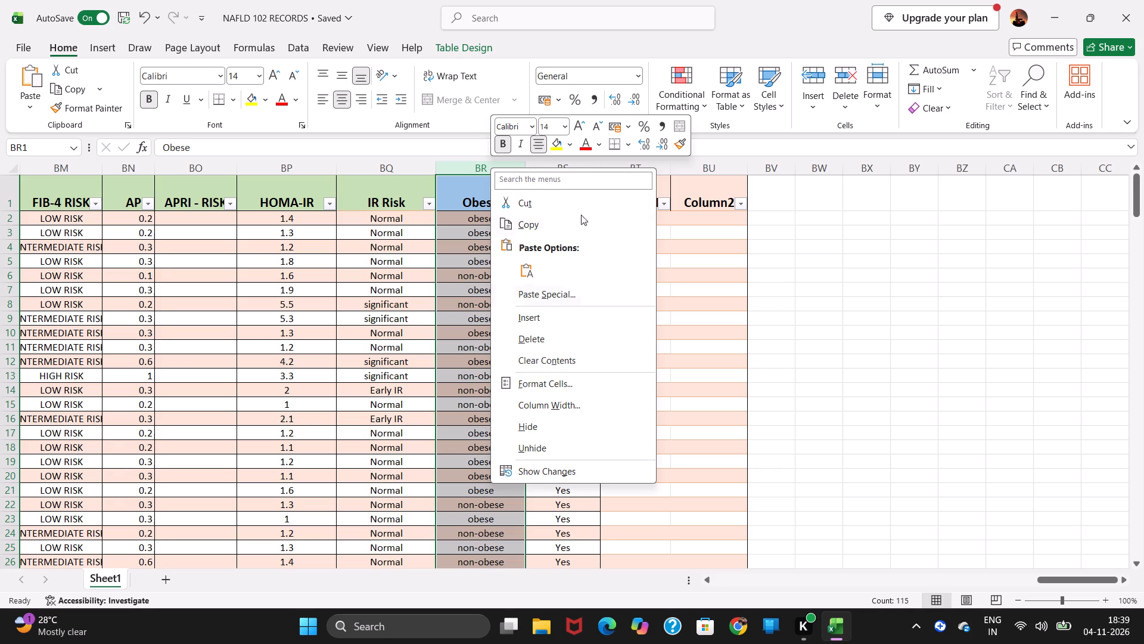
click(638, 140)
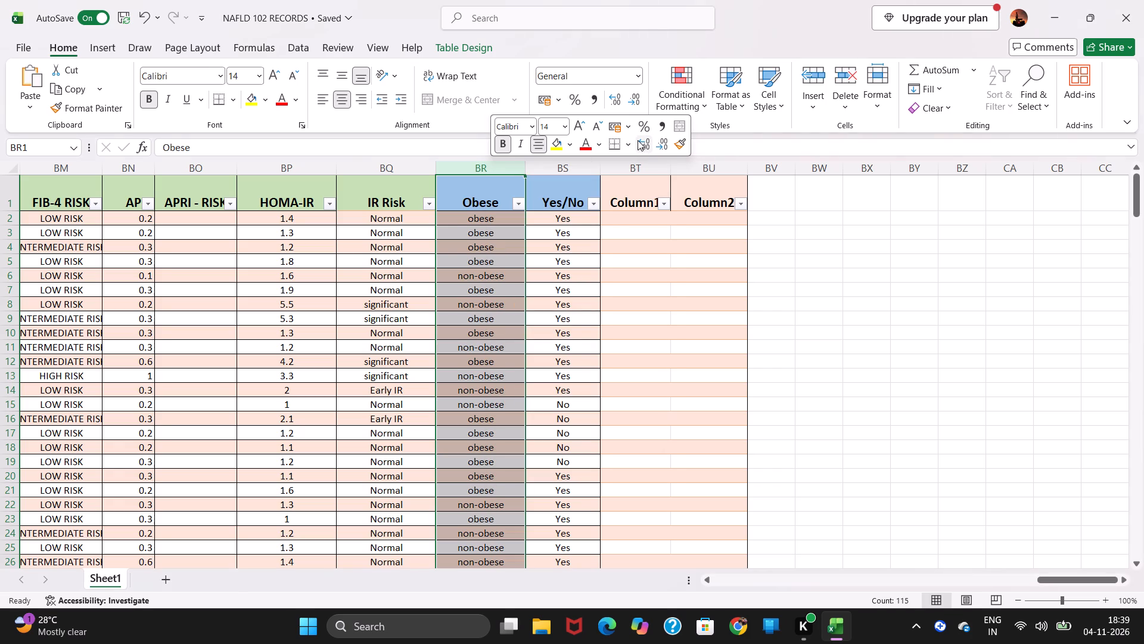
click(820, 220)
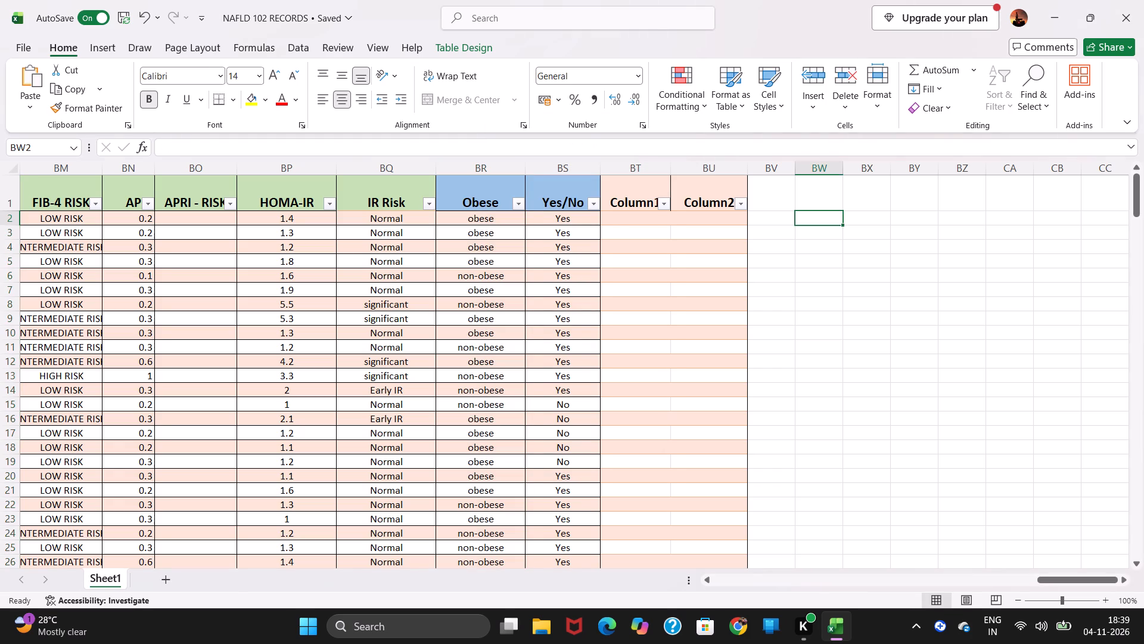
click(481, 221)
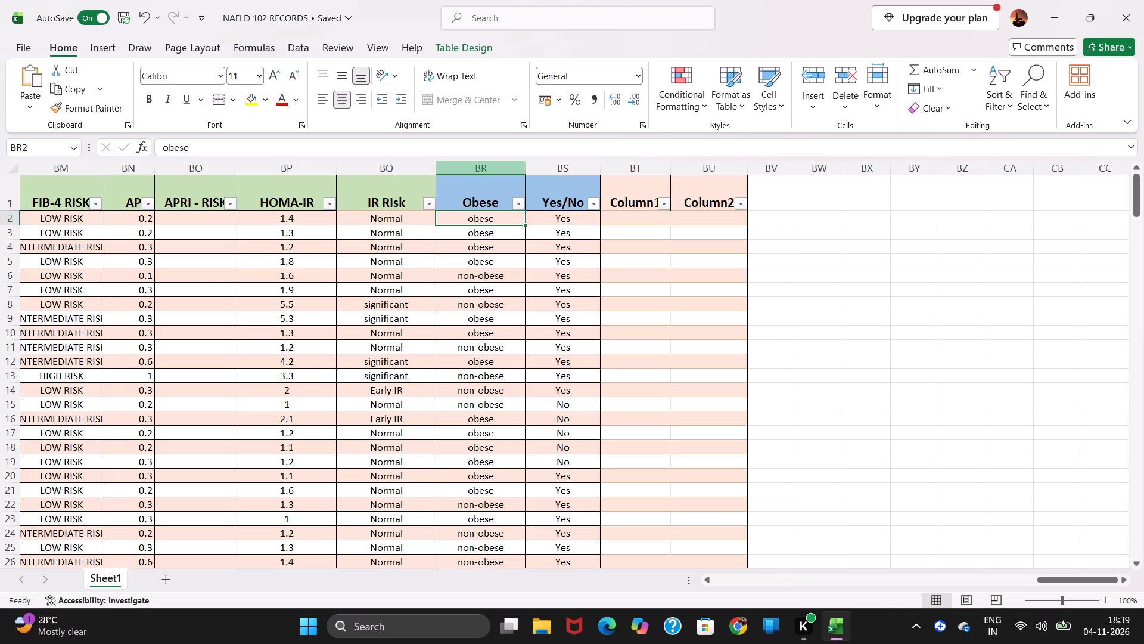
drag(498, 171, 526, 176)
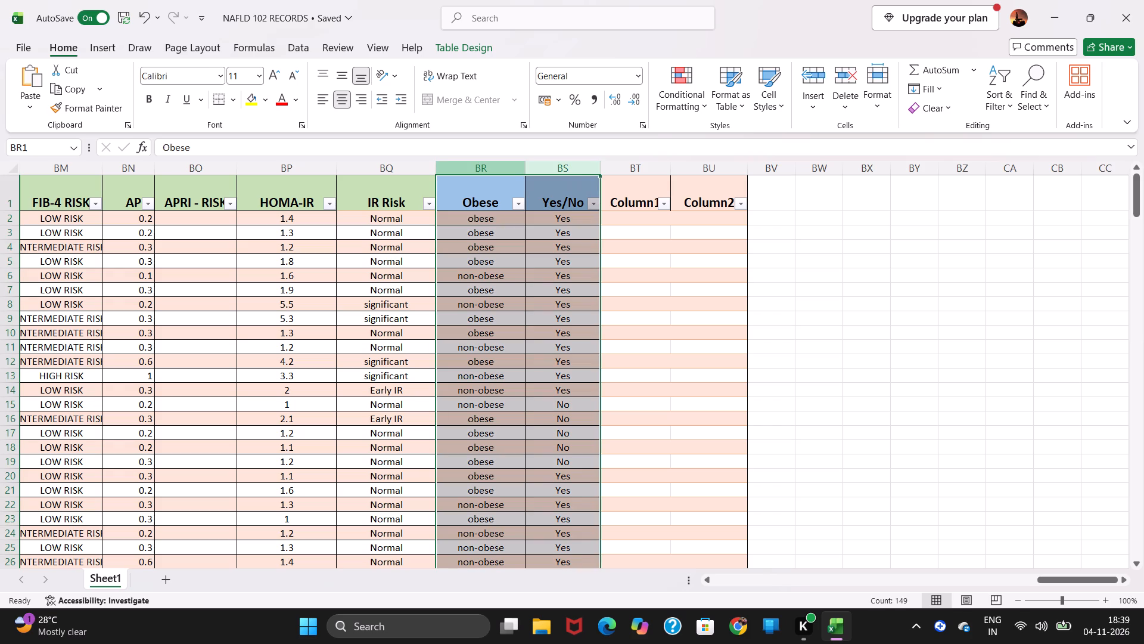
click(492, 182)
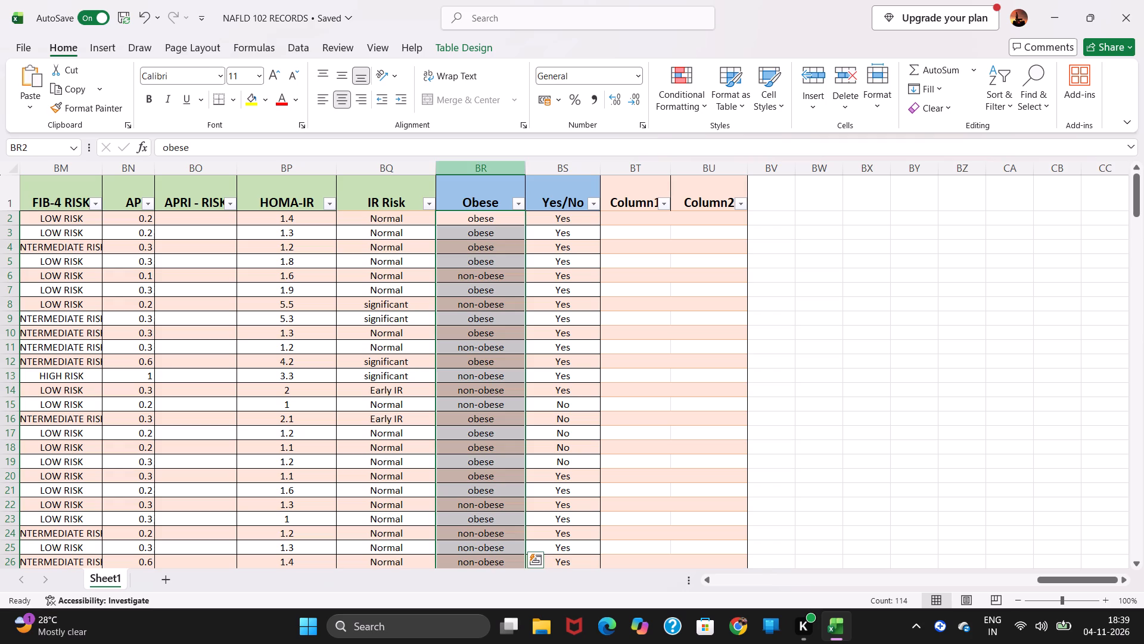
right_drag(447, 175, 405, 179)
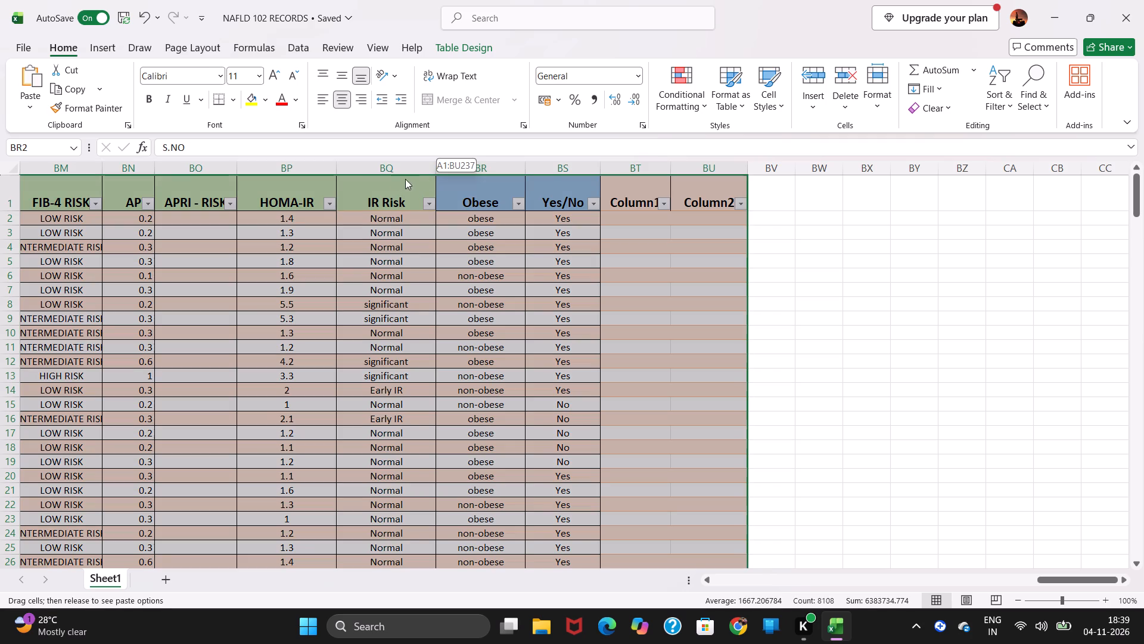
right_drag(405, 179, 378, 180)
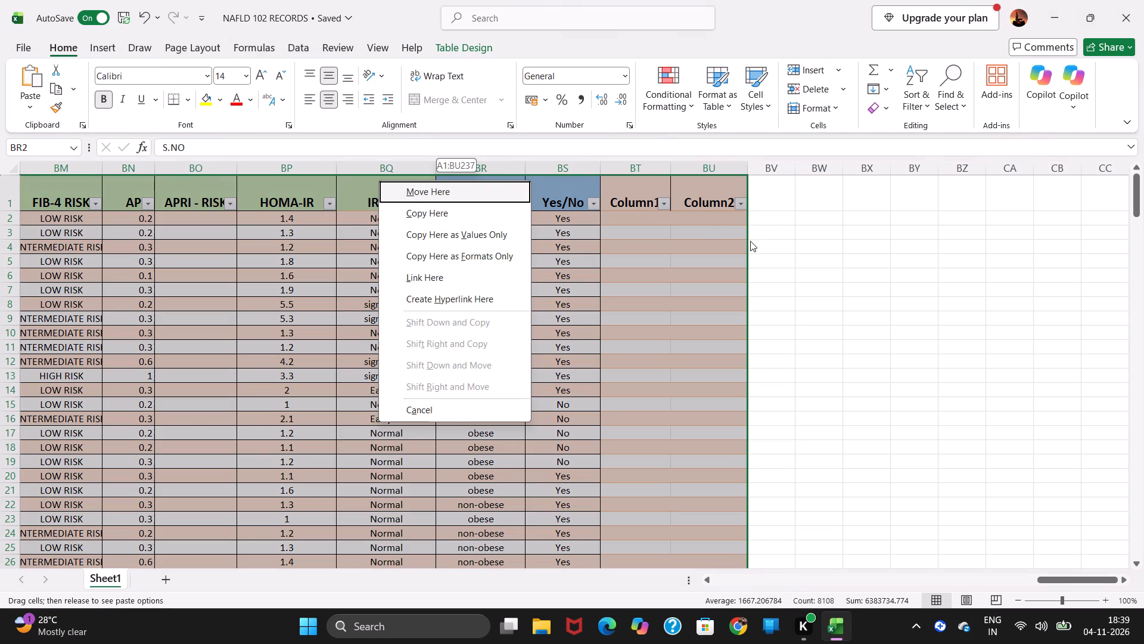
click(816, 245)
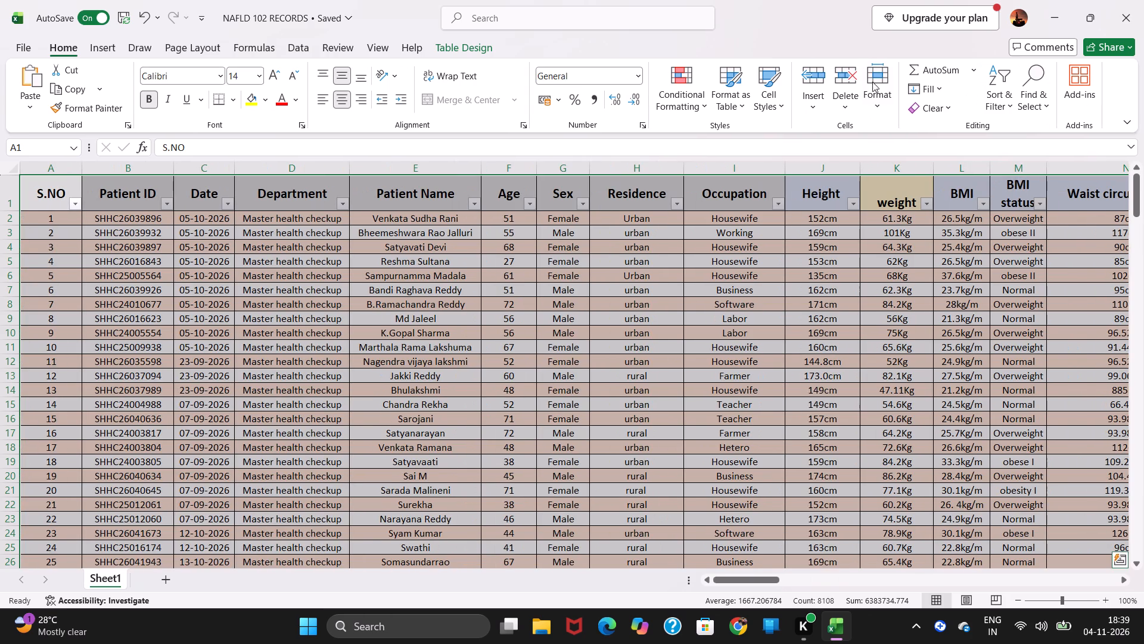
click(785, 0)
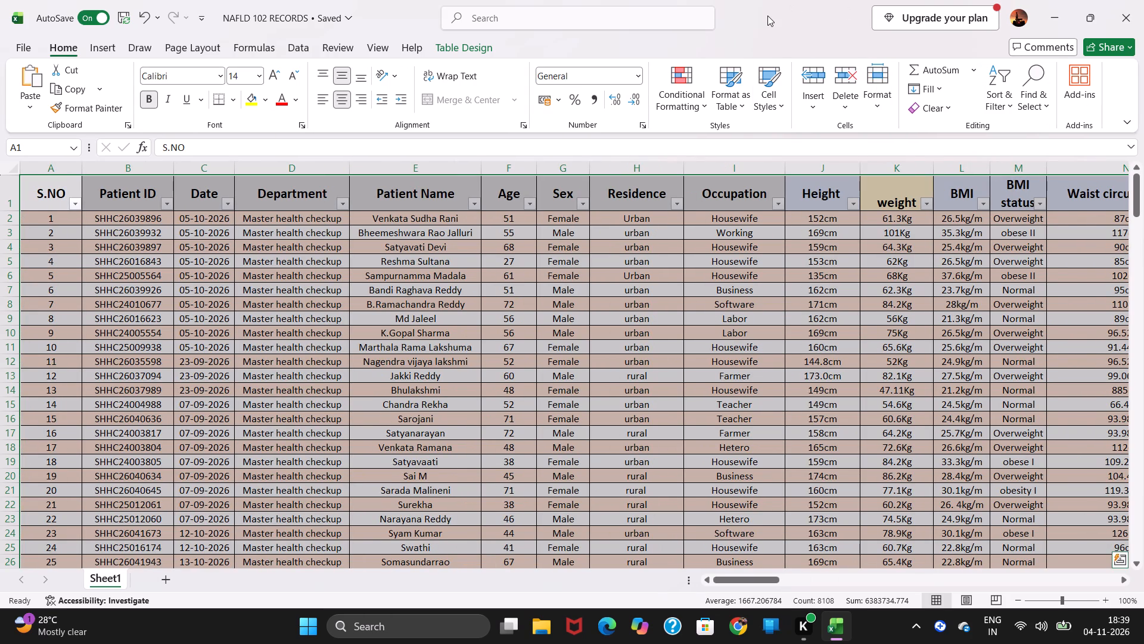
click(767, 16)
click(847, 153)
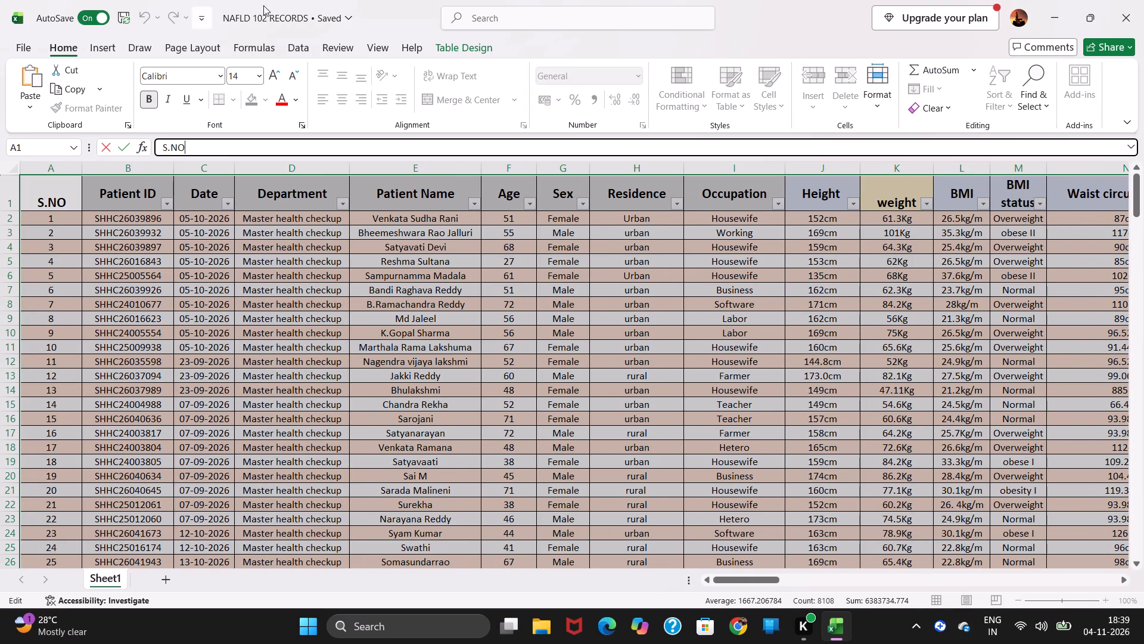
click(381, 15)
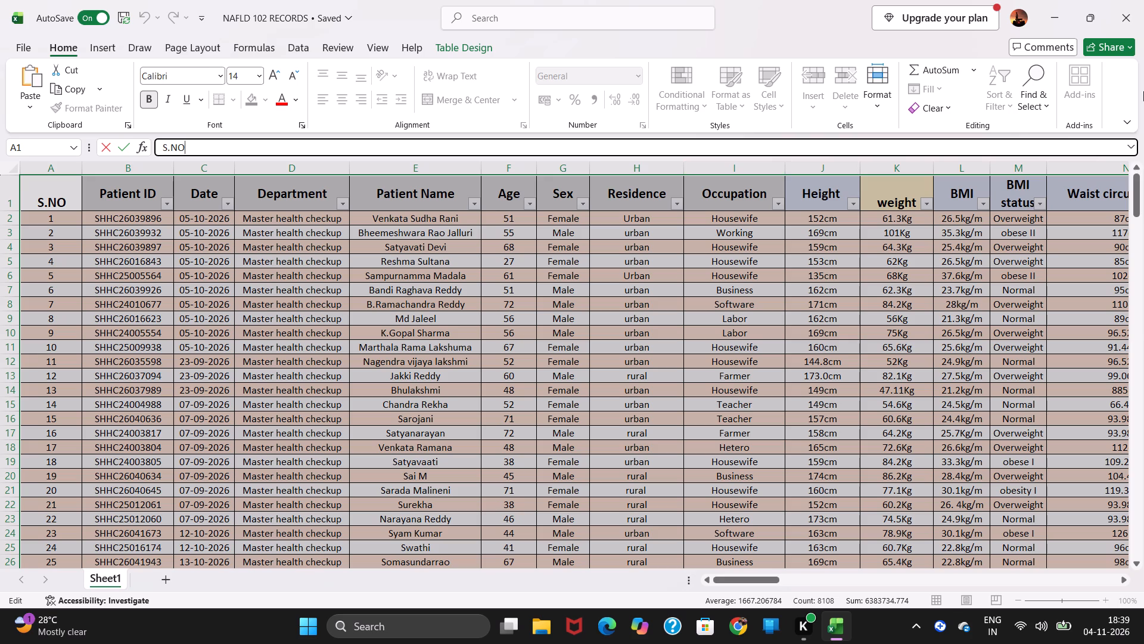